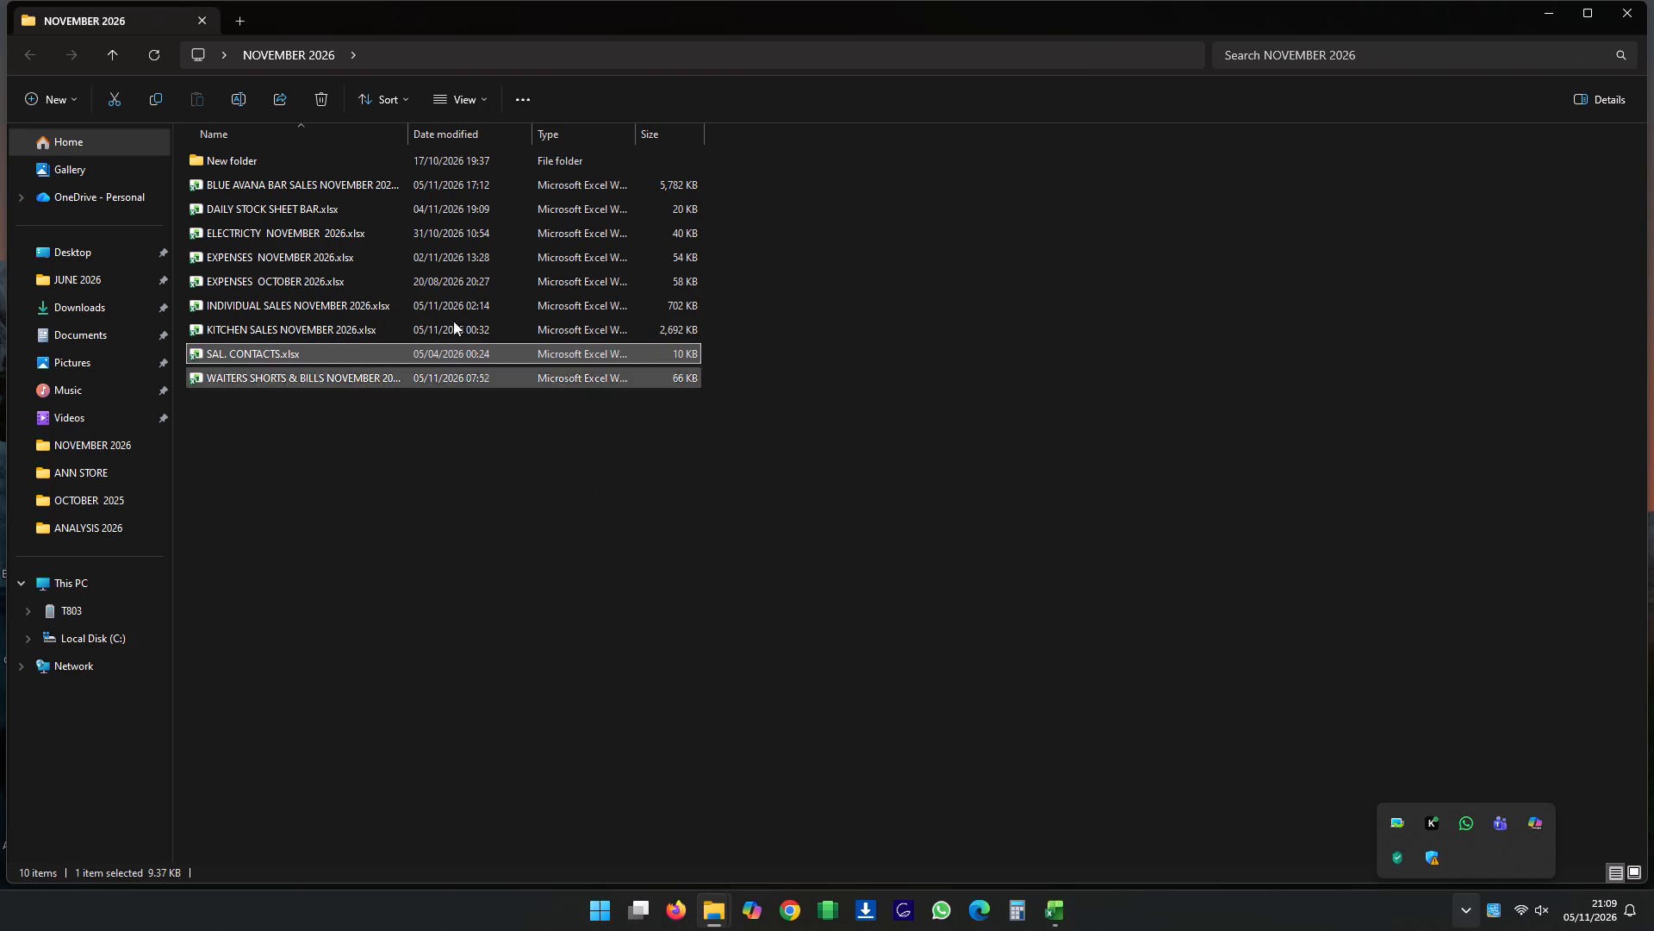
# Open the KITCHEN SALES NOVEMBER 2026 workbook from the NOVEMBER 2026 folder.
pyautogui.click(396, 397)
pyautogui.doubleClick(371, 336)
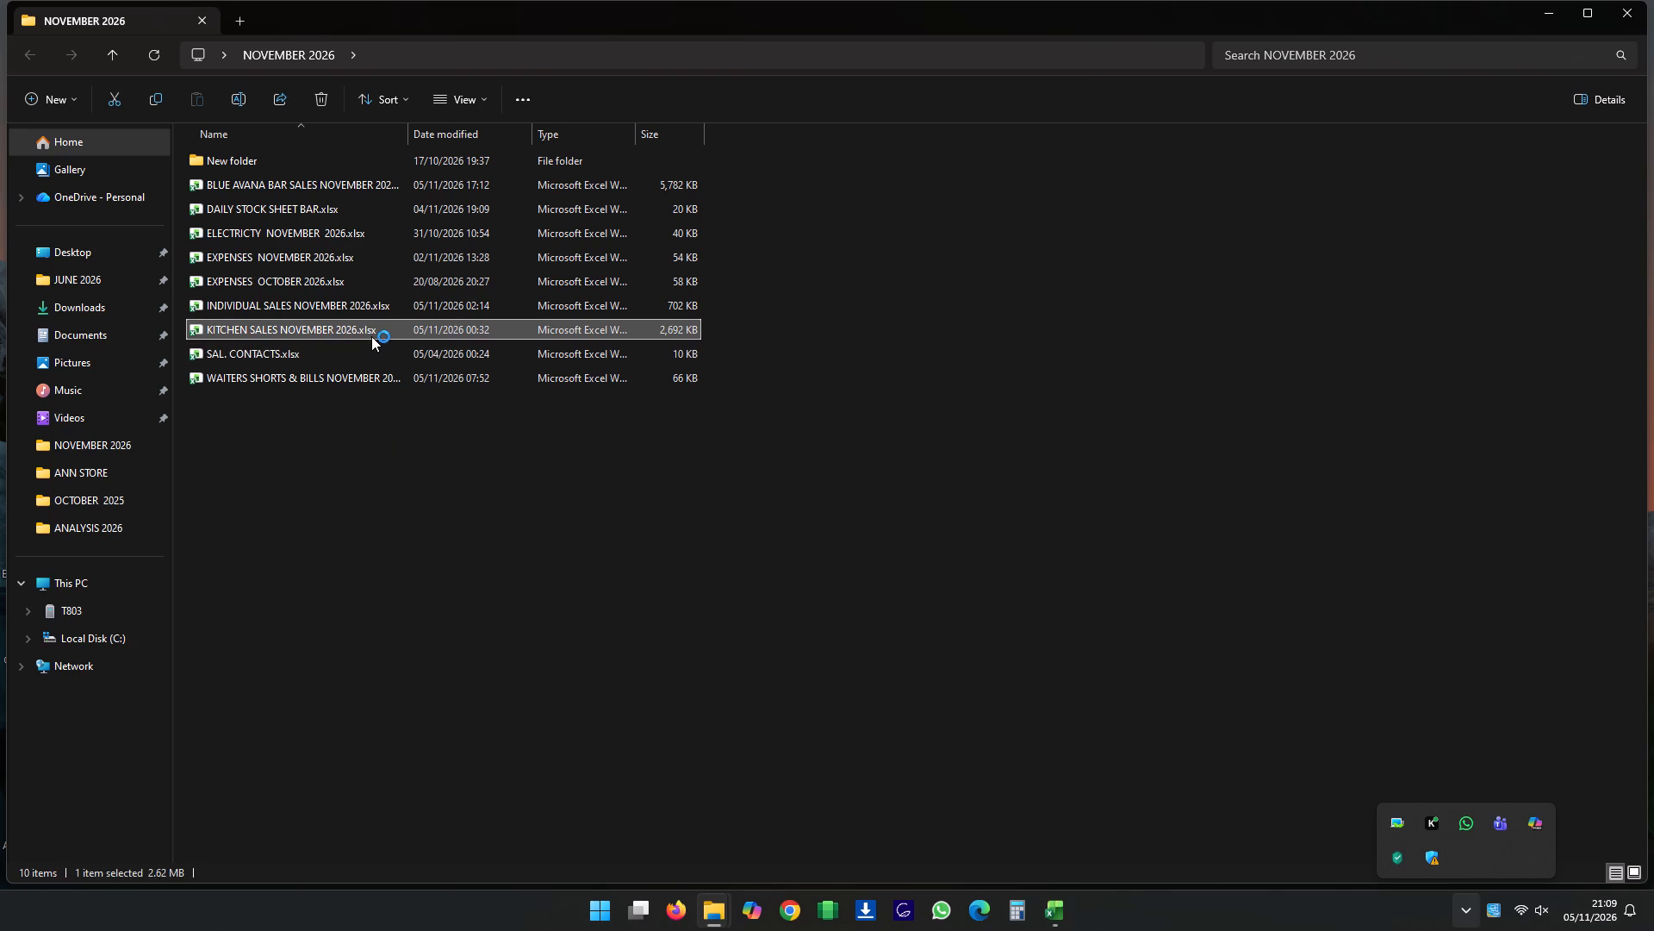
pyautogui.click(339, 444)
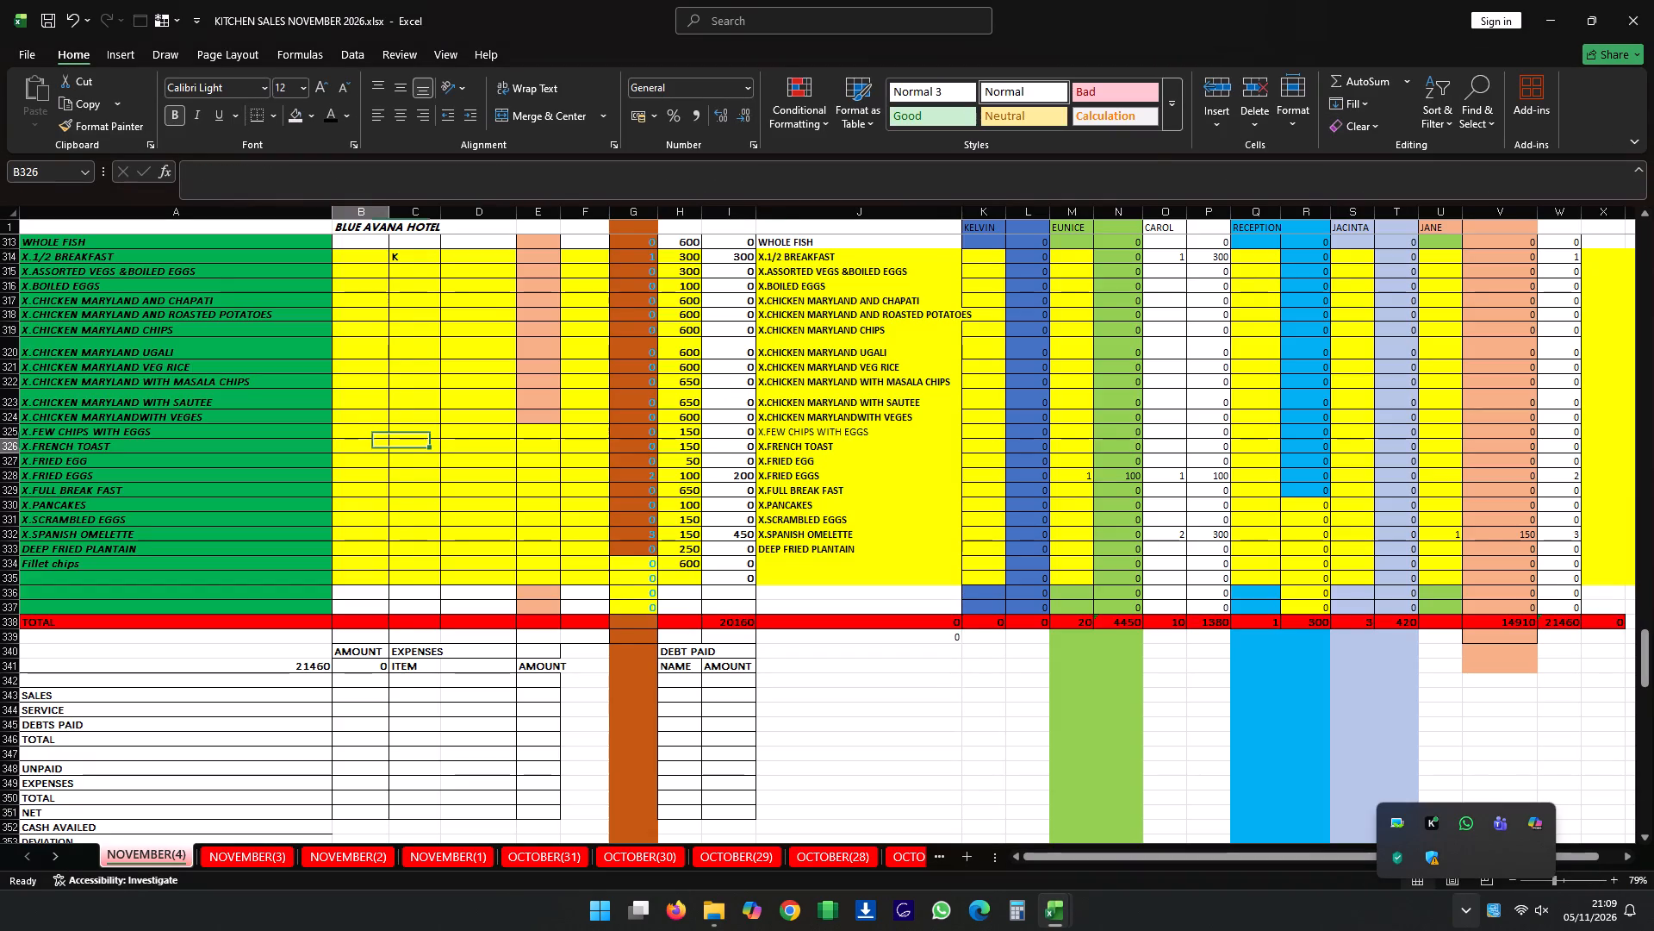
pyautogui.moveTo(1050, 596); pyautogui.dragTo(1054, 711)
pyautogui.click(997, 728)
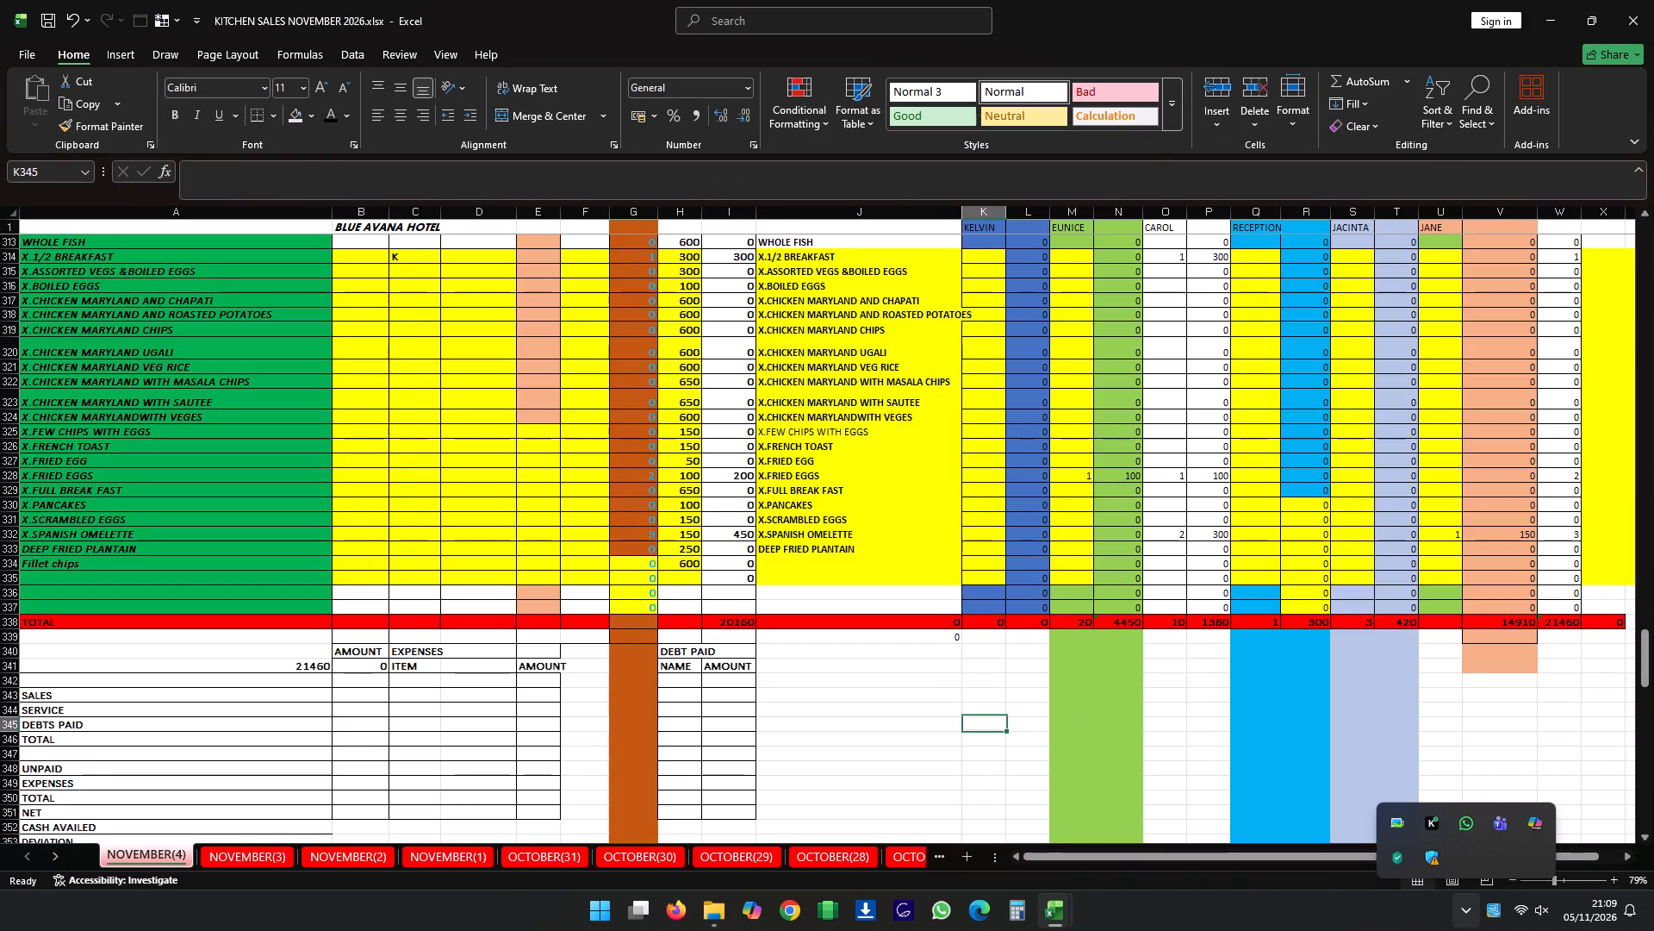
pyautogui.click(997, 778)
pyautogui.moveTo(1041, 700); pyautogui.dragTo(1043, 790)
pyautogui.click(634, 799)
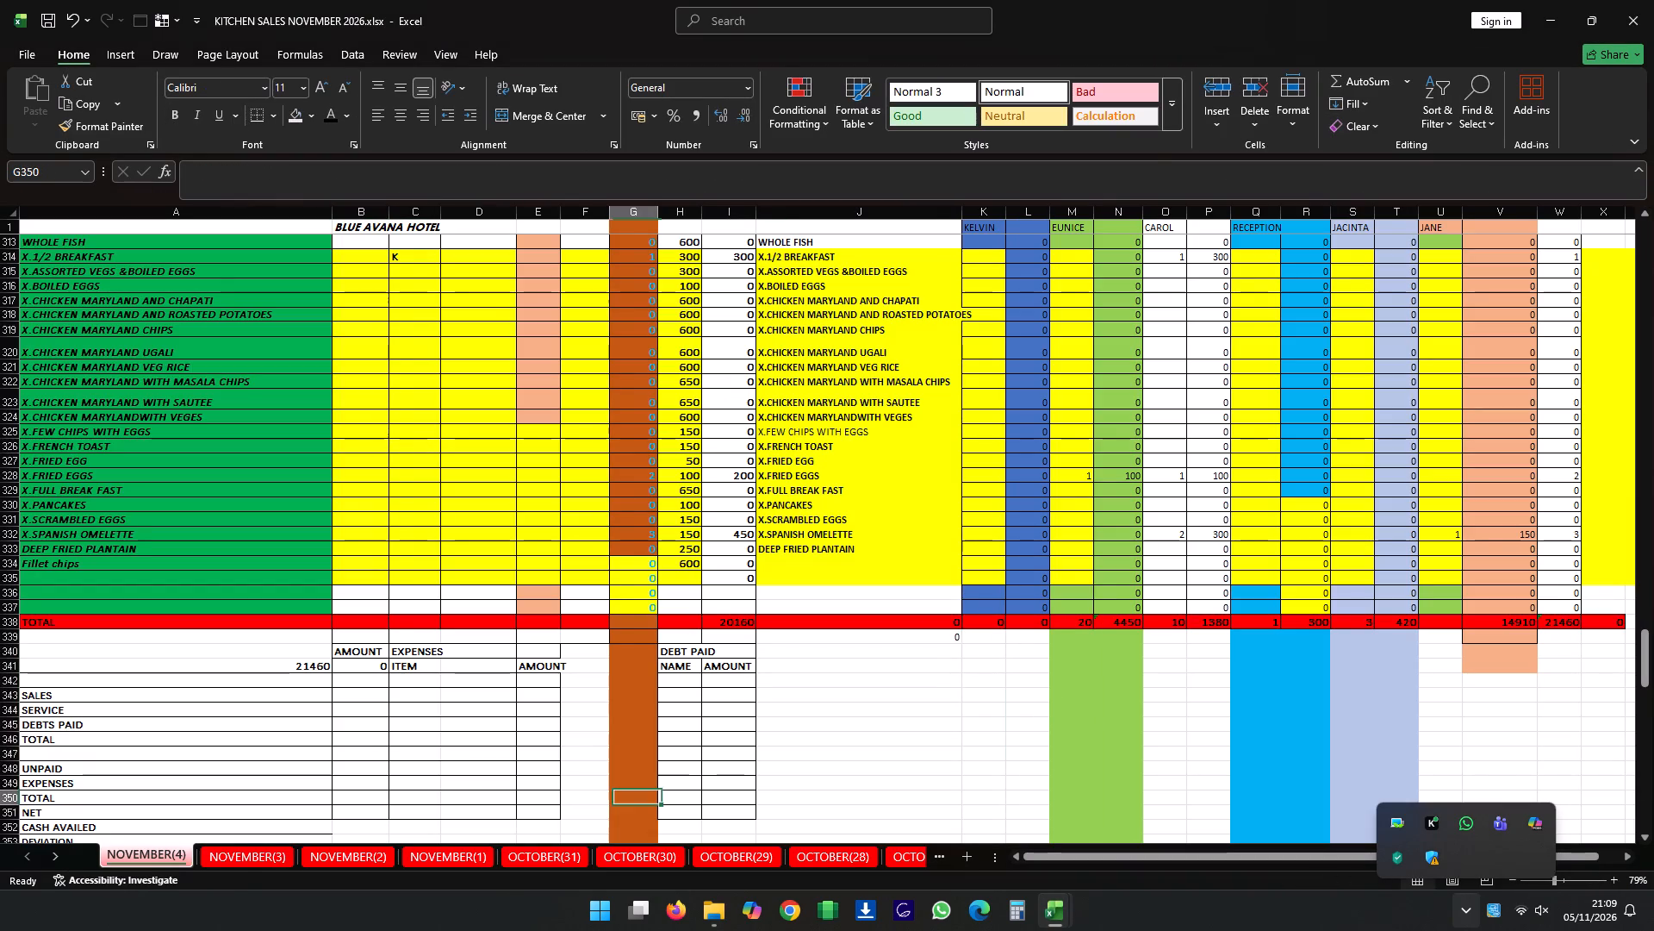
# Create a copy of the NOVEMBER(4) sheet, placed before NOVEMBER(4) in the same workbook.
pyautogui.rightClick(163, 858)
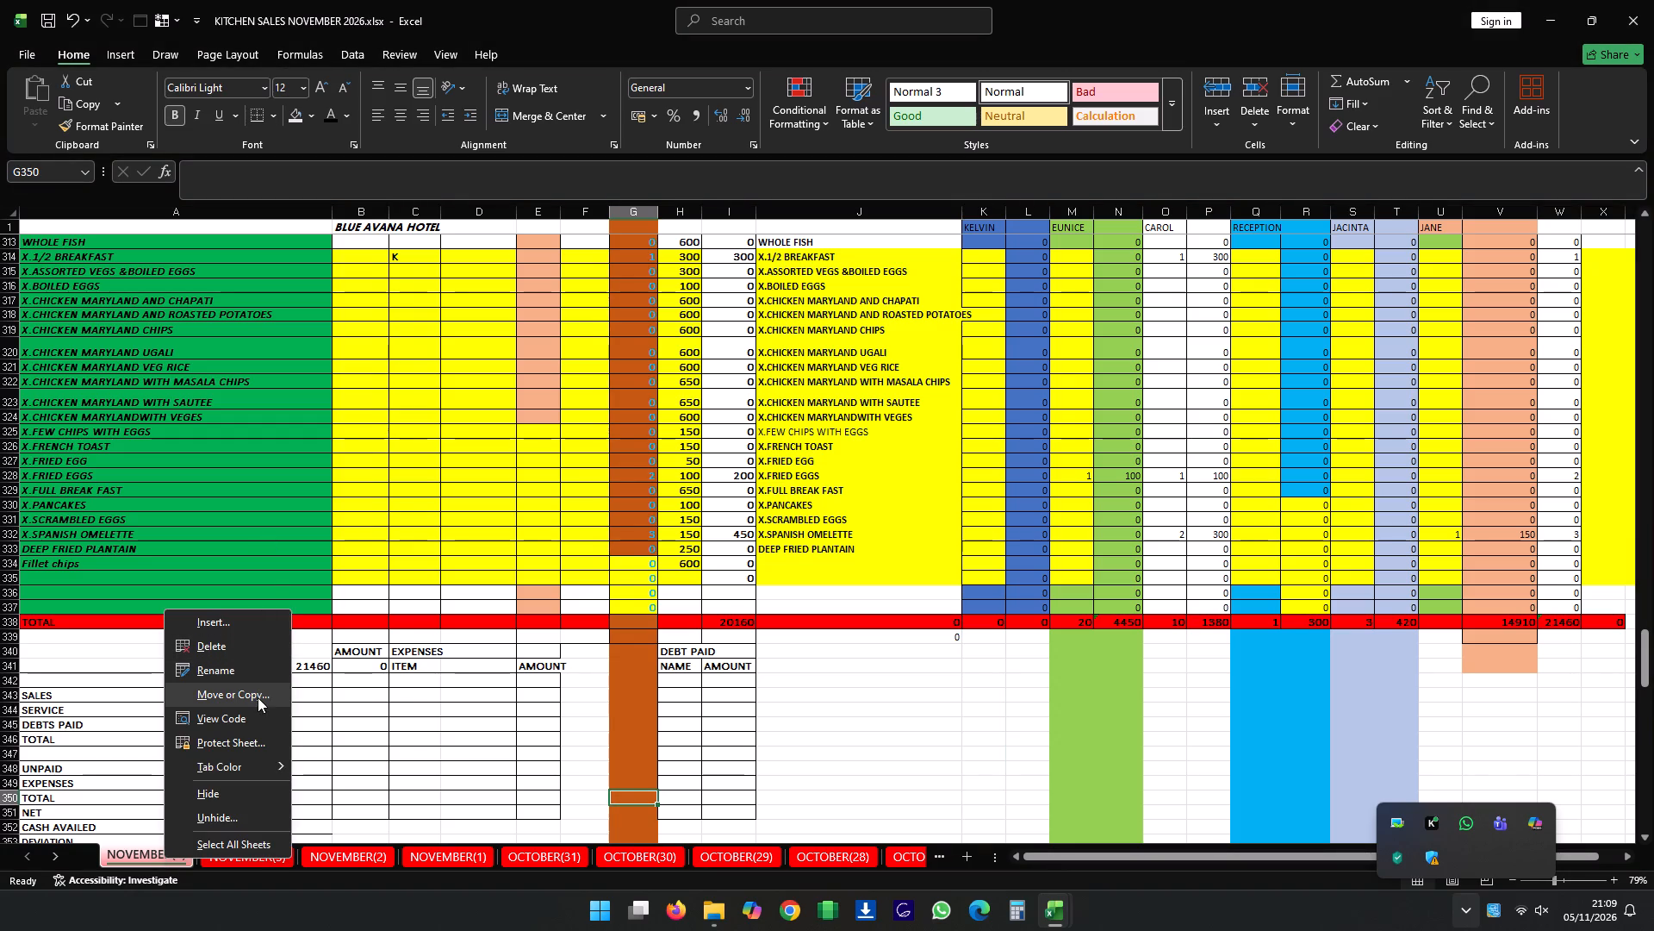
pyautogui.click(258, 697)
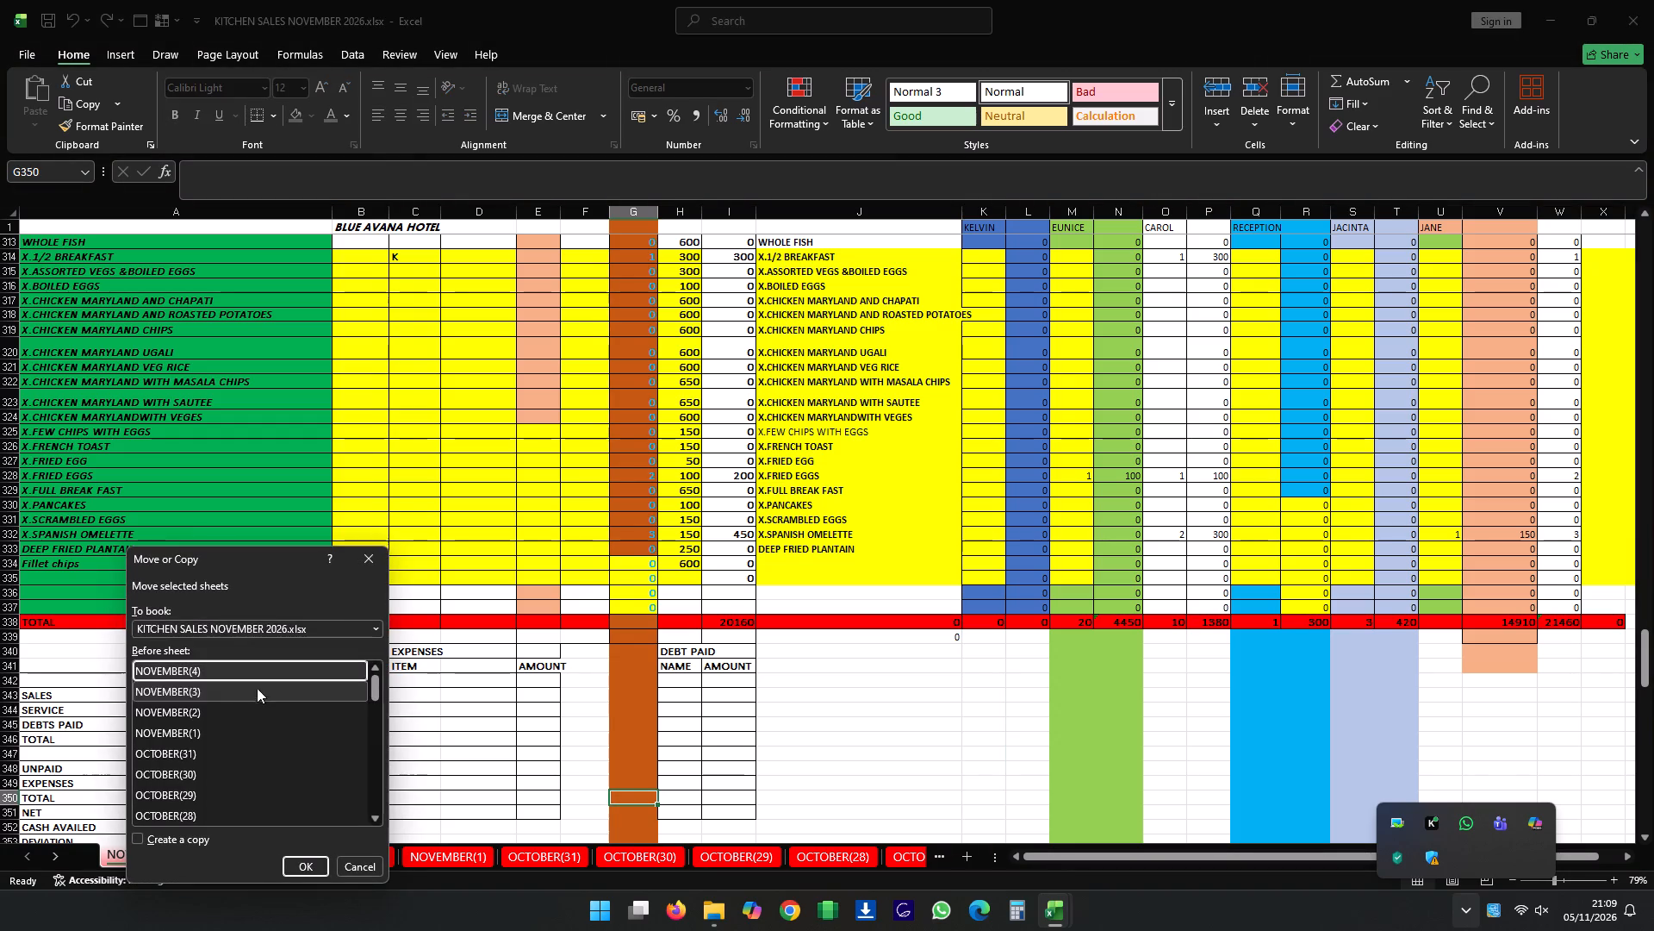
pyautogui.click(199, 842)
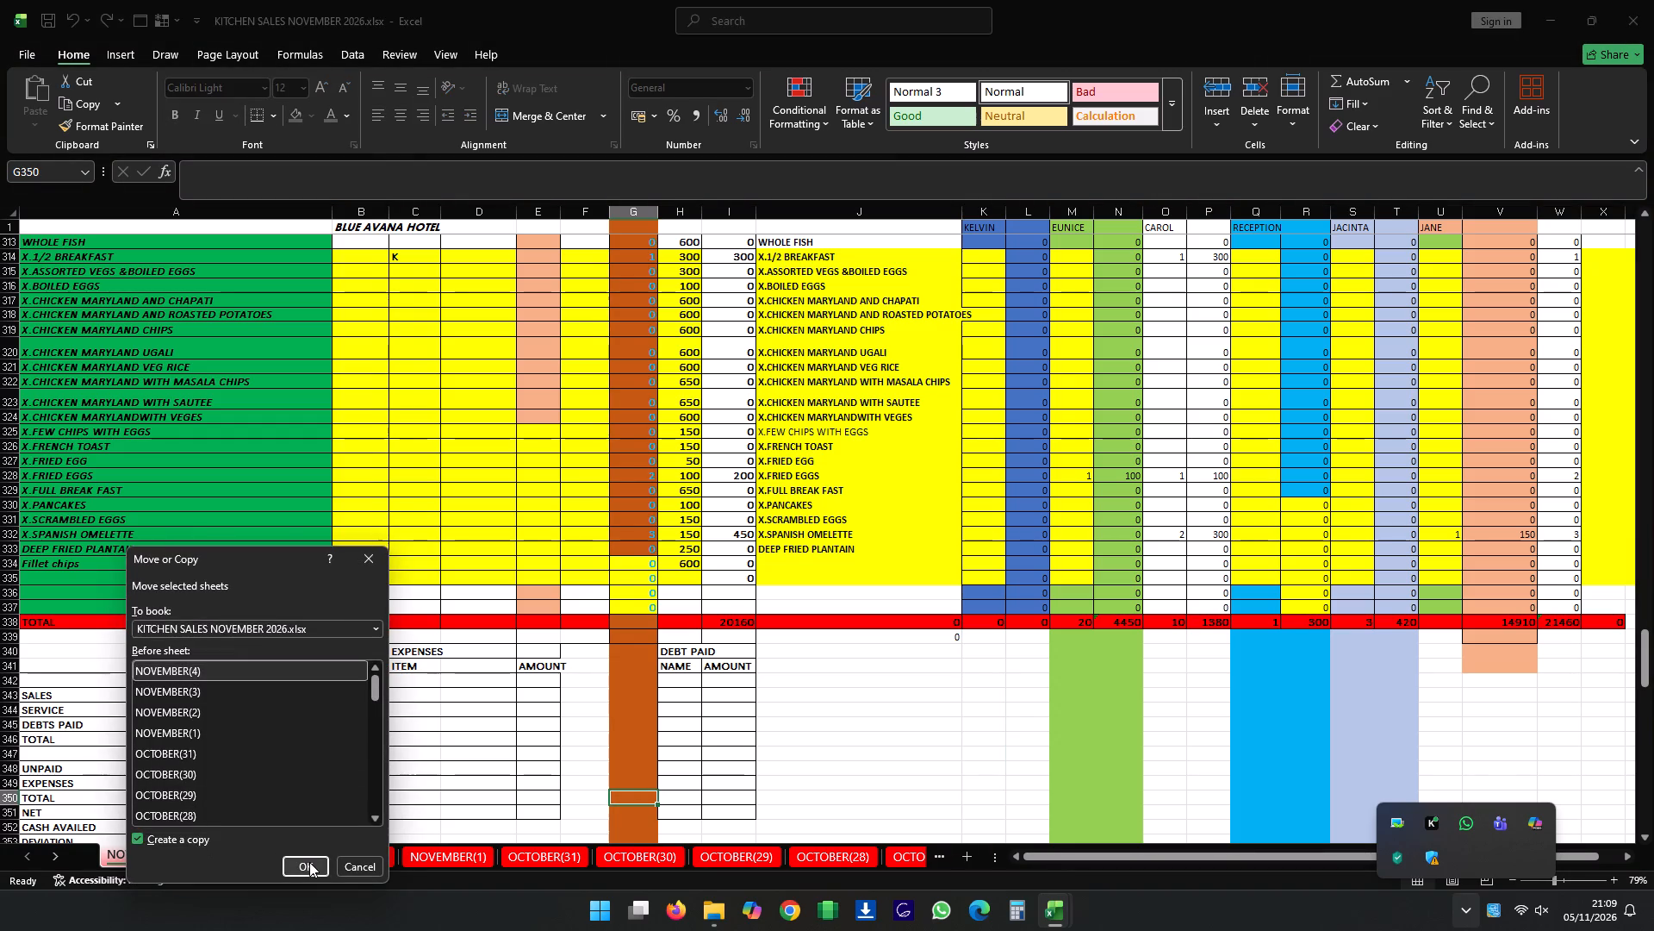
pyautogui.click(309, 862)
# On the new sheet copy, clear EUNICE's item quantities in M6:M337, leaving the TOTAL row intact.
pyautogui.scroll(11, 568, 703)
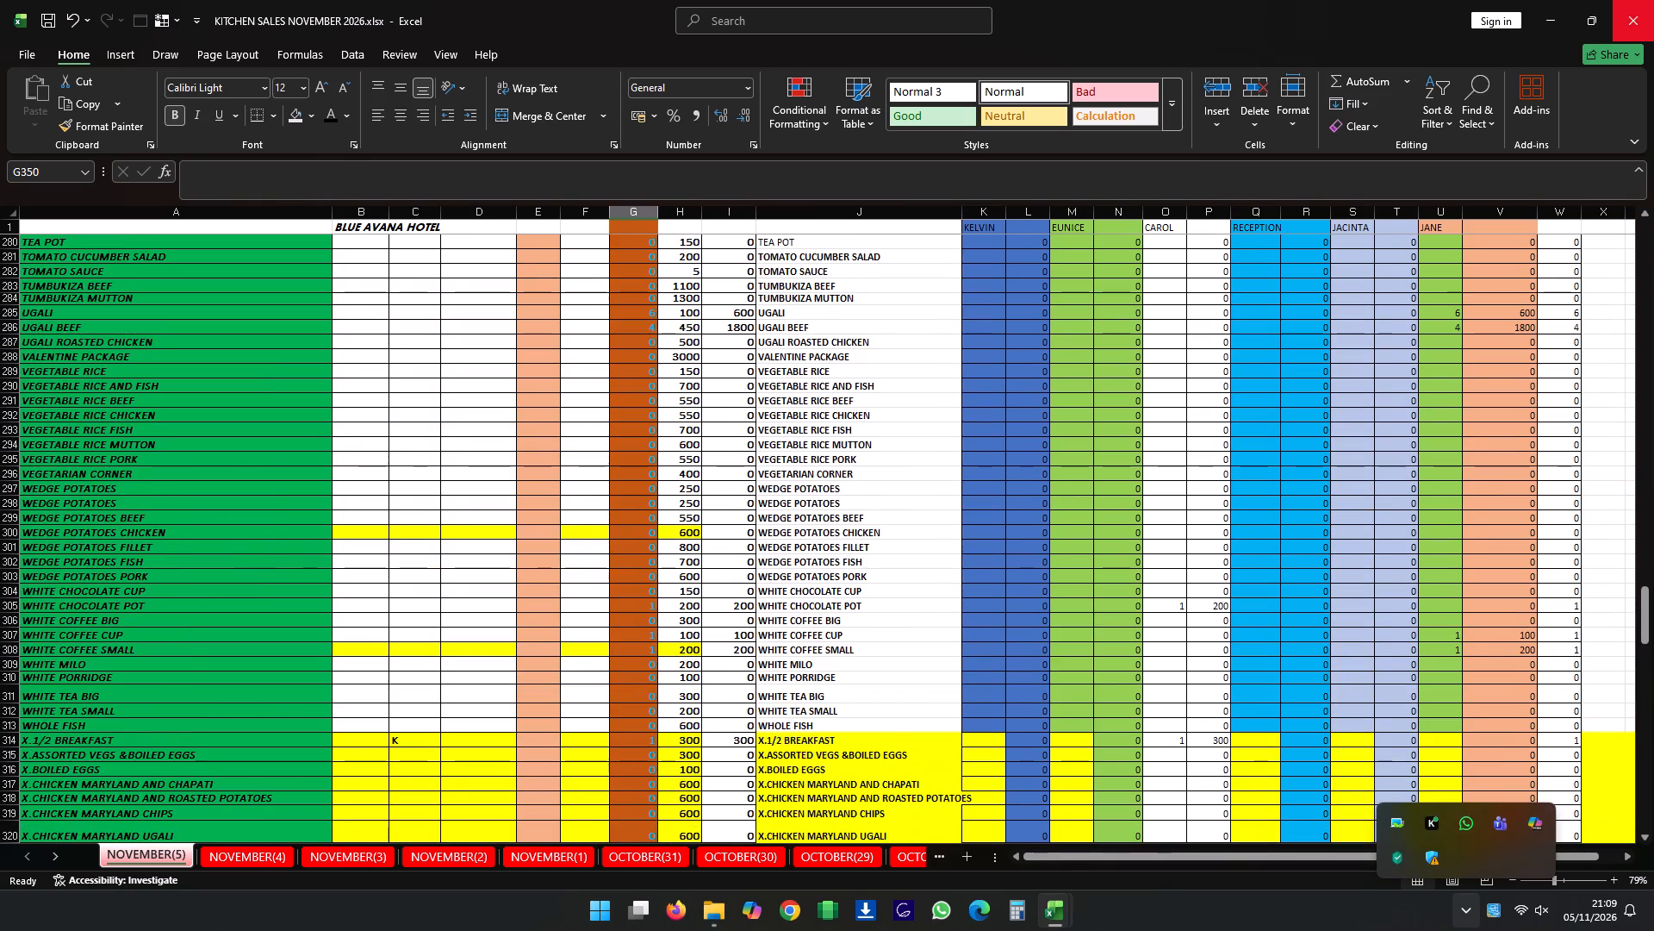
pyautogui.scroll(5, 1619, 56)
pyautogui.scroll(7, 1551, 358)
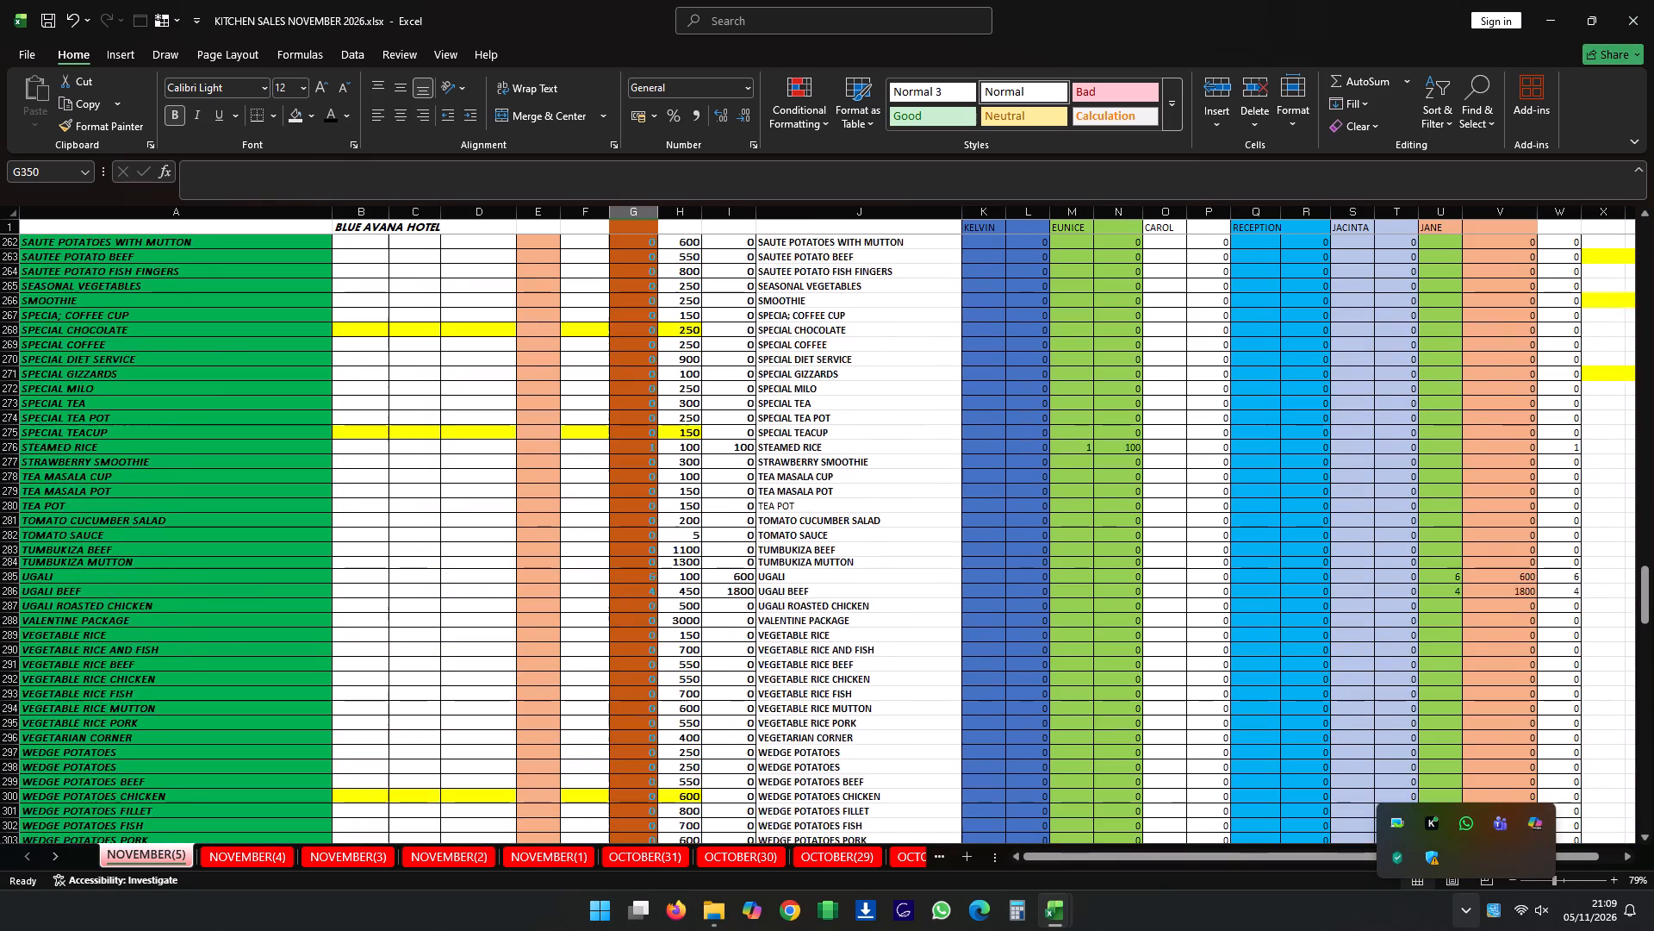
pyautogui.scroll(20, 1551, 359)
pyautogui.scroll(20, 1551, 359)
pyautogui.scroll(16, 1551, 359)
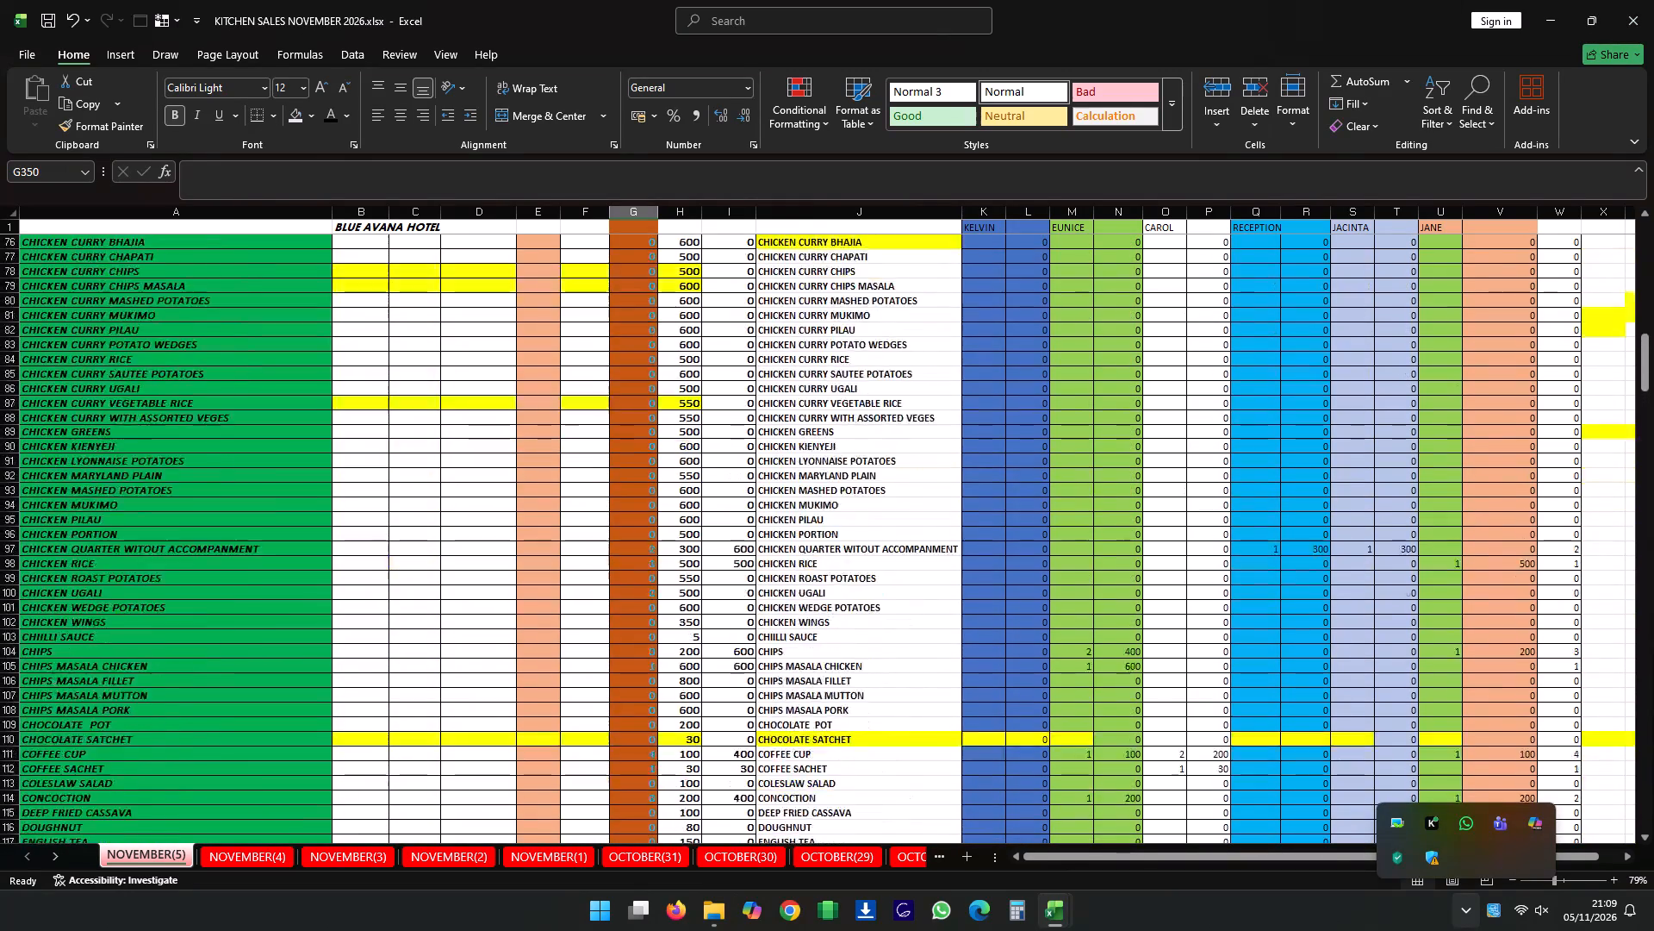
pyautogui.scroll(20, 1543, 383)
pyautogui.scroll(20, 1543, 383)
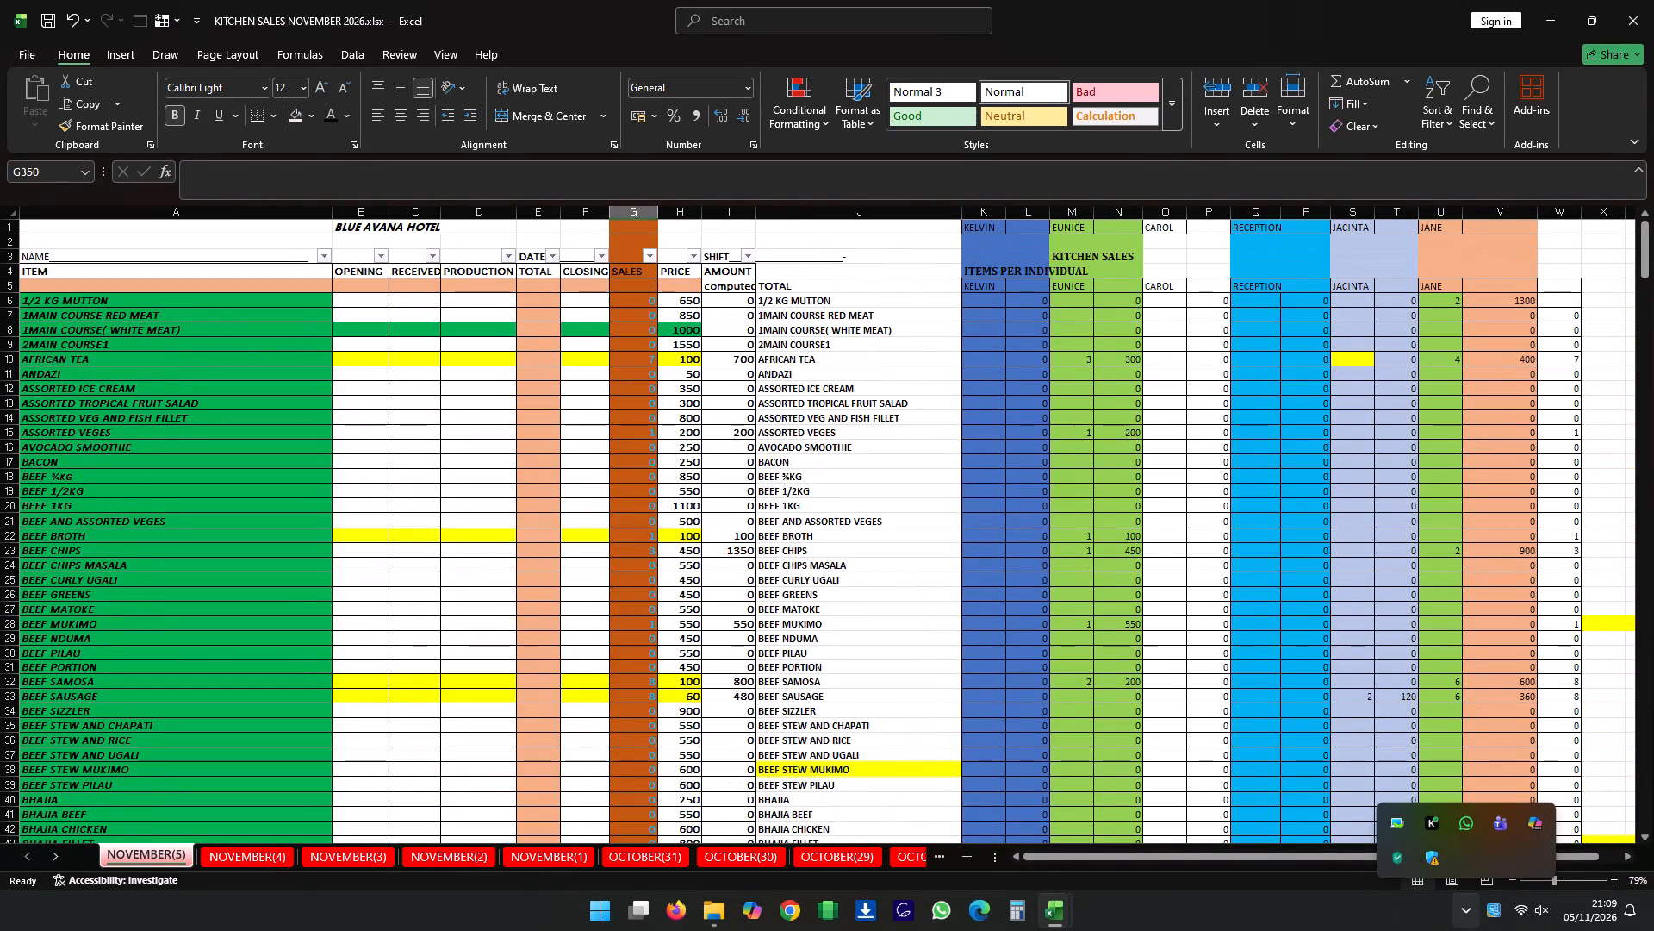
pyautogui.moveTo(1073, 301); pyautogui.dragTo(1063, 828)
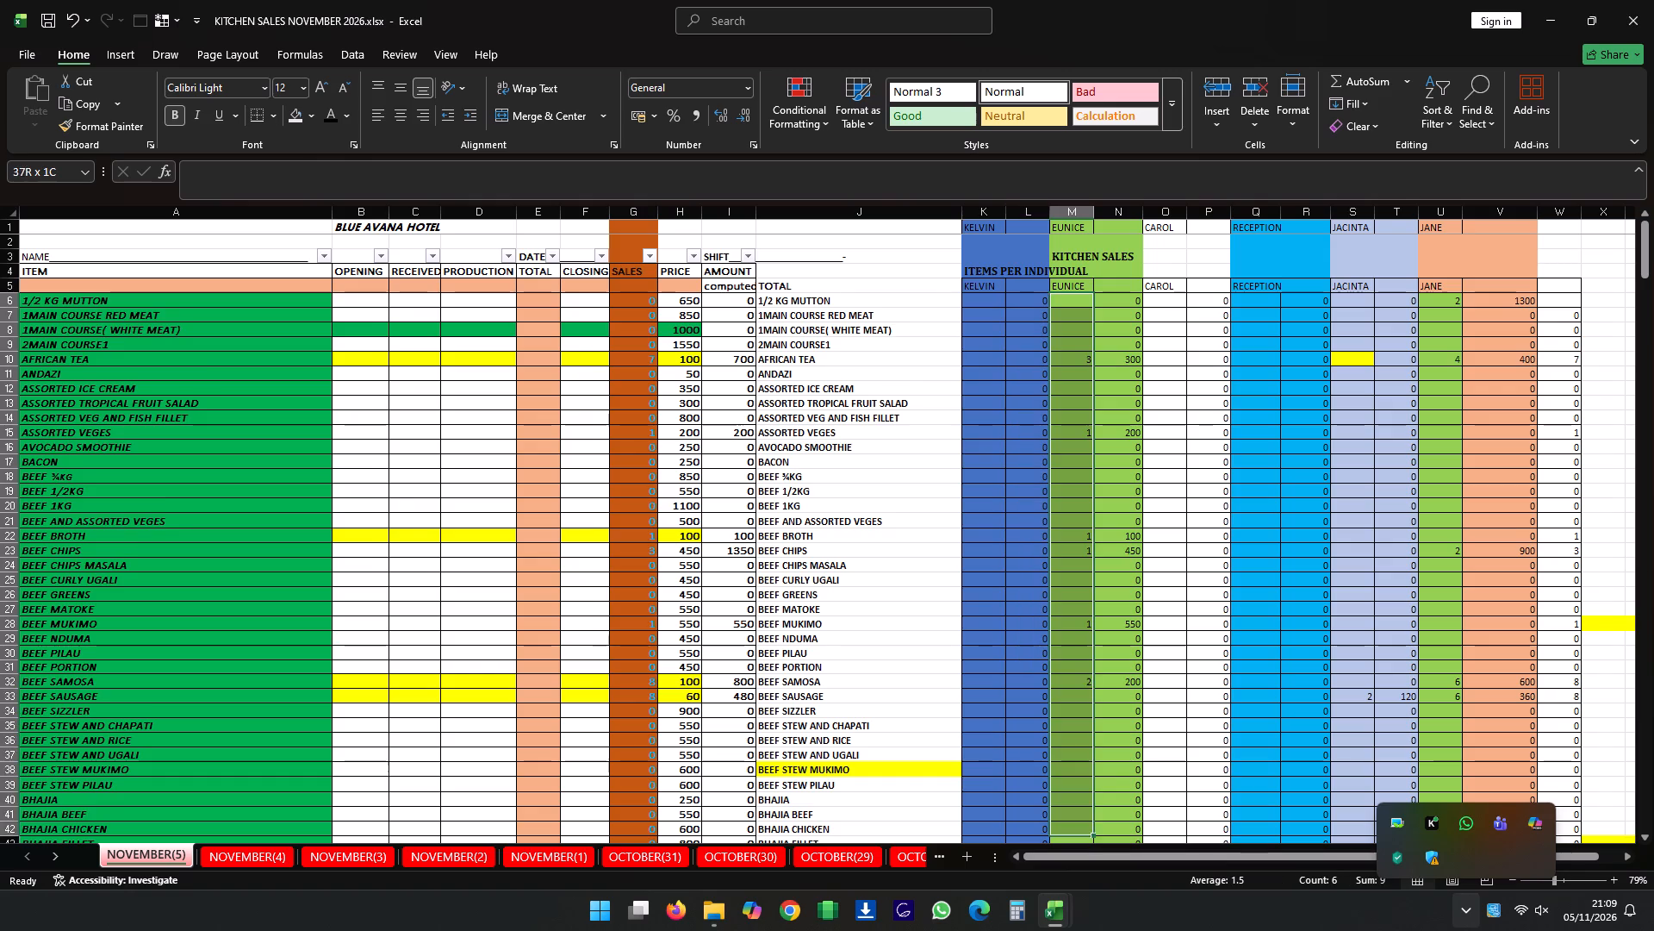
pyautogui.moveTo(1063, 828); pyautogui.dragTo(1058, 891)
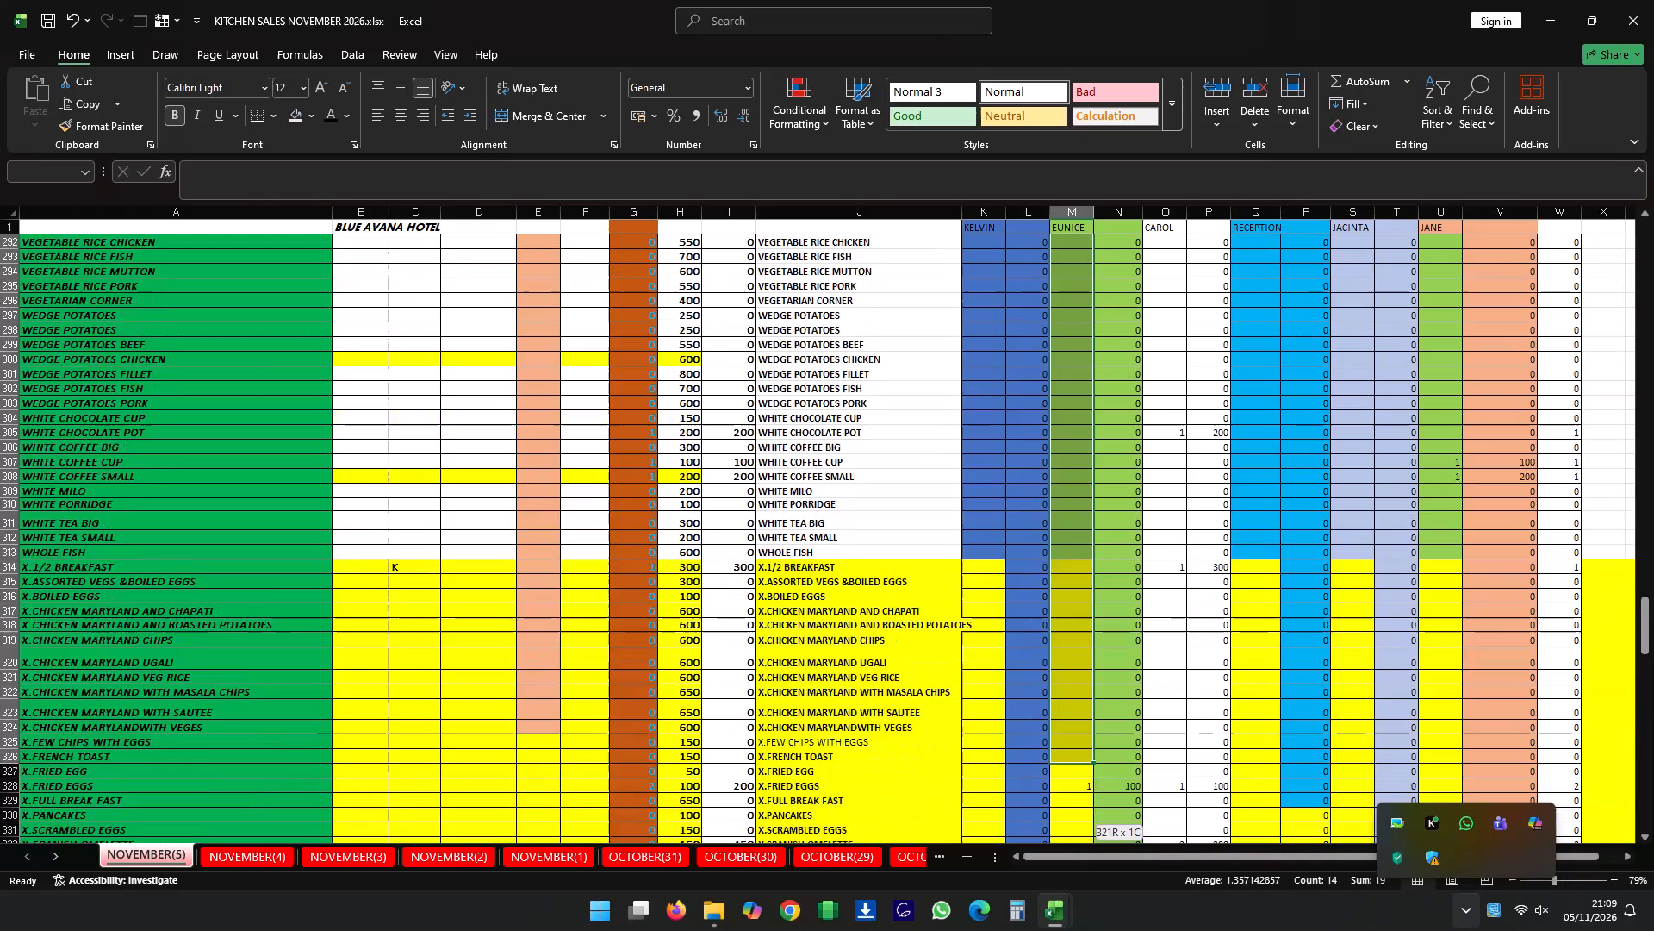
pyautogui.moveTo(1058, 891); pyautogui.dragTo(1059, 772)
pyautogui.press('Delete')
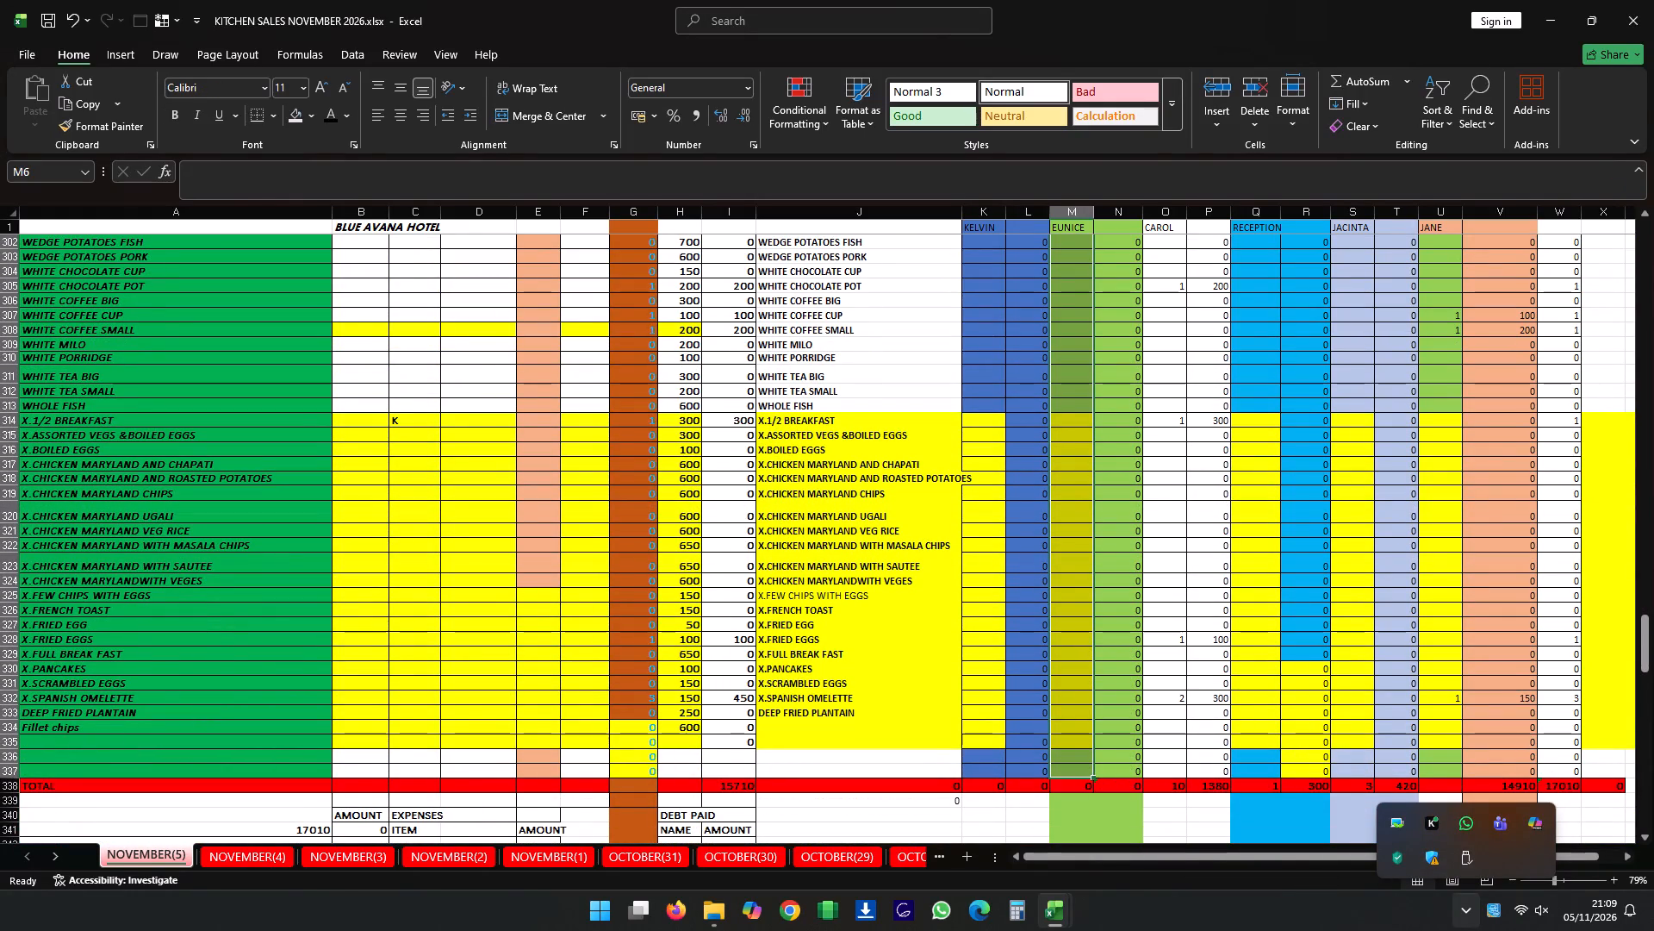
# Clear CAROL's item quantities in O6:O337, from 1/2 KG MUTTON down to the row above TOTAL.
pyautogui.scroll(1, 1565, 184)
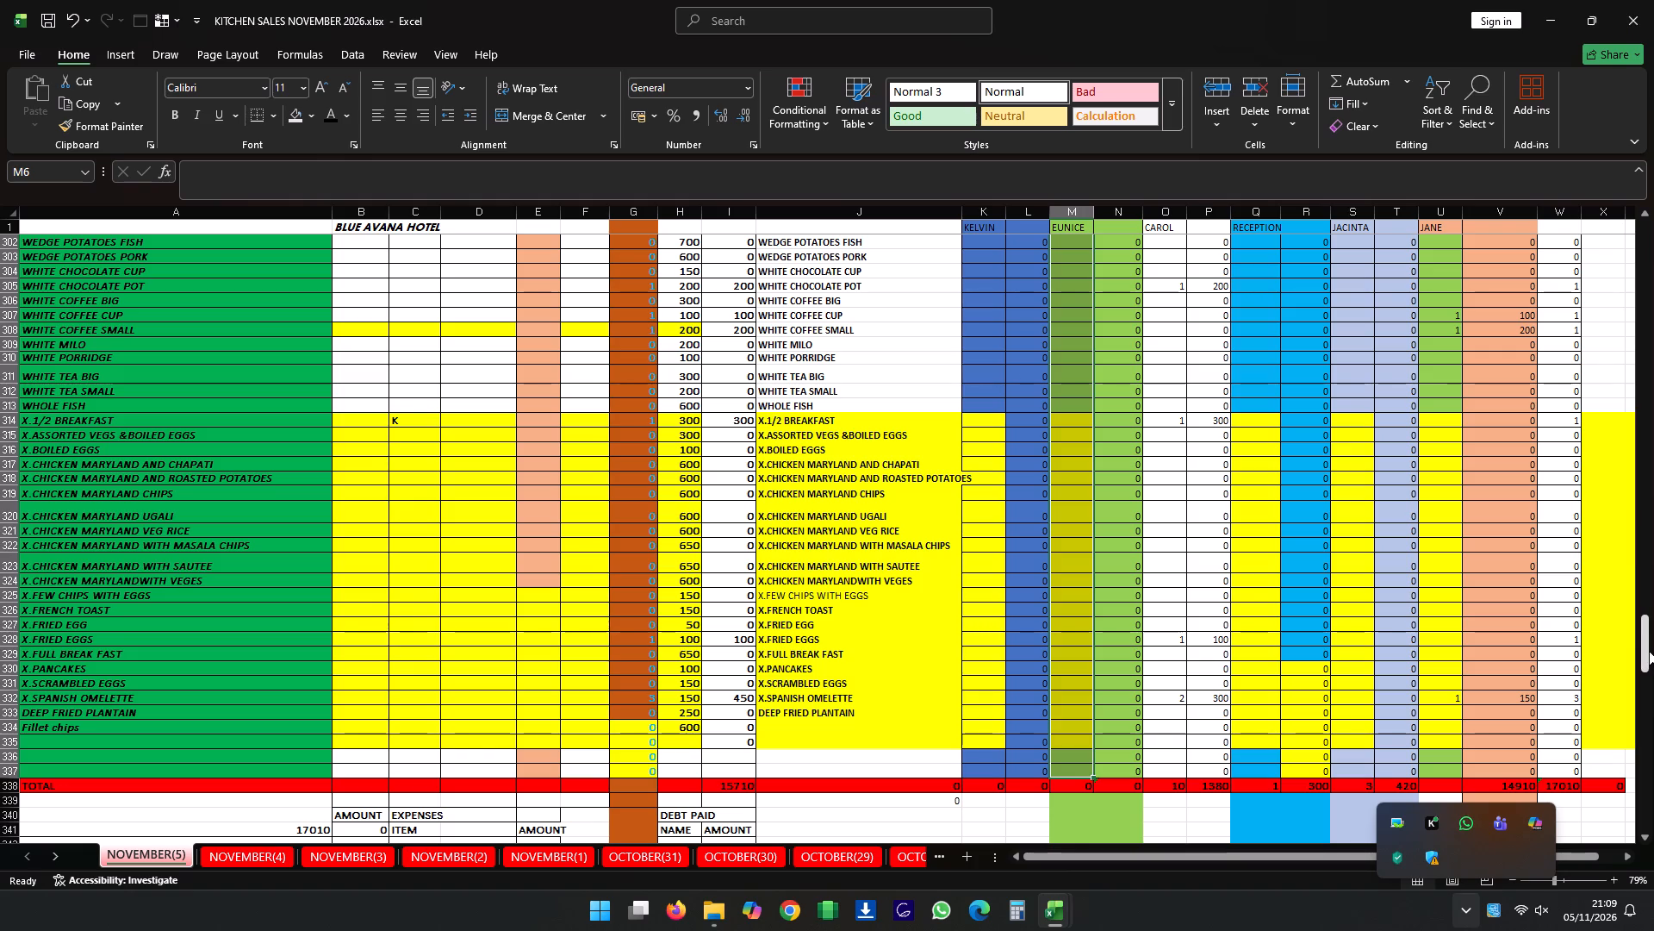
pyautogui.moveTo(1649, 651); pyautogui.dragTo(1653, 0)
pyautogui.click(1208, 452)
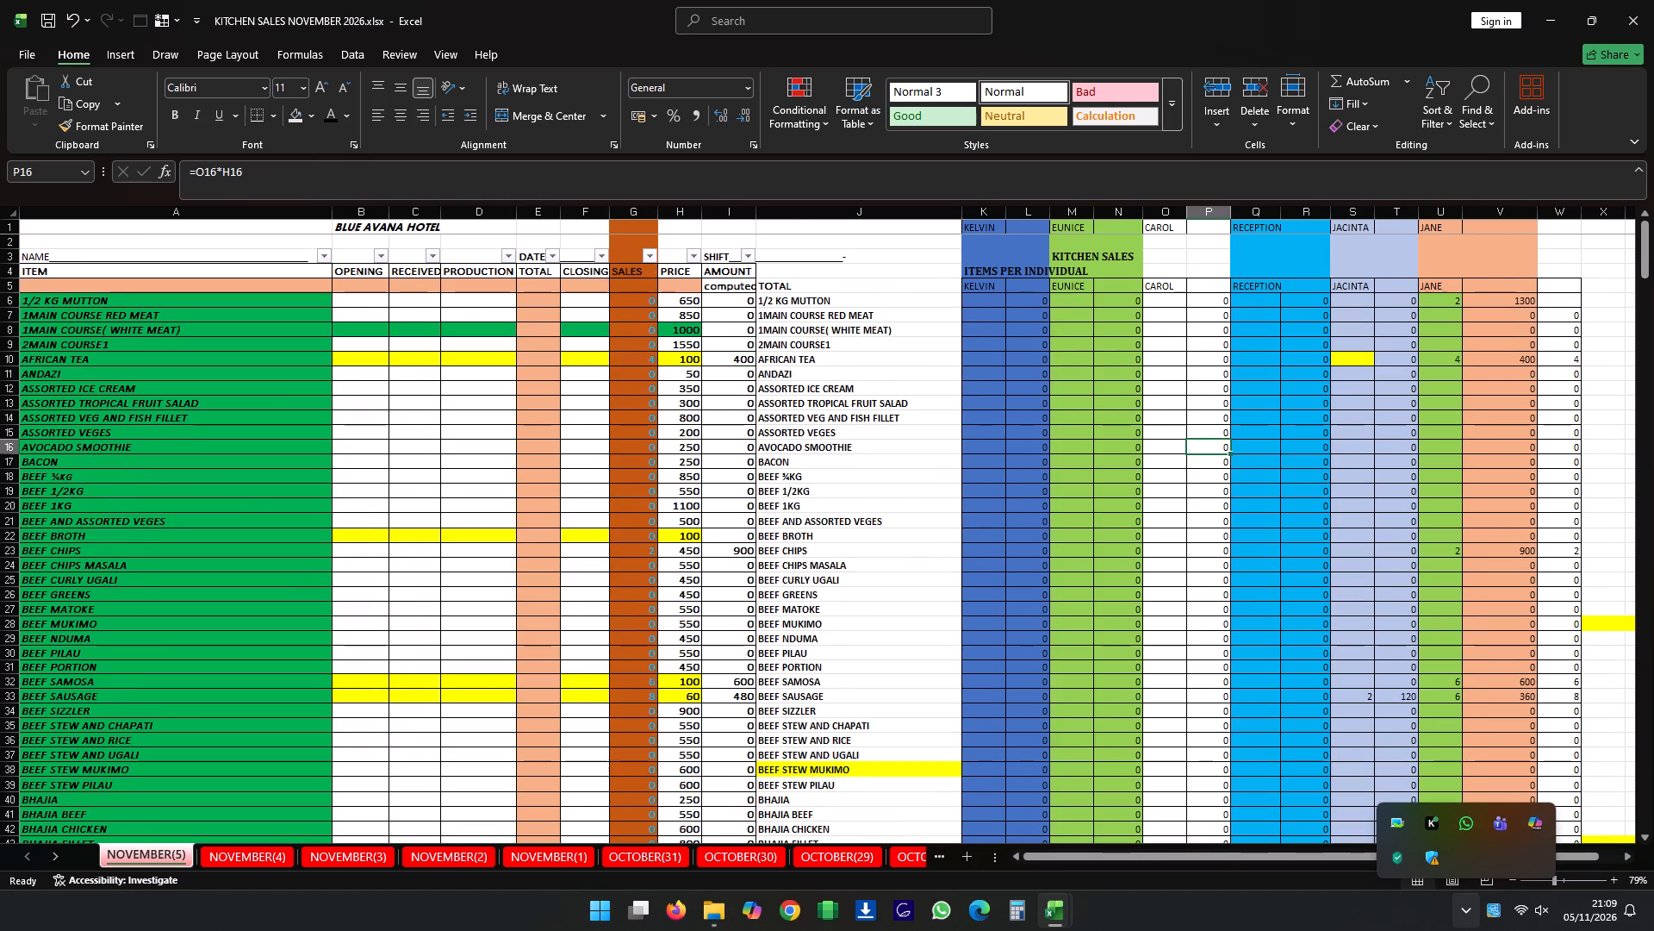
pyautogui.moveTo(1169, 303); pyautogui.dragTo(1183, 930)
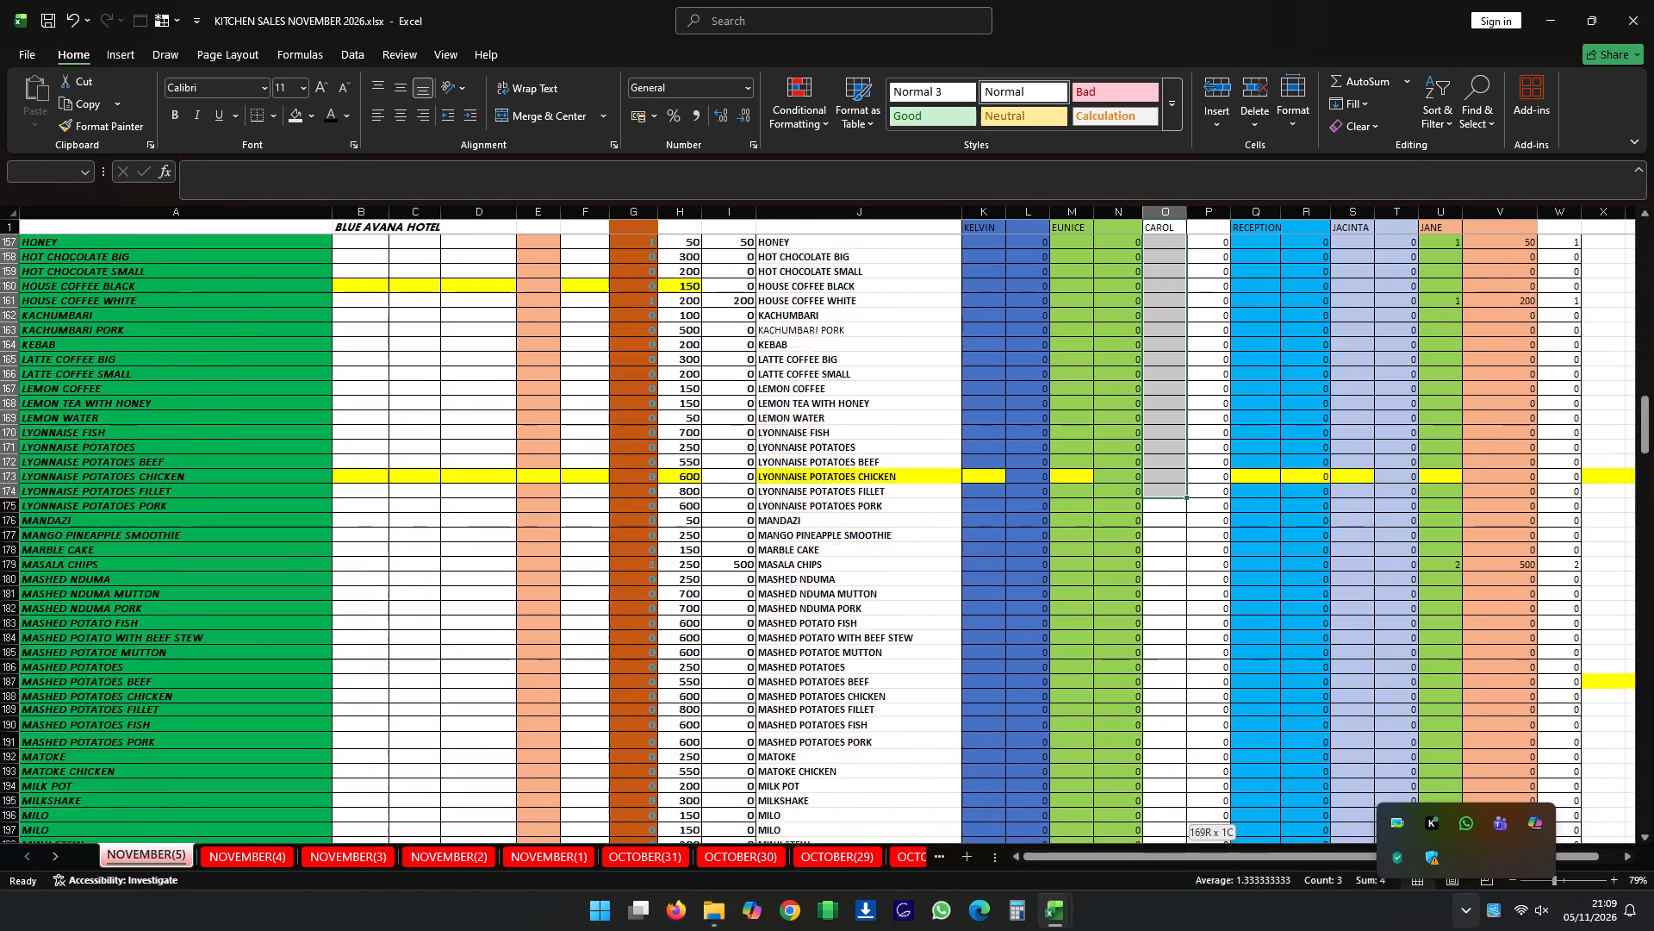
pyautogui.moveTo(1183, 930); pyautogui.dragTo(1153, 765)
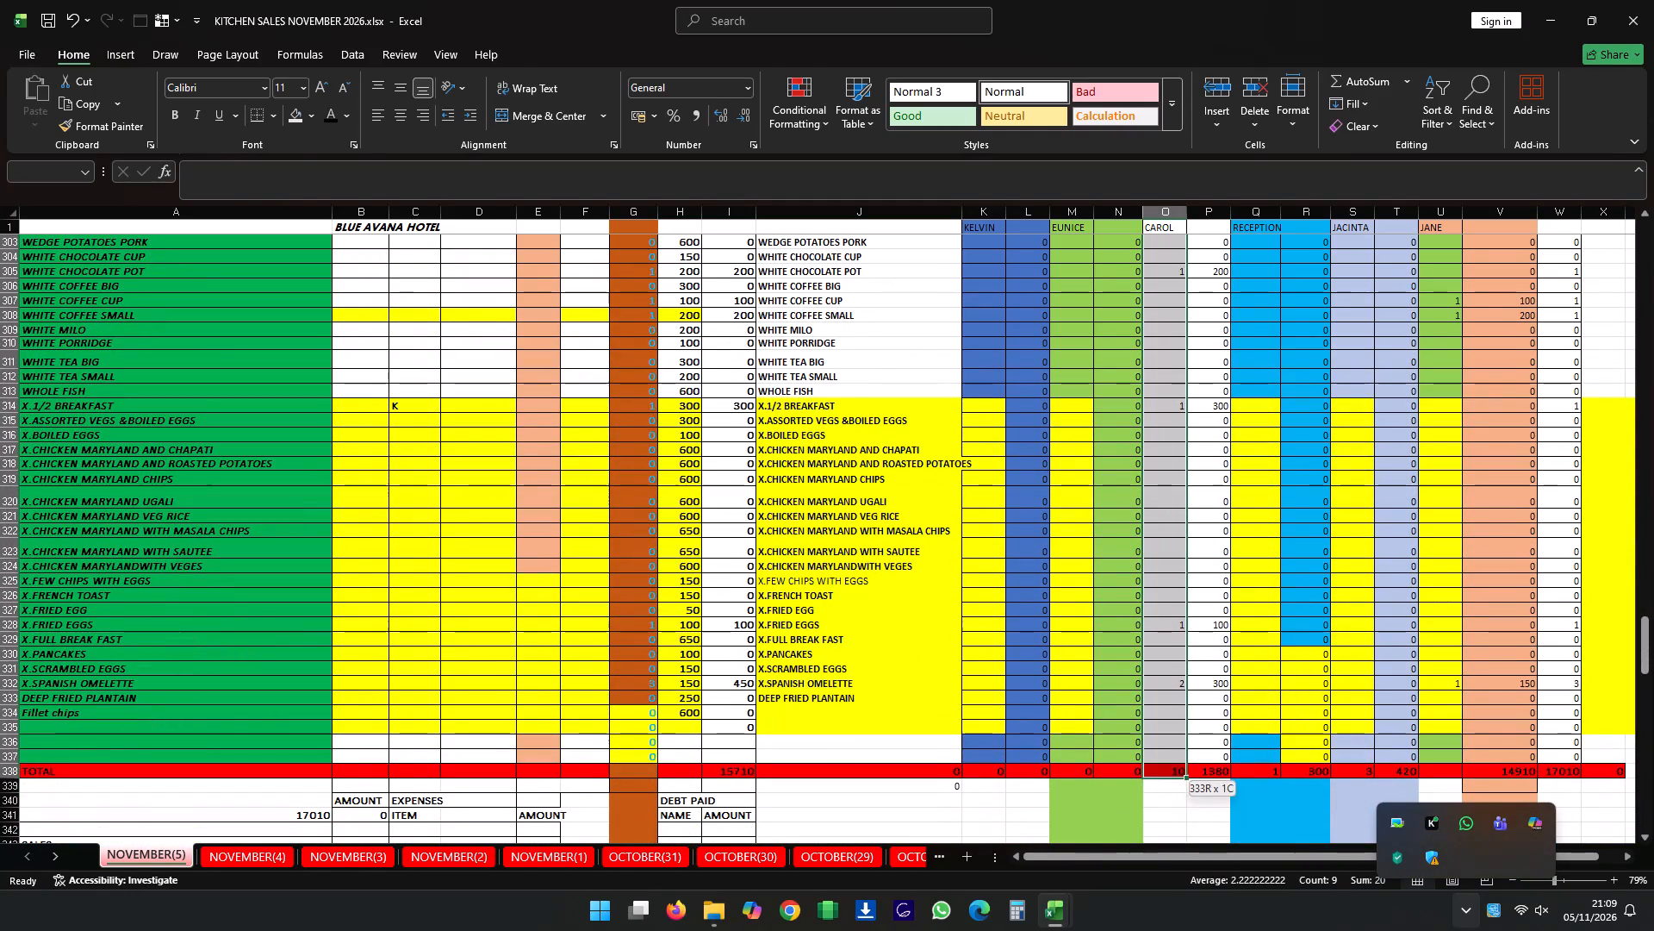
pyautogui.moveTo(1153, 765); pyautogui.dragTo(1150, 760)
pyautogui.press('Delete')
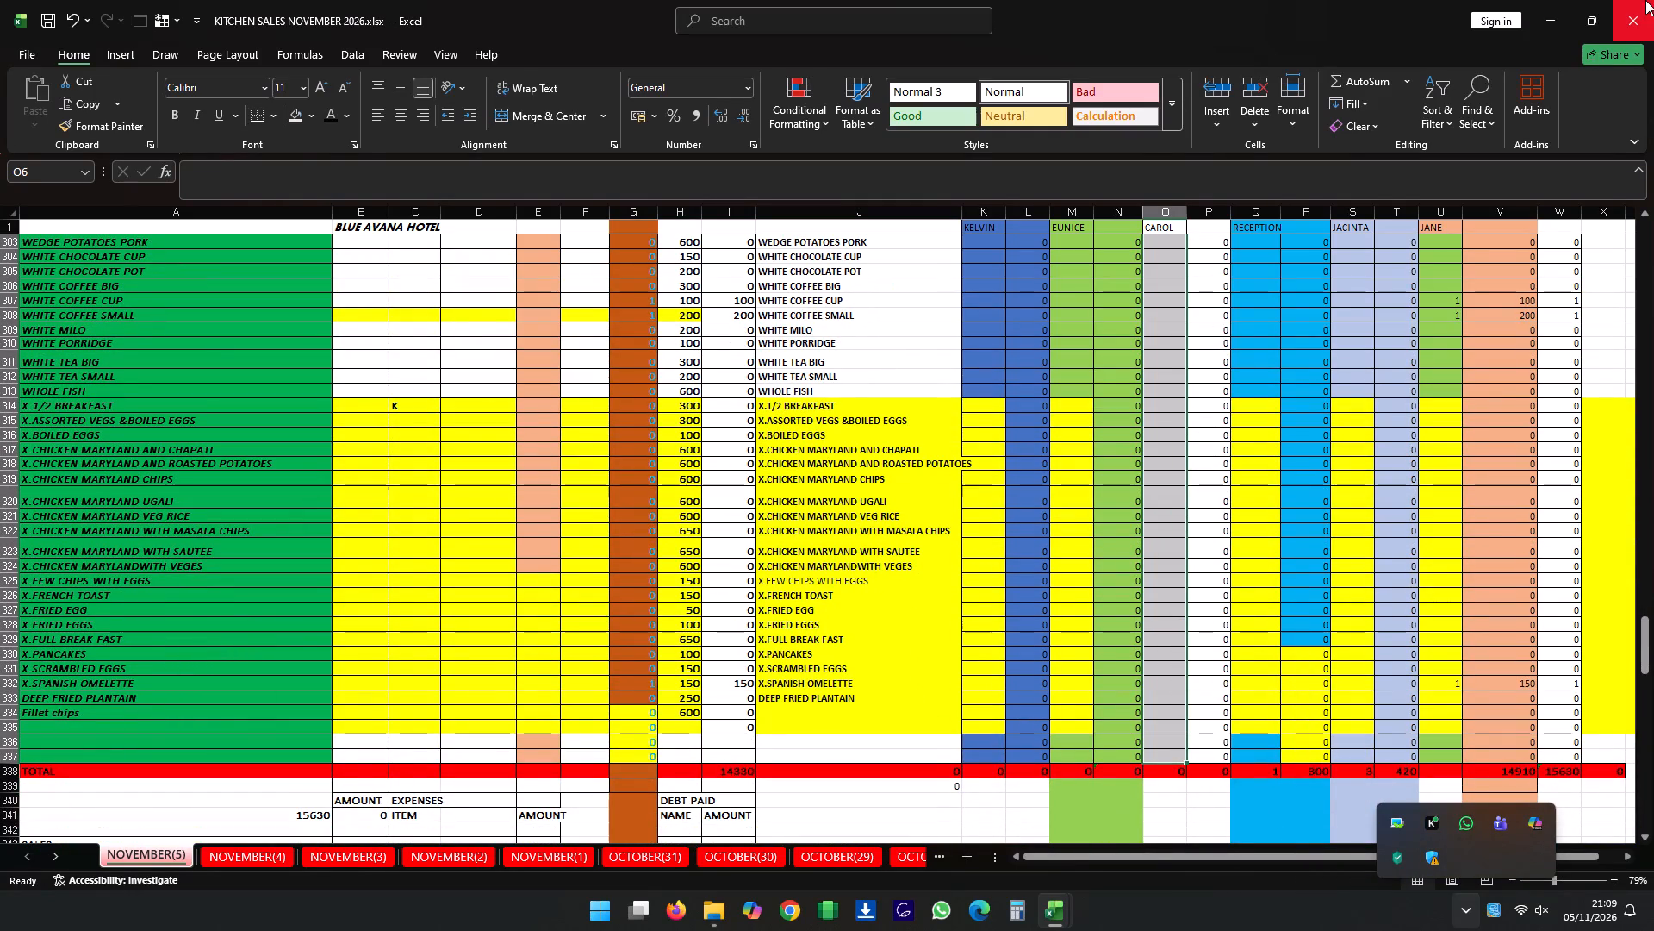
# Clear the RECEPTION item quantities in Q6:Q337, stopping just above the TOTAL row.
pyautogui.click(1410, 635)
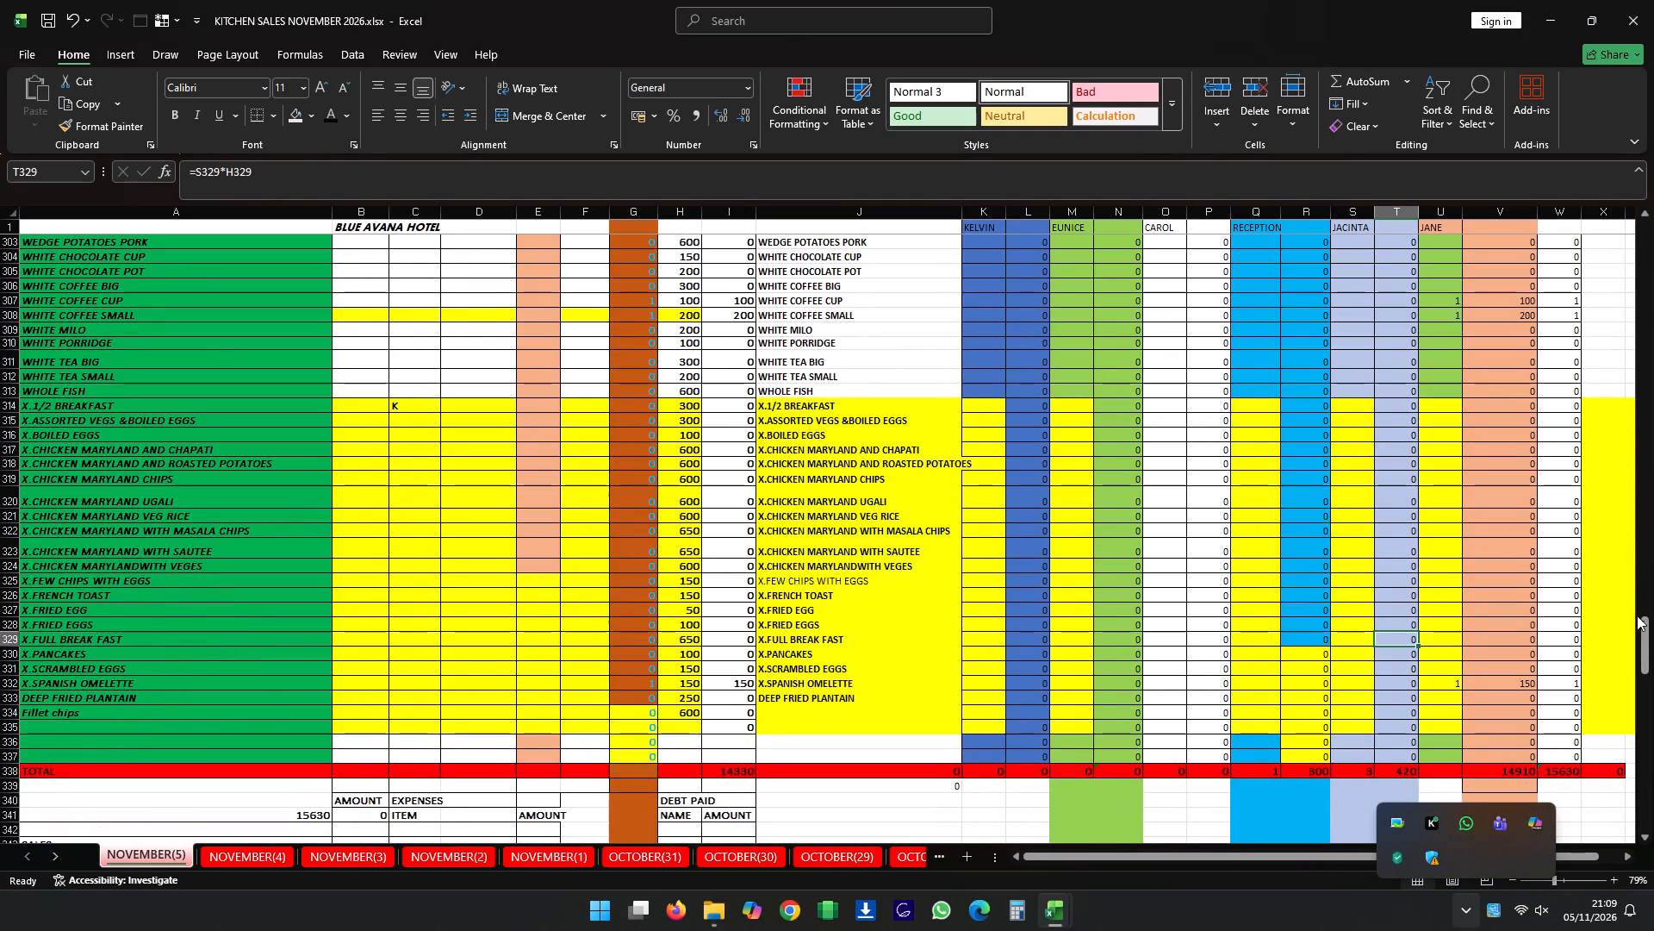
pyautogui.moveTo(1645, 628); pyautogui.dragTo(1653, 0)
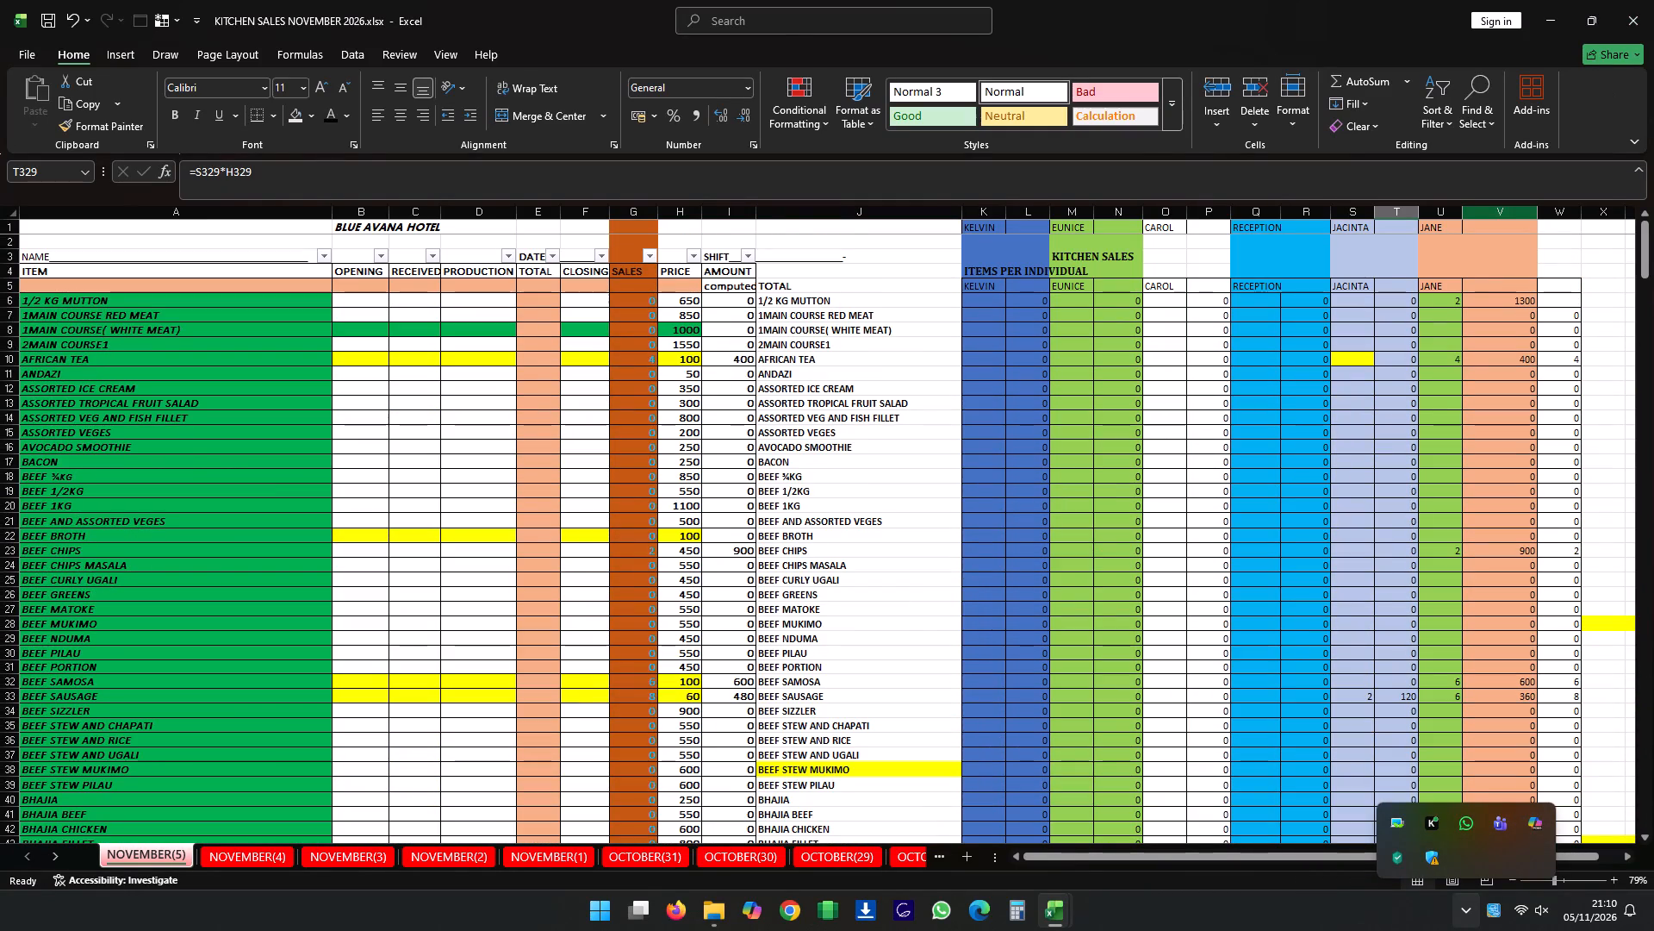
pyautogui.click(1262, 294)
pyautogui.click(1253, 343)
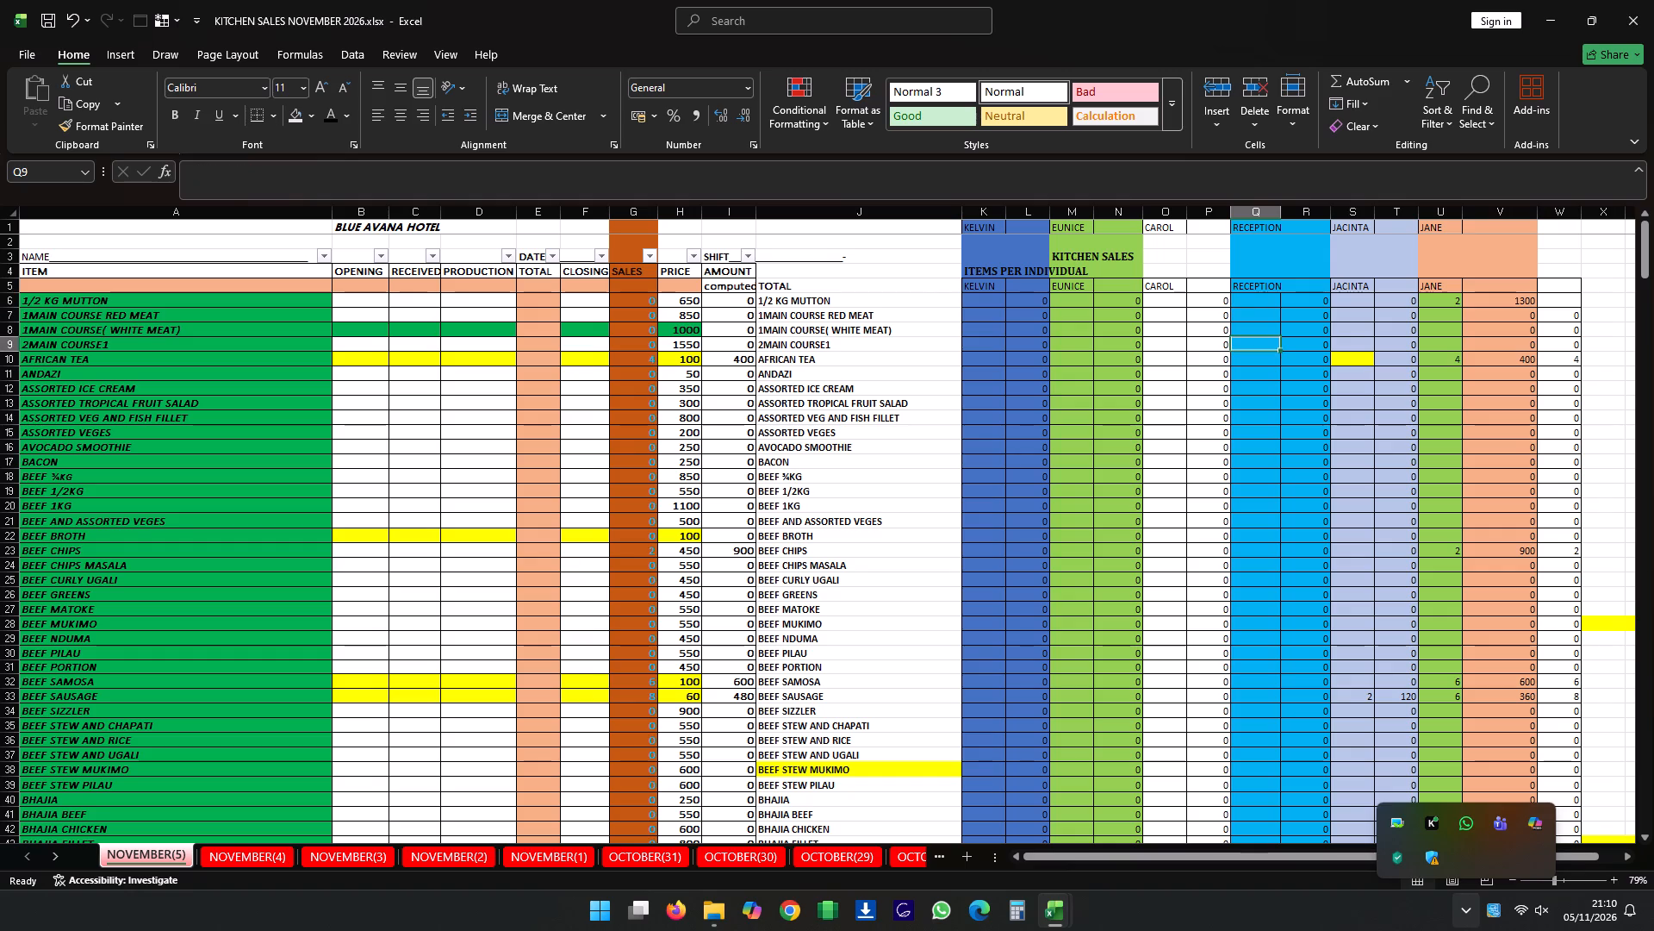
pyautogui.moveTo(1252, 303); pyautogui.dragTo(1238, 930)
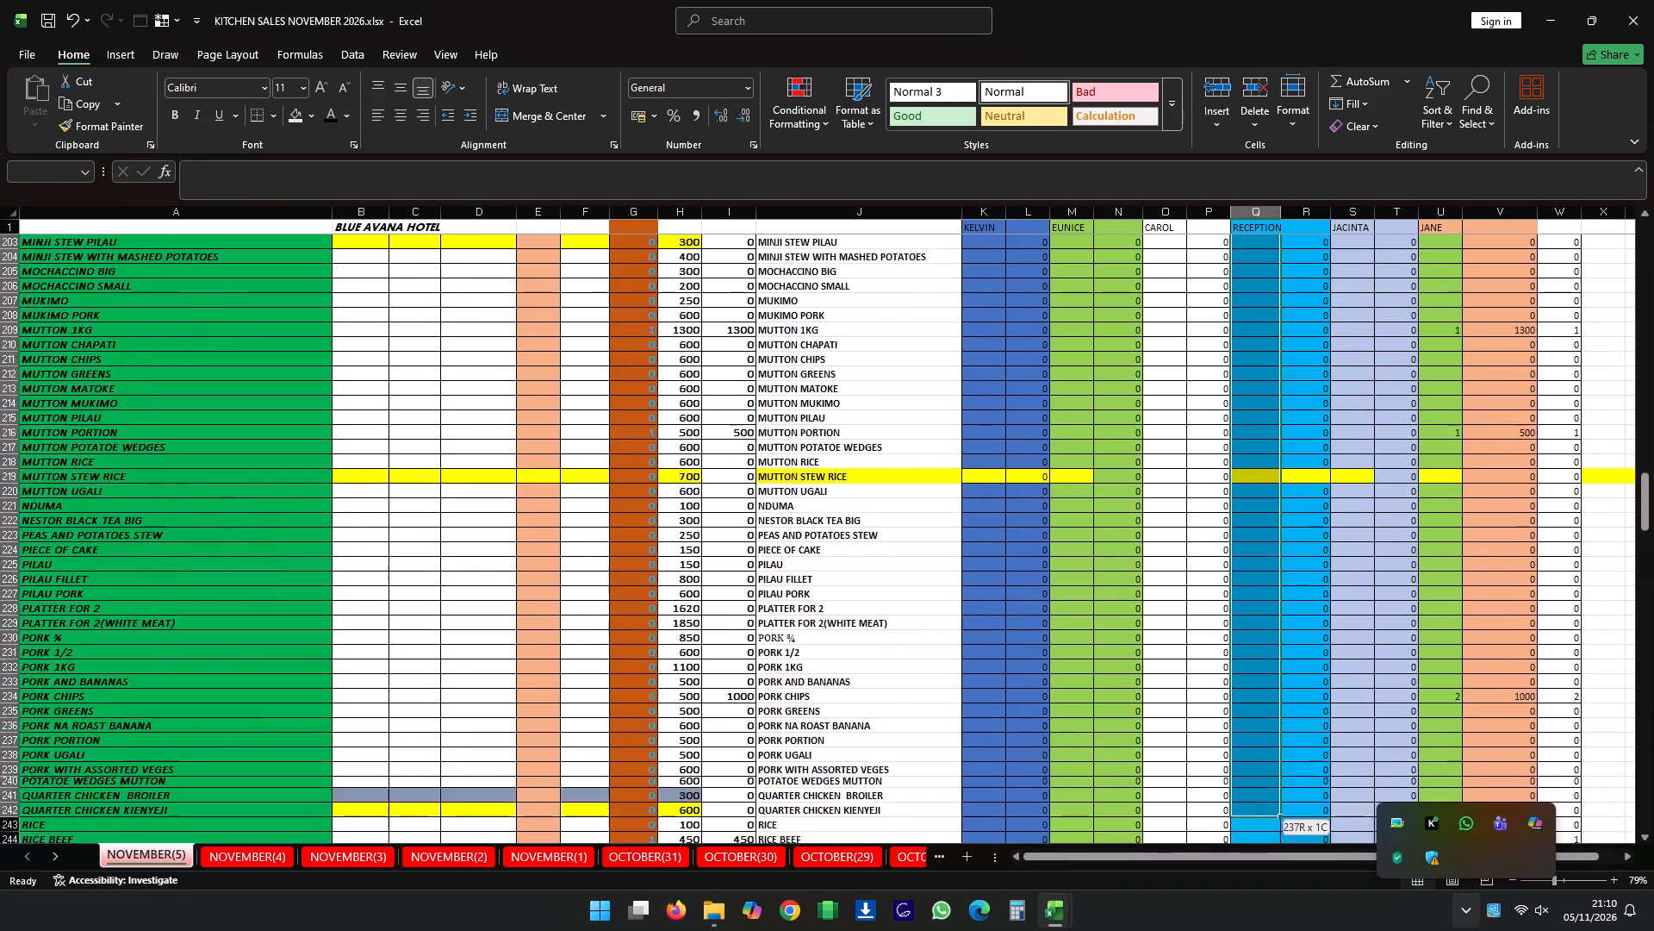
pyautogui.moveTo(1238, 930); pyautogui.dragTo(1249, 771)
pyautogui.press('Delete')
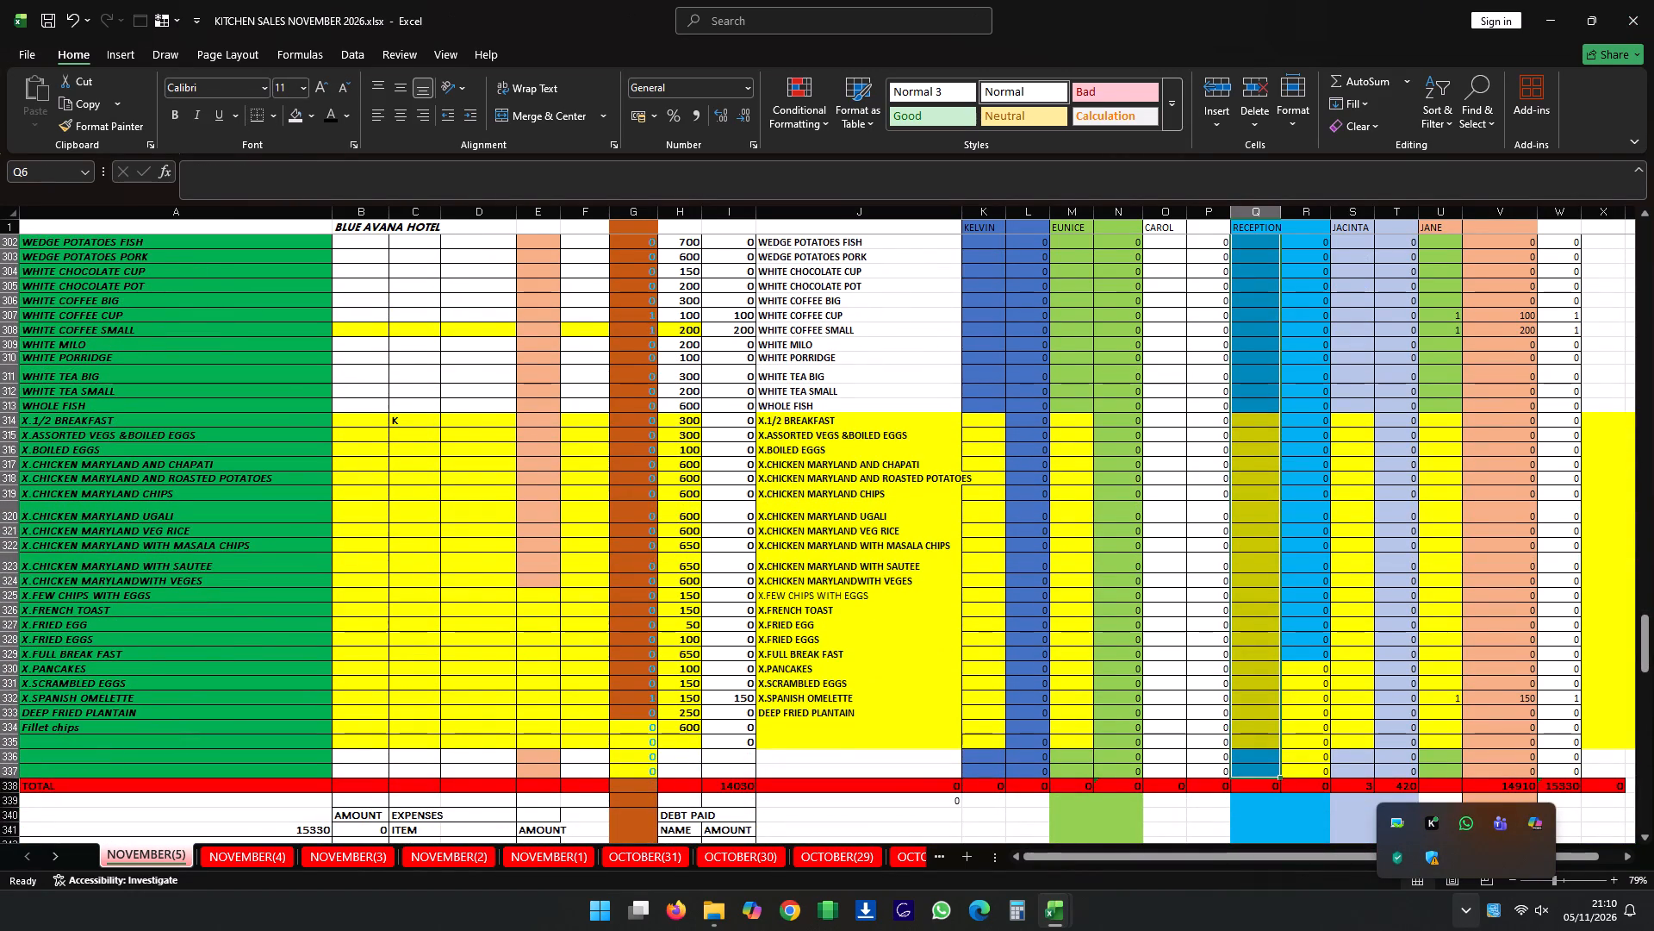
# Clear JACINTA's item quantities in S6:S337, stopping just above the TOTAL row.
pyautogui.click(1312, 850)
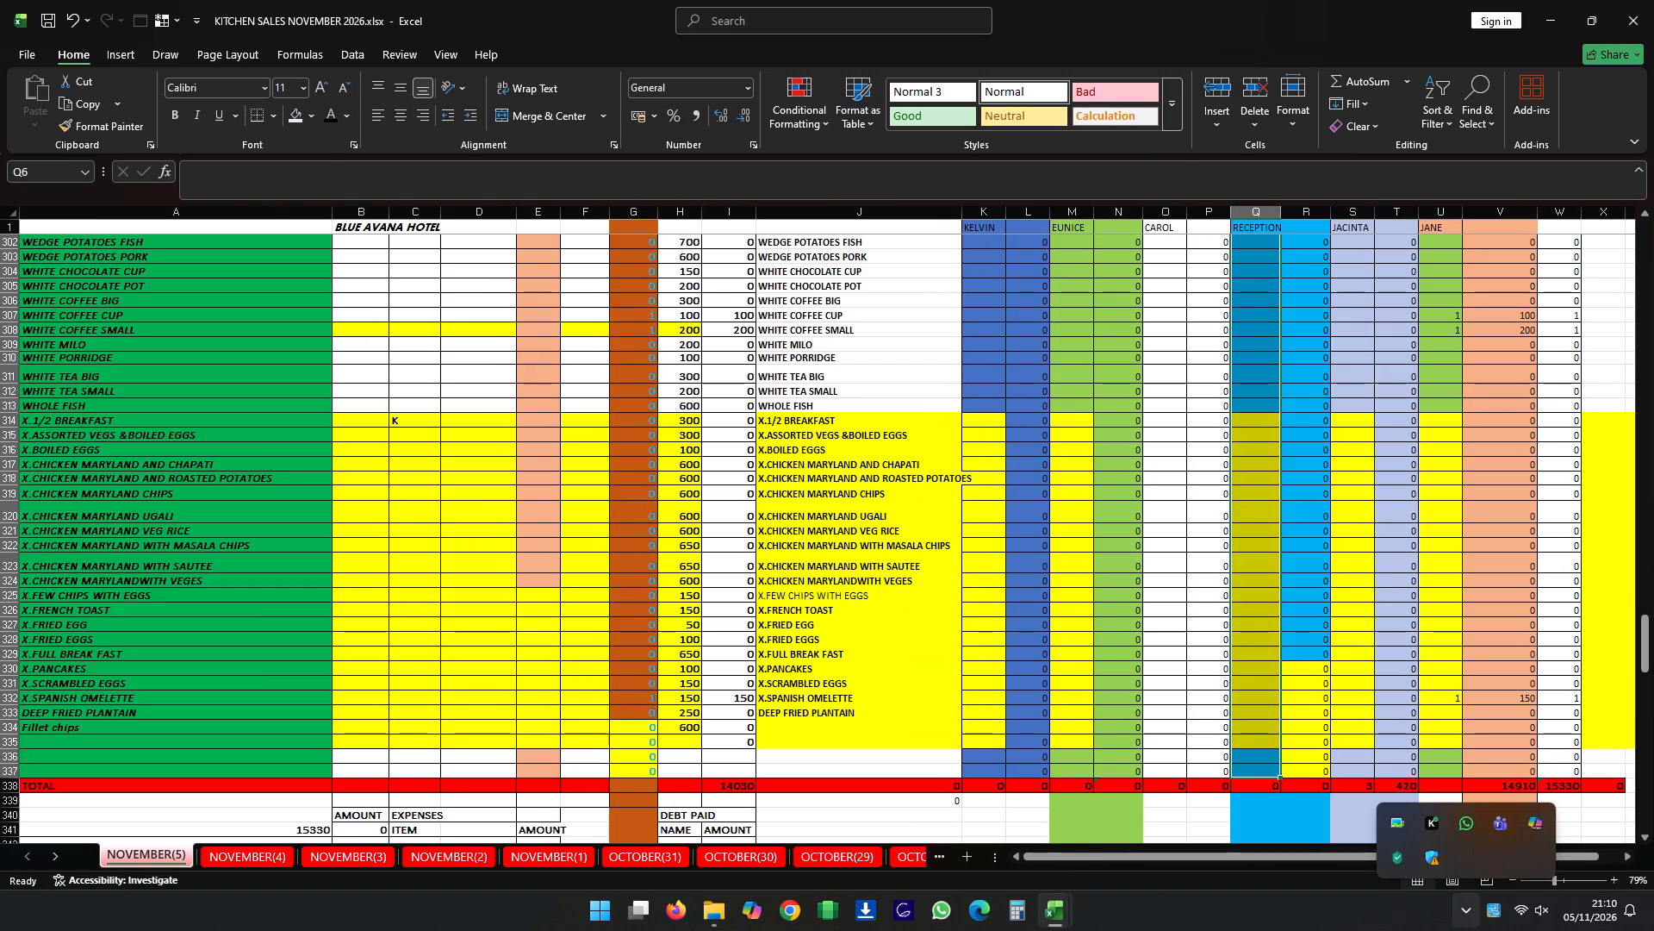
pyautogui.moveTo(1640, 650); pyautogui.dragTo(1651, 0)
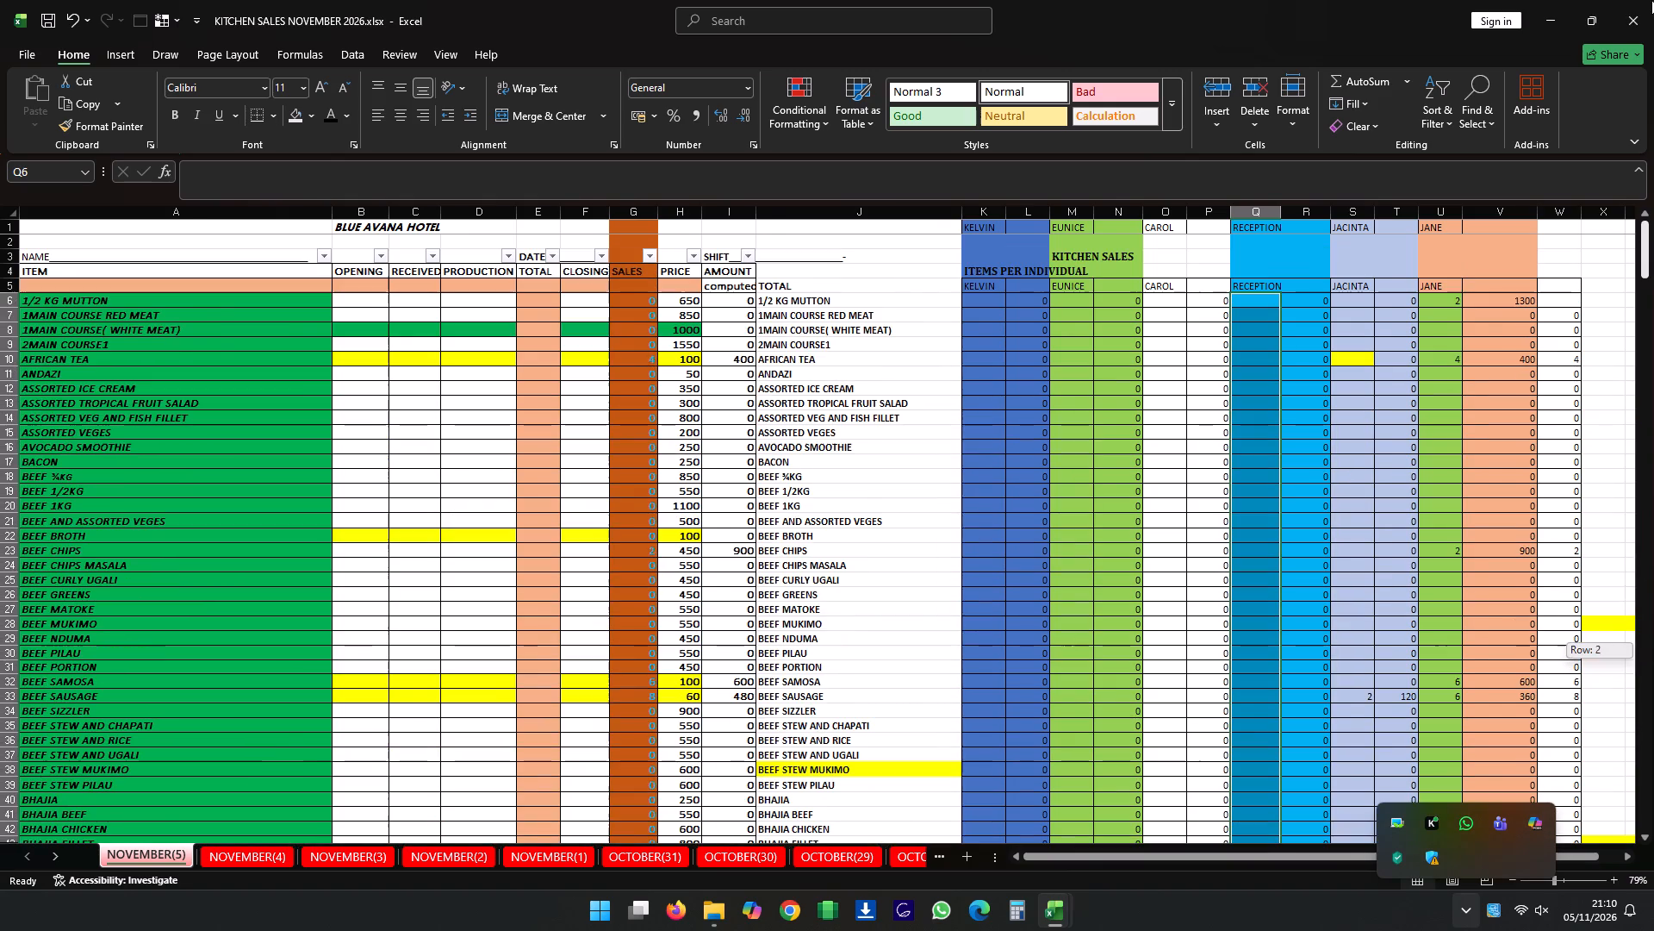
pyautogui.moveTo(1651, 0); pyautogui.dragTo(1653, 0)
pyautogui.moveTo(1358, 298); pyautogui.dragTo(1347, 930)
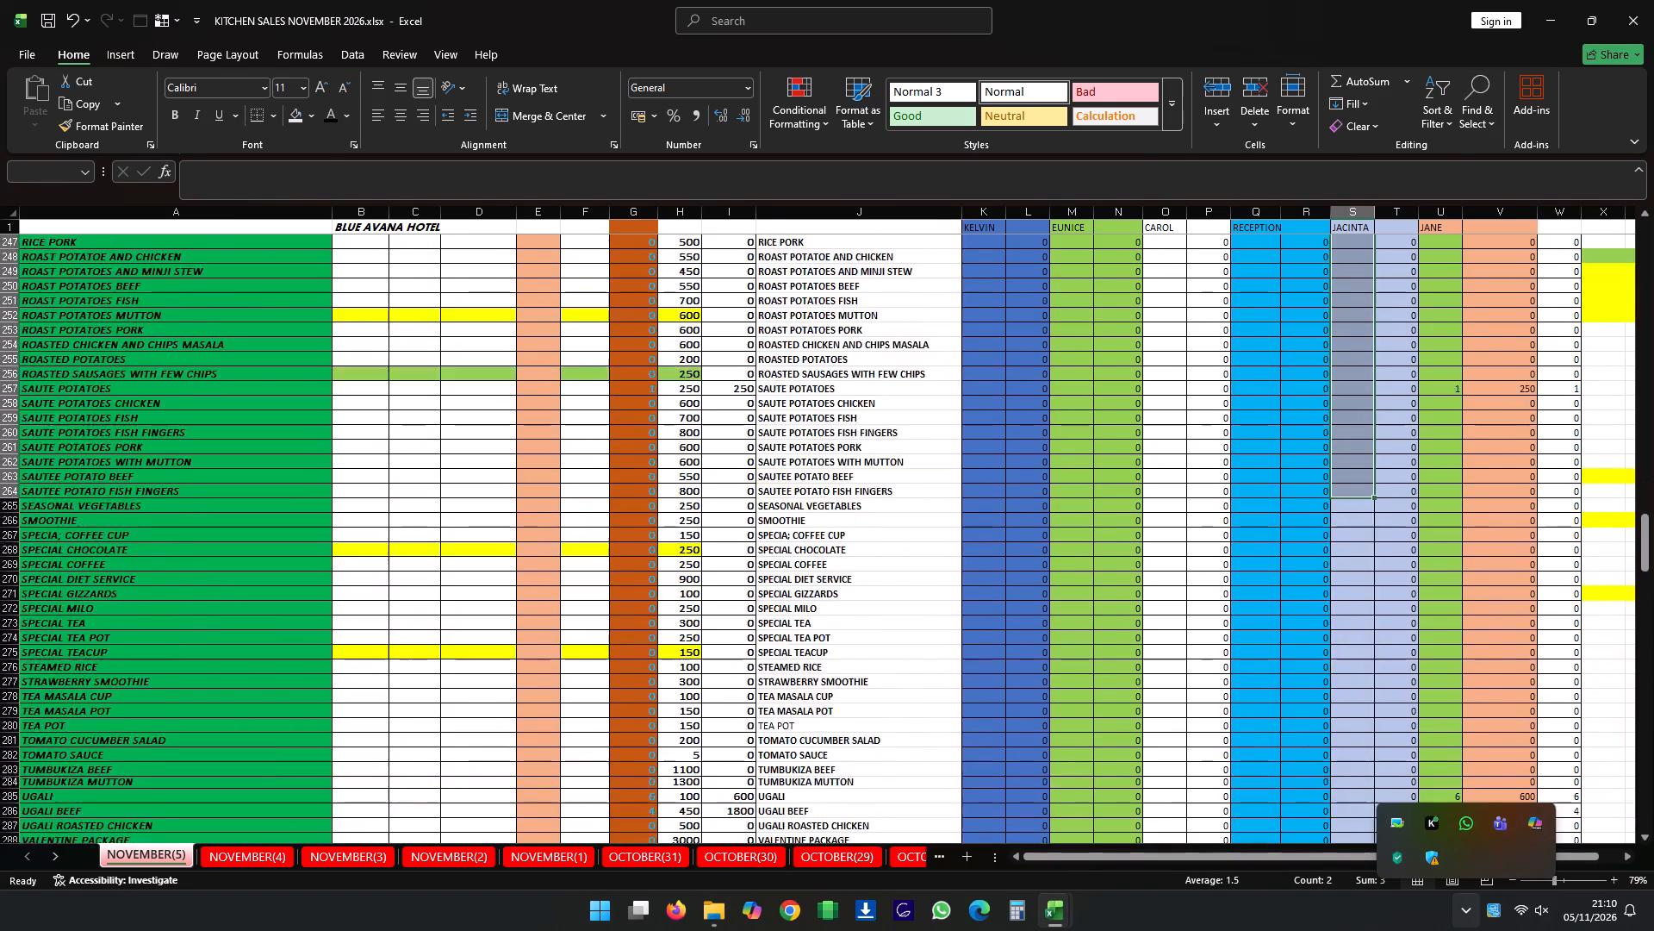
pyautogui.moveTo(1347, 930); pyautogui.dragTo(1355, 764)
pyautogui.press('Delete')
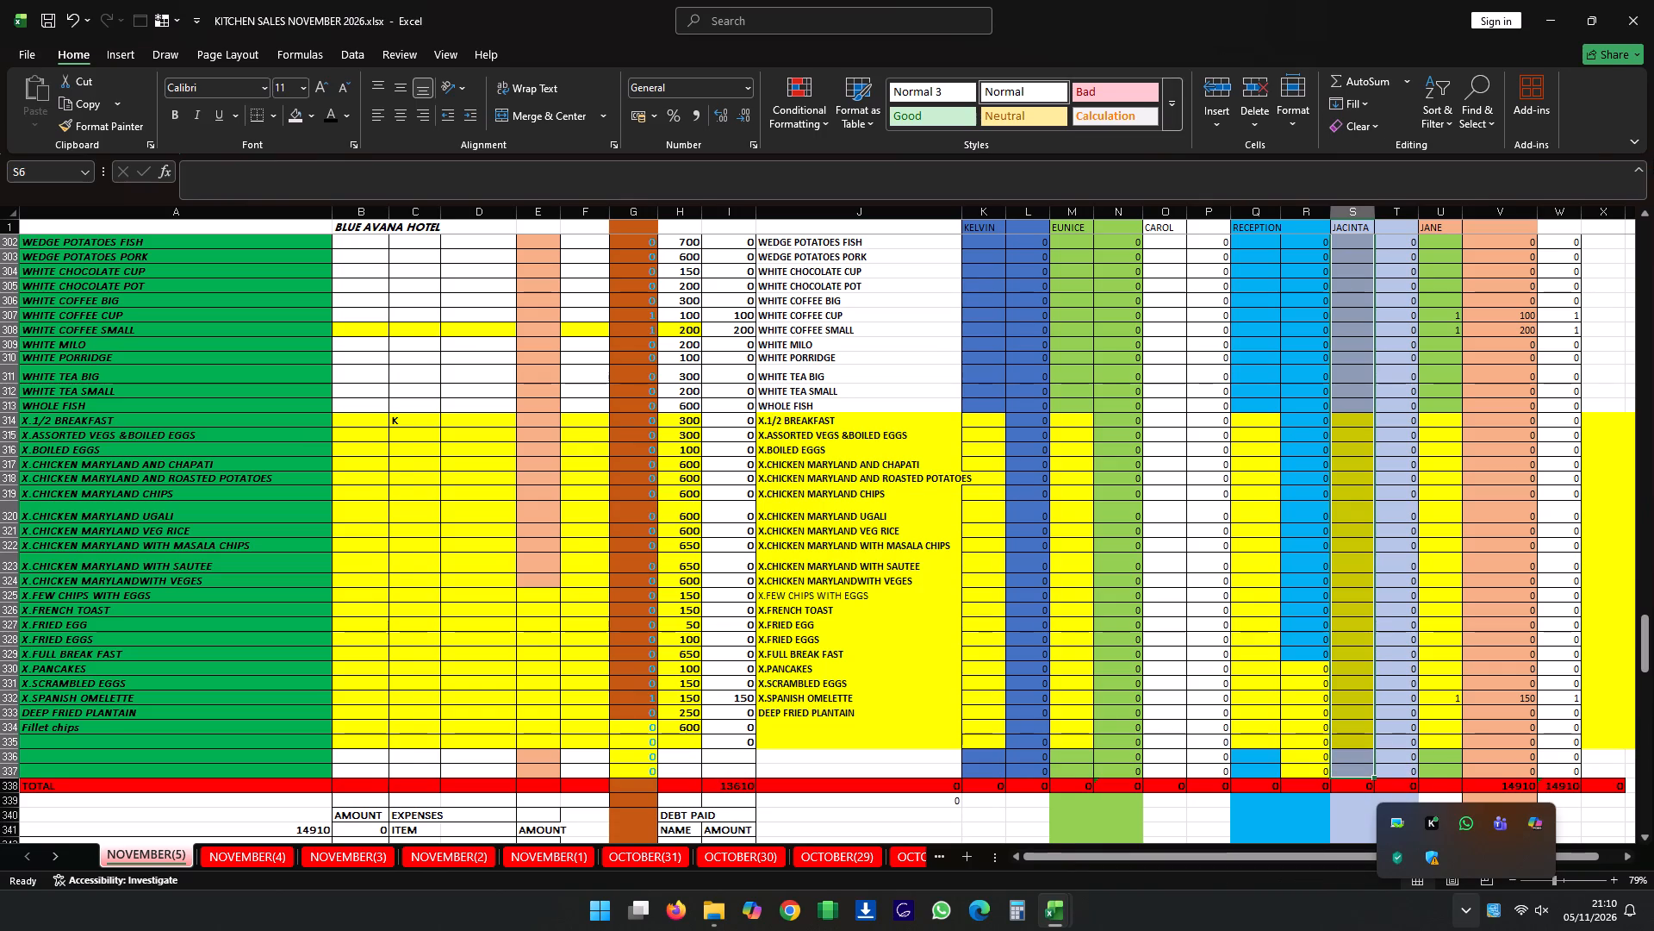
# Clear JANE's item quantities in U6:U337, keeping the amount formulas in the adjacent column.
pyautogui.click(1377, 709)
pyautogui.click(1377, 709)
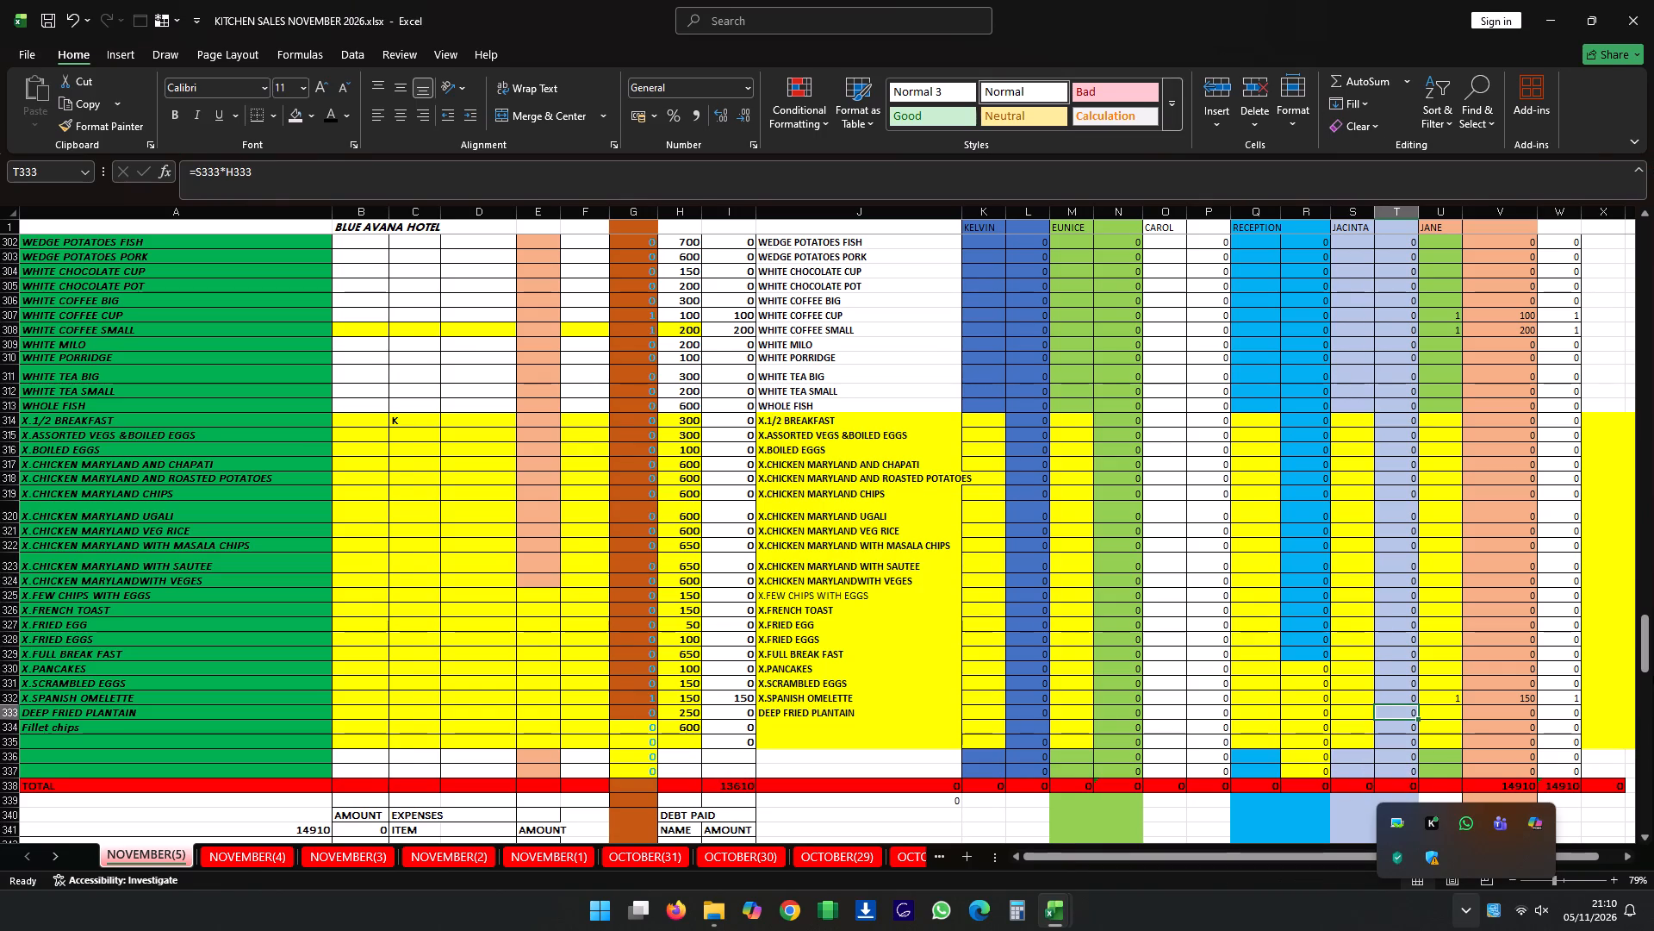
pyautogui.moveTo(1648, 665); pyautogui.dragTo(1653, 57)
pyautogui.moveTo(1433, 298); pyautogui.dragTo(1401, 767)
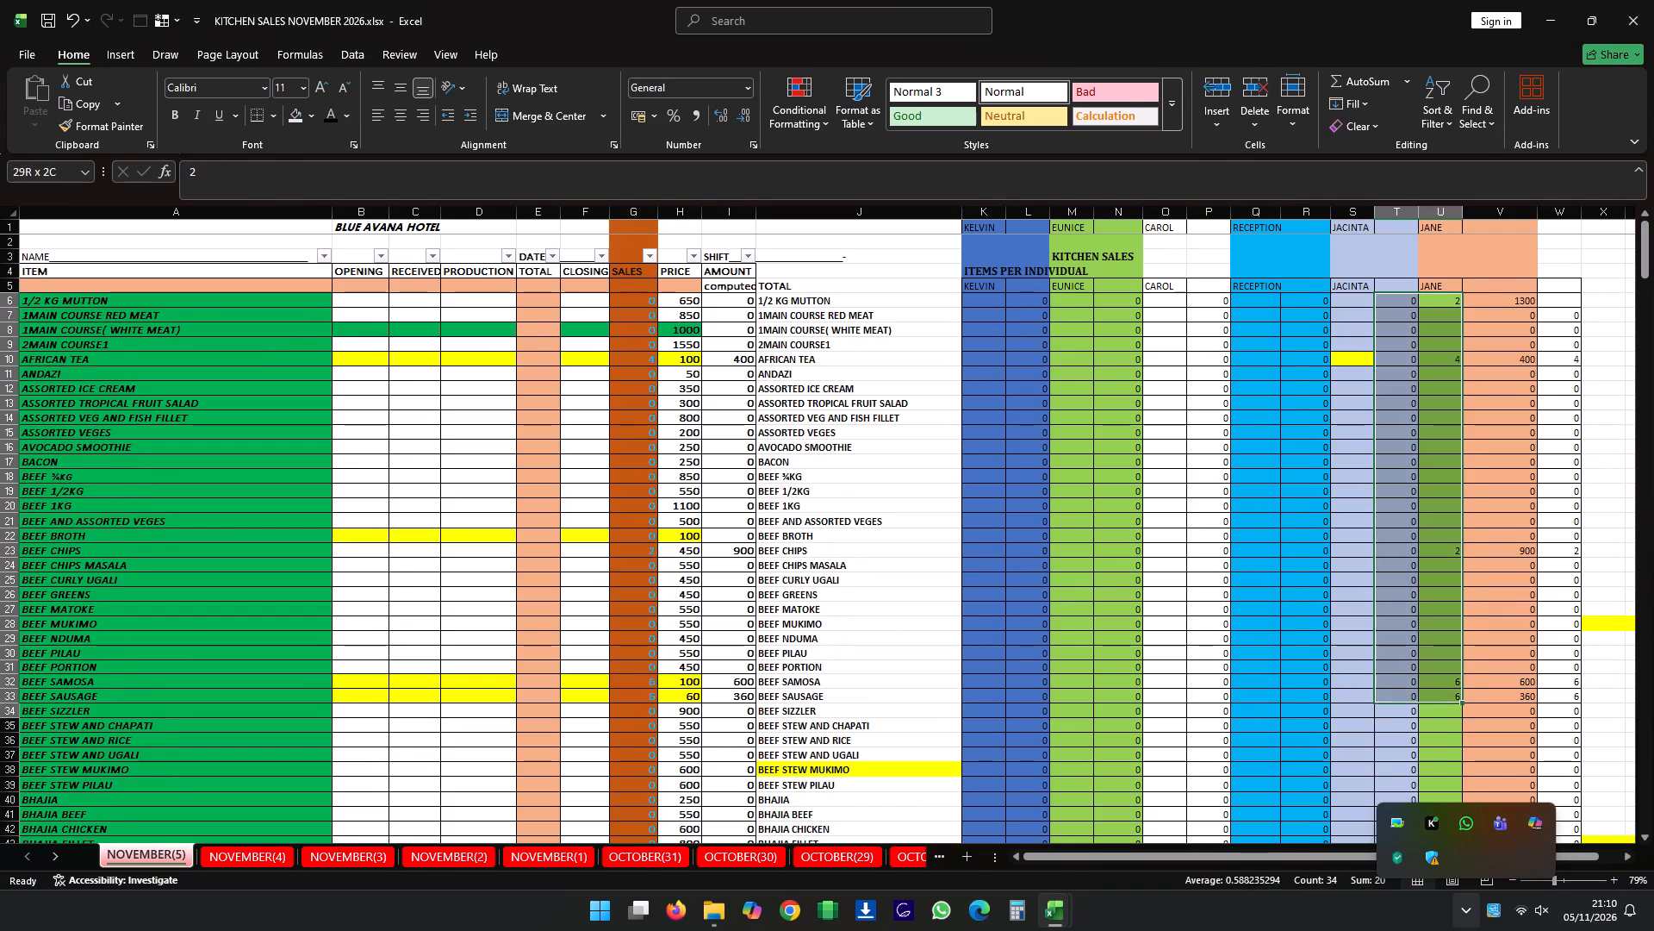
pyautogui.moveTo(1401, 767); pyautogui.dragTo(1424, 861)
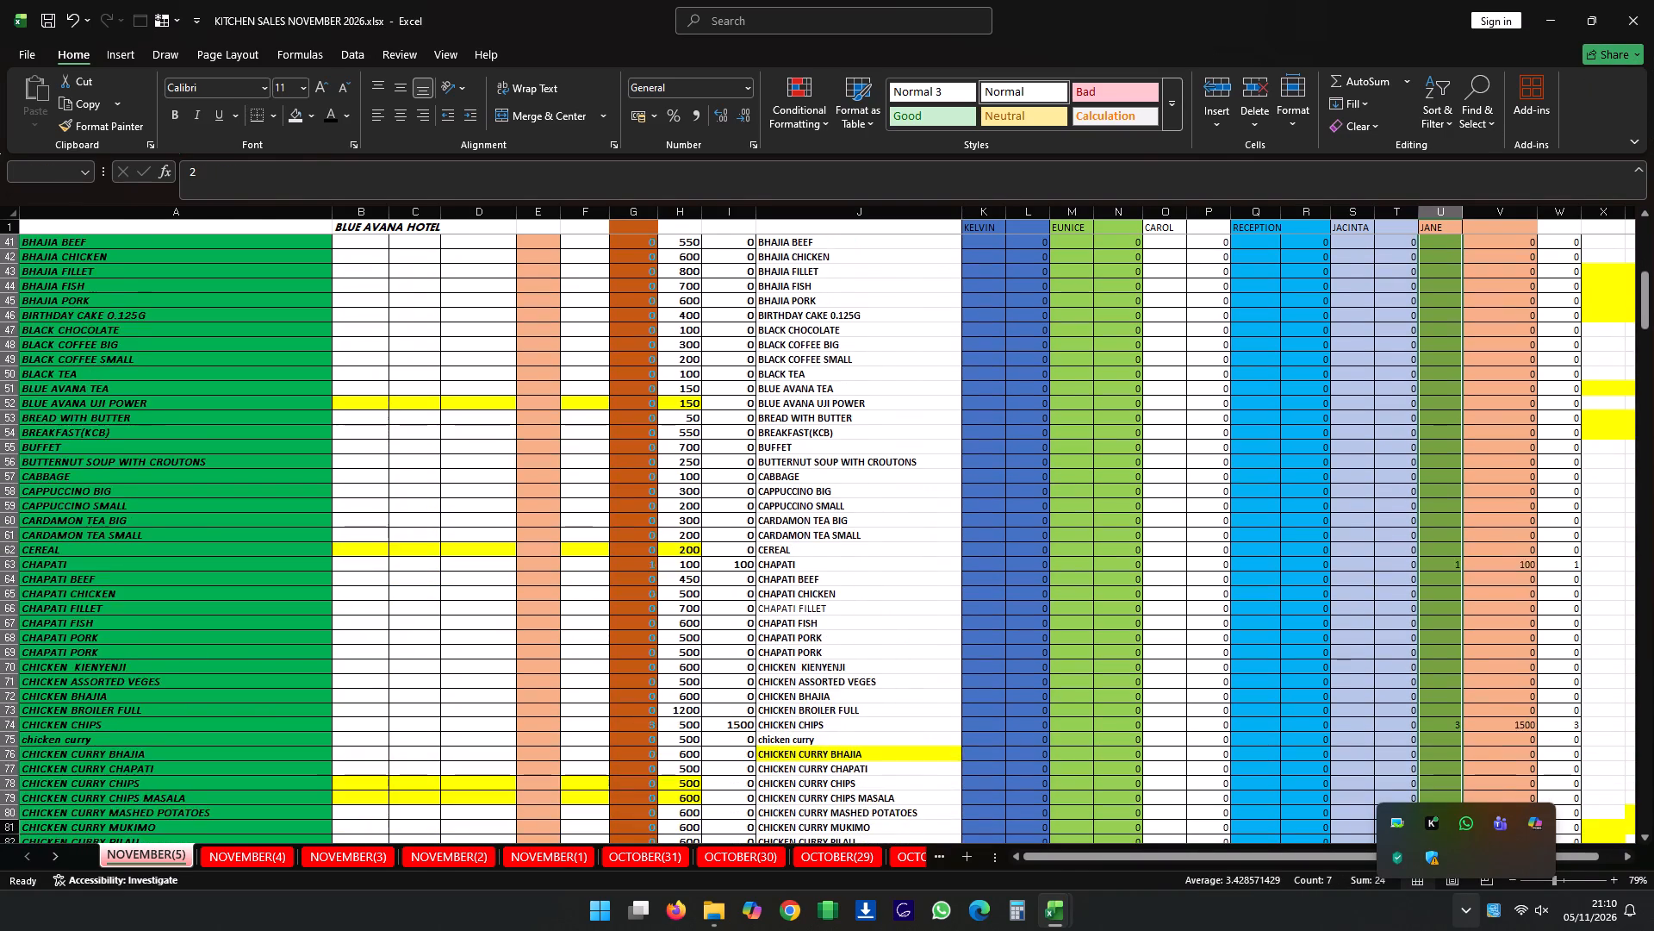
pyautogui.moveTo(1424, 861); pyautogui.dragTo(1439, 930)
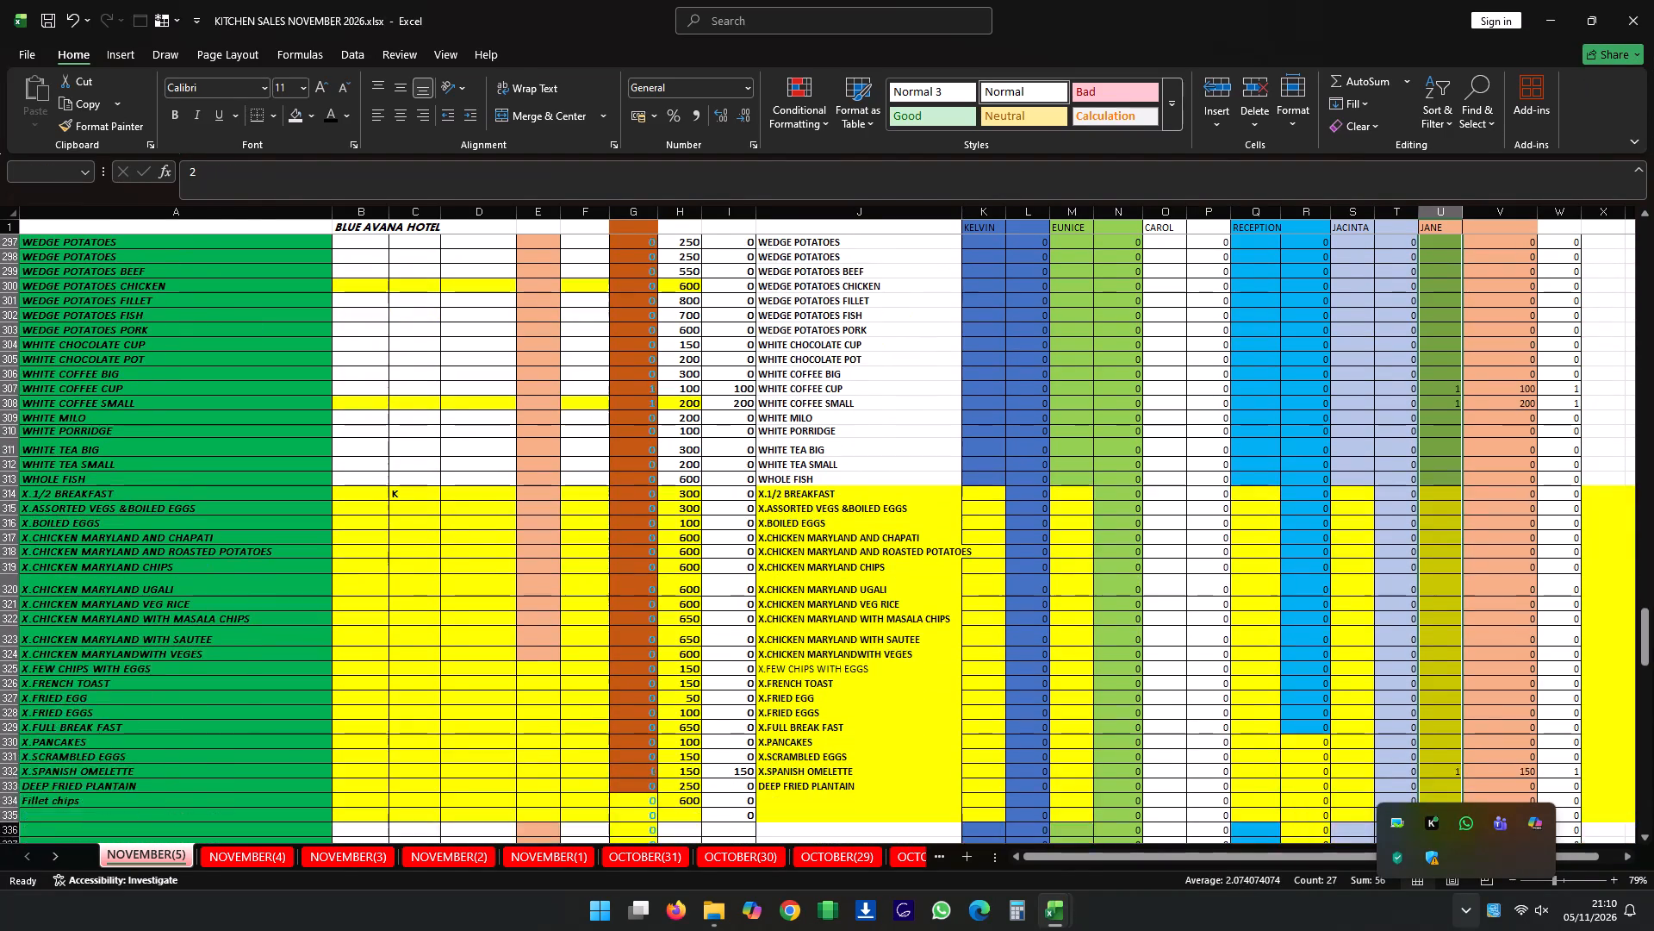
pyautogui.moveTo(1439, 930); pyautogui.dragTo(1449, 757)
pyautogui.press('Delete')
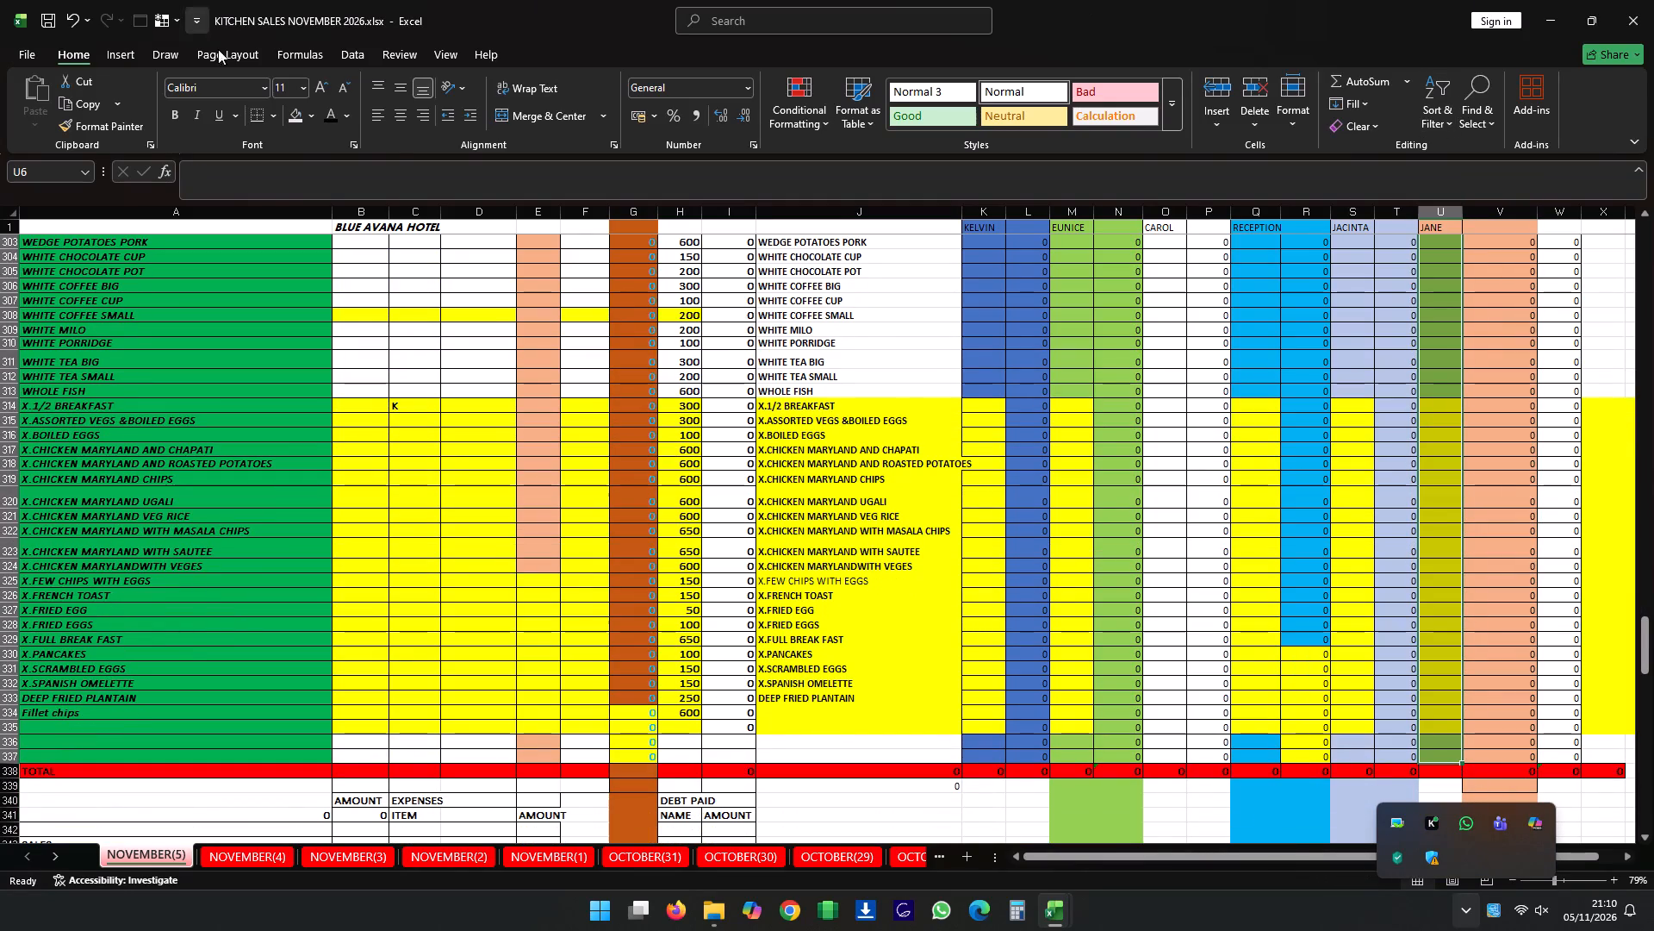
pyautogui.moveTo(1522, 434); pyautogui.dragTo(1532, 428)
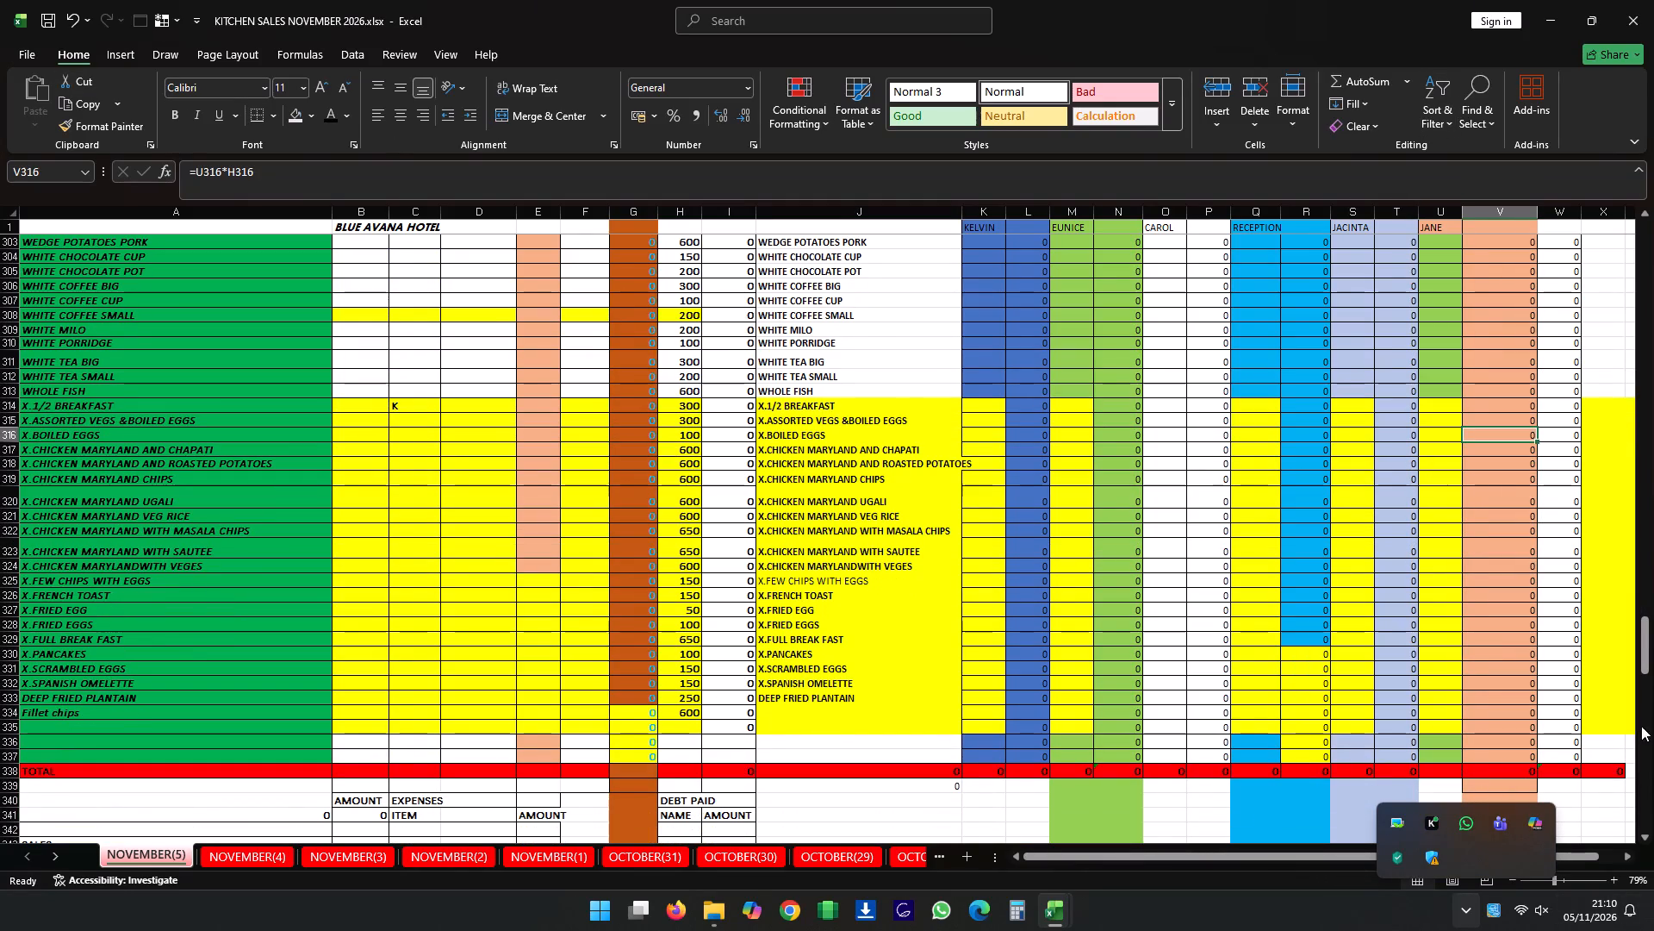
pyautogui.moveTo(1650, 665); pyautogui.dragTo(1653, 0)
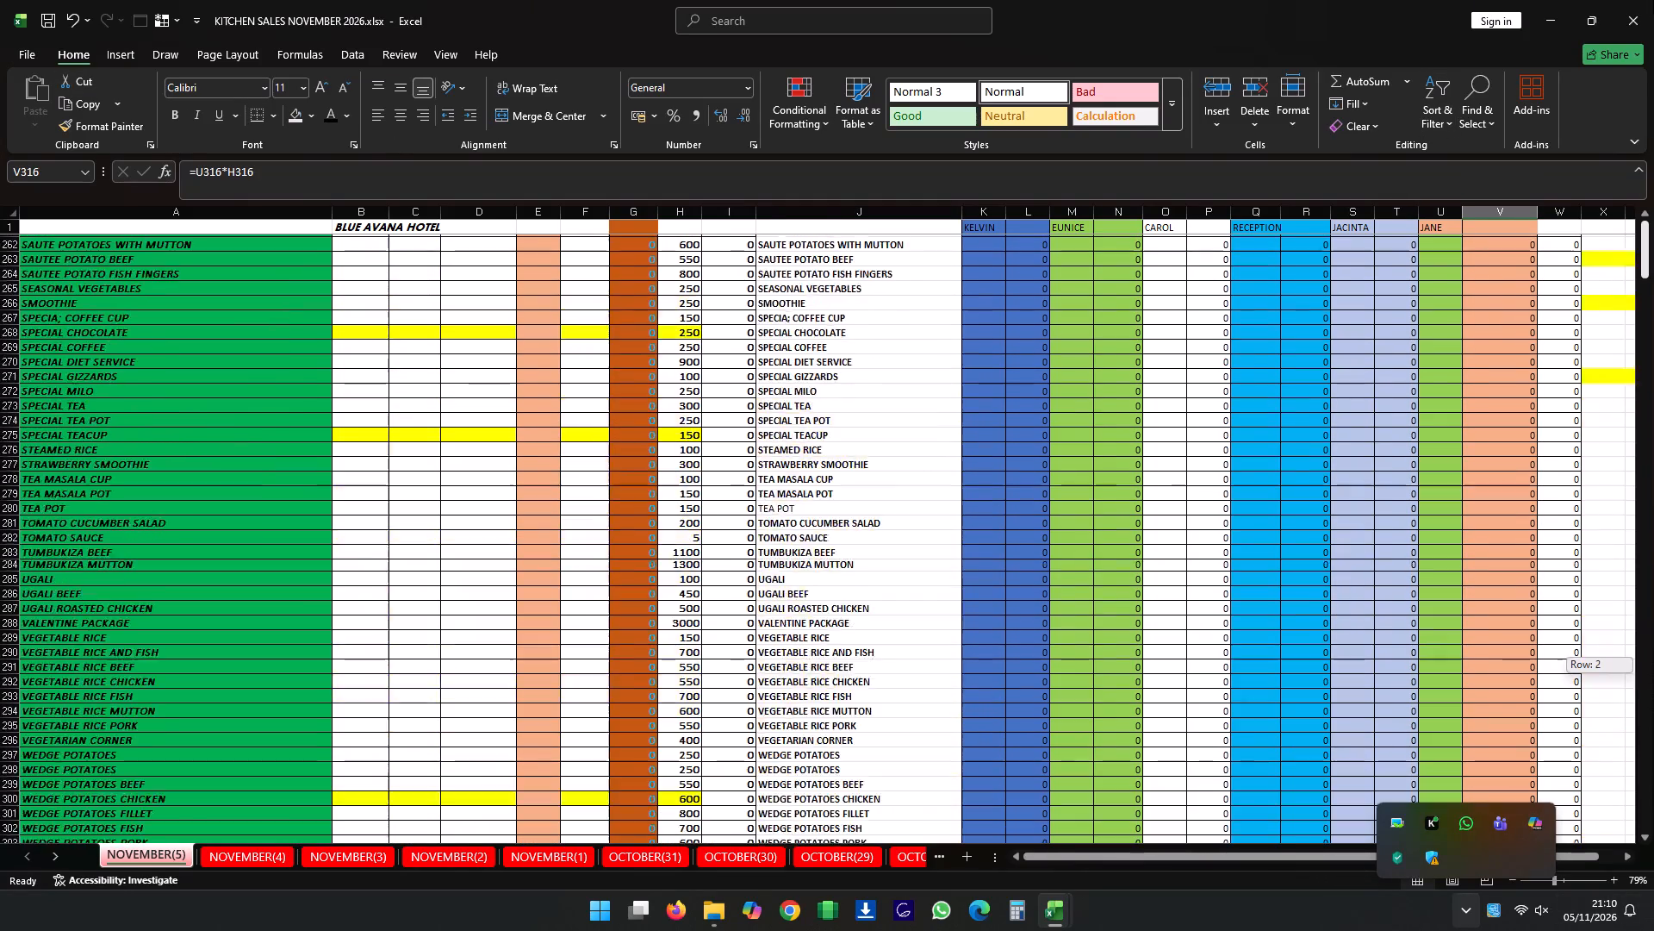
# Enter a quantity of 12 for AFRICAN TEA in JANE's column.
pyautogui.moveTo(1653, 0); pyautogui.dragTo(1651, 0)
pyautogui.click(1439, 297)
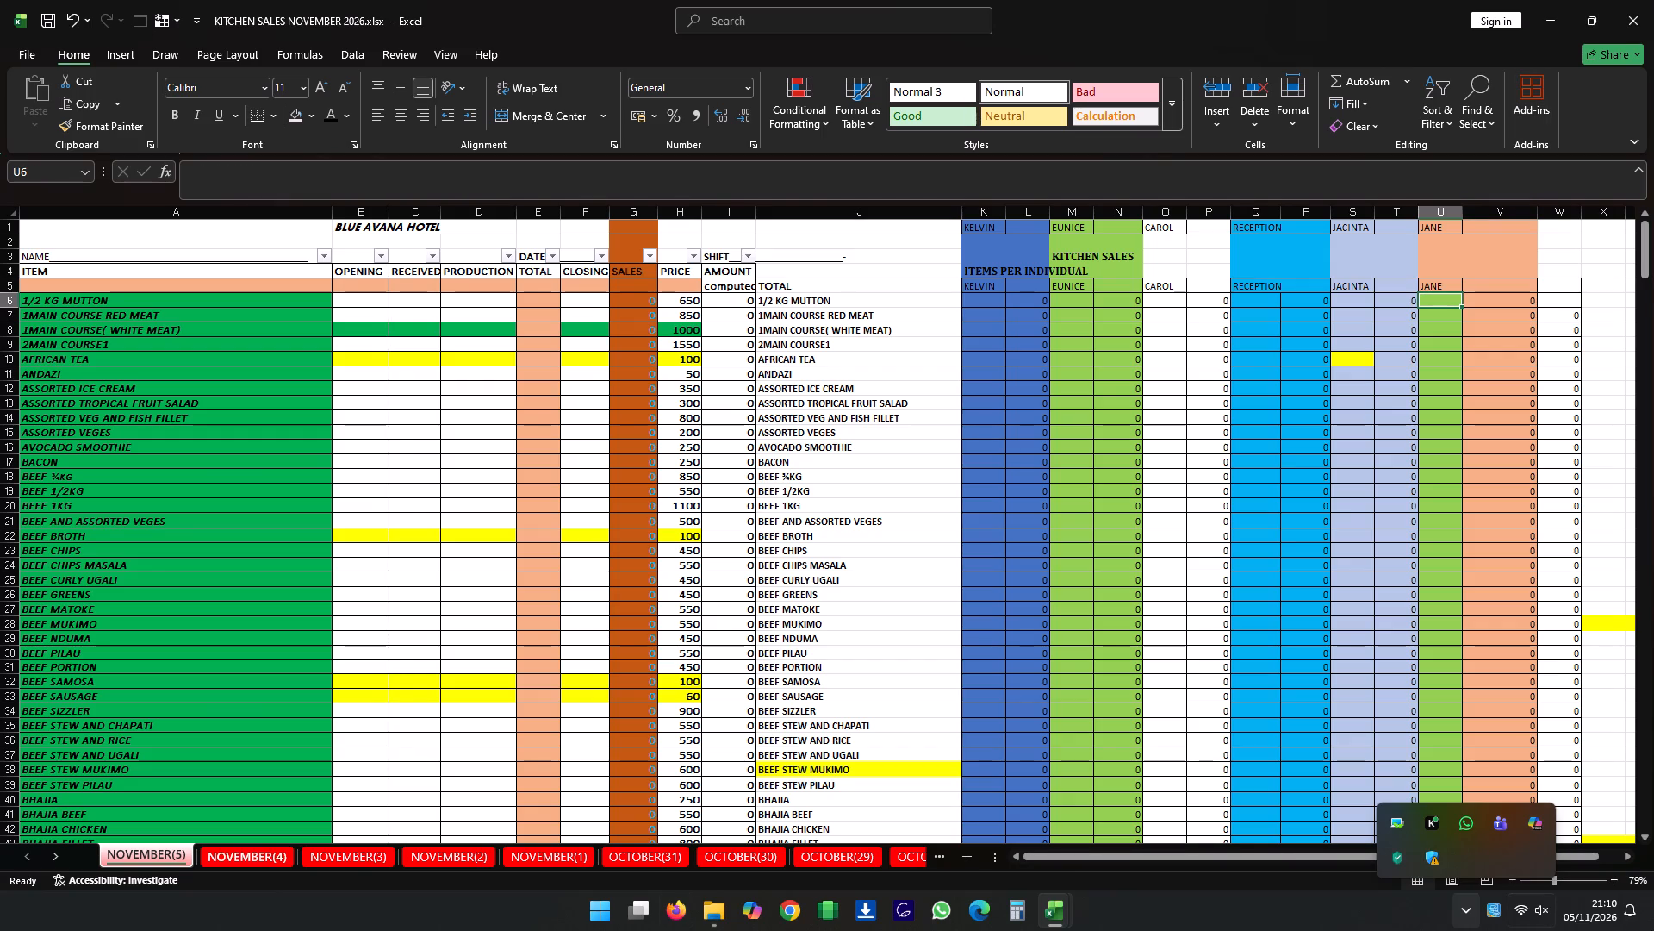
pyautogui.click(1350, 466)
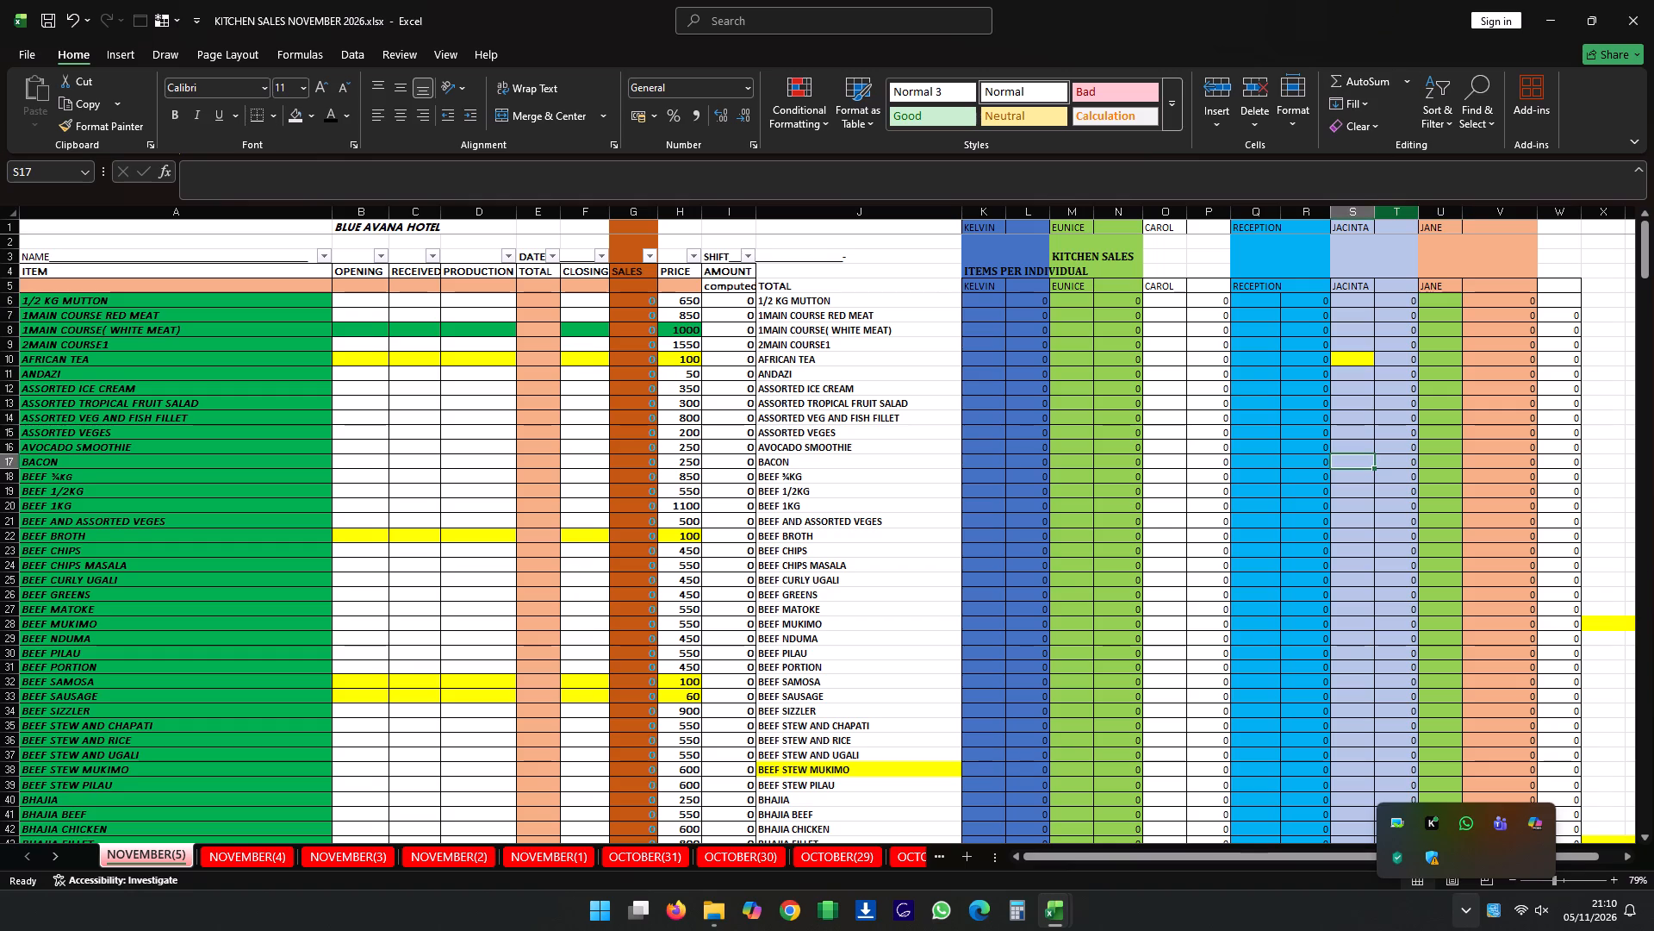
pyautogui.click(1438, 297)
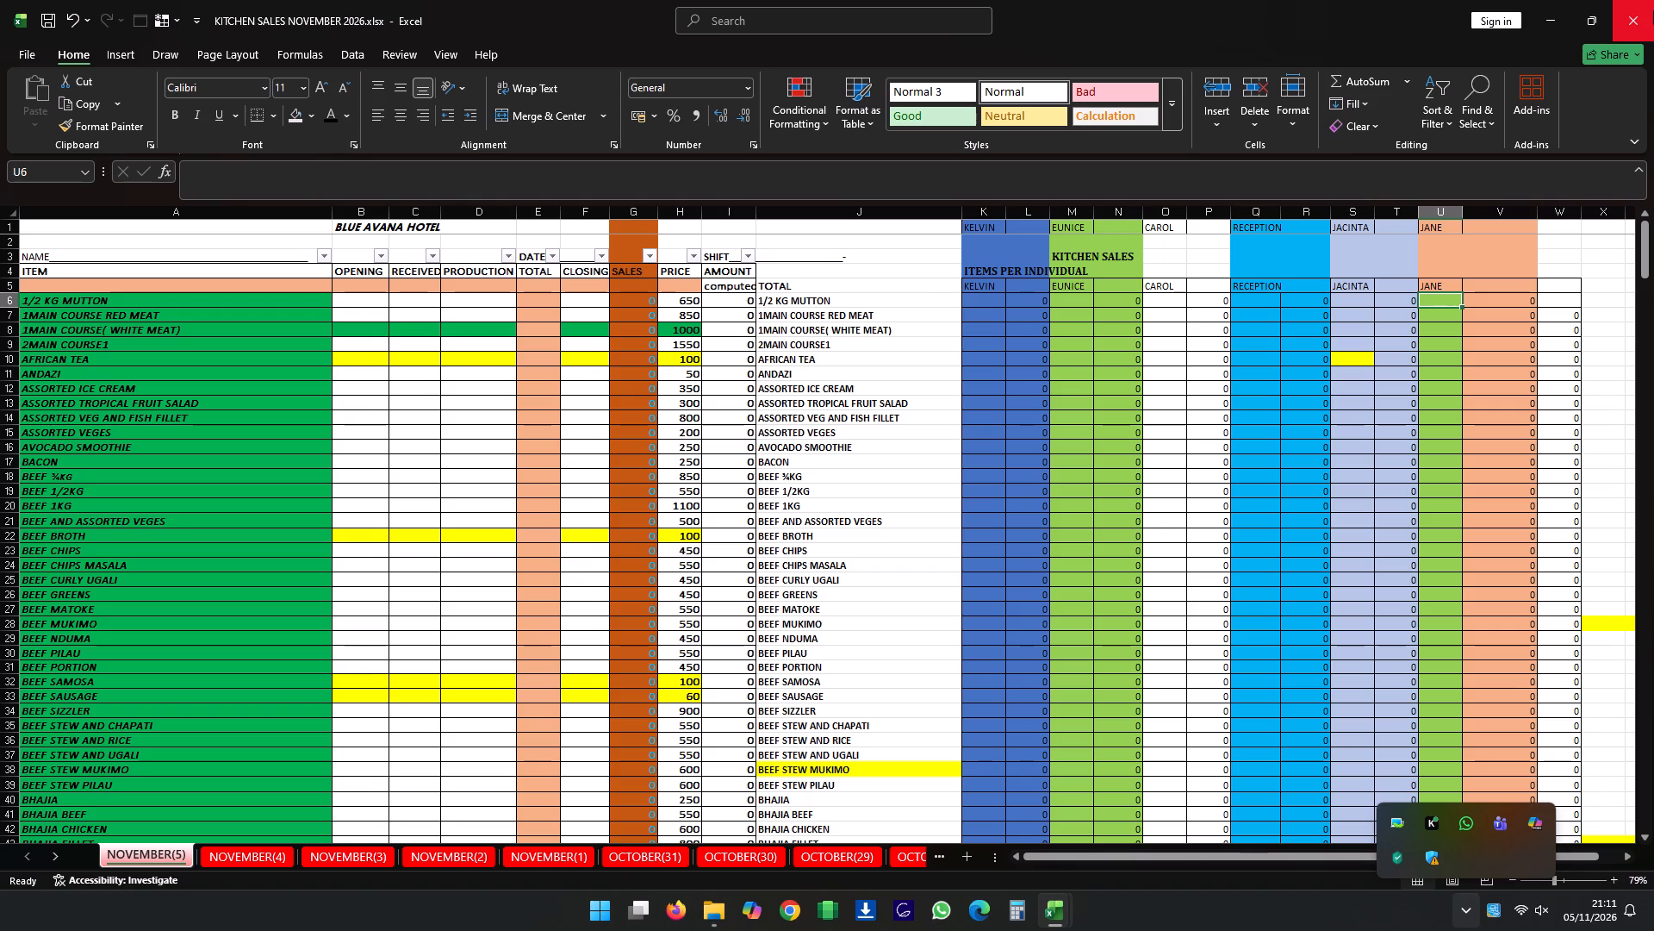
pyautogui.press('Down')
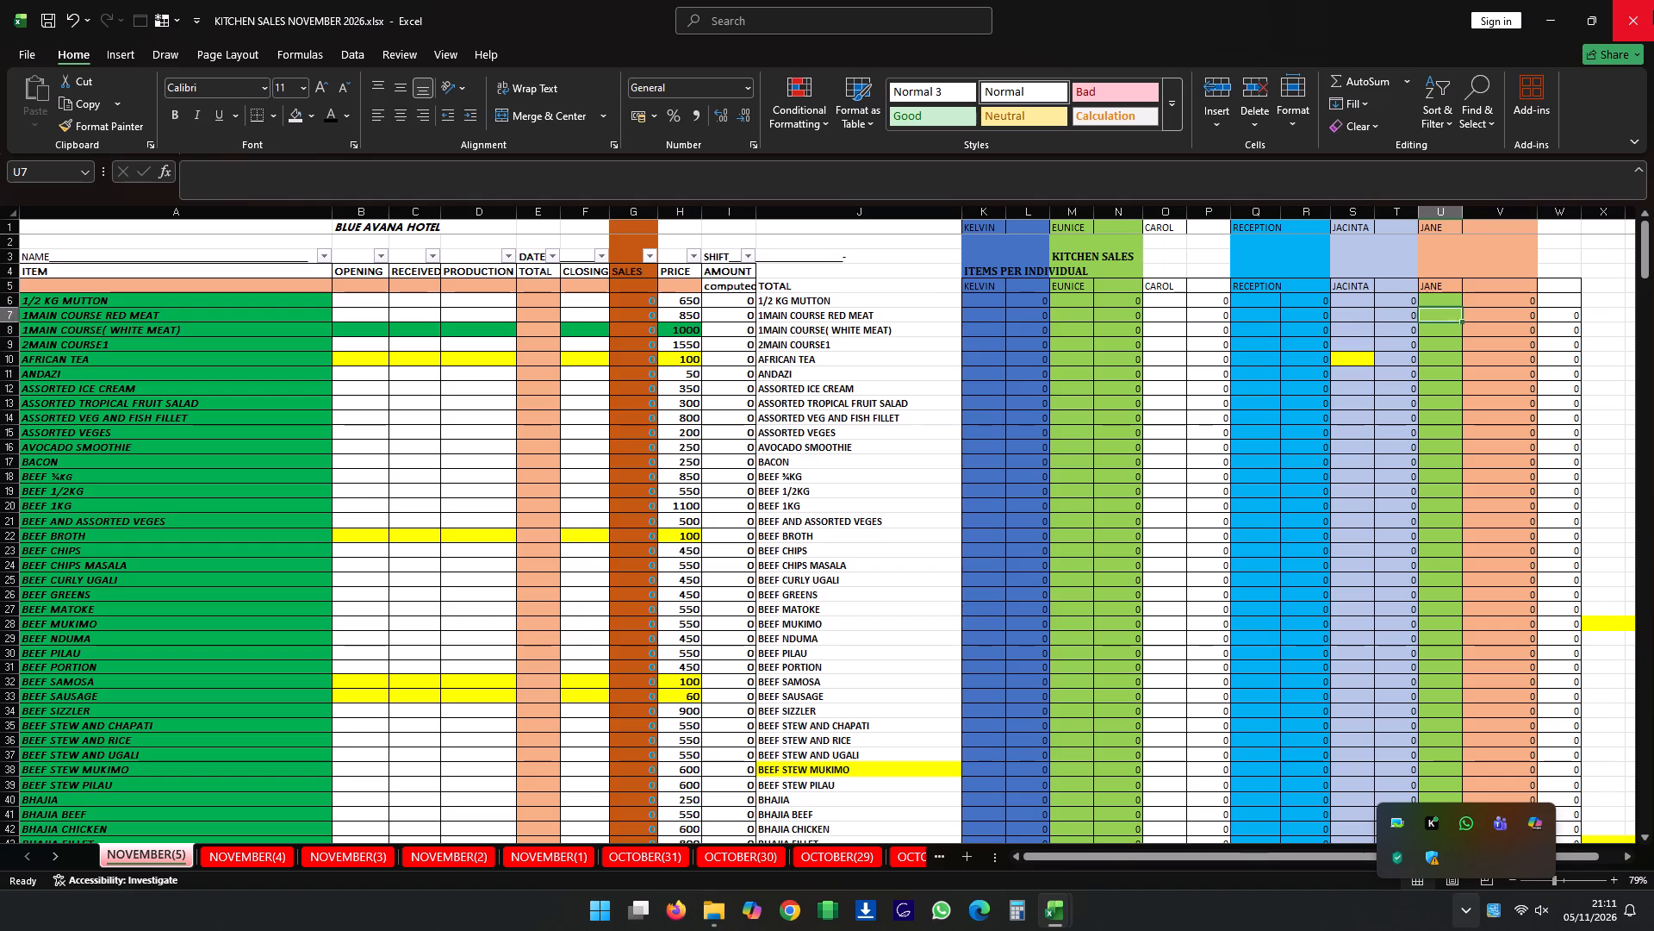
pyautogui.press('Down')
pyautogui.press('Down')
pyautogui.press('Down')
pyautogui.write('12')
pyautogui.press('Down')
pyautogui.press('Up')
# Enter JANE's beef quantities: 5 for BEEF 1KG and 1 for BEEF 1/2KG.
pyautogui.press('Down')
pyautogui.press('Down')
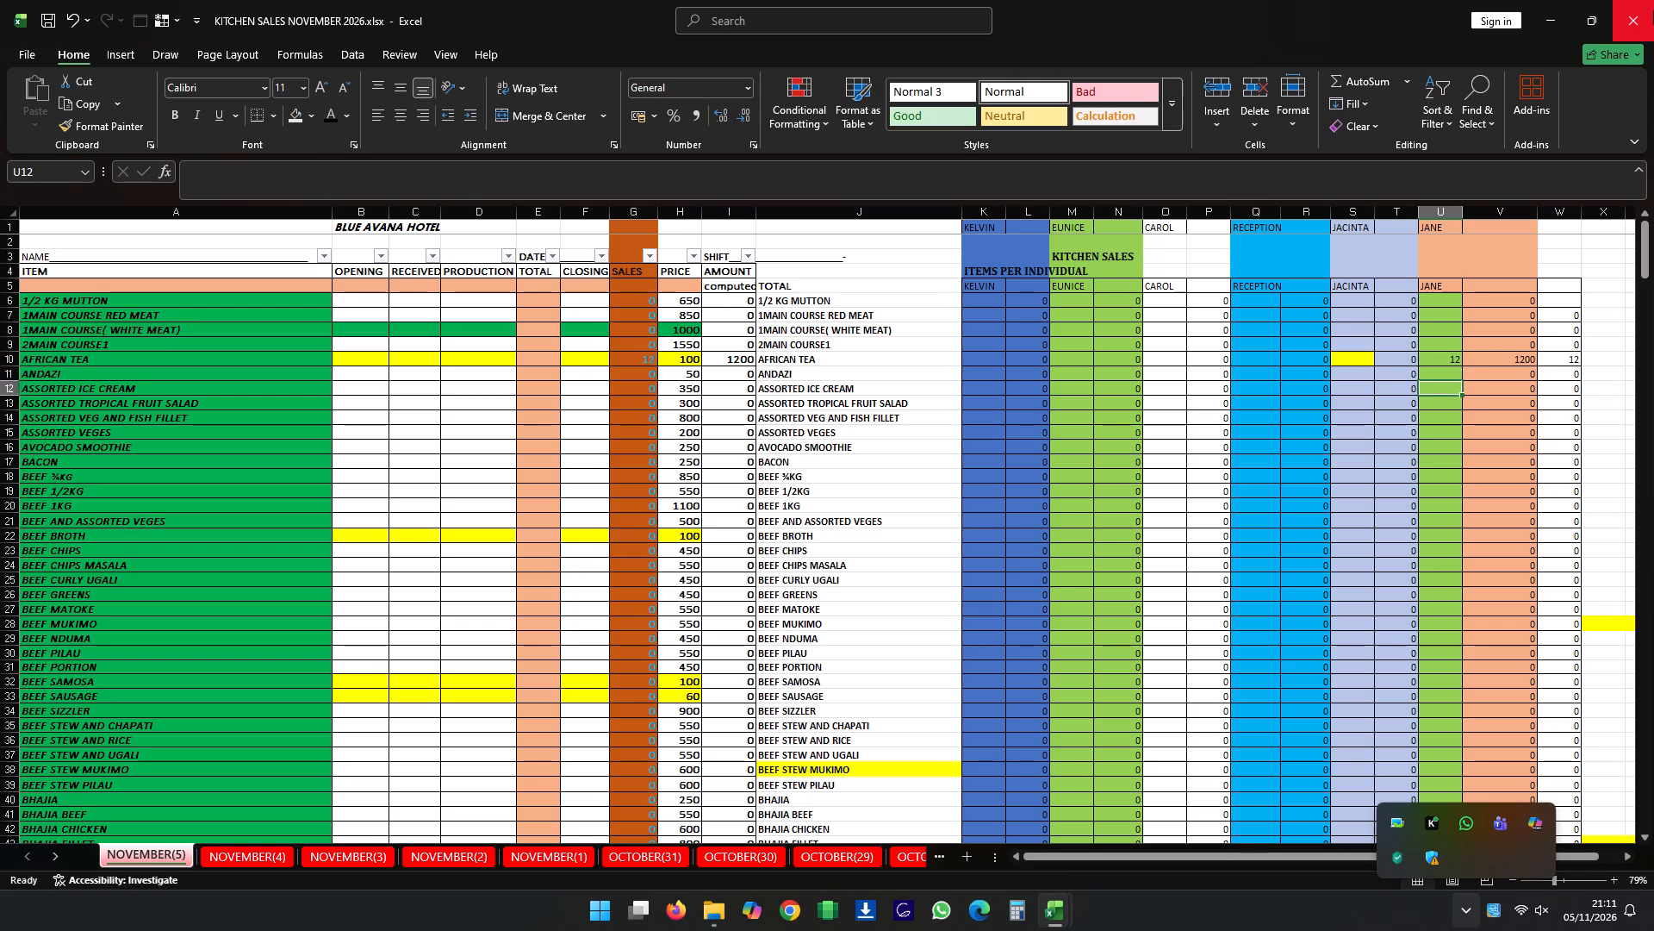
pyautogui.press('Down')
pyautogui.press('Up')
pyautogui.press('Up')
pyautogui.press('Down')
pyautogui.press('Down')
pyautogui.press('Down')
pyautogui.press('Down')
pyautogui.press('Down')
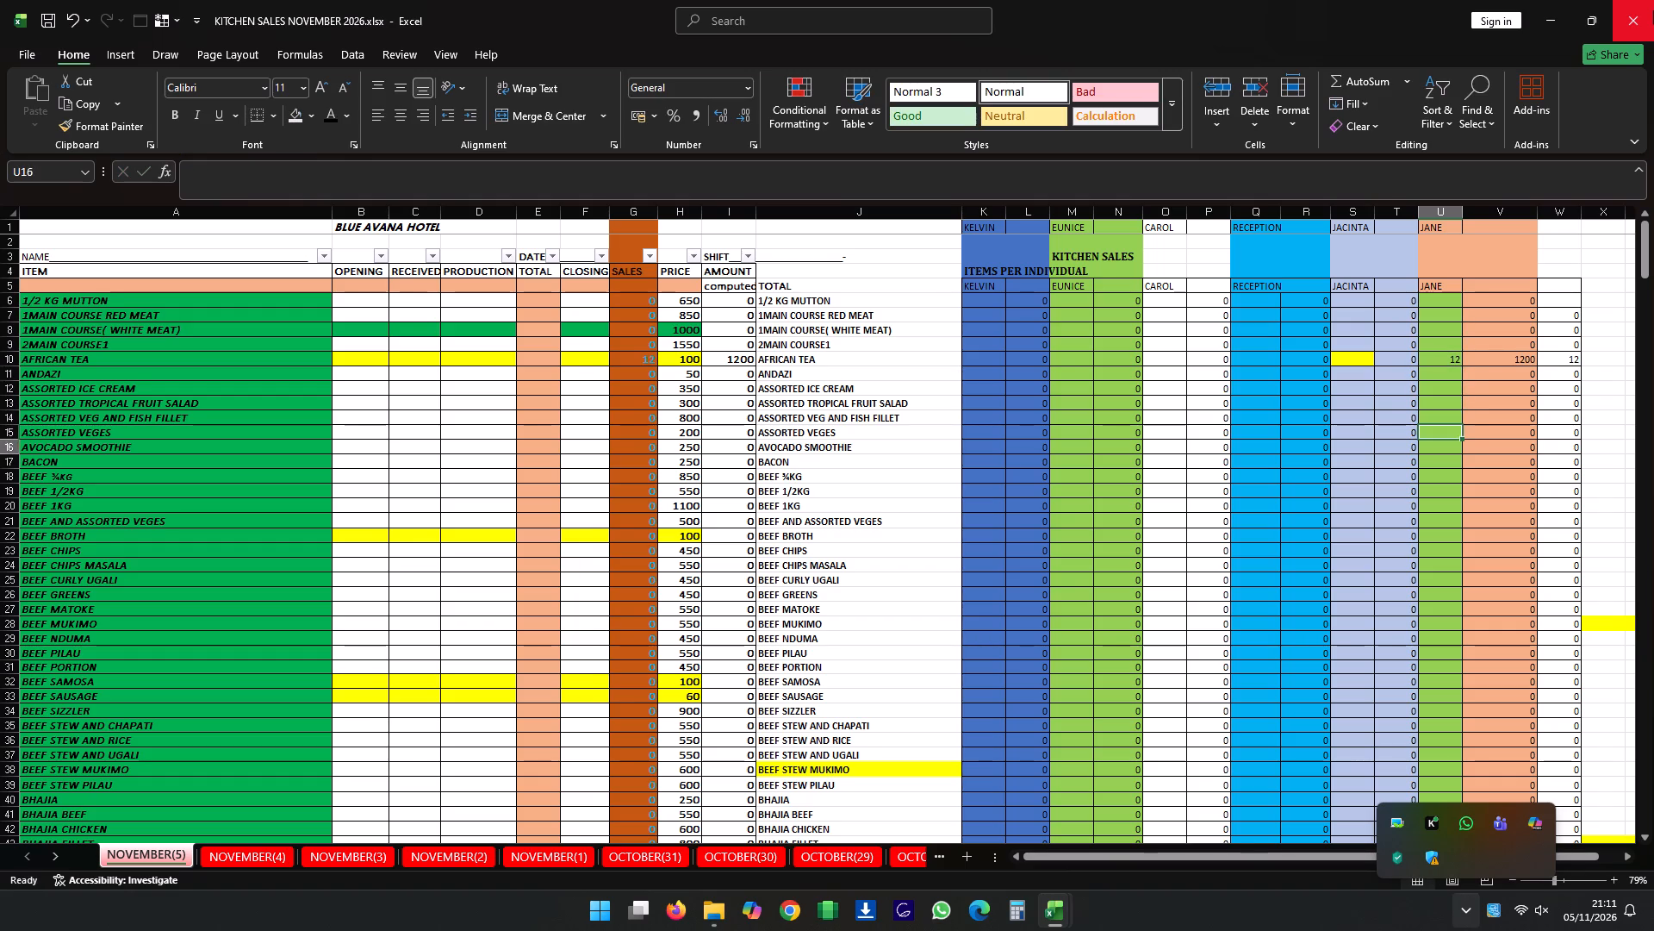
pyautogui.press('Down')
pyautogui.press('Down')
pyautogui.press('Down')
pyautogui.press('Down')
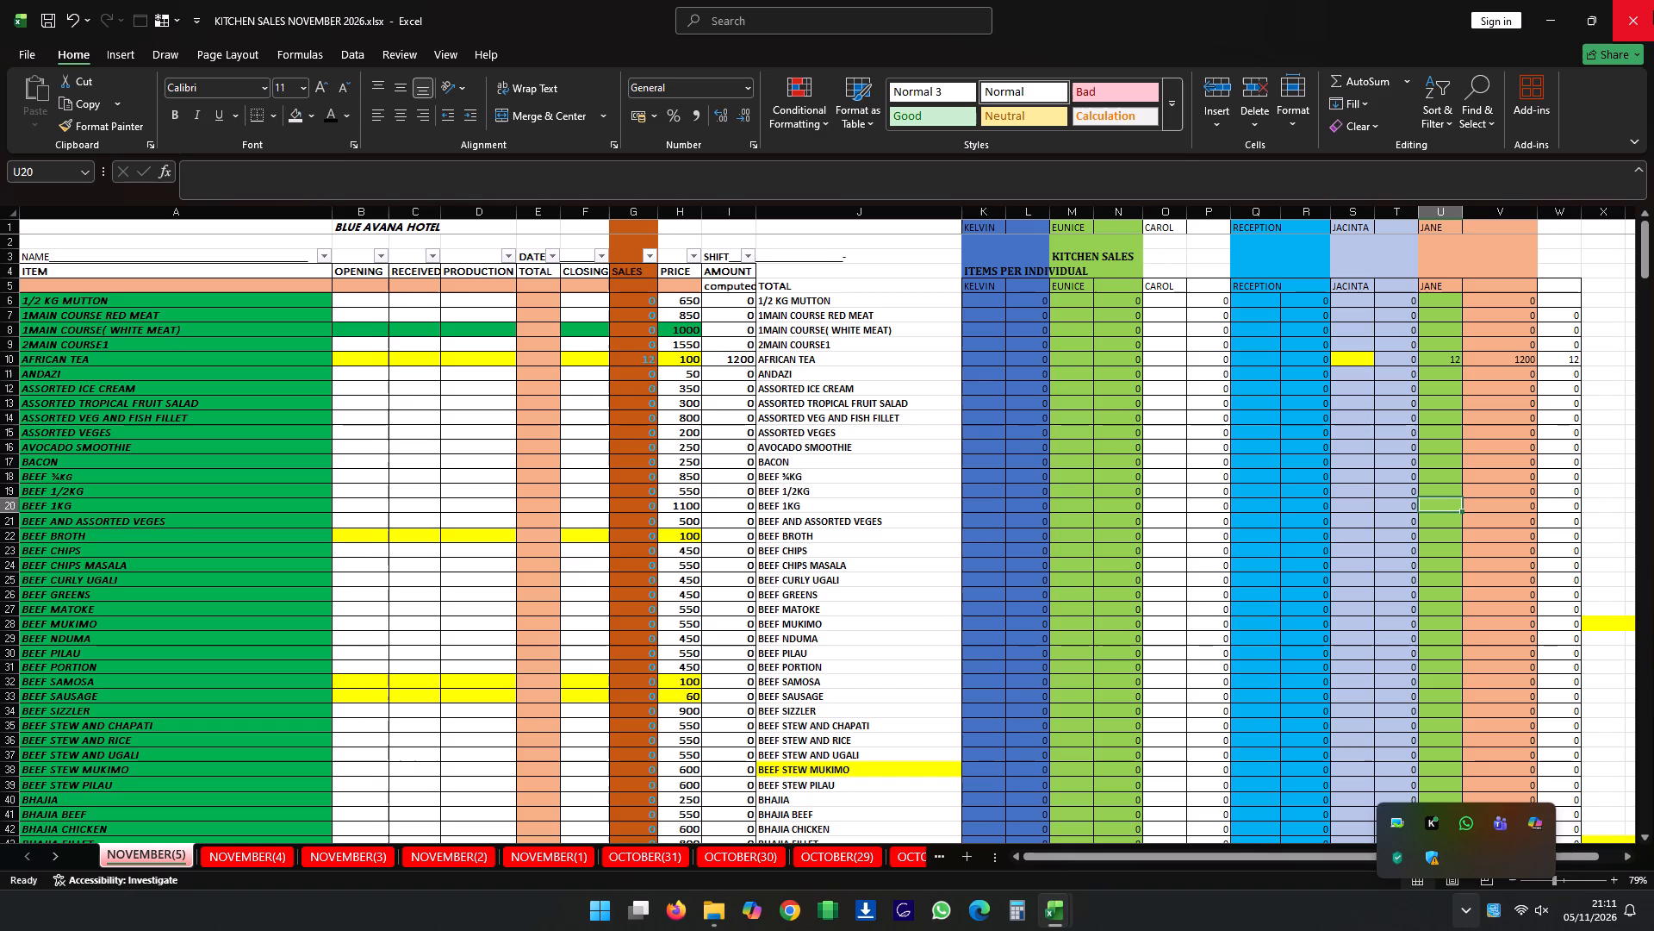
pyautogui.press('5')
pyautogui.press('Down')
pyautogui.press('Up')
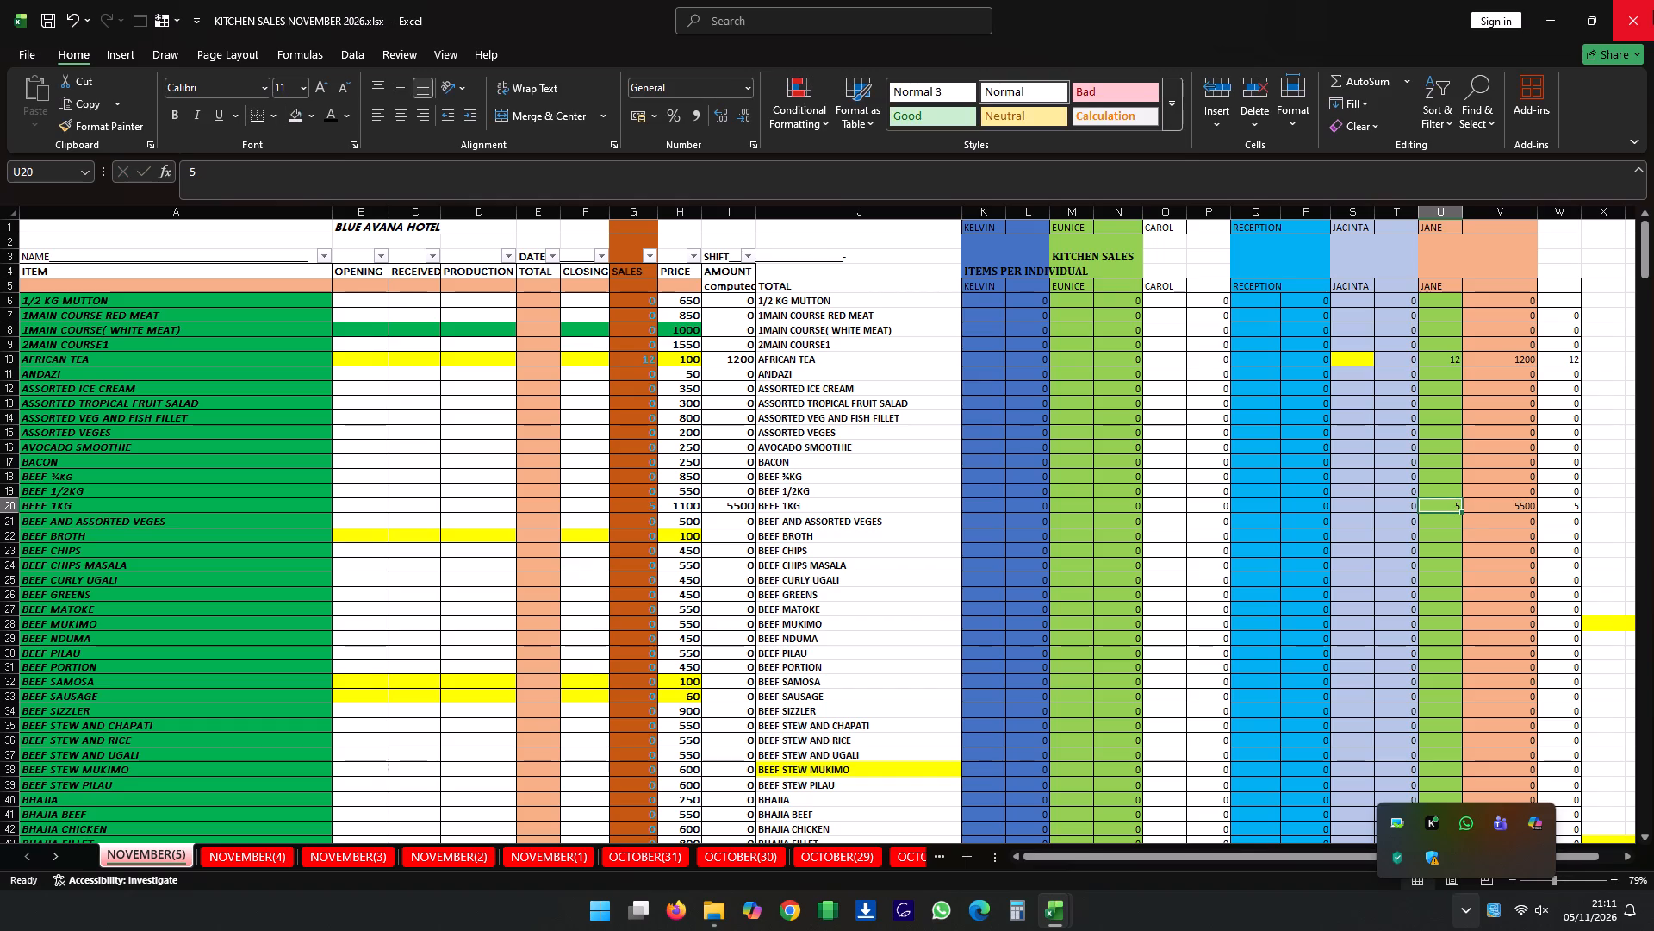
pyautogui.press('Down')
pyautogui.press('Up')
pyautogui.press('Up')
pyautogui.press('1')
pyautogui.press('Down')
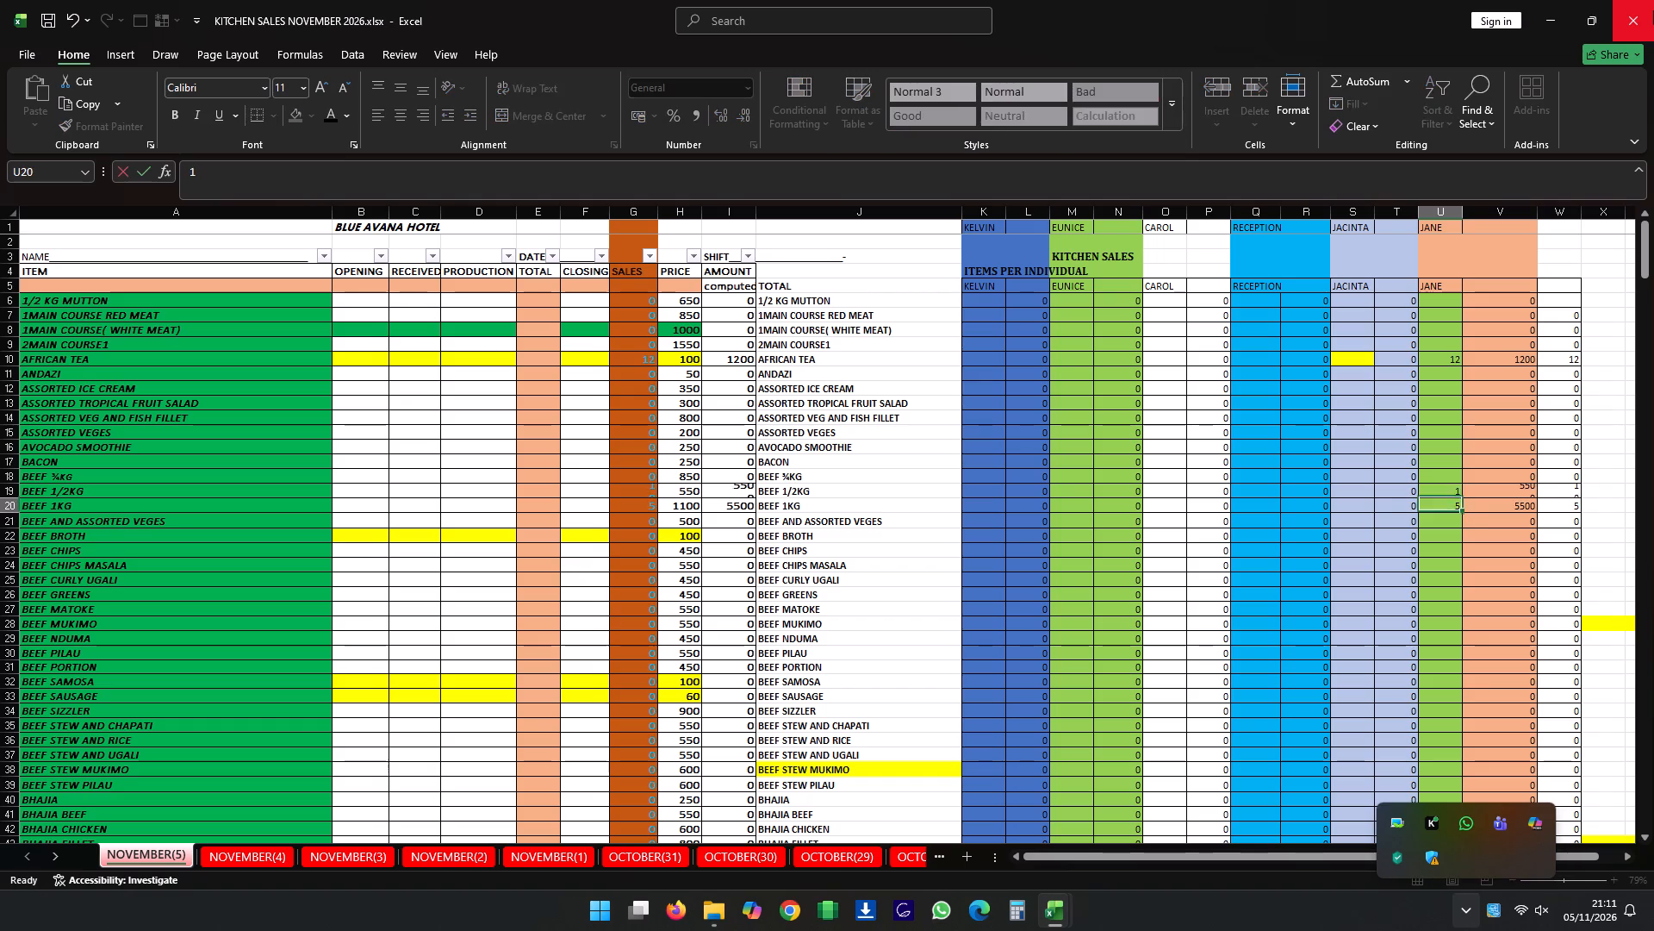
pyautogui.press('Up')
pyautogui.press('Down')
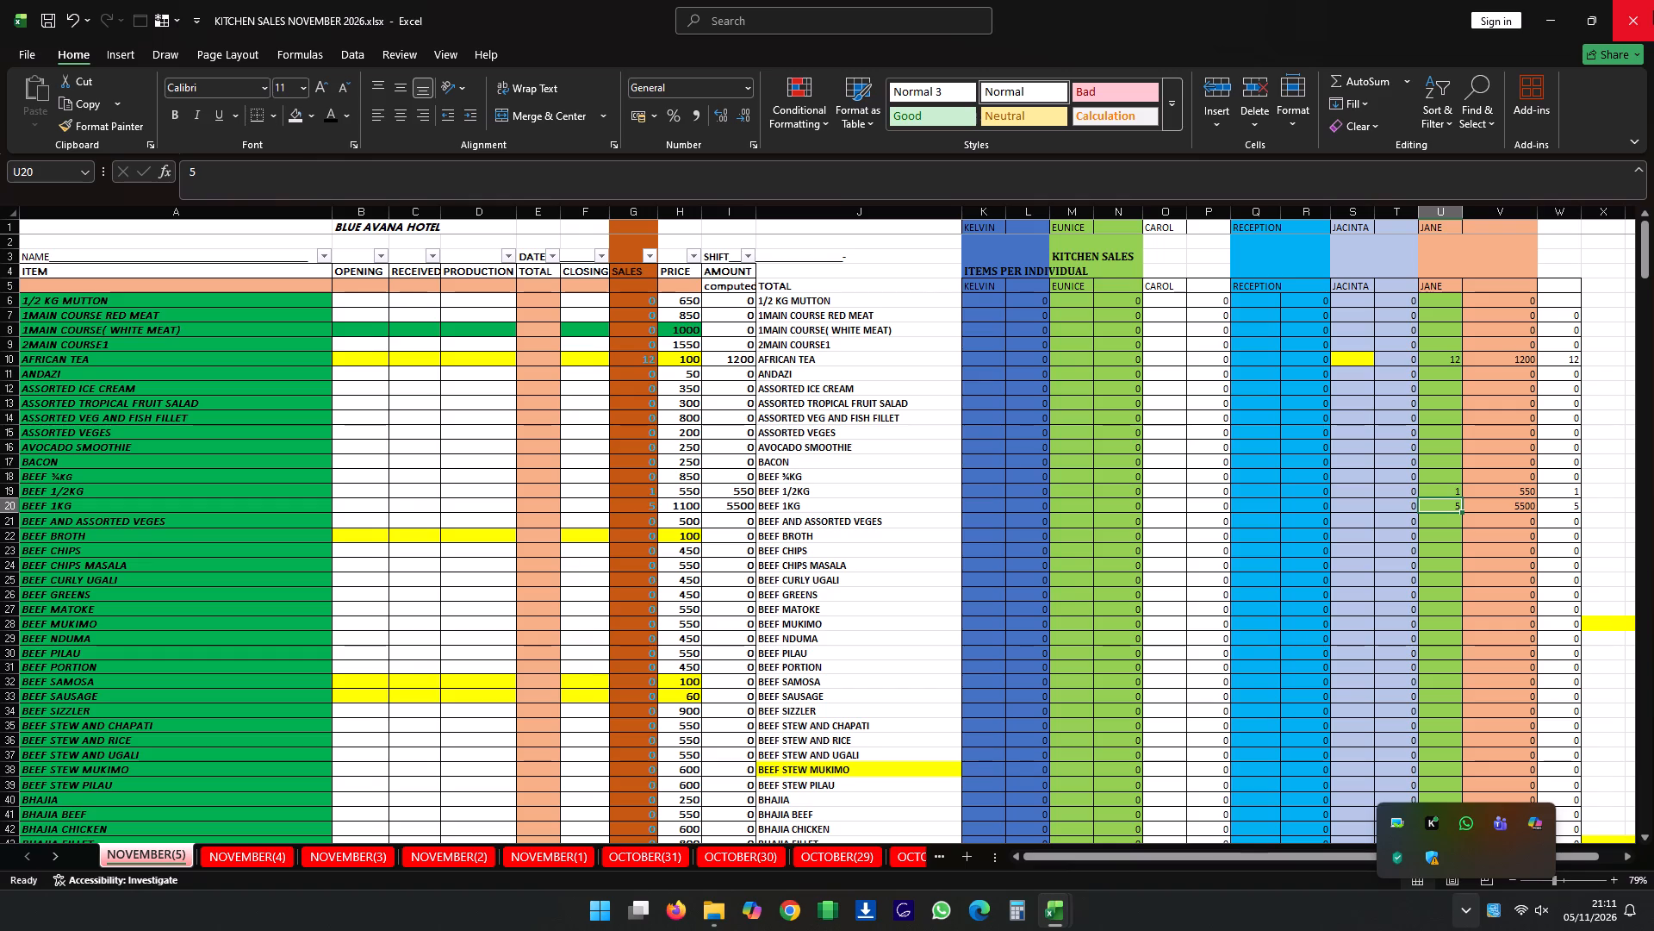
# Enter JANE's quantities of 6 for BEEF SAMOSA and 8 for BEEF SAUSAGE.
pyautogui.press('Down')
pyautogui.press('Down')
pyautogui.press('Down')
pyautogui.press('Down')
pyautogui.press('Down')
pyautogui.press('Down')
pyautogui.press('Down')
pyautogui.press('Down')
pyautogui.press('Down')
pyautogui.press('Down')
pyautogui.press('Down')
pyautogui.press('Down')
pyautogui.press('Down')
pyautogui.press('Up')
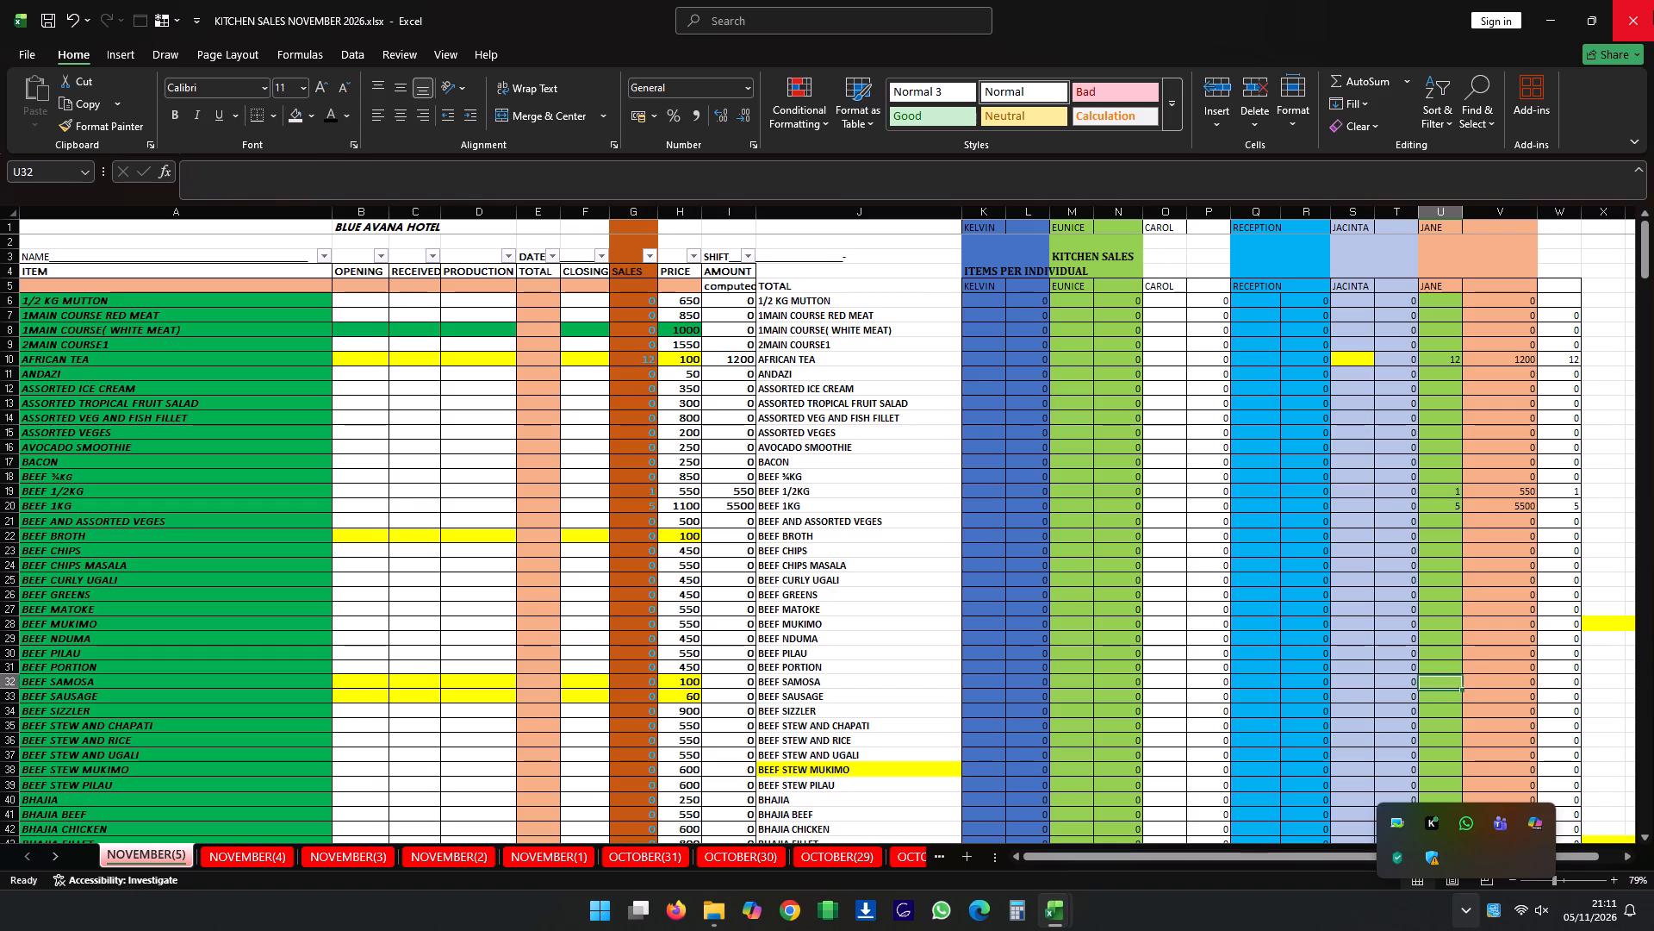
pyautogui.press('6')
pyautogui.press('Down')
pyautogui.press('Up')
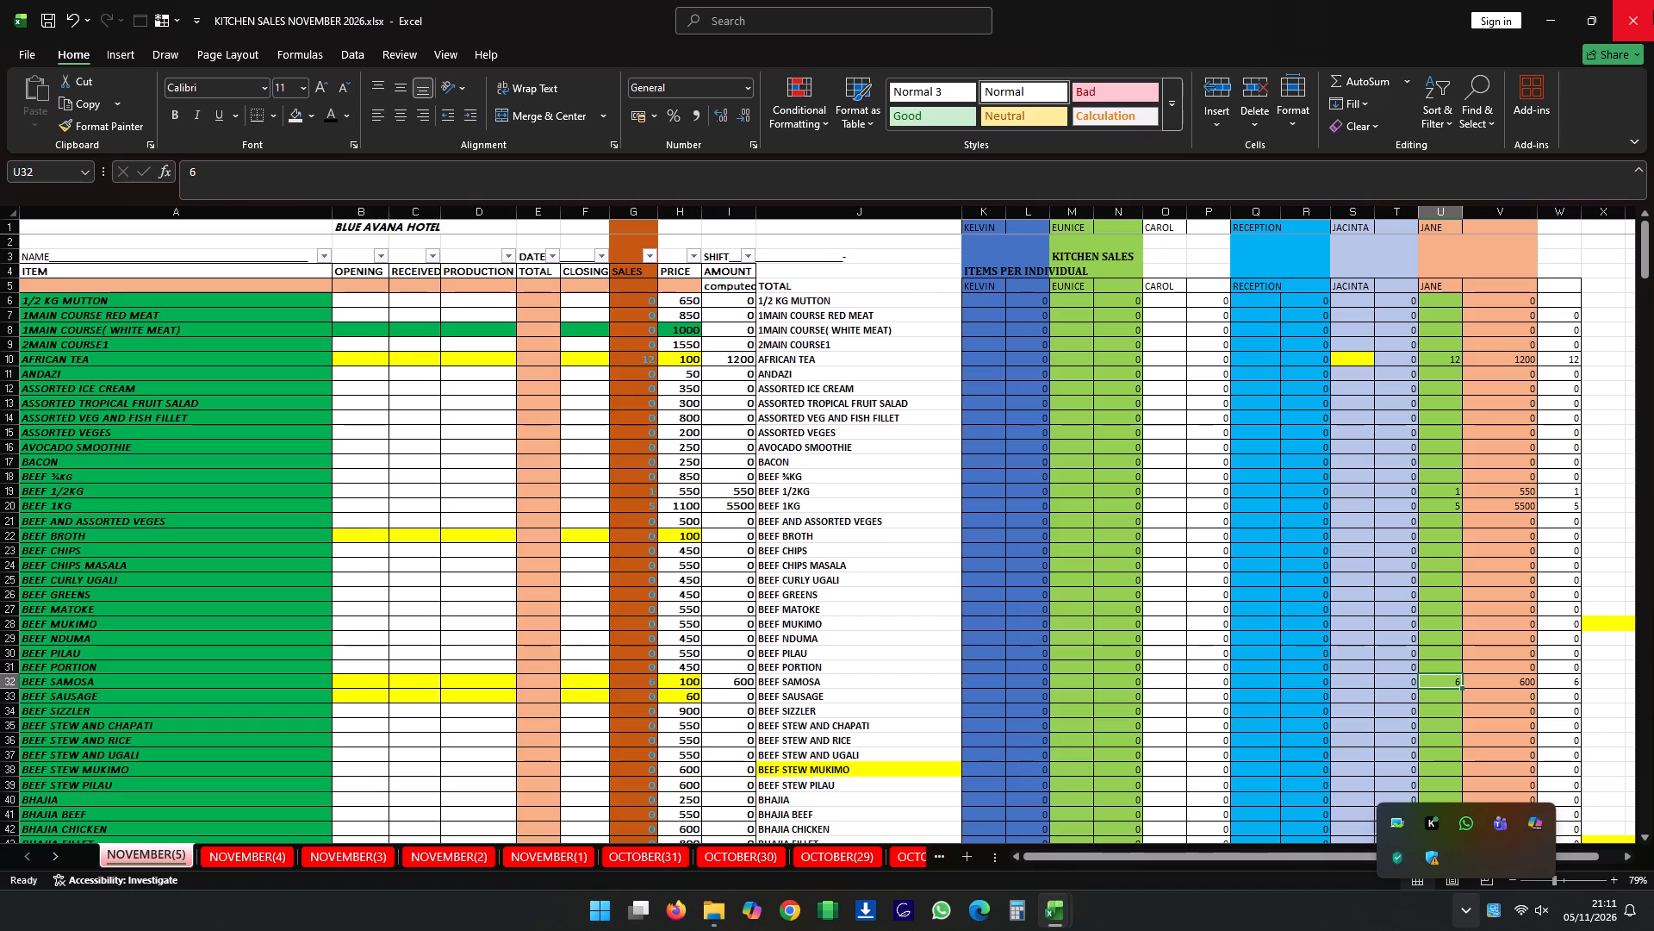
pyautogui.press('Down')
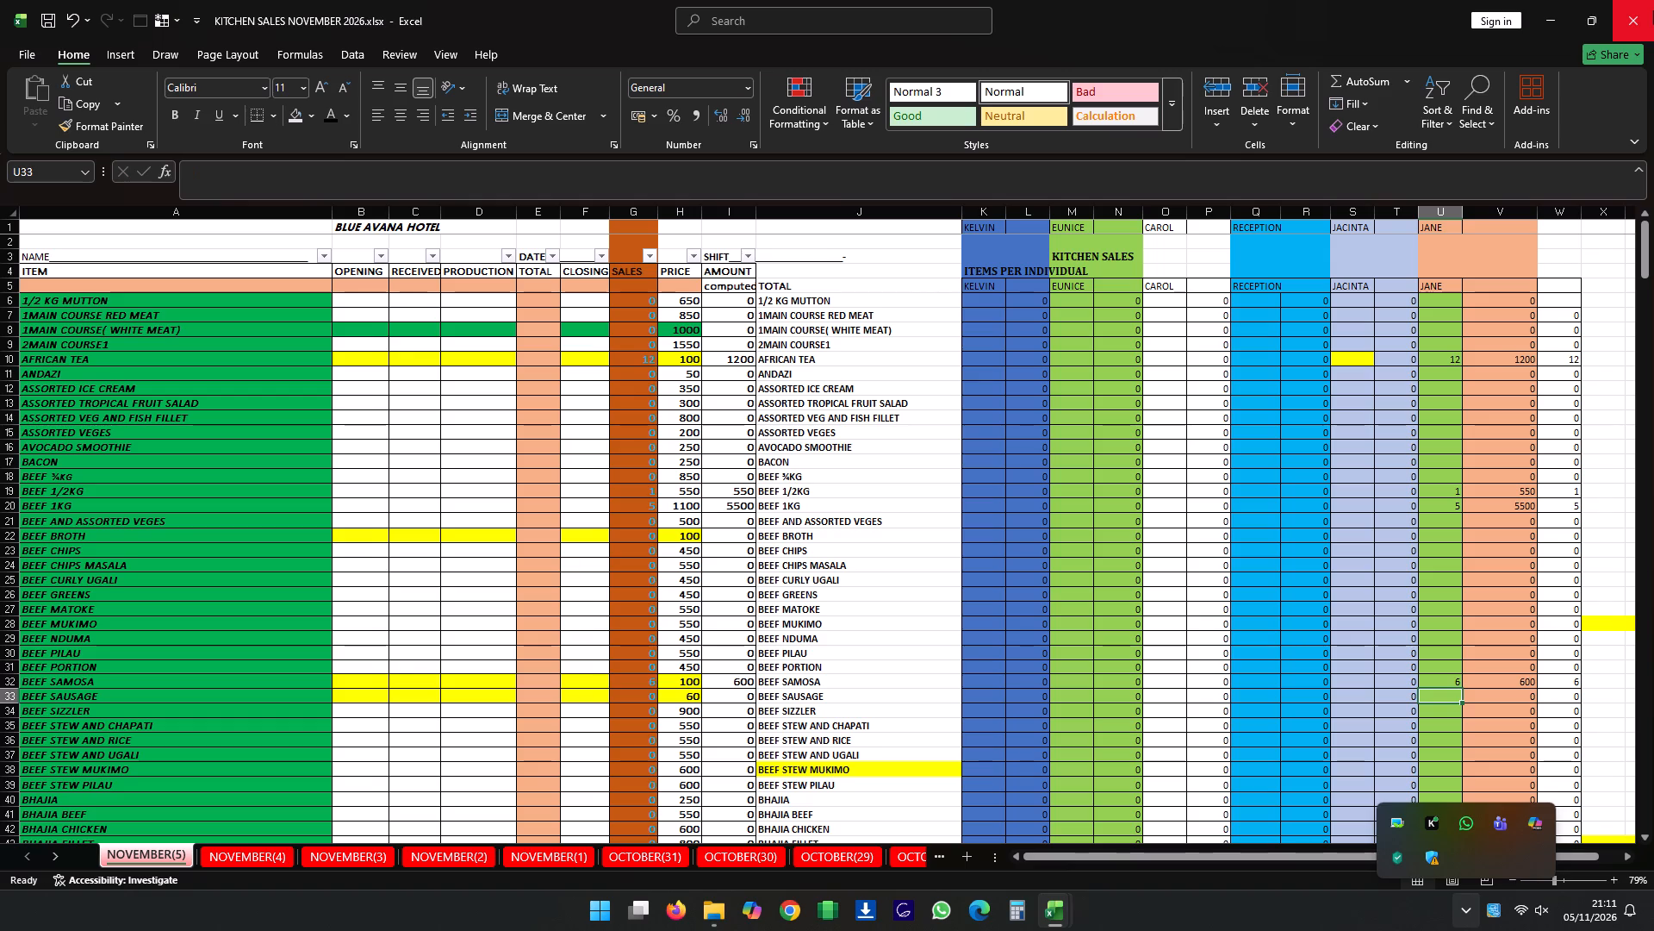
pyautogui.press('8')
pyautogui.press('Down')
pyautogui.press('Up')
# Enter a quantity of 6 for BREAD WITH BUTTER in JANE's column.
pyautogui.press('Down')
pyautogui.press('Down')
pyautogui.press('Down')
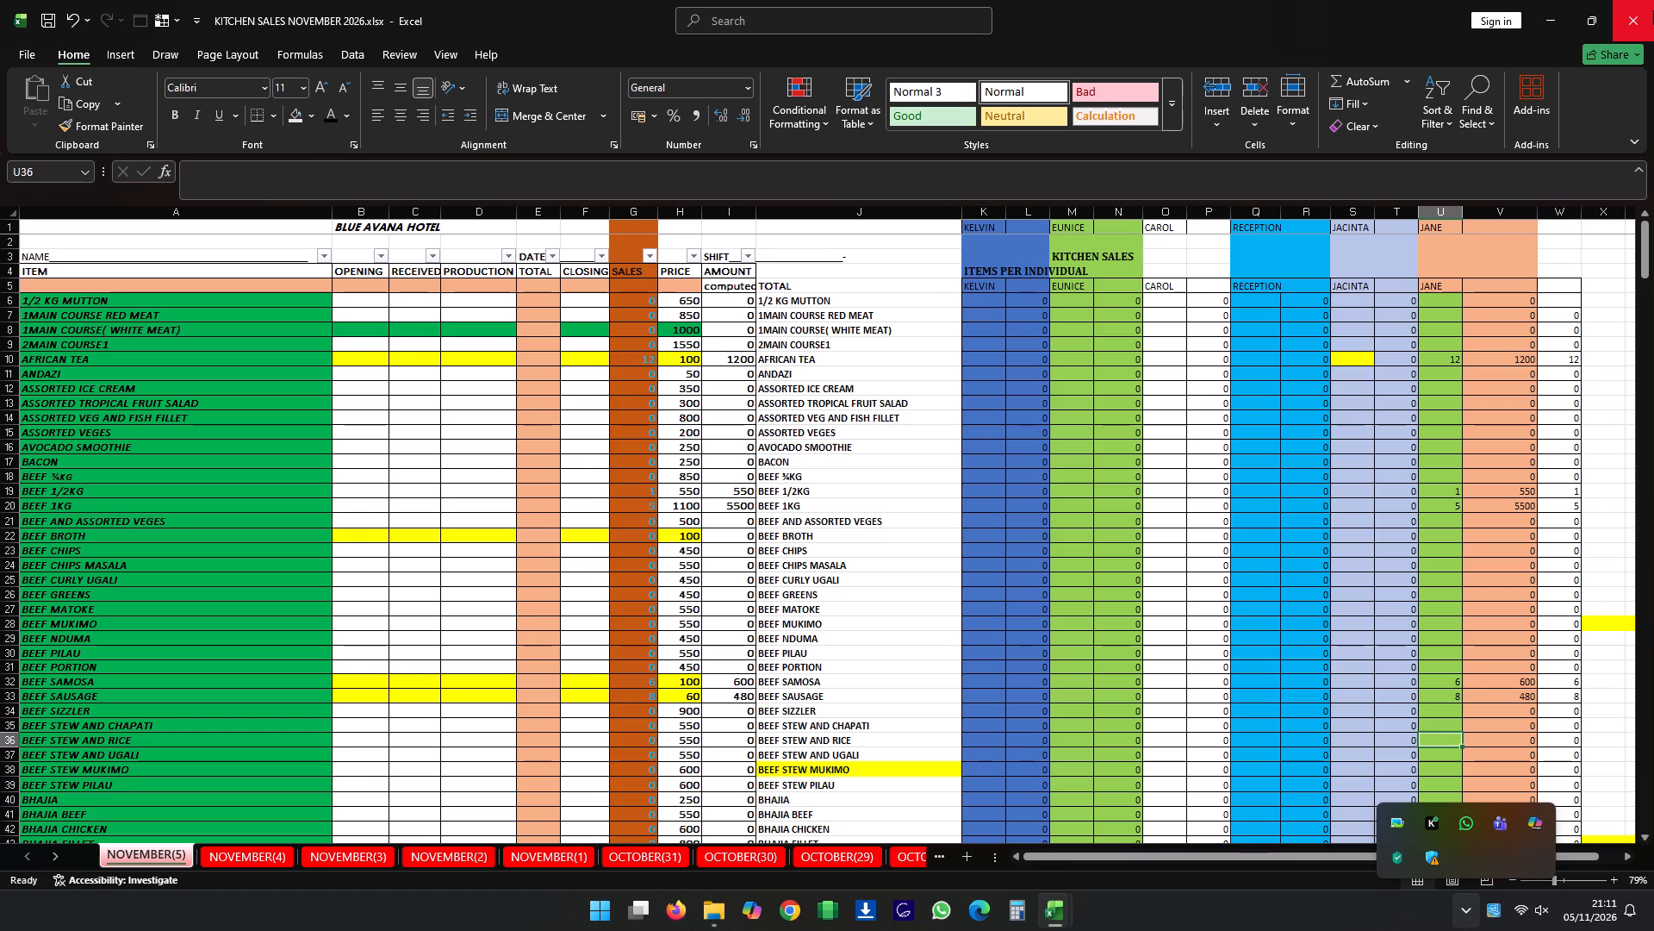
pyautogui.press('Down')
pyautogui.press('Down')
pyautogui.press('Down')
pyautogui.press('Down')
pyautogui.press('Down')
pyautogui.press('Down')
pyautogui.press('Down')
pyautogui.press('Down')
pyautogui.press('Down')
pyautogui.press('Down')
pyautogui.press('Down')
pyautogui.press('Down')
pyautogui.press('Down')
pyautogui.press('Down')
pyautogui.press('Down')
pyautogui.press('Down')
pyautogui.press('Down')
pyautogui.press('Down')
pyautogui.press('Down')
pyautogui.press('Down')
pyautogui.press('Down')
pyautogui.press('Down')
pyautogui.press('Down')
pyautogui.press('Down')
pyautogui.press('Down')
pyautogui.press('Down')
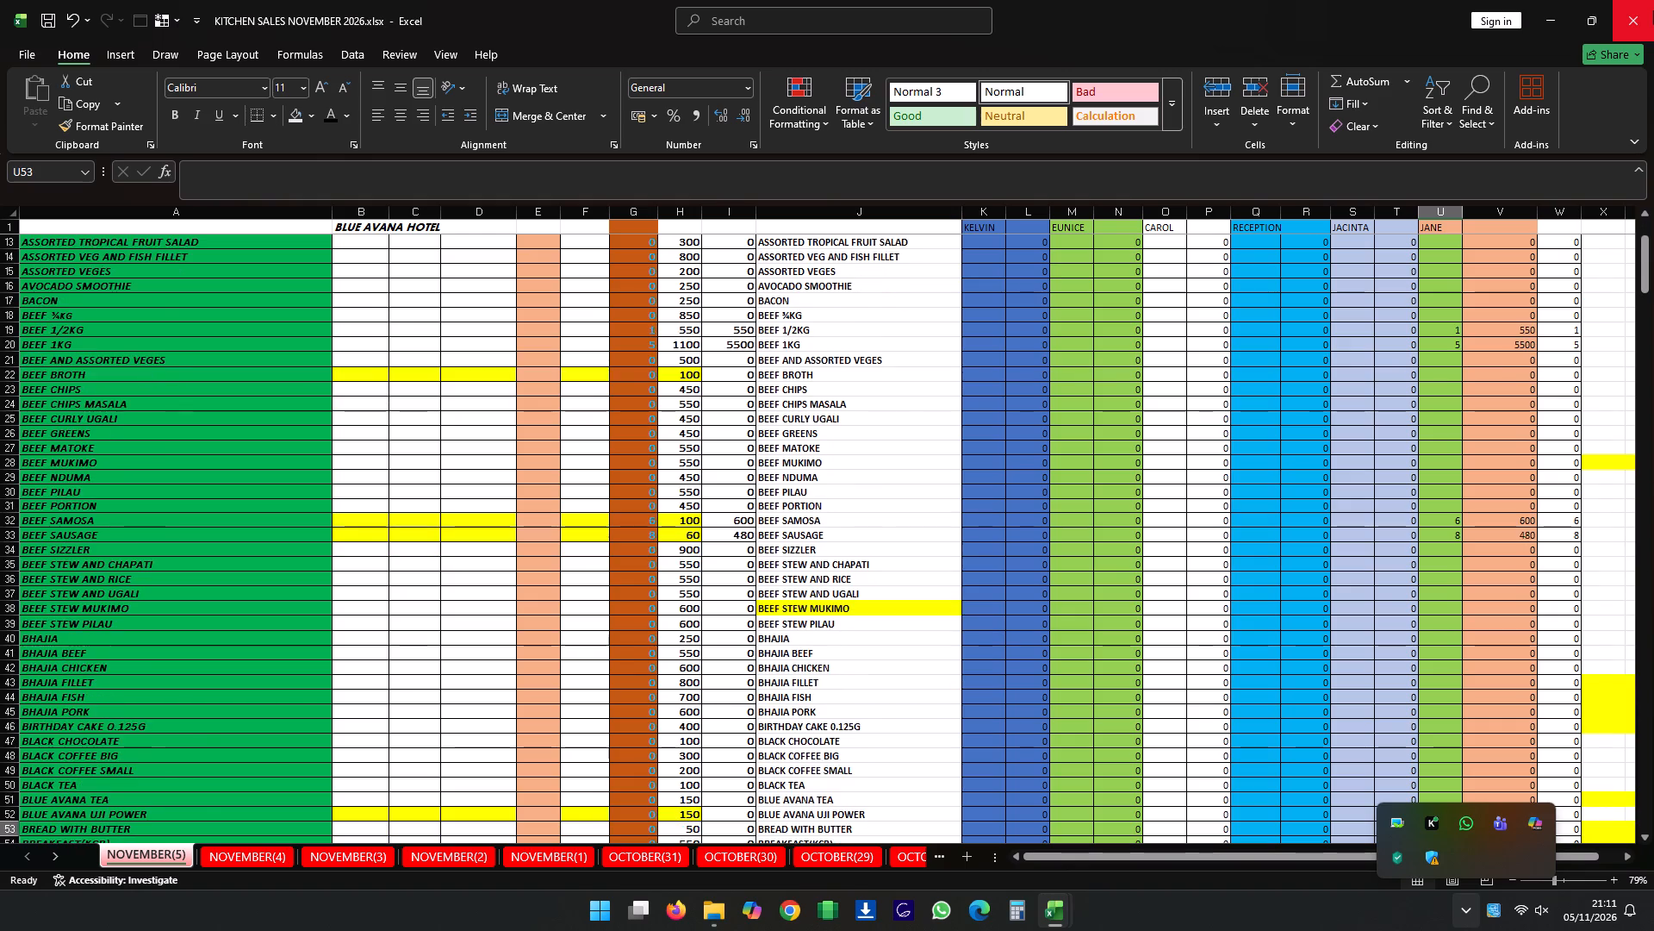
pyautogui.press('Up')
pyautogui.press('Up')
pyautogui.press('Up')
pyautogui.press('Up')
pyautogui.press('Up')
pyautogui.press('Up')
pyautogui.press('Up')
pyautogui.press('Up')
pyautogui.press('Up')
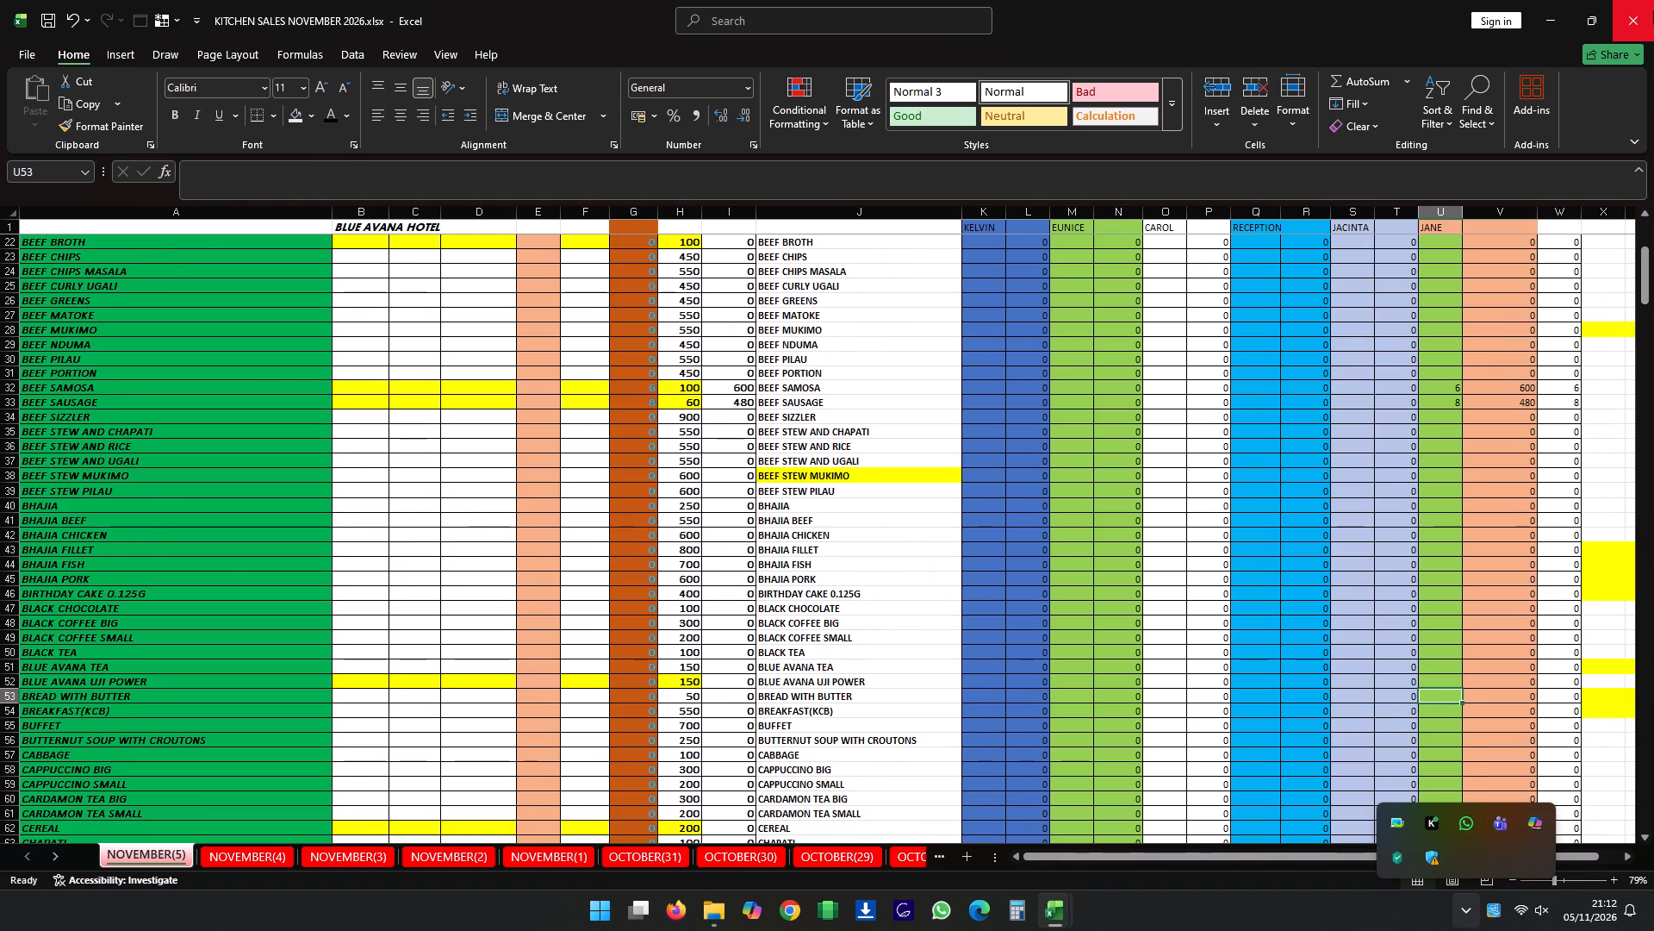
pyautogui.press('6')
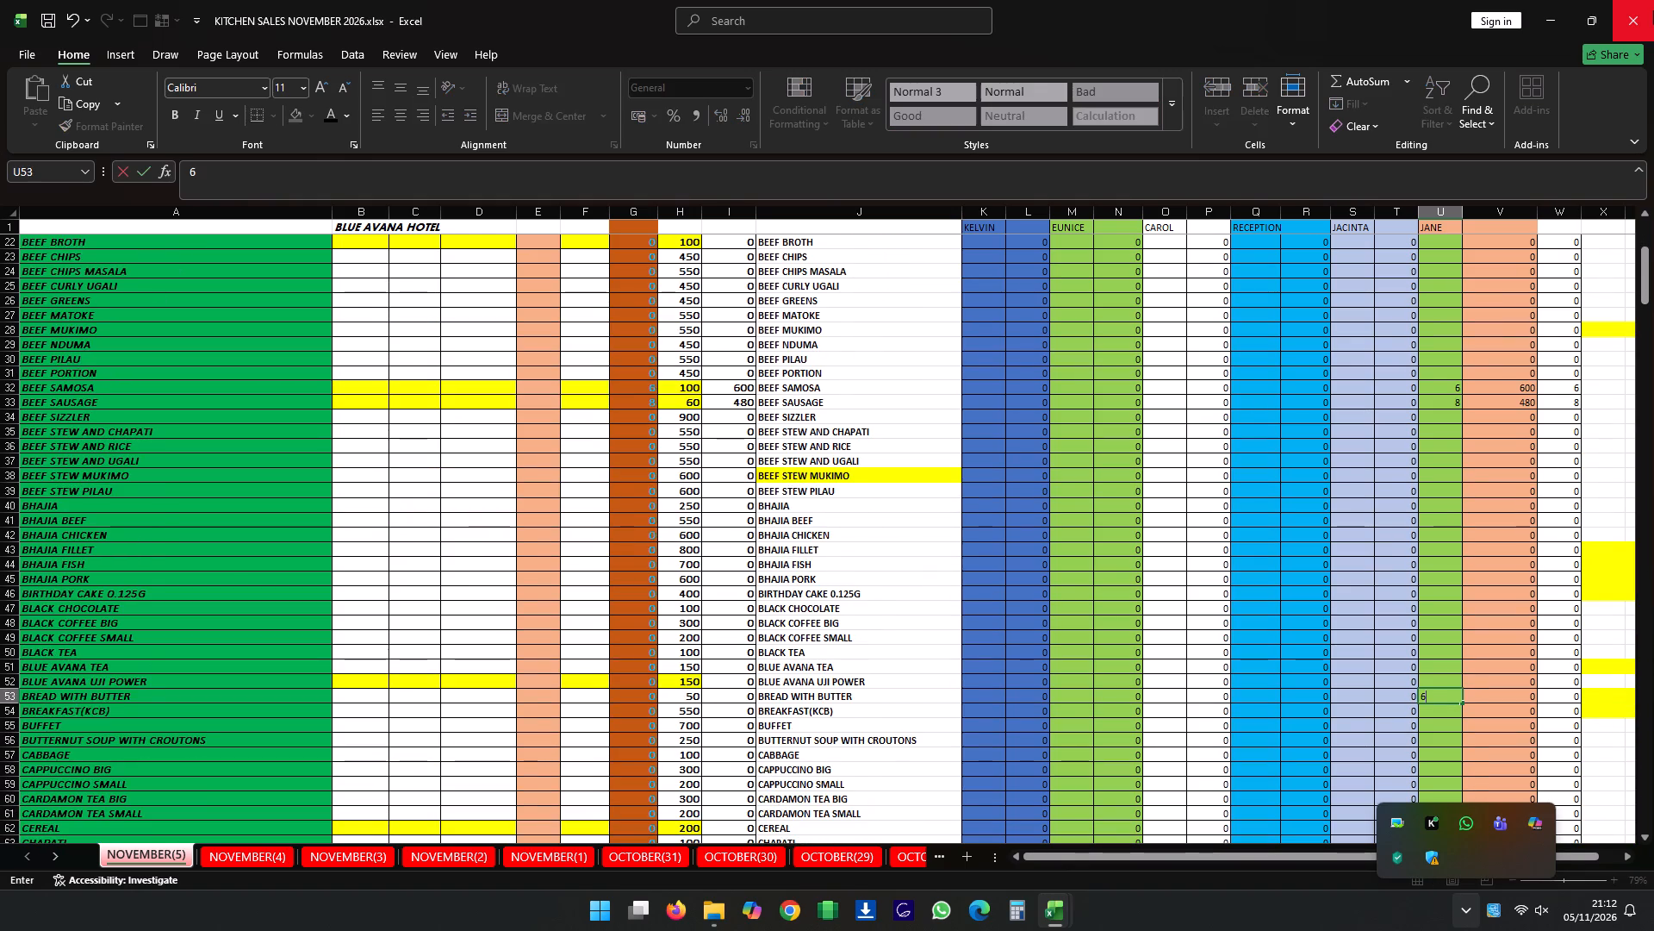
pyautogui.press('Down')
pyautogui.press('Up')
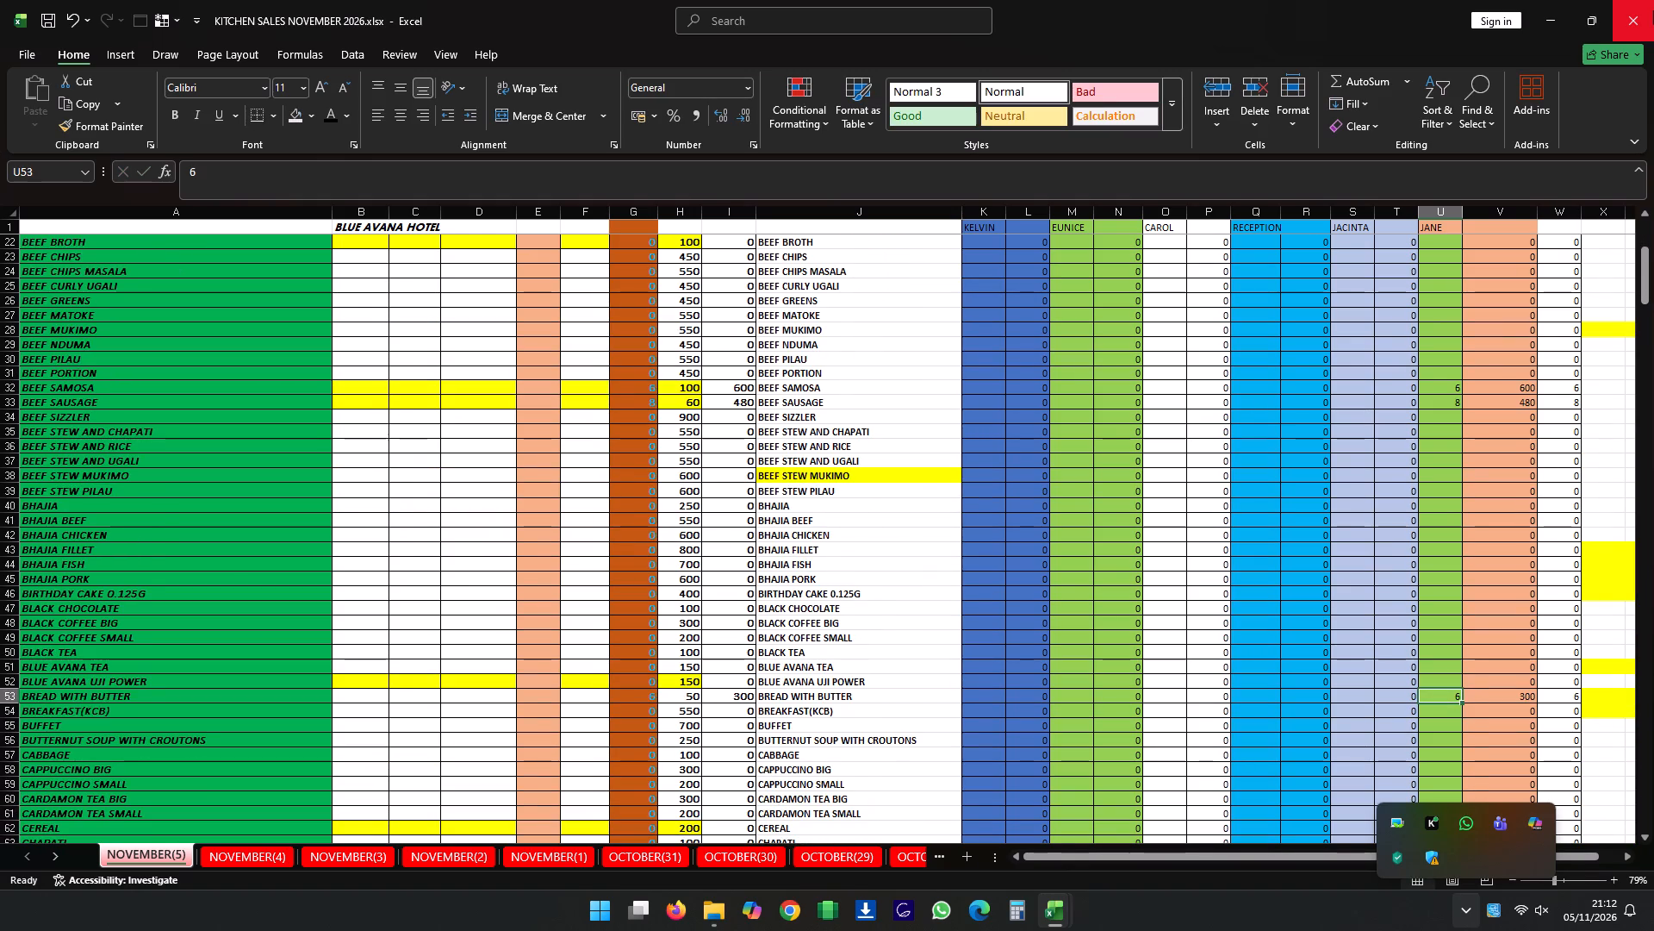
# Enter a quantity of 1 for CAPPUCCINO BIG in JANE's column.
pyautogui.press('Down')
pyautogui.press('Down')
pyautogui.press('Down')
pyautogui.press('Down')
pyautogui.press('Down')
pyautogui.press('Down')
pyautogui.press('Down')
pyautogui.press('Down')
pyautogui.press('Down')
pyautogui.press('Down')
pyautogui.press('Down')
pyautogui.press('Down')
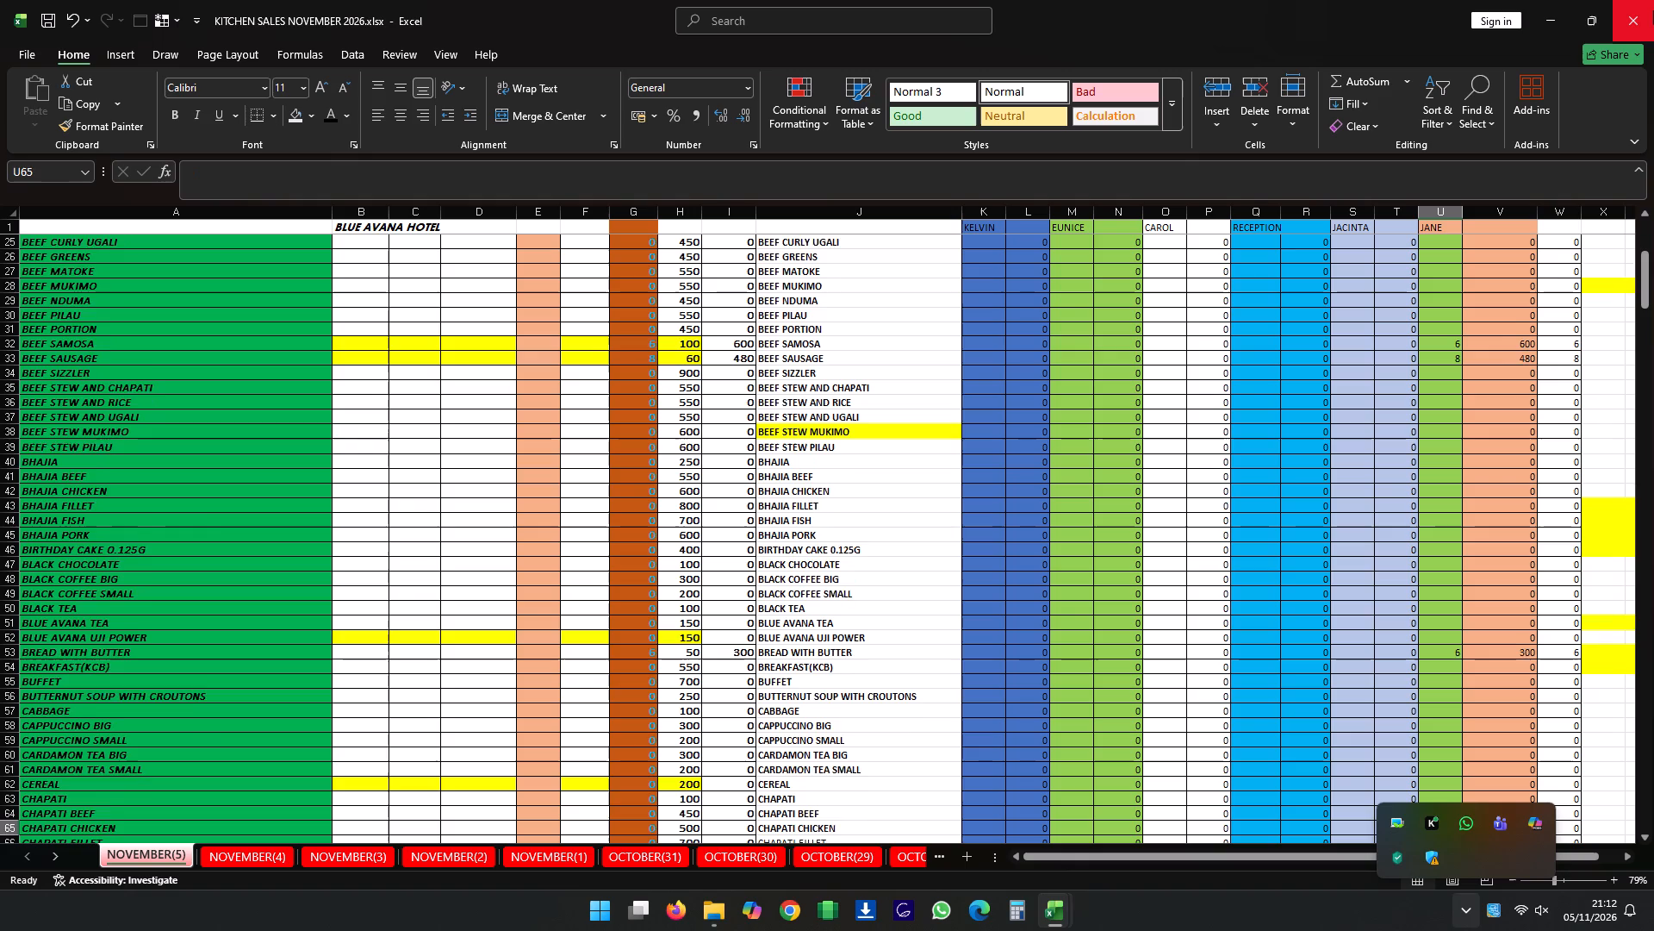
pyautogui.press('Down')
pyautogui.press('Up')
pyautogui.press('Up')
pyautogui.press('Up')
pyautogui.press('Up')
pyautogui.press('Up')
pyautogui.press('Up')
pyautogui.press('Up')
pyautogui.press('Up')
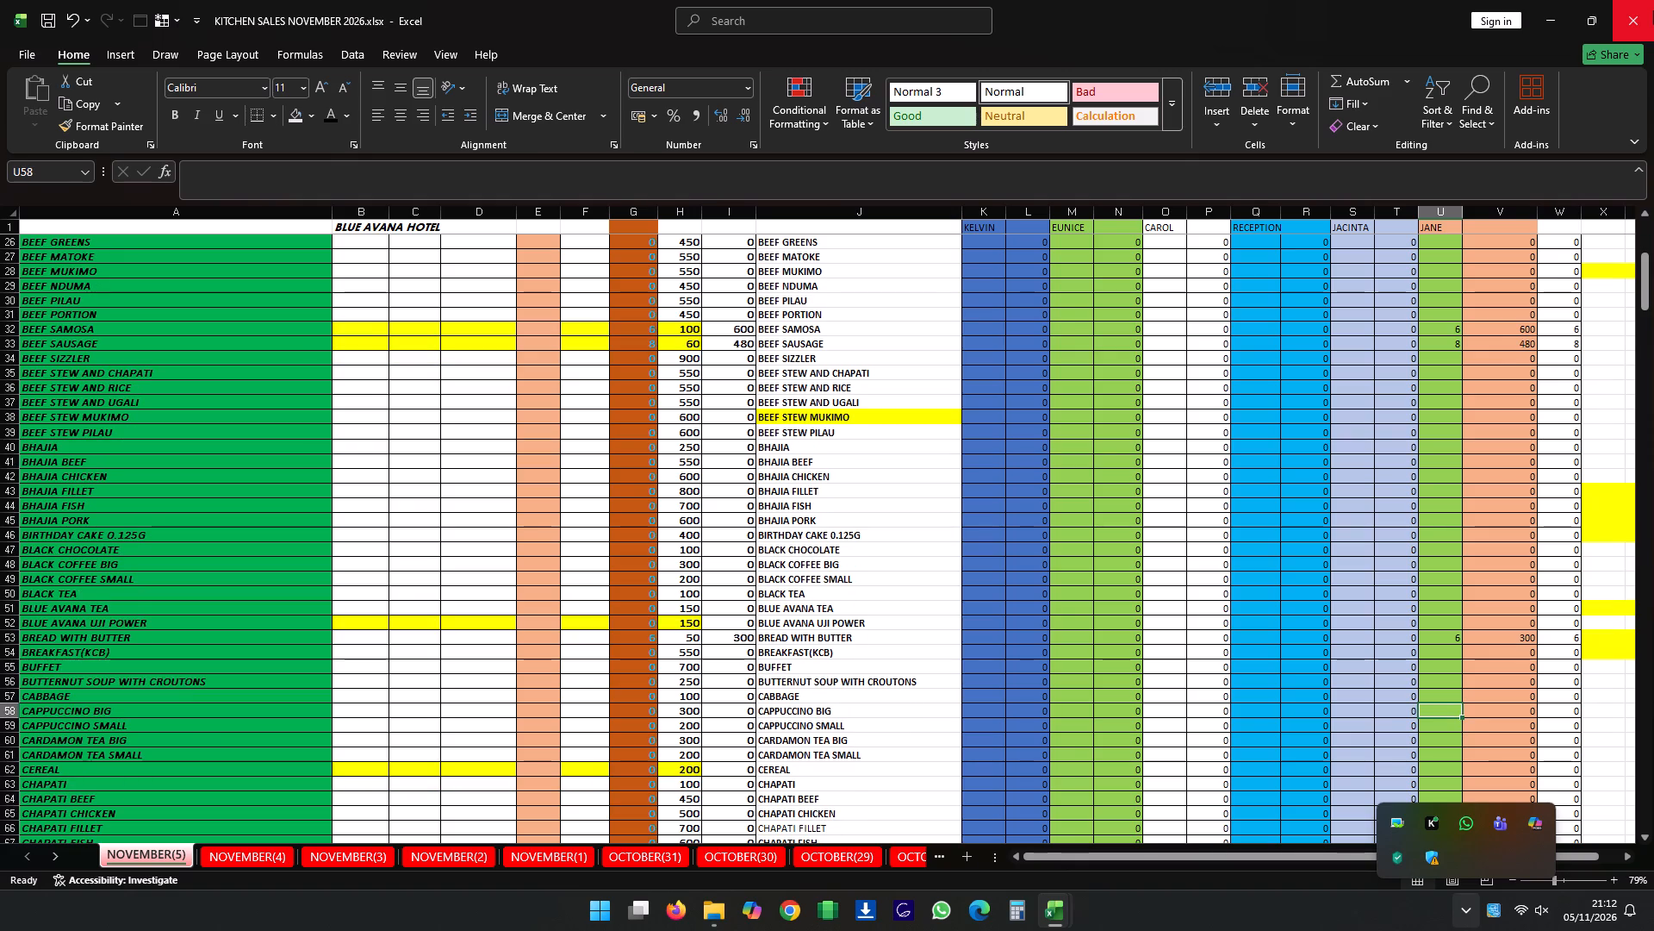
pyautogui.press('1')
pyautogui.press('Down')
pyautogui.press('Up')
# Enter JANE's quantities of 15 for CHAPATI and 1 for CHAPATI BEEF.
pyautogui.press('Down')
pyautogui.press('Down')
pyautogui.press('Down')
pyautogui.press('Down')
pyautogui.press('Down')
pyautogui.press('Down')
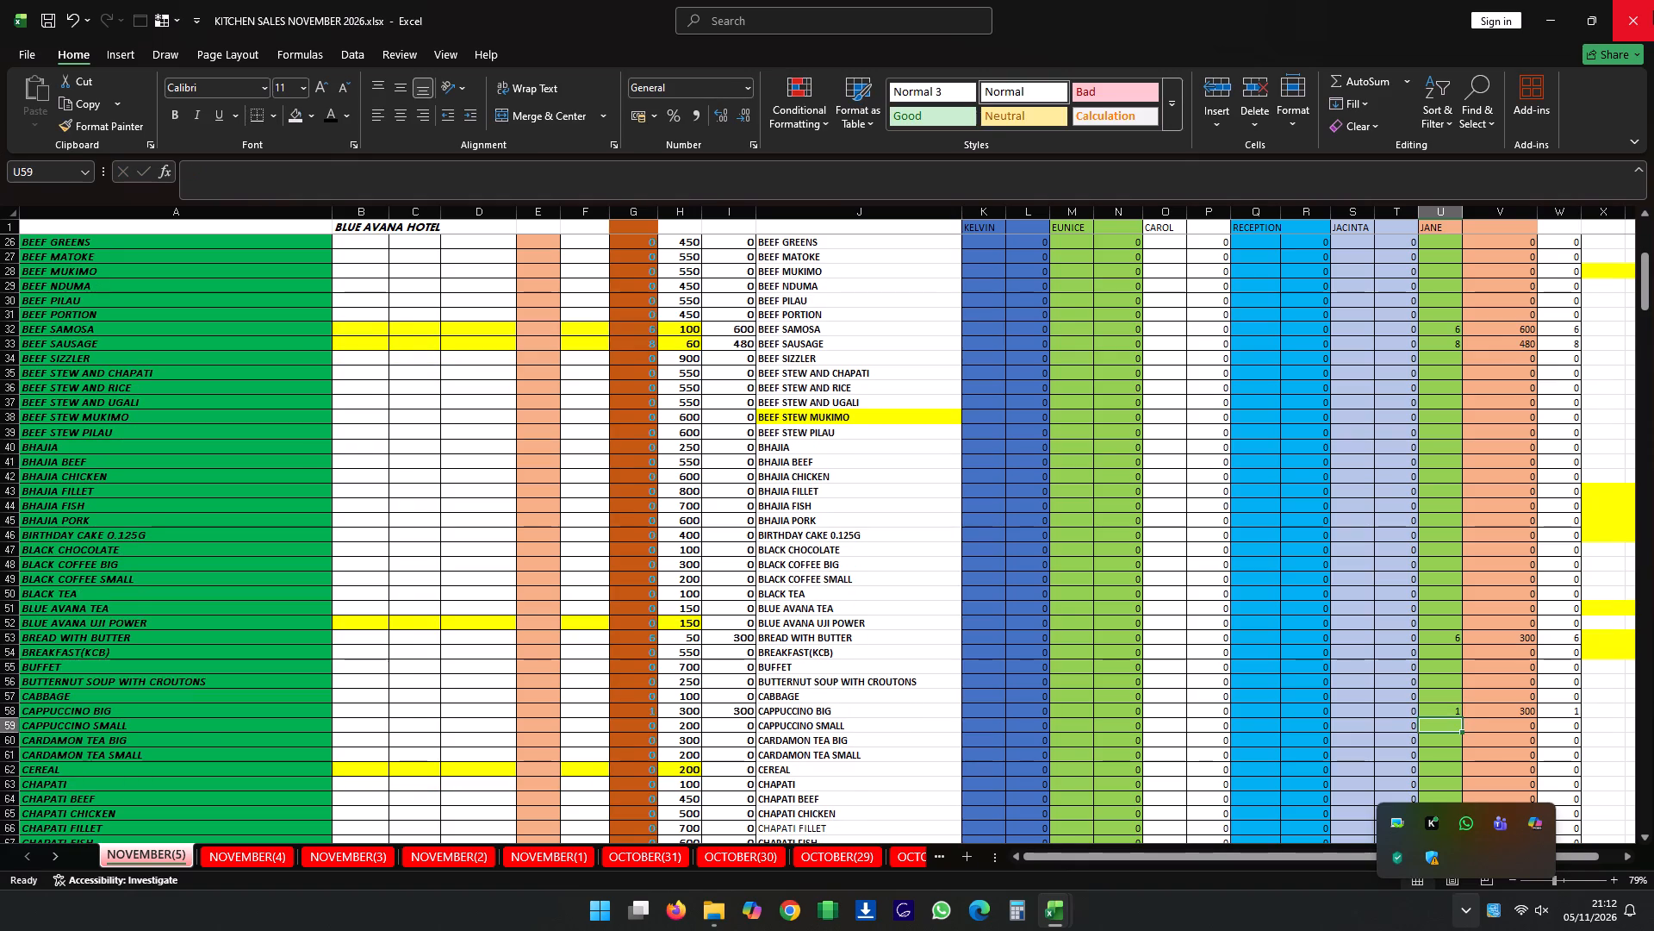
pyautogui.press('Up')
pyautogui.write('15')
pyautogui.press('Down')
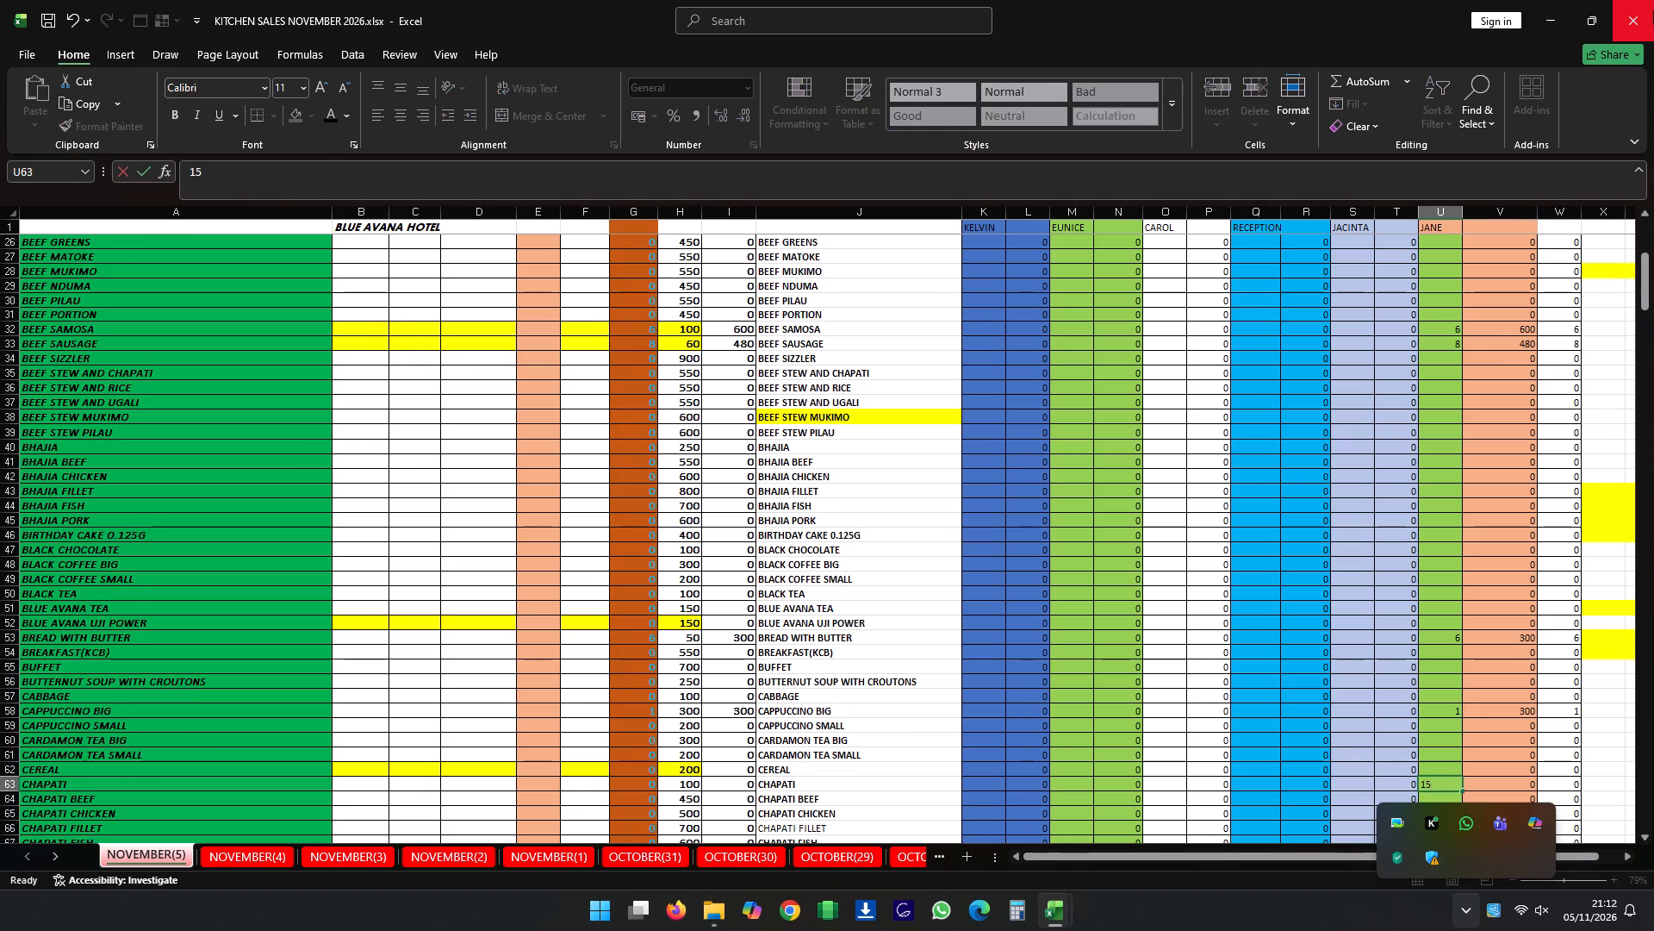
pyautogui.press('Up')
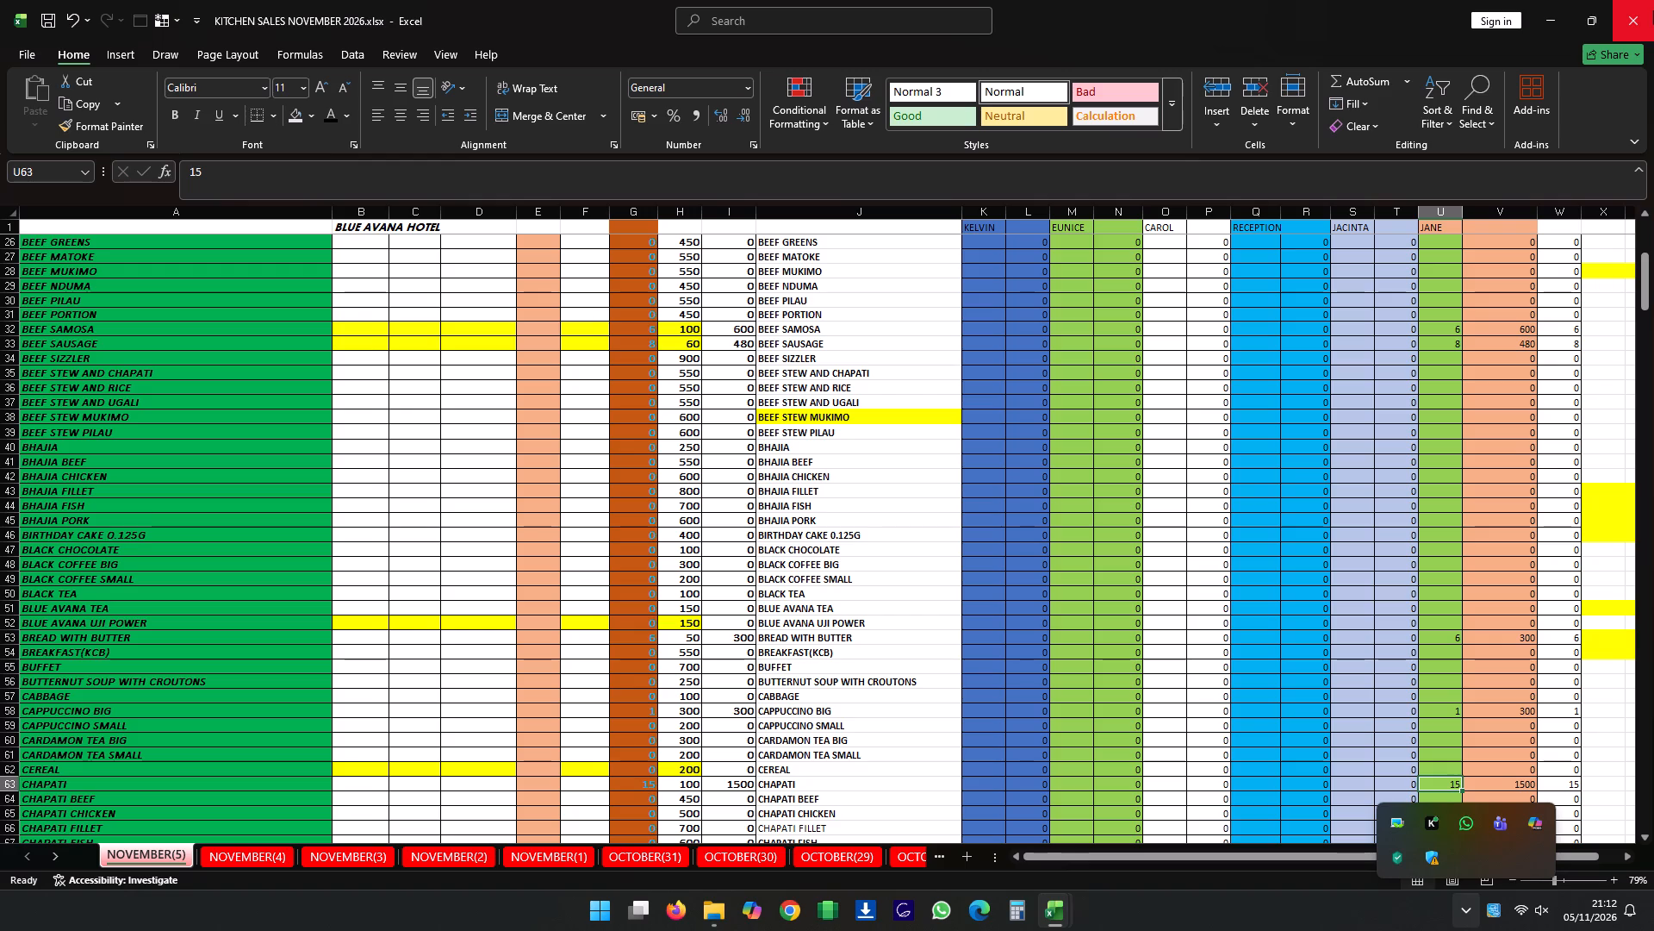
pyautogui.press('Down')
pyautogui.press('1')
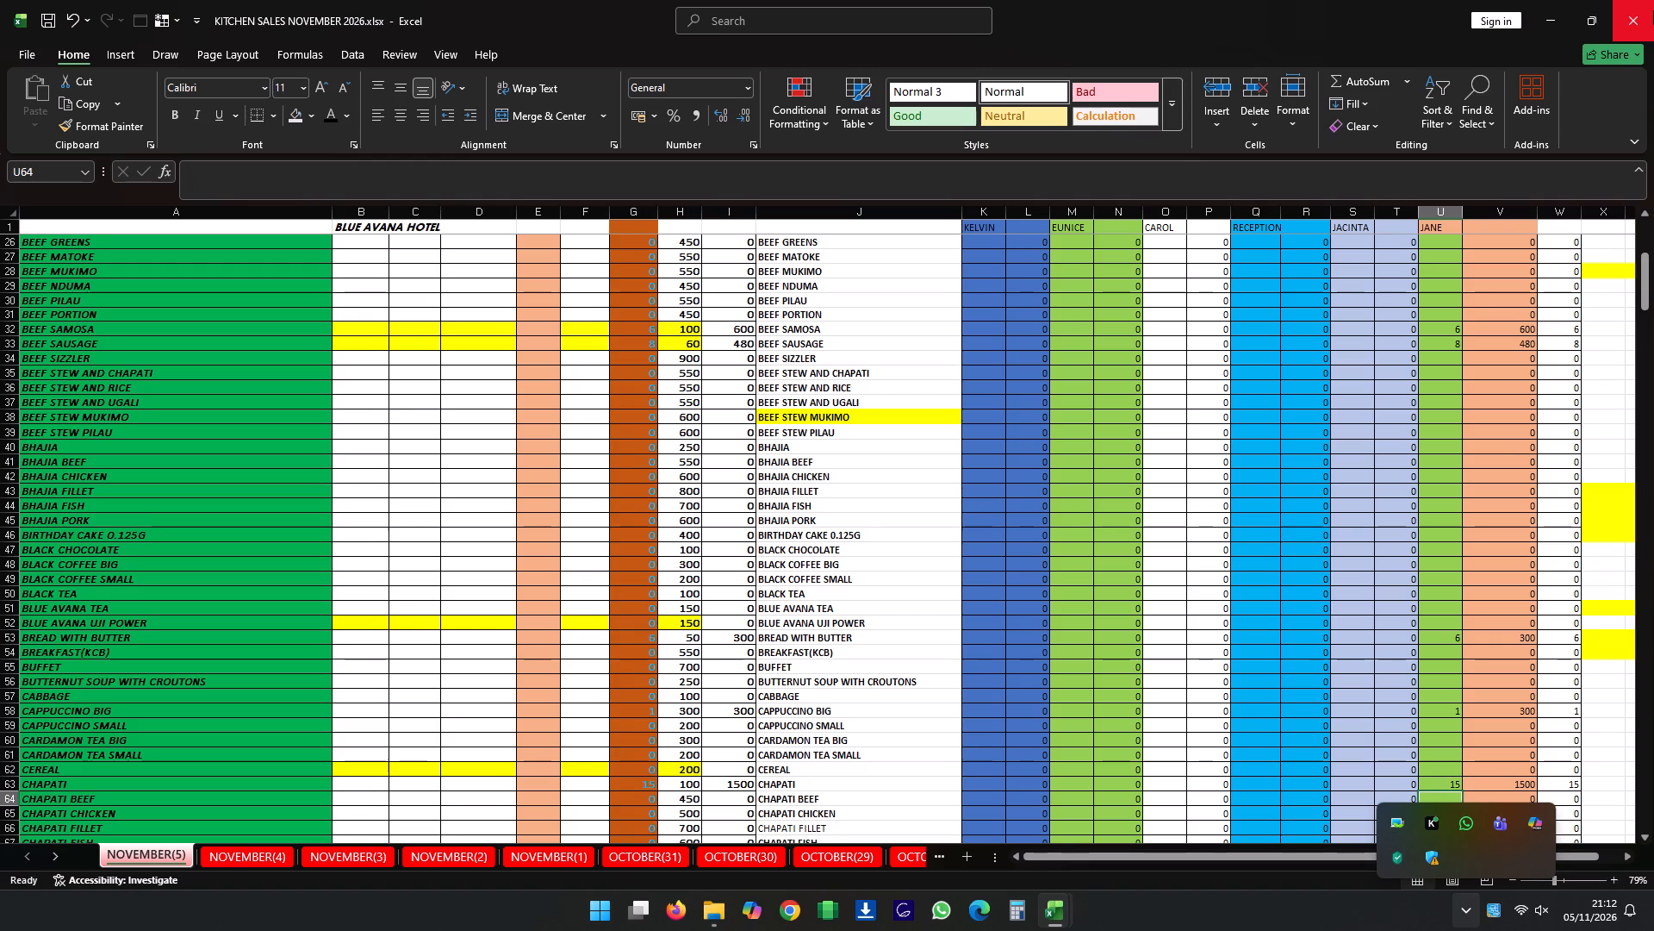
pyautogui.press('Down')
pyautogui.press('Up')
# Enter a quantity of 8 for CHICKEN BROILER FULL in JANE's column.
pyautogui.press('Down')
pyautogui.press('Down')
pyautogui.press('Down')
pyautogui.press('Down')
pyautogui.press('Down')
pyautogui.press('Down')
pyautogui.press('Down')
pyautogui.press('Down')
pyautogui.press('Down')
pyautogui.press('Down')
pyautogui.press('Down')
pyautogui.press('Down')
pyautogui.press('Down')
pyautogui.press('Down')
pyautogui.press('Down')
pyautogui.press('Down')
pyautogui.press('Down')
pyautogui.press('Down')
pyautogui.press('Down')
pyautogui.press('Down')
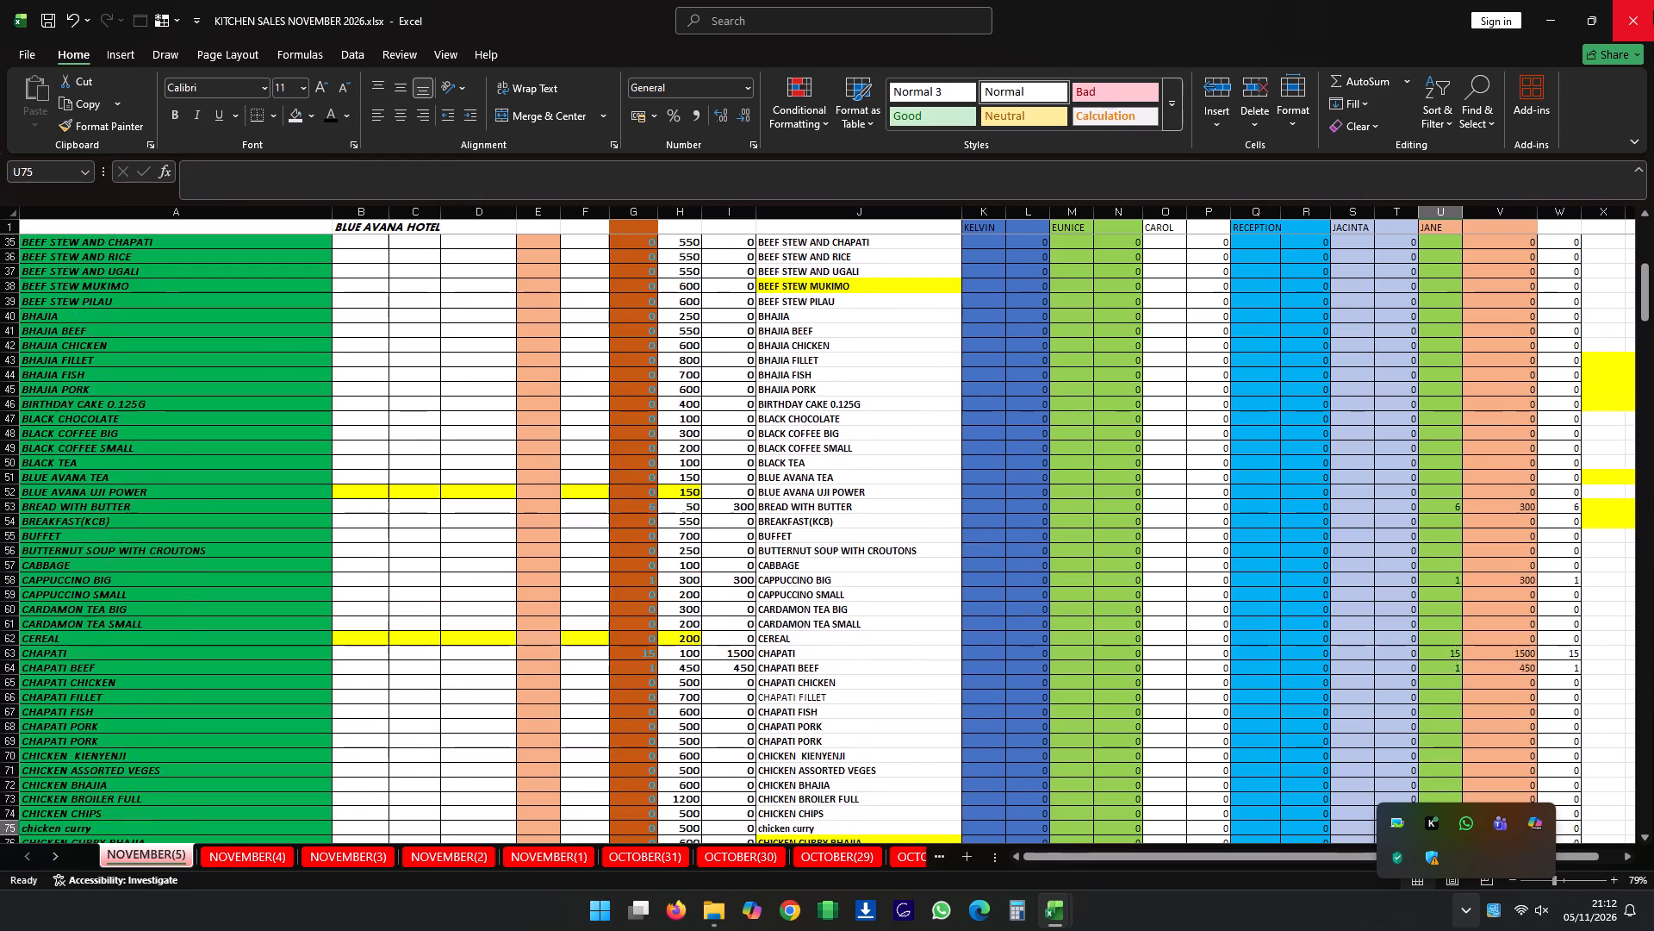
pyautogui.press('Up')
pyautogui.press('Up')
pyautogui.press('Up')
pyautogui.press('Up')
pyautogui.press('Up')
pyautogui.press('Up')
pyautogui.press('Up')
pyautogui.press('Up')
pyautogui.press('Up')
pyautogui.press('Up')
pyautogui.press('Up')
pyautogui.press('Up')
pyautogui.press('Down')
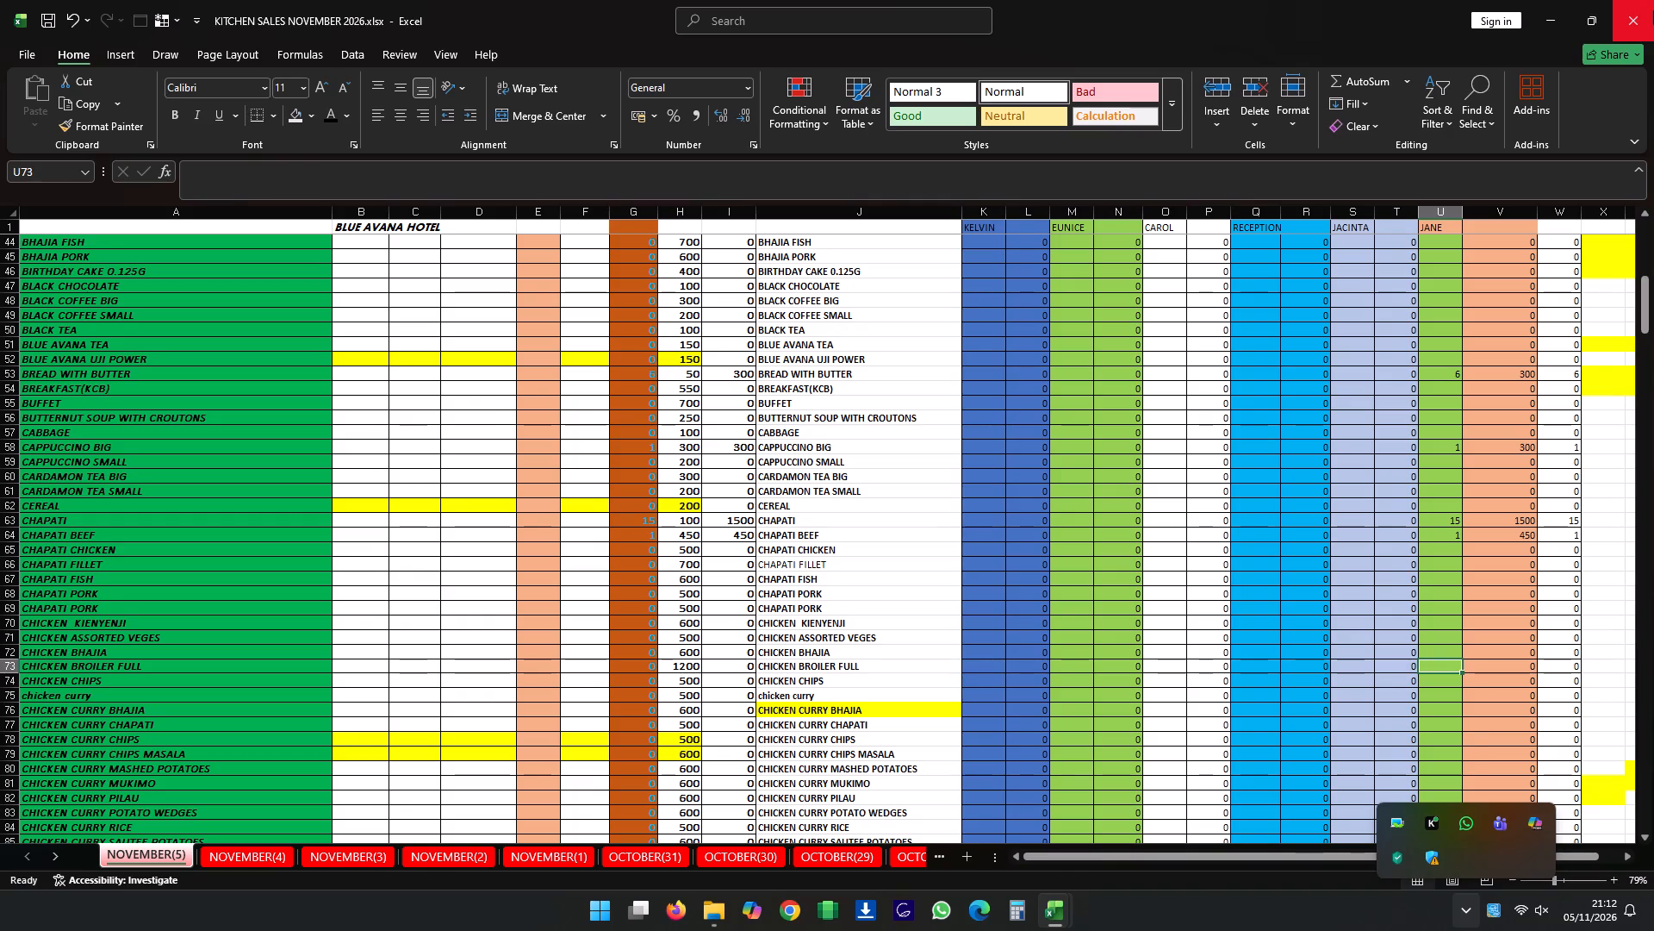
pyautogui.press('8')
pyautogui.press('Down')
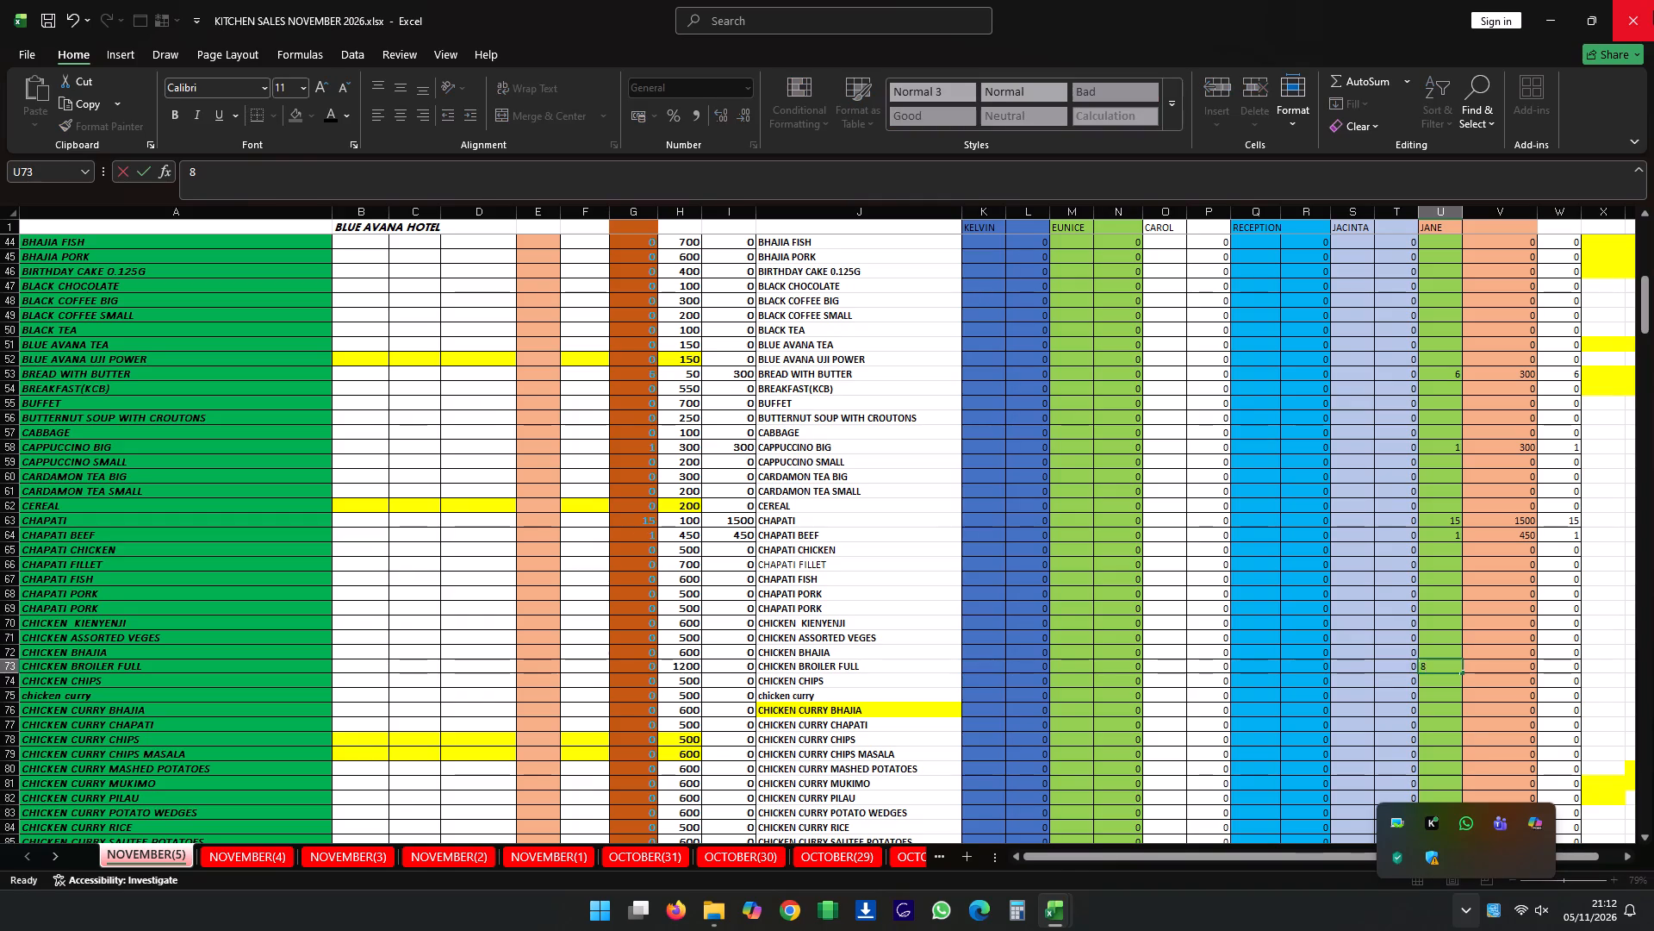
pyautogui.press('Up')
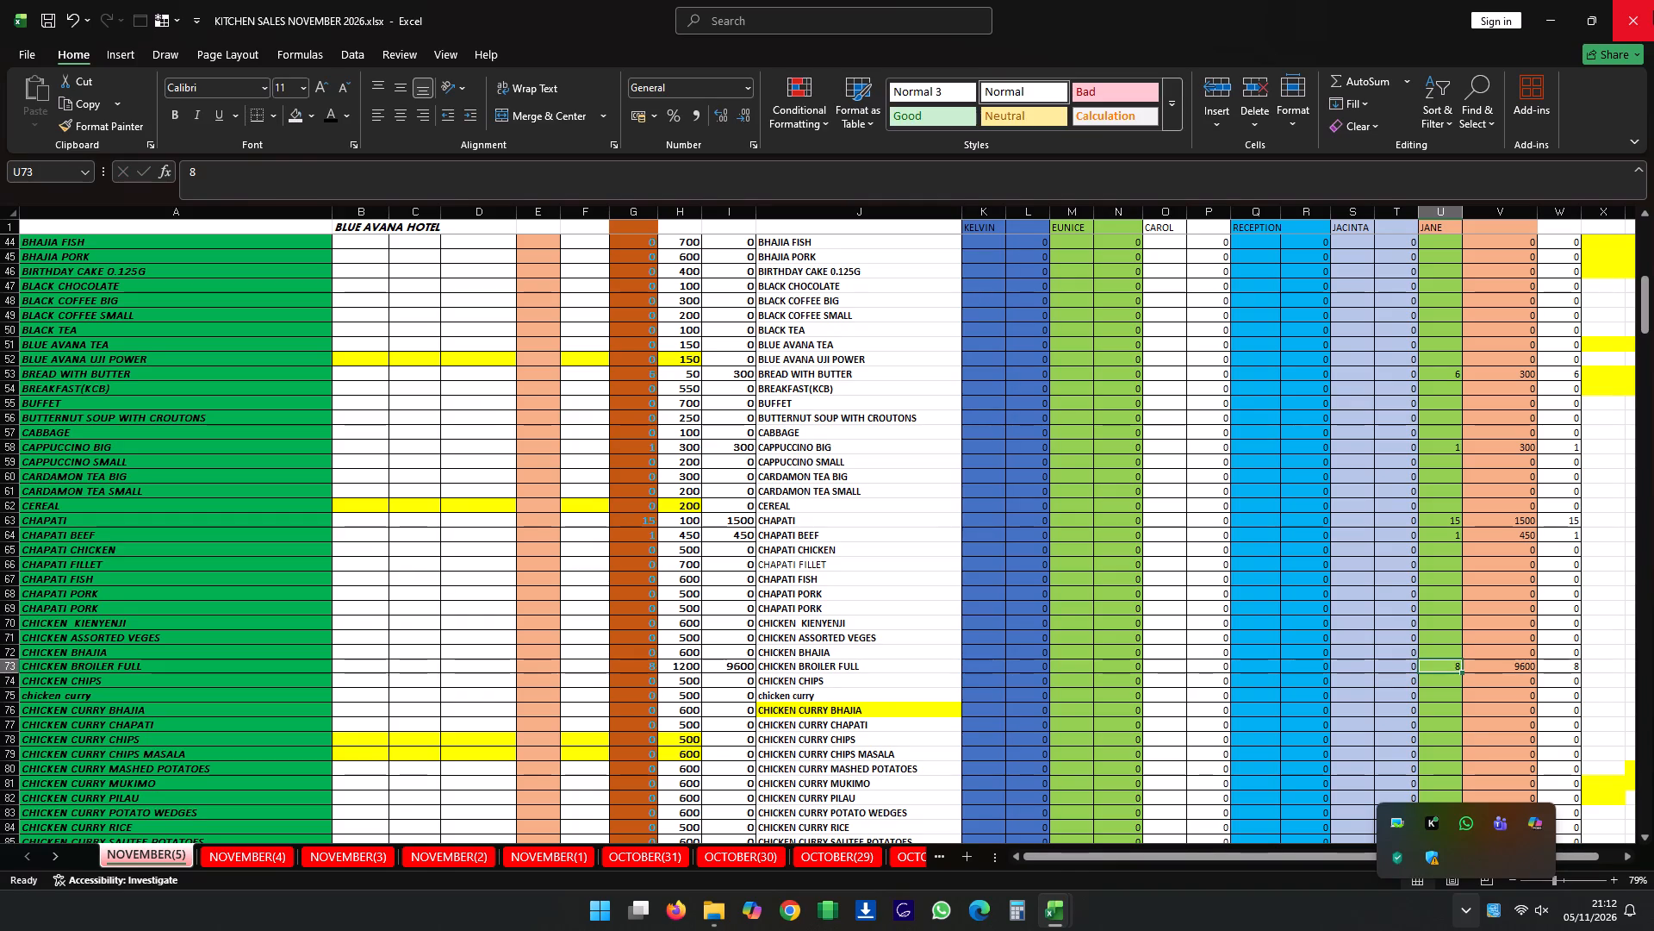
# Enter a quantity of 6 for CHIPS in JANE's column.
pyautogui.press('Down')
pyautogui.press('Down')
pyautogui.press('Down')
pyautogui.press('Down')
pyautogui.press('Down')
pyautogui.press('Down')
pyautogui.press('Down')
pyautogui.press('Down')
pyautogui.press('Down')
pyautogui.press('Down')
pyautogui.press('Down')
pyautogui.press('Down')
pyautogui.press('Down')
pyautogui.press('Down')
pyautogui.press('Down')
pyautogui.press('Down')
pyautogui.press('Down')
pyautogui.press('Down')
pyautogui.press('Down')
pyautogui.press('Down')
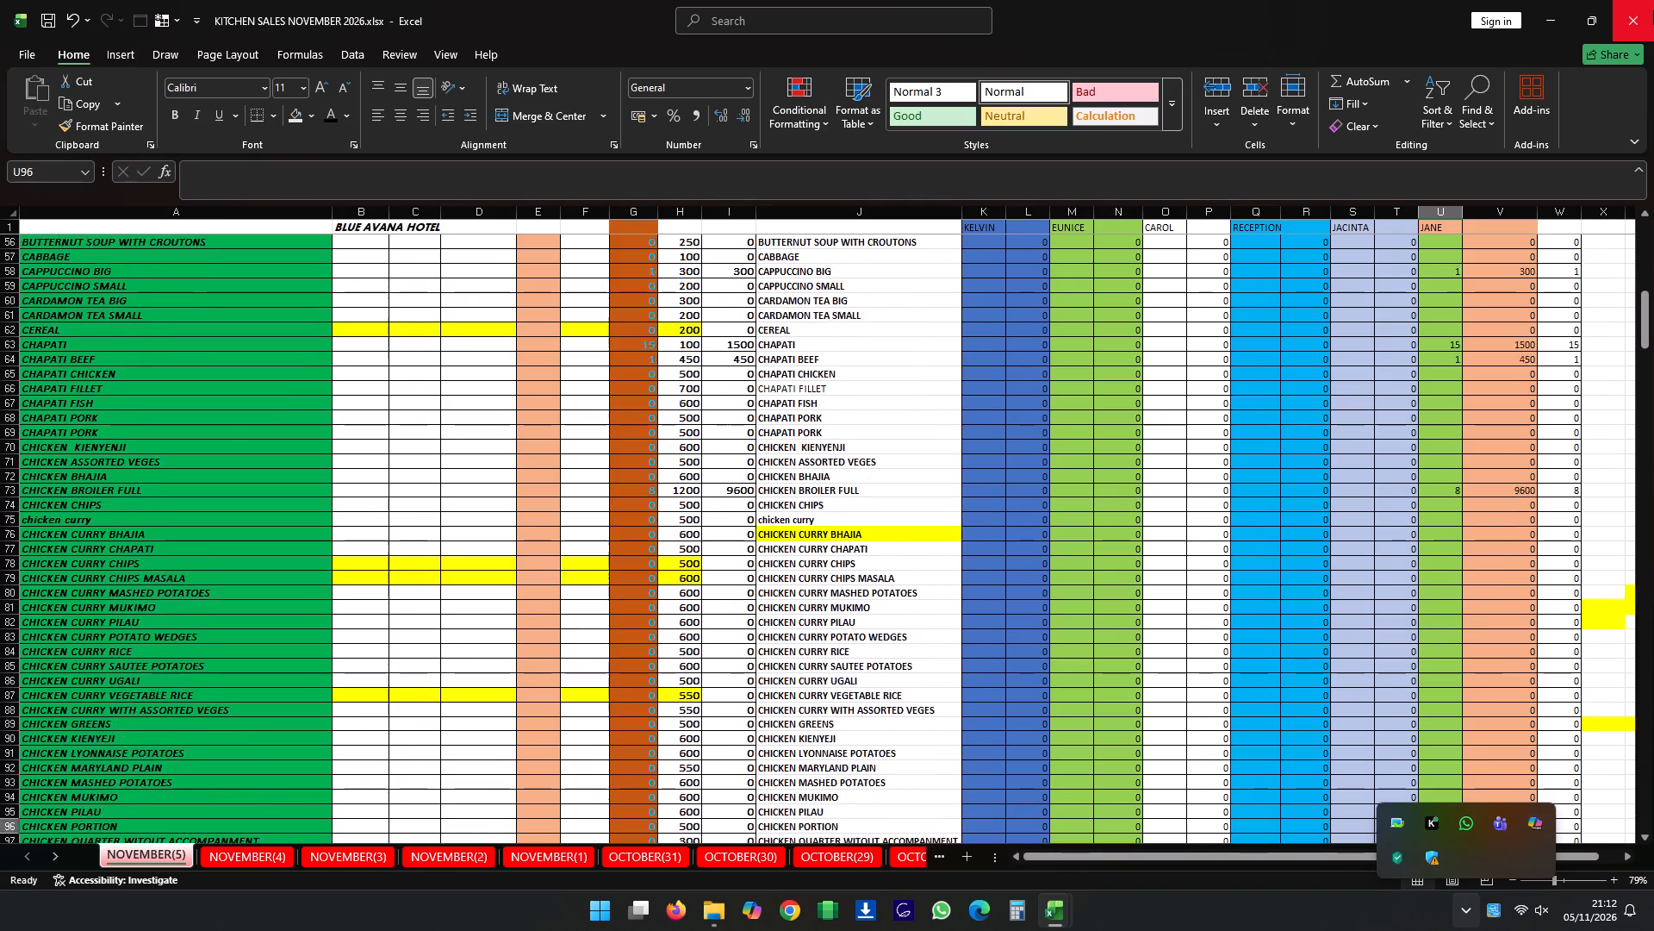
pyautogui.press('Up')
pyautogui.press('Up')
pyautogui.press('Up')
pyautogui.press('Up')
pyautogui.press('Up')
pyautogui.press('Up')
pyautogui.press('Up')
pyautogui.press('Up')
pyautogui.press('Up')
pyautogui.press('Up')
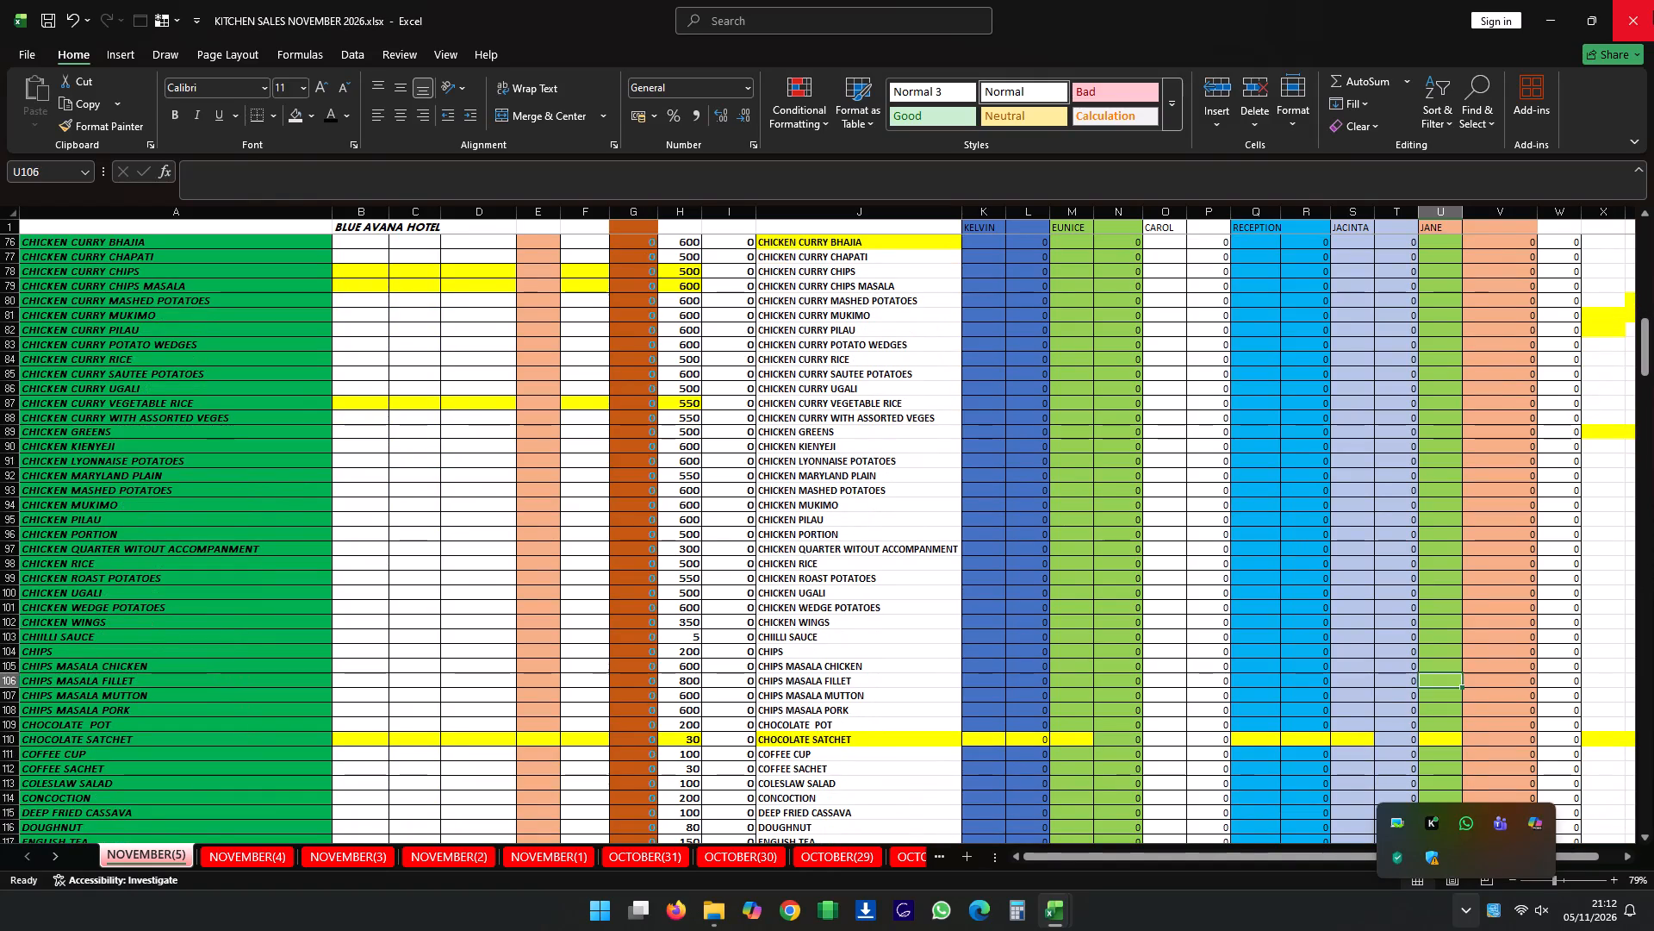
pyautogui.press('Up')
pyautogui.press('Up')
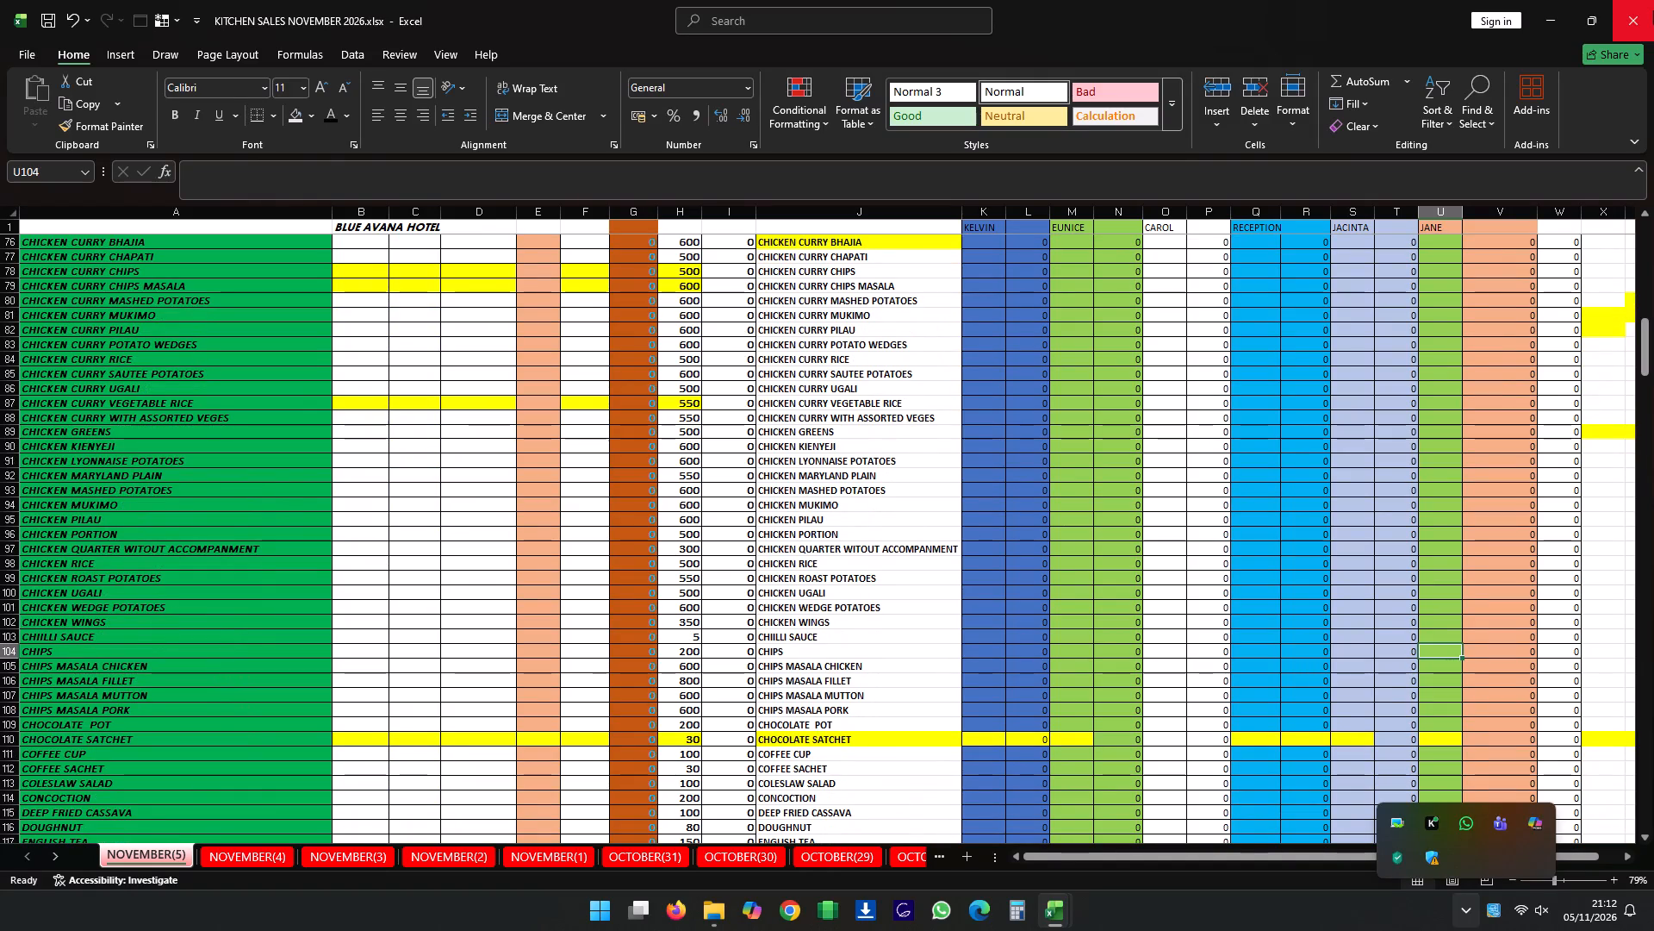
pyautogui.press('6')
pyautogui.press('Down')
pyautogui.press('Up')
# Enter a quantity of 6 for FRUIT PLATE in JANE's column.
pyautogui.press('Down')
pyautogui.press('Down')
pyautogui.press('Down')
pyautogui.press('Down')
pyautogui.press('Down')
pyautogui.press('Down')
pyautogui.press('Down')
pyautogui.press('Down')
pyautogui.press('Down')
pyautogui.press('Down')
pyautogui.press('Down')
pyautogui.press('Down')
pyautogui.press('Down')
pyautogui.press('Down')
pyautogui.press('Down')
pyautogui.press('Down')
pyautogui.press('Down')
pyautogui.press('Down')
pyautogui.press('Down')
pyautogui.press('Down')
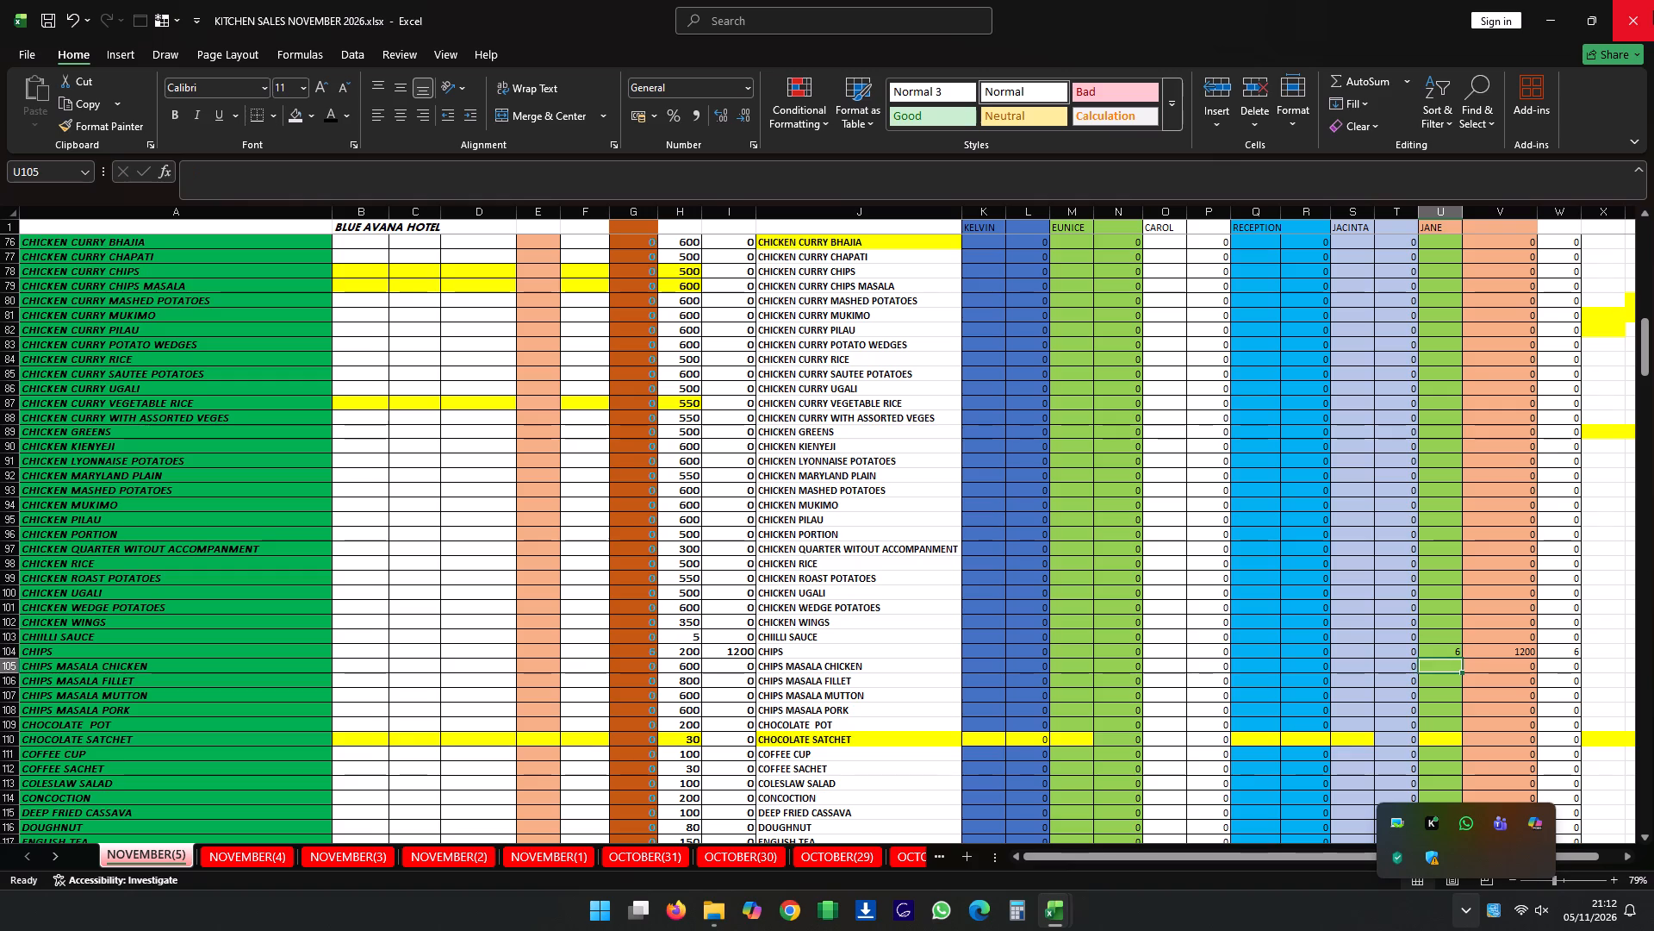
pyautogui.press('Down')
pyautogui.press('Down')
pyautogui.press('Down')
pyautogui.press('Down')
pyautogui.press('Down')
pyautogui.press('Down')
pyautogui.press('Down')
pyautogui.press('Down')
pyautogui.press('Down')
pyautogui.press('Down')
pyautogui.press('Down')
pyautogui.press('Down')
pyautogui.press('Down')
pyautogui.press('Down')
pyautogui.press('Down')
pyautogui.press('Down')
pyautogui.press('Down')
pyautogui.press('Down')
pyautogui.press('Down')
pyautogui.press('Down')
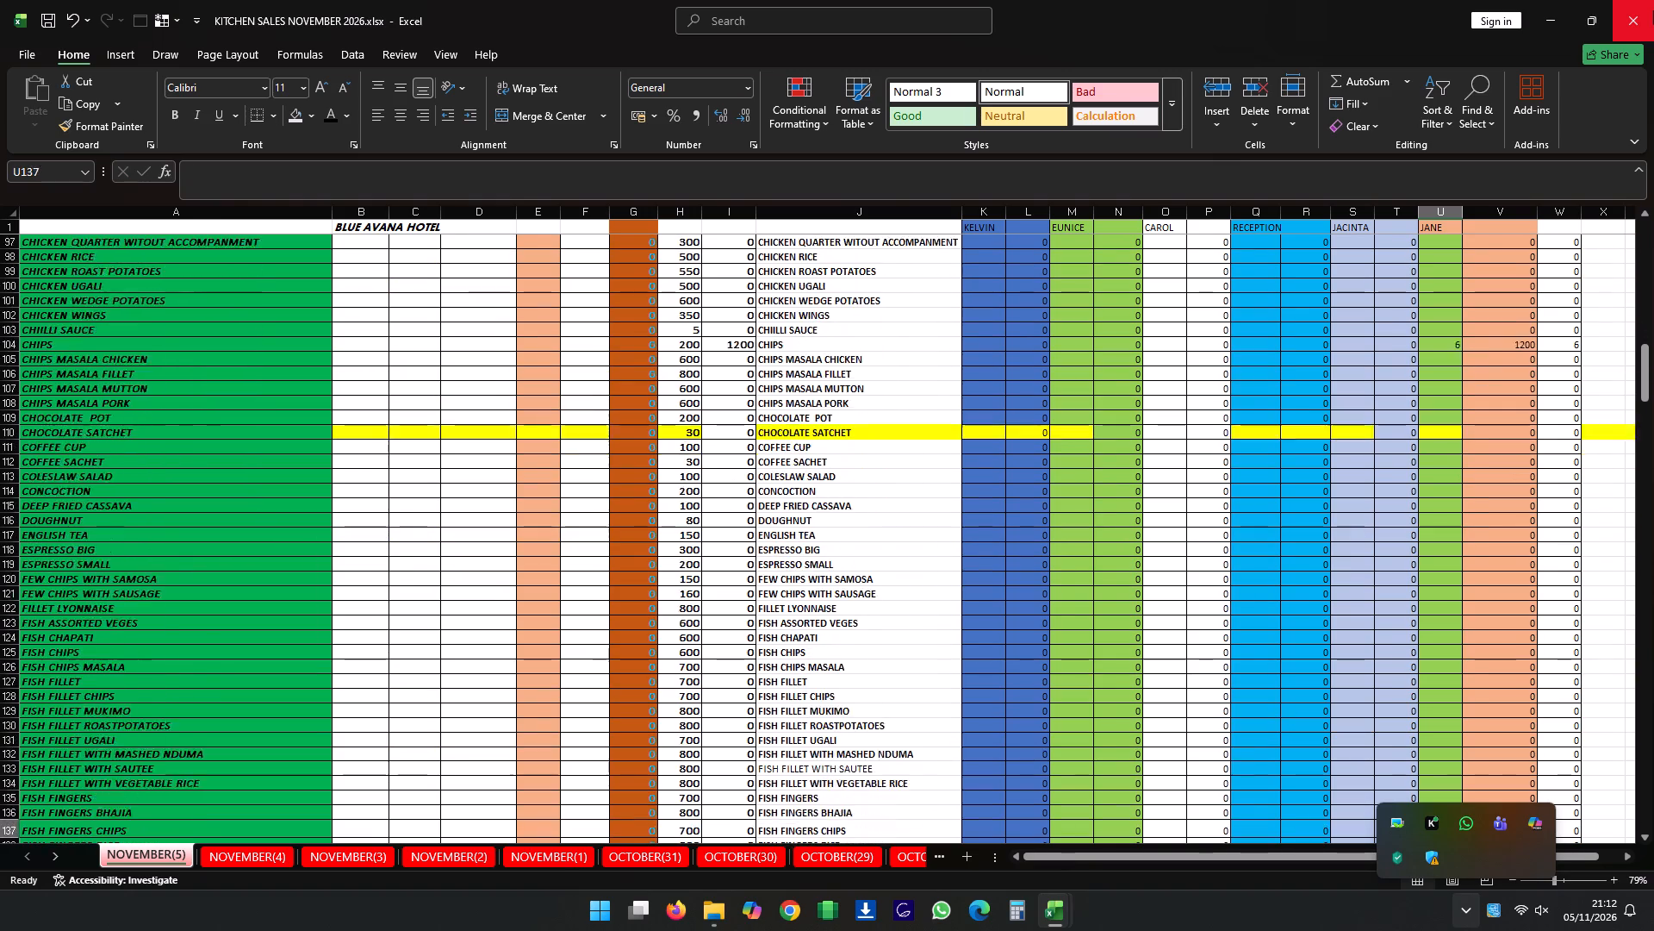
pyautogui.press('Up')
pyautogui.press('Up')
pyautogui.press('Up')
pyautogui.press('Up')
pyautogui.press('Up')
pyautogui.press('Up')
pyautogui.press('Up')
pyautogui.press('Up')
pyautogui.press('Up')
pyautogui.press('Up')
pyautogui.press('Up')
pyautogui.press('Up')
pyautogui.press('Up')
pyautogui.press('Up')
pyautogui.press('Up')
pyautogui.press('Up')
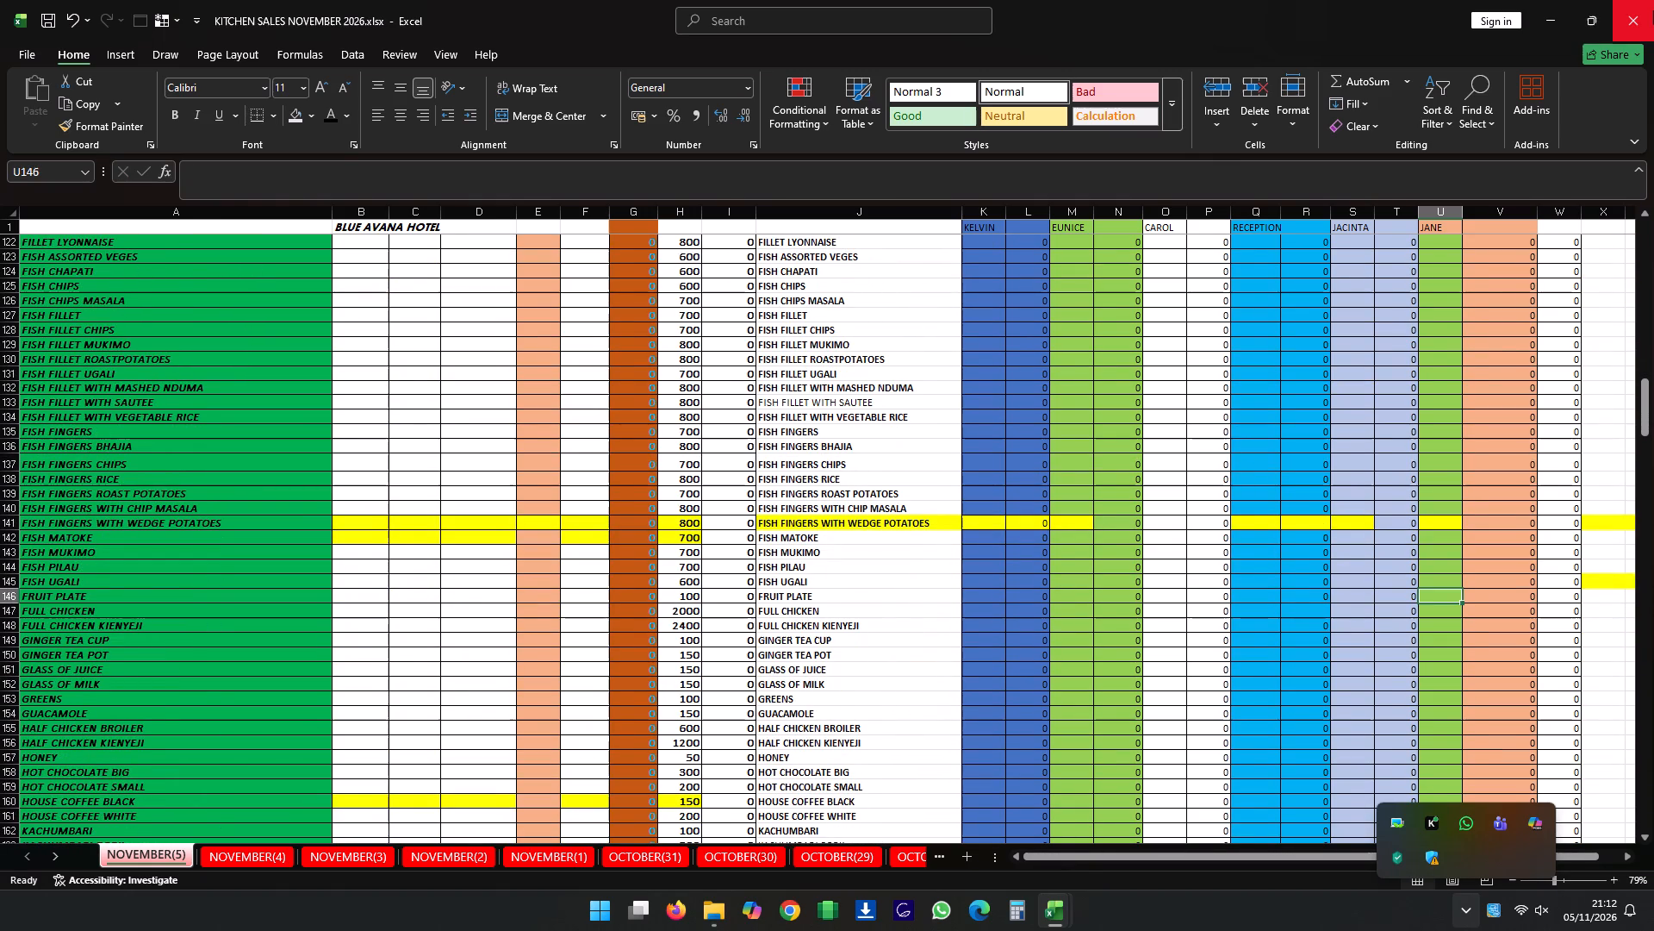
pyautogui.press('6')
pyautogui.press('Down')
pyautogui.press('Up')
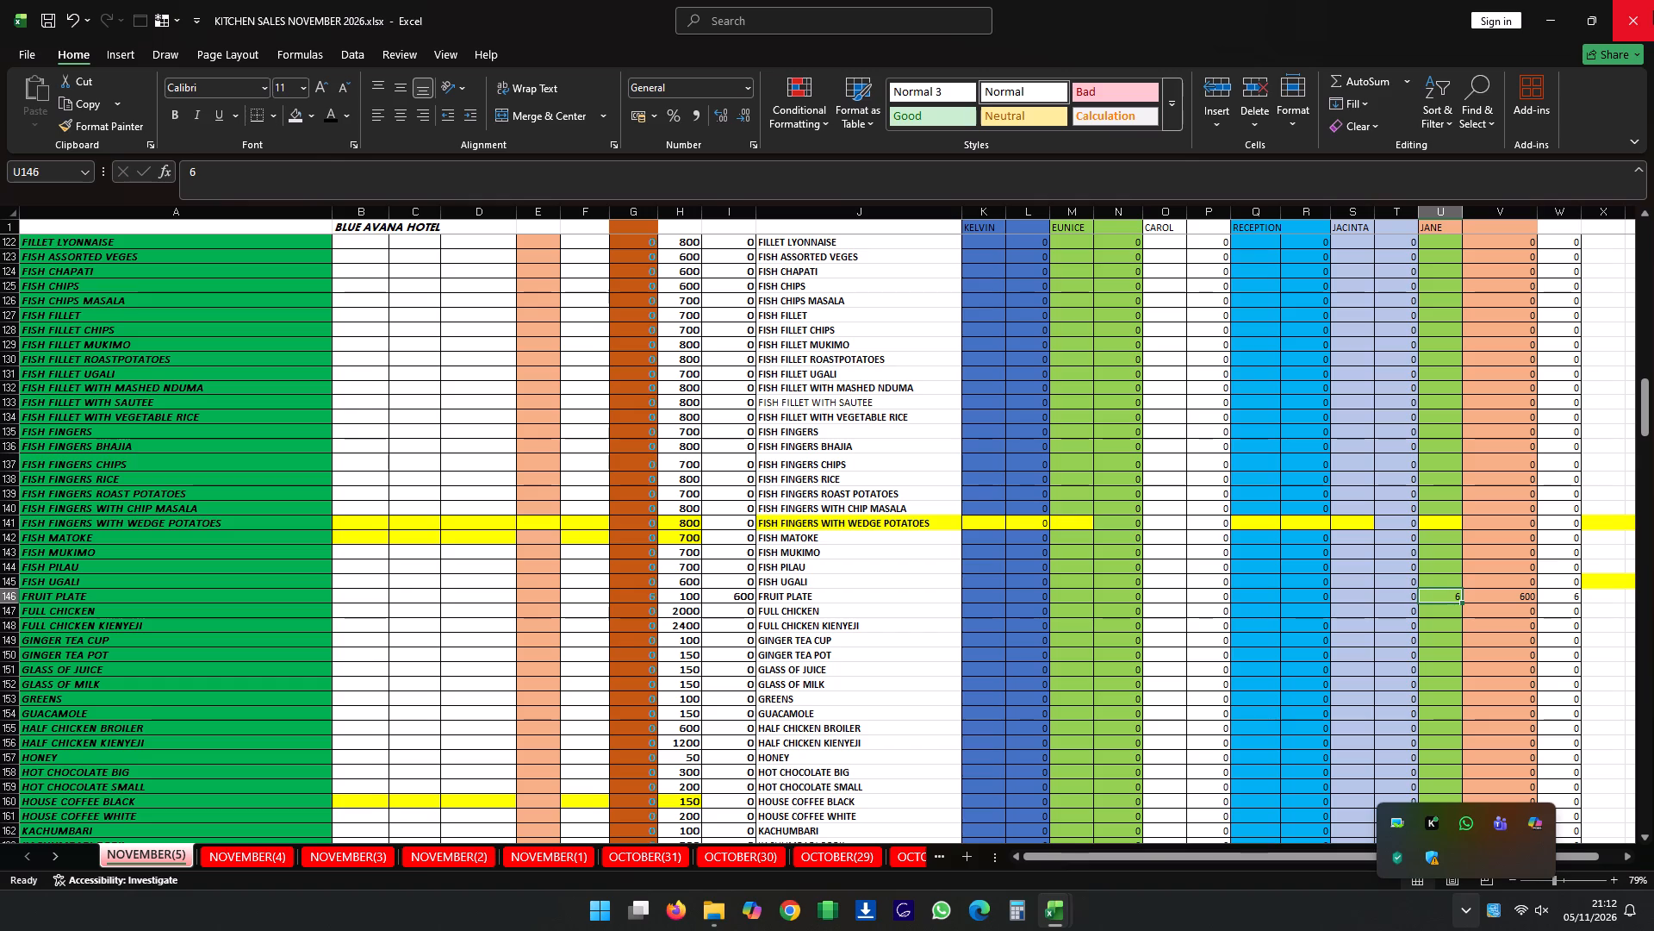
# Enter a quantity of 1 for GLASS OF JUICE in JANE's column.
pyautogui.press('Down')
pyautogui.press('Down')
pyautogui.press('Down')
pyautogui.press('Down')
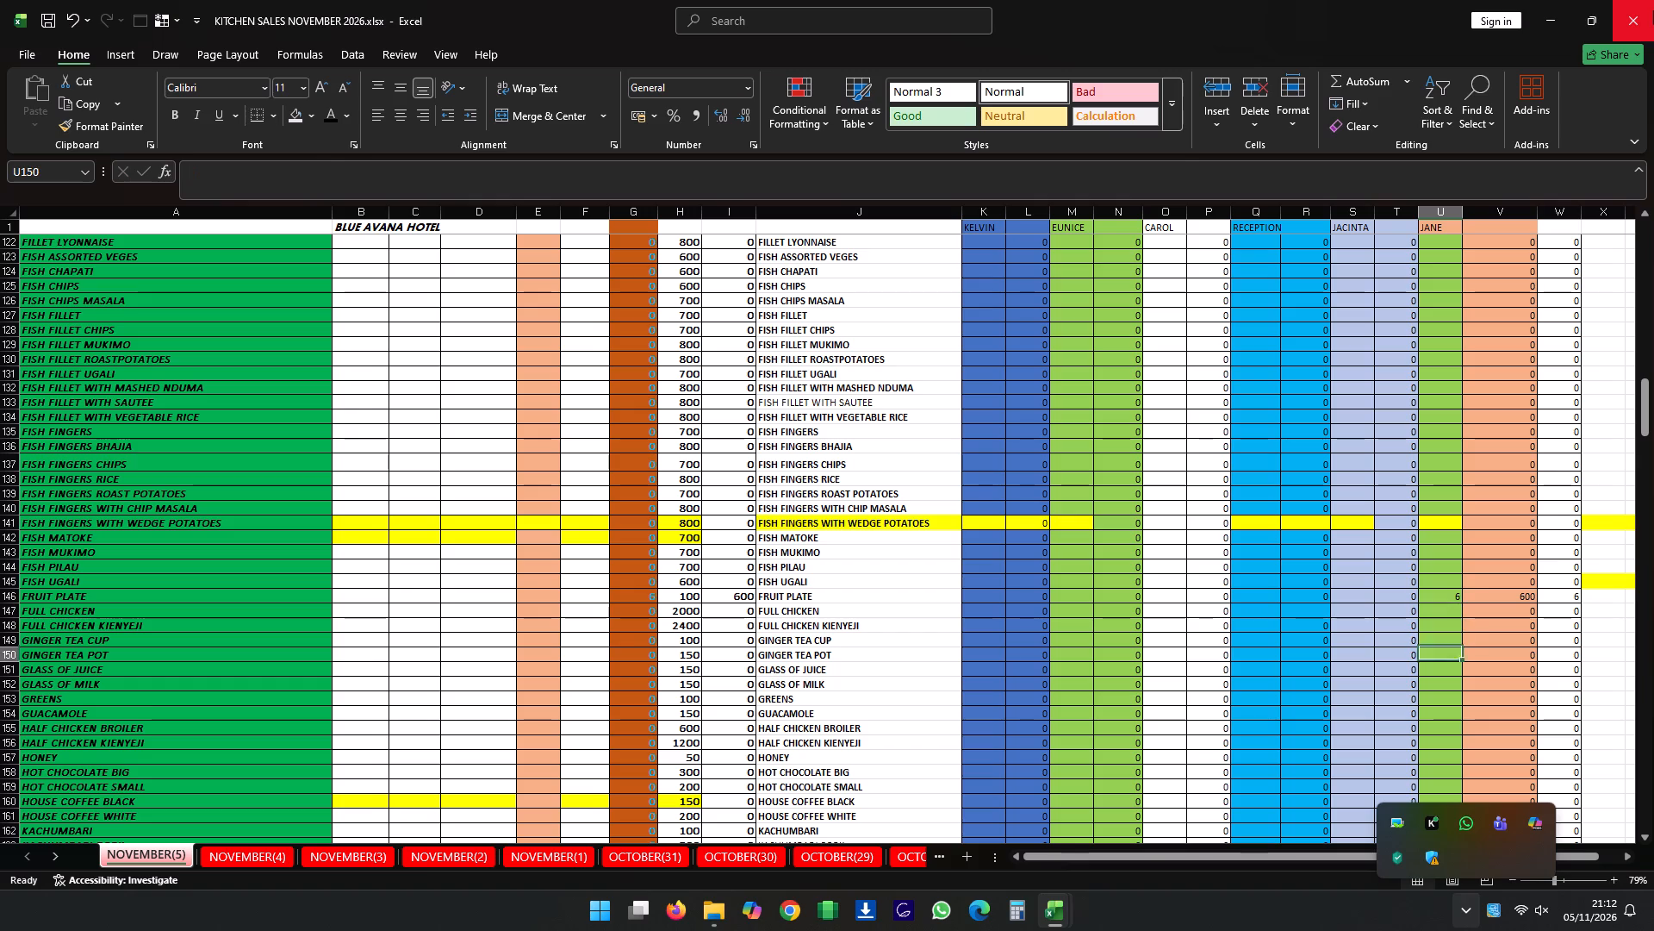
pyautogui.press('Down')
pyautogui.press('1')
pyautogui.press('Down')
pyautogui.press('Up')
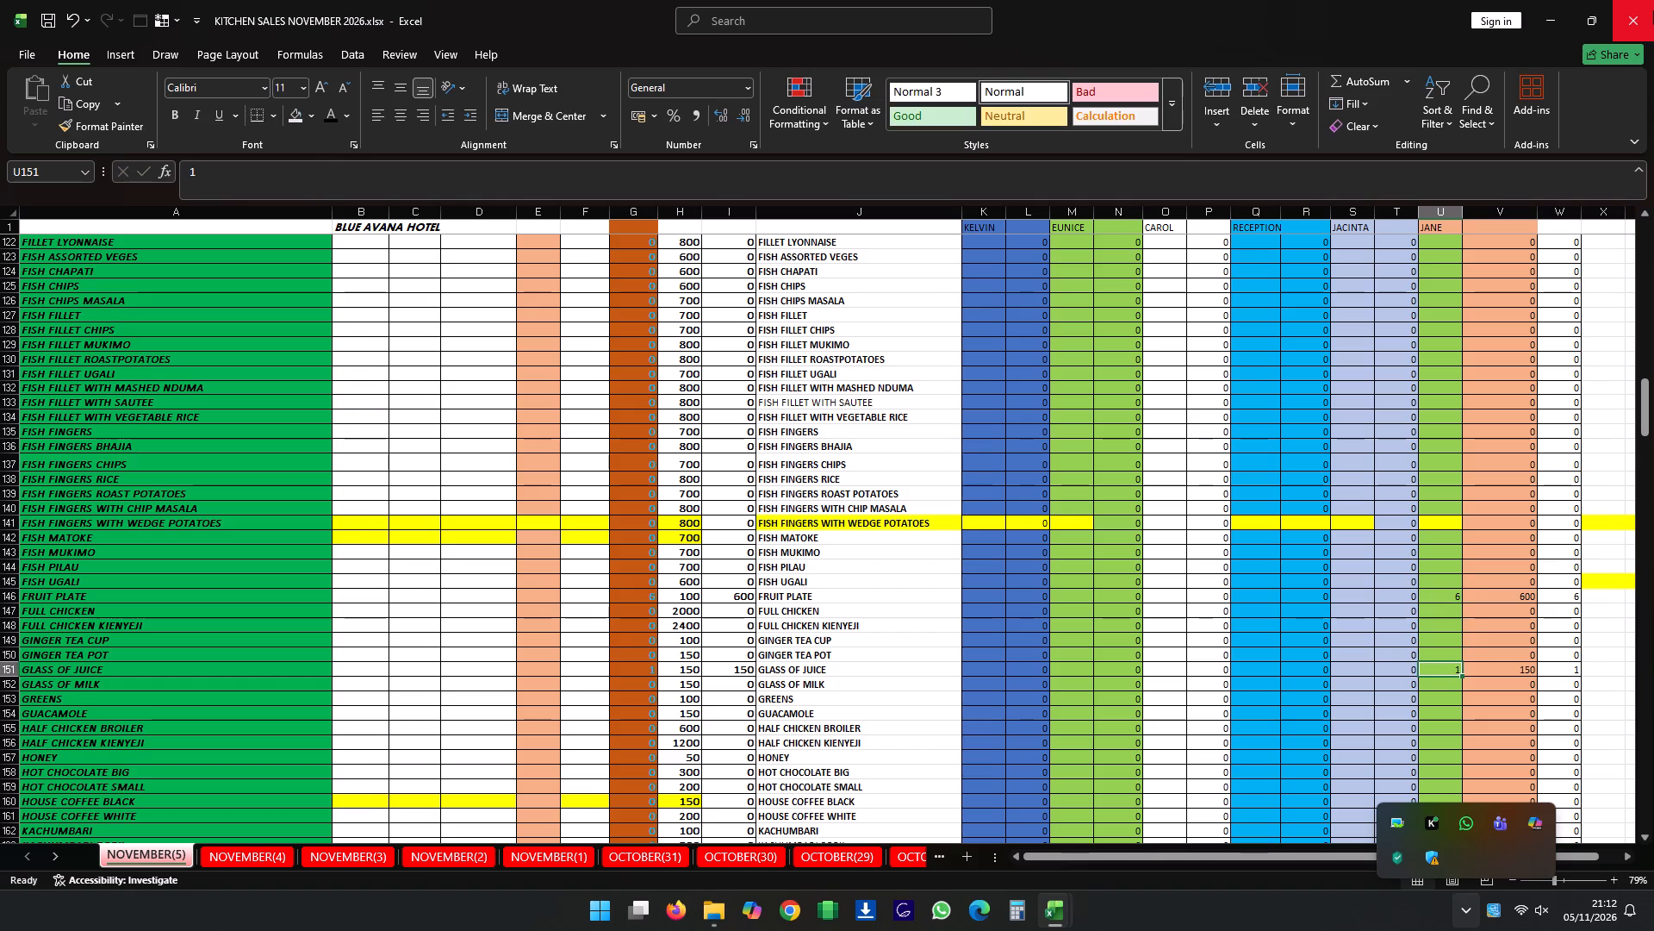
# Enter a quantity of 6 for GREENS in JANE's column.
pyautogui.press('Down')
pyautogui.press('Down')
pyautogui.press('Down')
pyautogui.press('Down')
pyautogui.press('Up')
pyautogui.press('Up')
pyautogui.press('6')
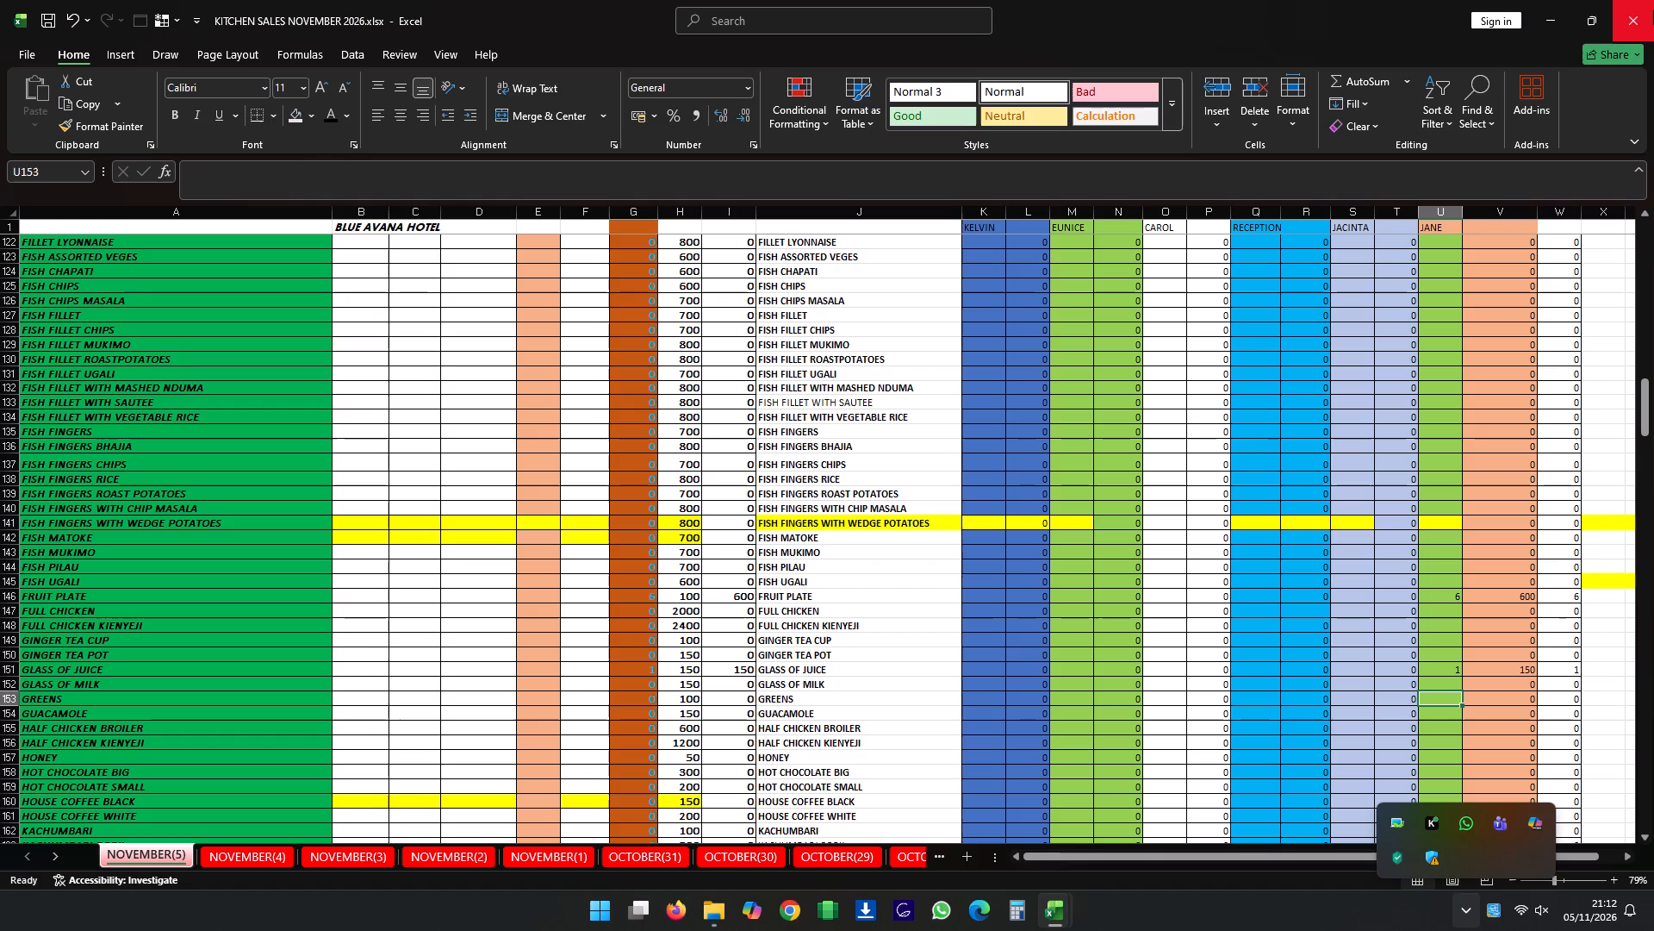
pyautogui.press('Down')
pyautogui.press('Up')
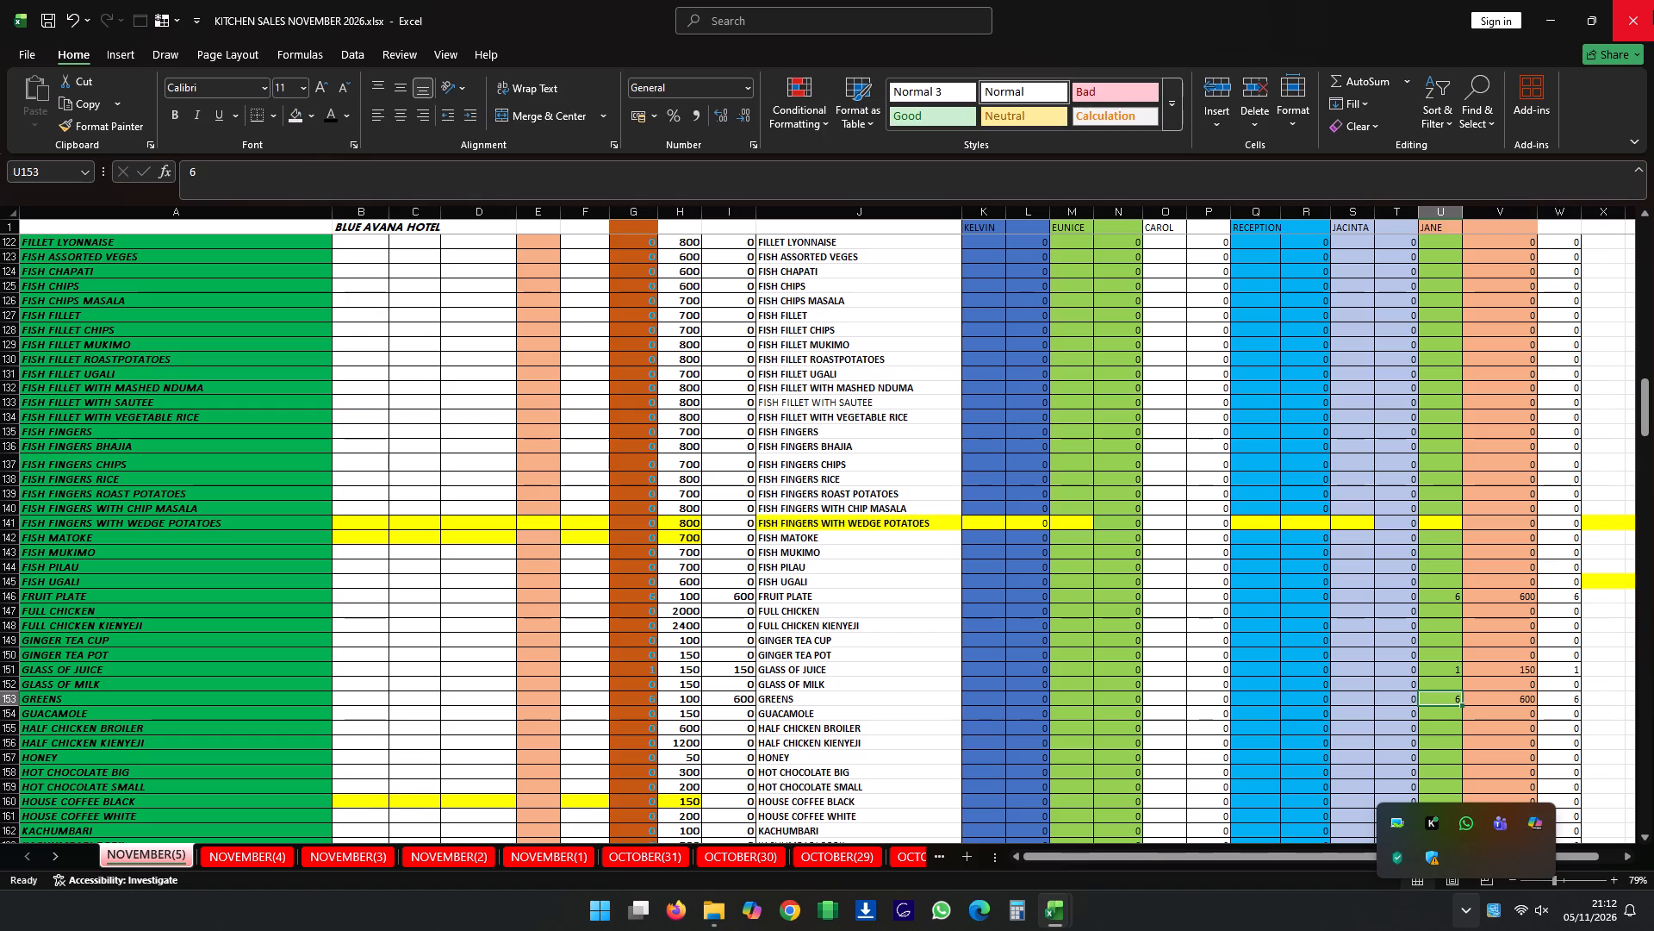
# Enter a quantity of 13 for MUKIMO in JANE's column.
pyautogui.press('Down')
pyautogui.press('Down')
pyautogui.press('Down')
pyautogui.press('Down')
pyautogui.press('Down')
pyautogui.press('Down')
pyautogui.press('Down')
pyautogui.press('Down')
pyautogui.press('Down')
pyautogui.press('Down')
pyautogui.press('Down')
pyautogui.press('Down')
pyautogui.press('Down')
pyautogui.press('Down')
pyautogui.press('Down')
pyautogui.press('Down')
pyautogui.press('Down')
pyautogui.press('Down')
pyautogui.press('Down')
pyautogui.press('Down')
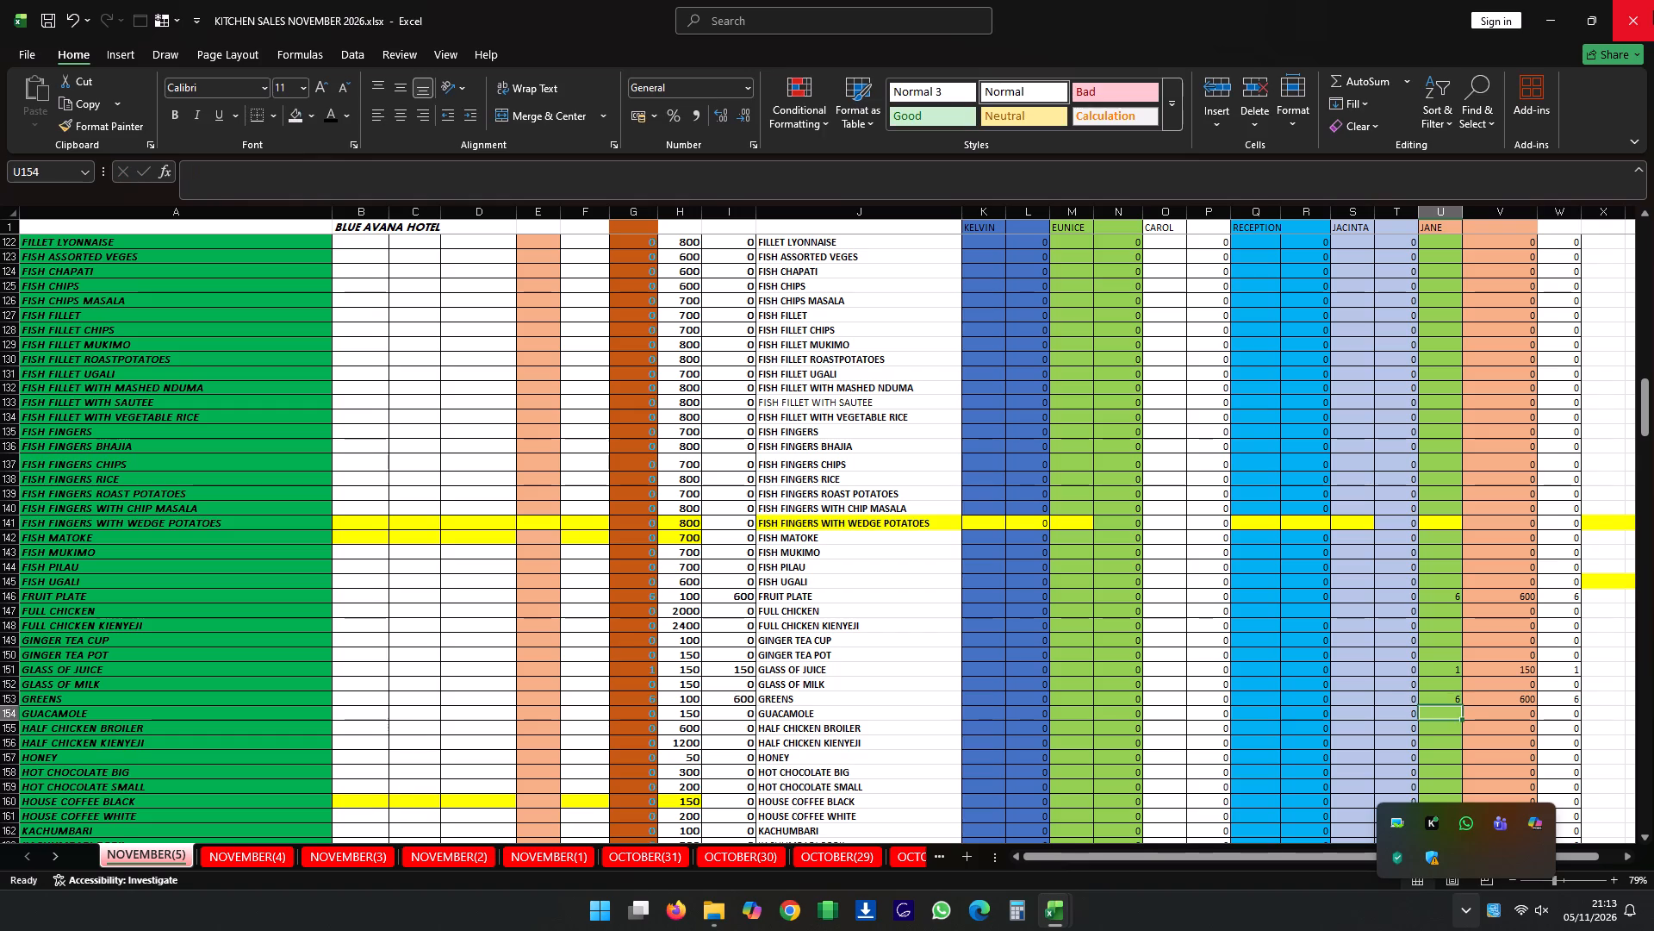
pyautogui.press('Down')
pyautogui.press('Down')
pyautogui.press('Down')
pyautogui.press('Down')
pyautogui.press('Down')
pyautogui.press('Down')
pyautogui.press('Down')
pyautogui.press('Down')
pyautogui.press('Down')
pyautogui.press('Down')
pyautogui.press('Down')
pyautogui.press('Down')
pyautogui.press('Down')
pyautogui.press('Down')
pyautogui.press('Down')
pyautogui.press('Down')
pyautogui.press('Down')
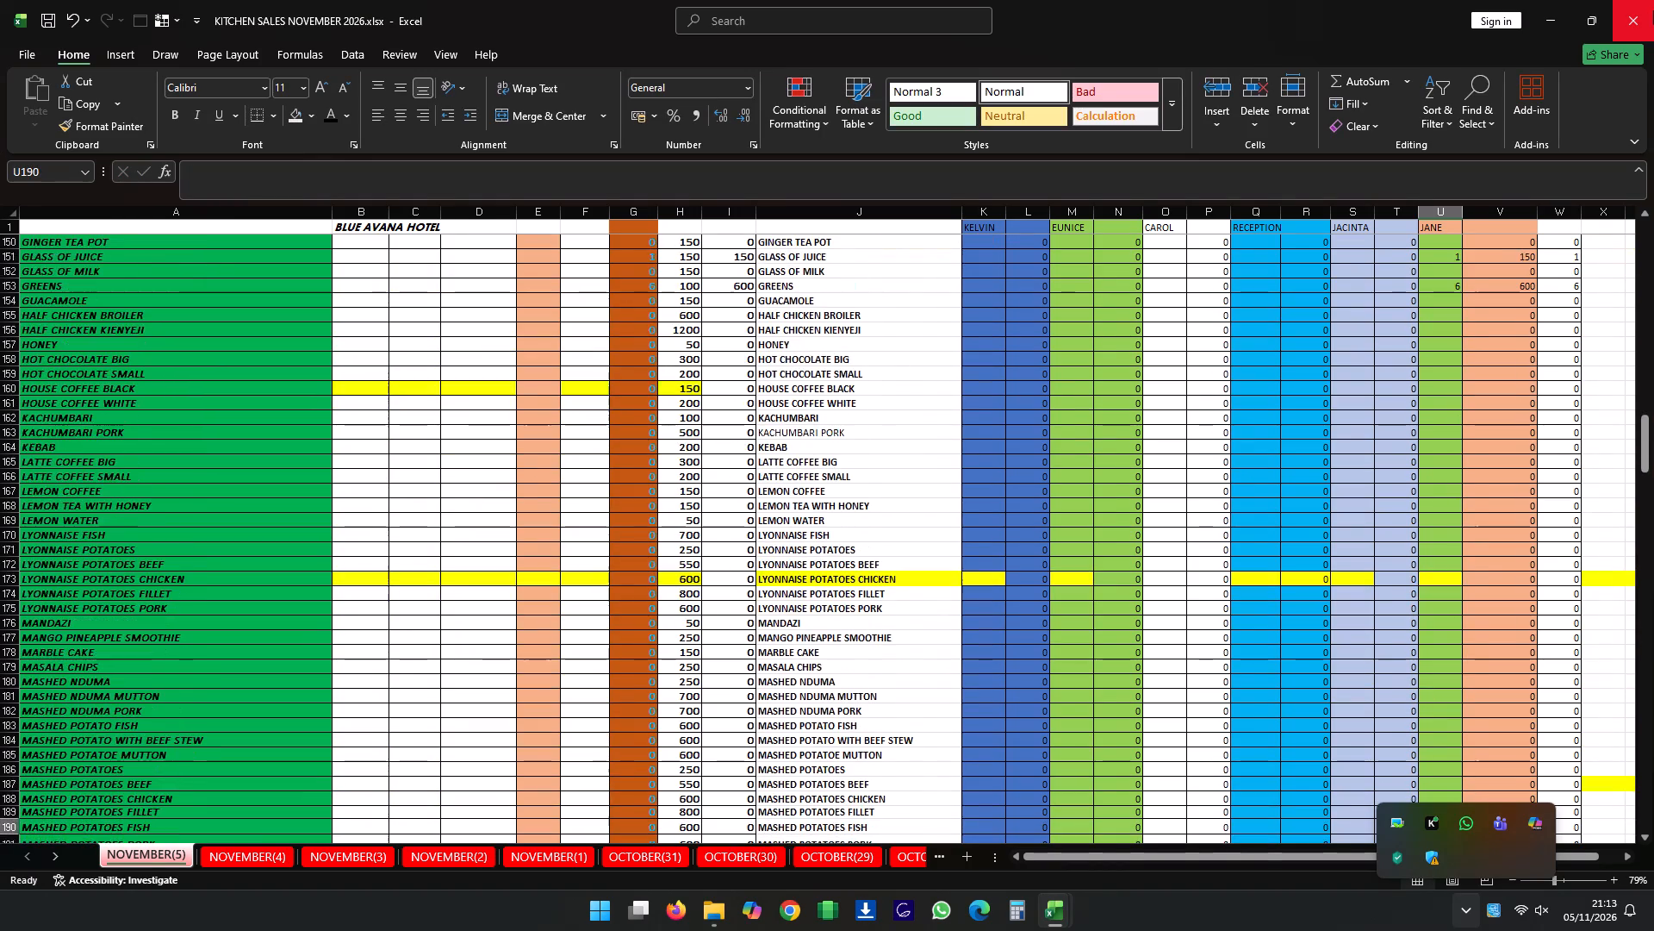
pyautogui.press('Down')
pyautogui.press('Down')
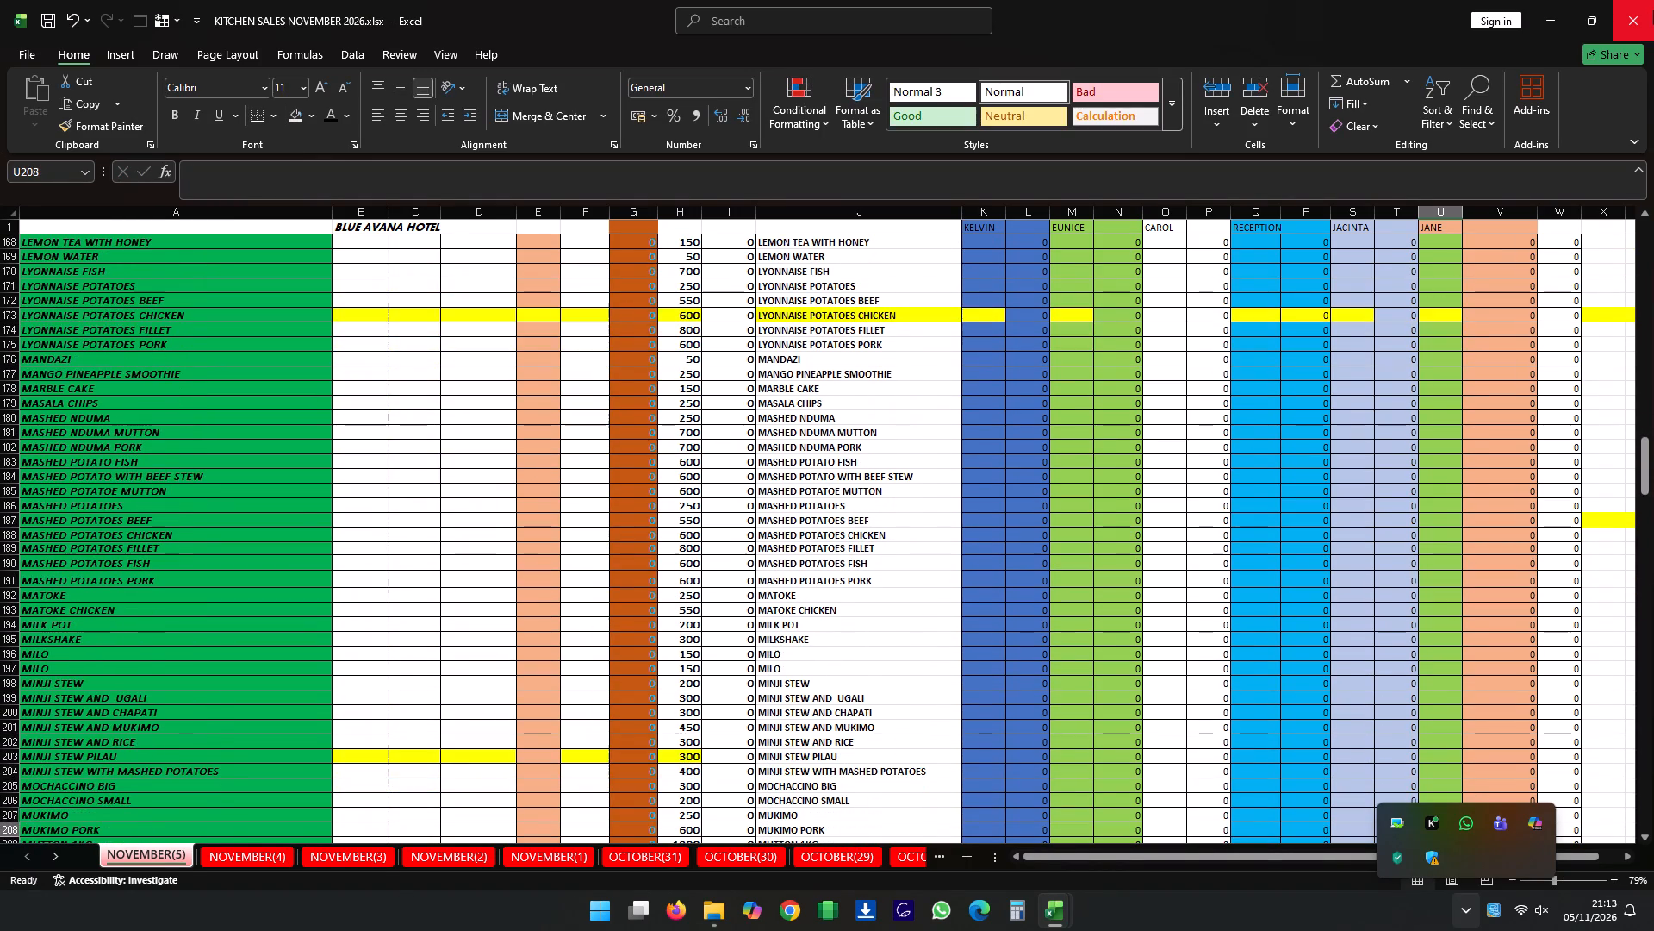
pyautogui.press('Up')
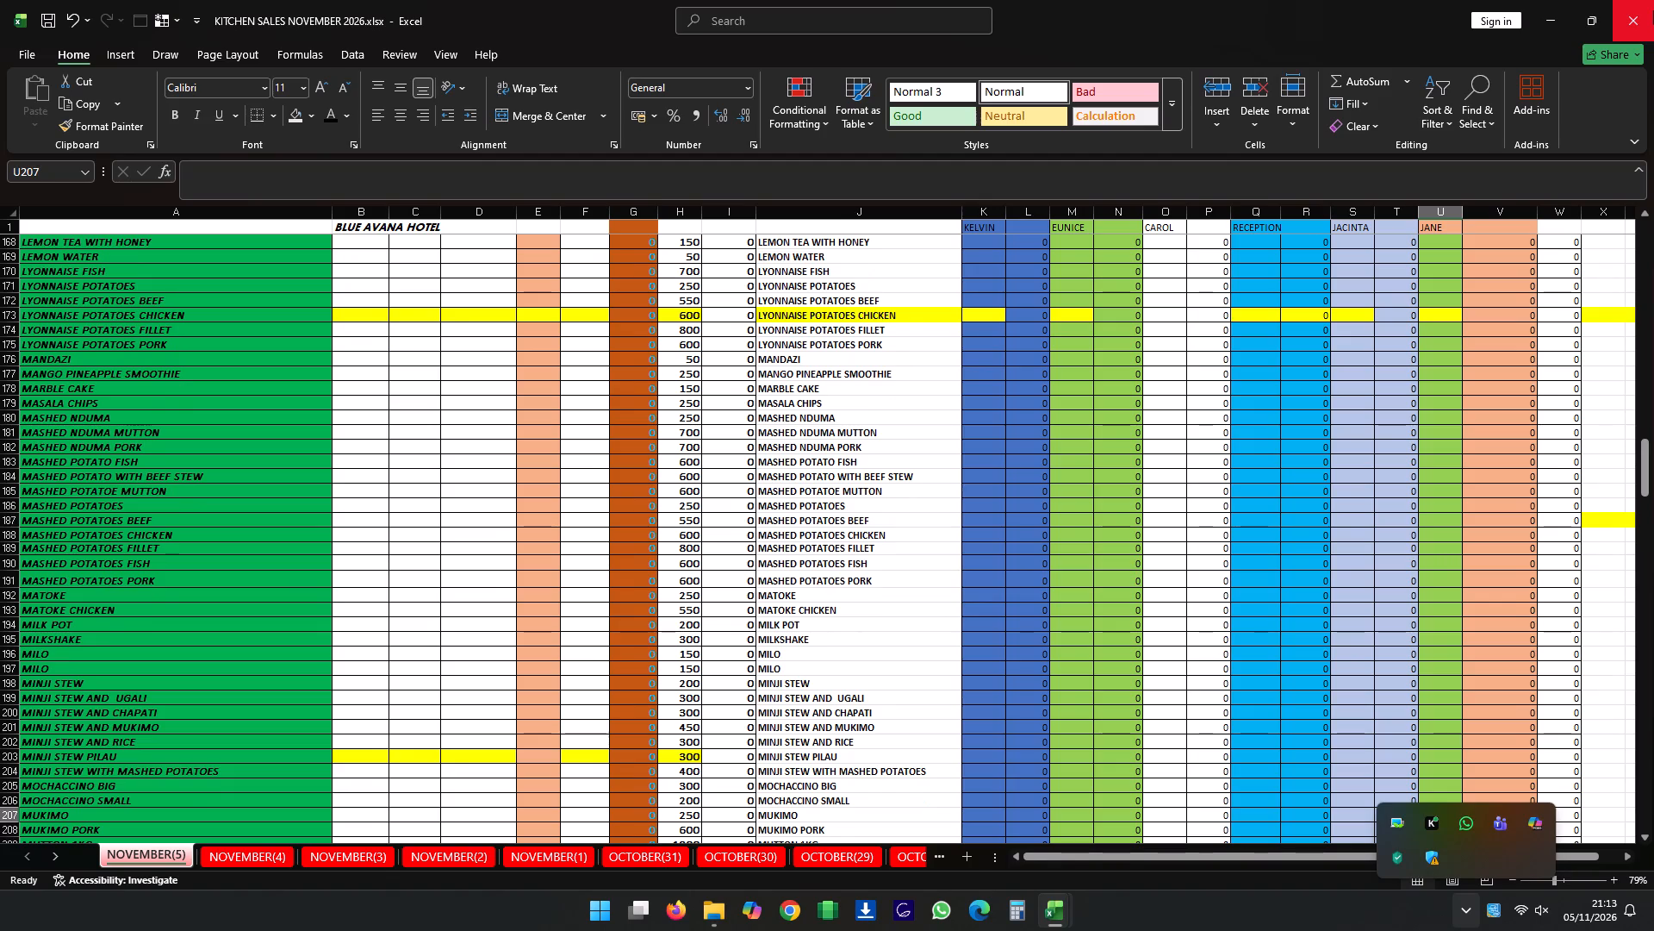
pyautogui.write('13')
pyautogui.press('Down')
pyautogui.press('Up')
pyautogui.press('Down')
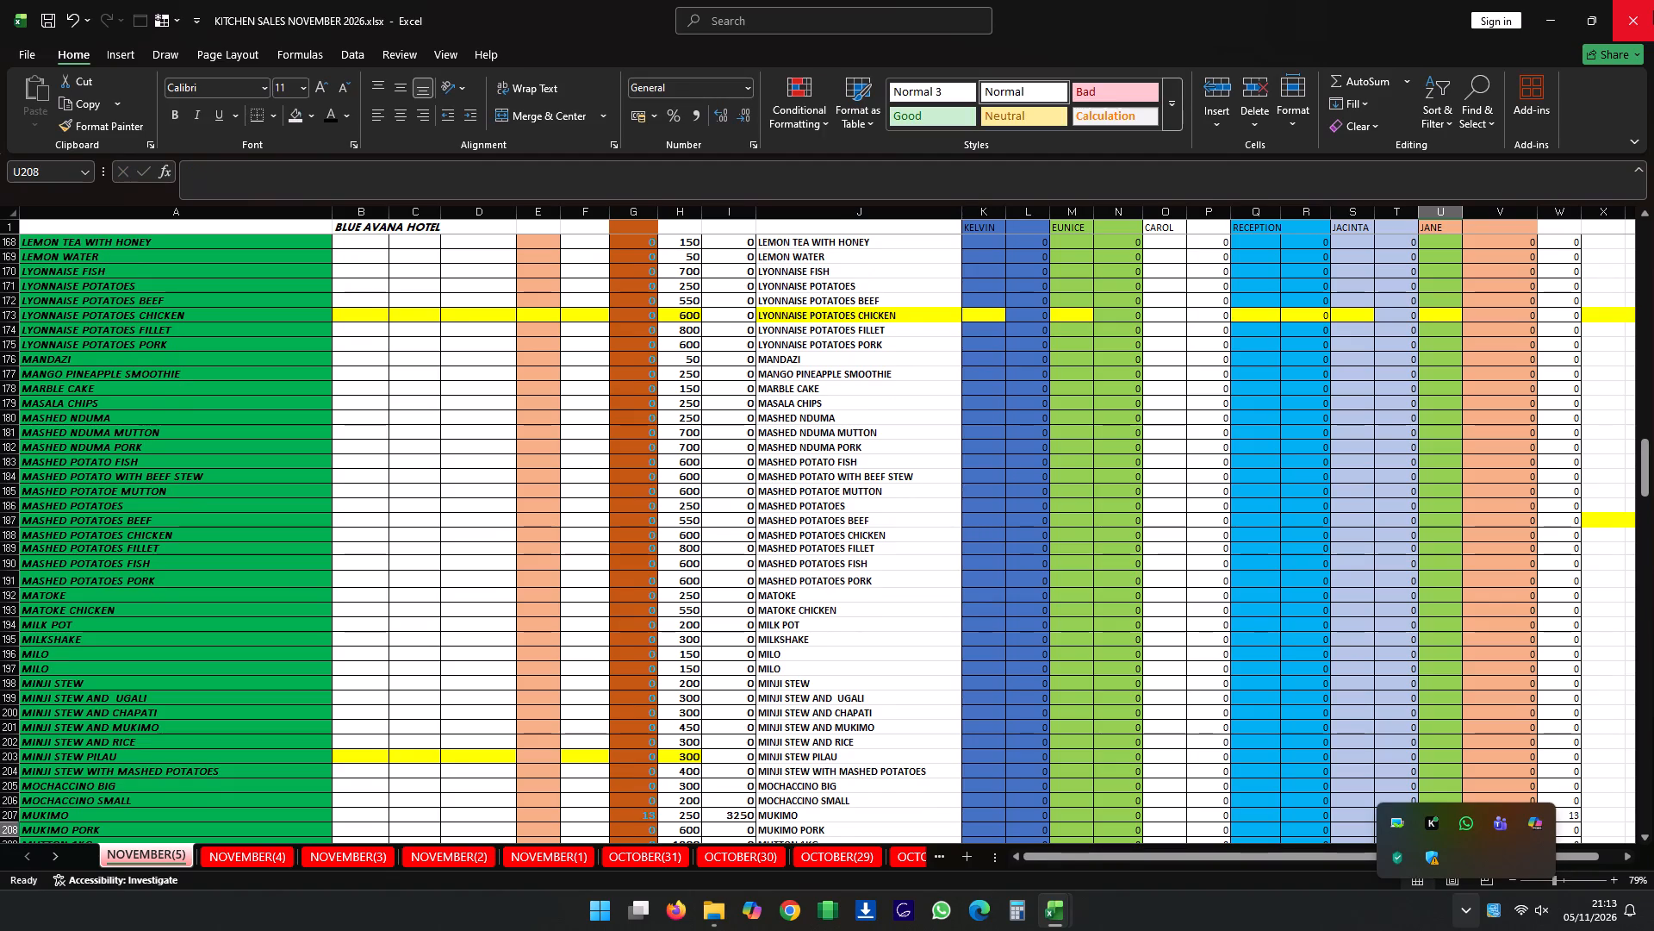
pyautogui.click(1288, 550)
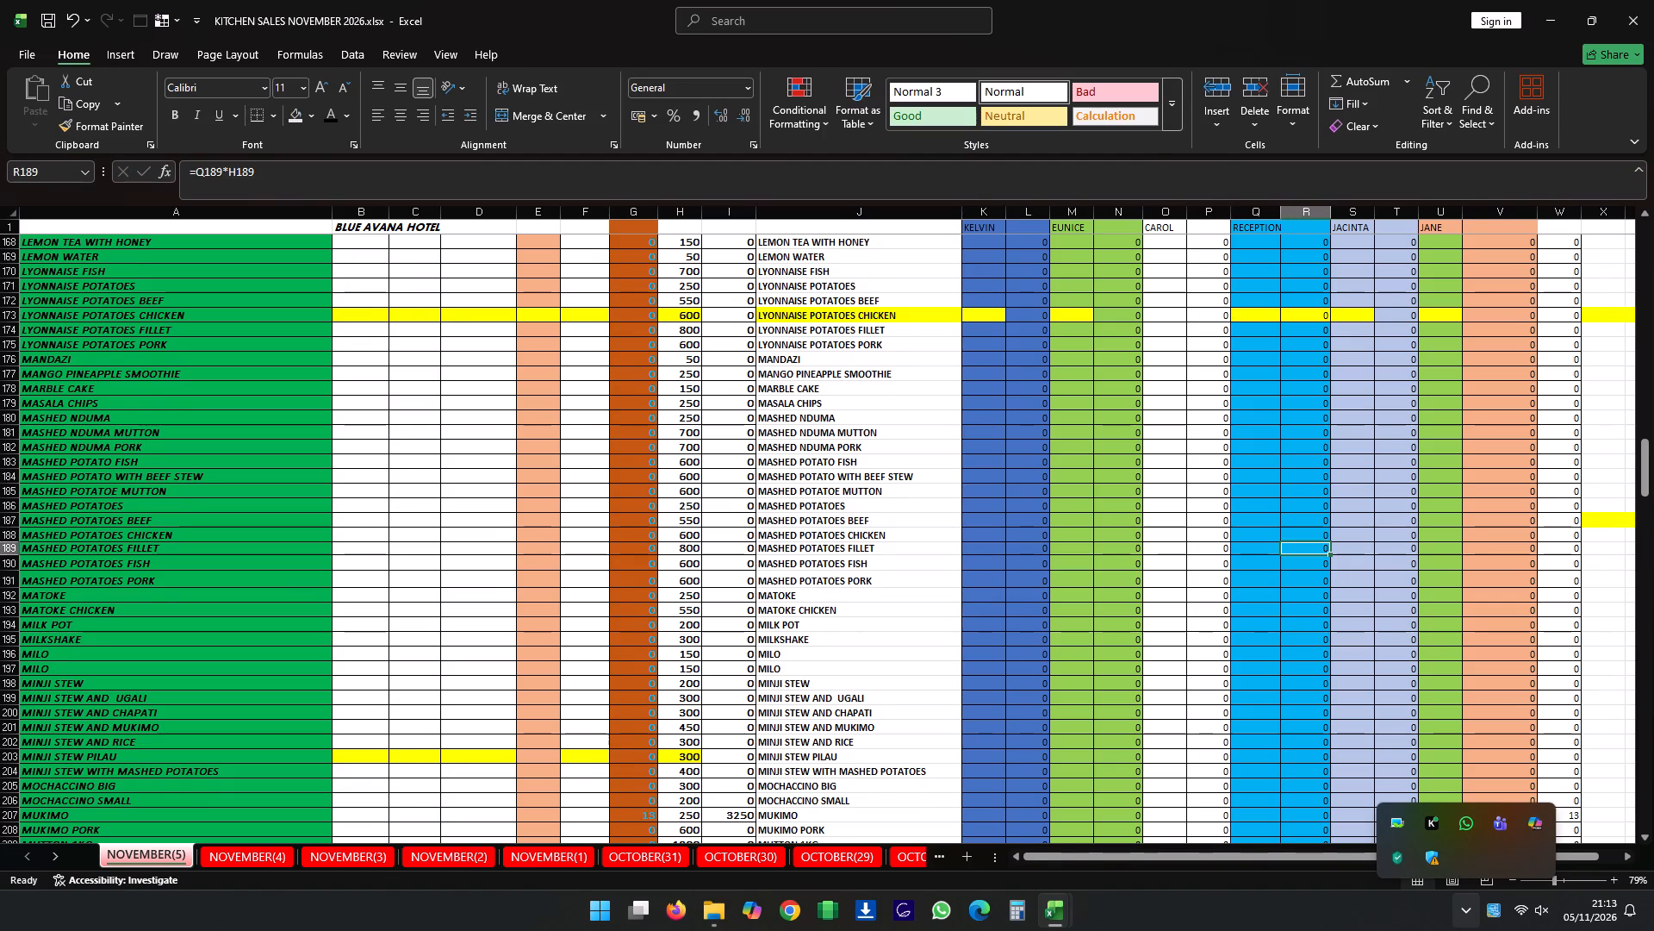
pyautogui.click(1580, 784)
pyautogui.scroll(-4, 1499, 762)
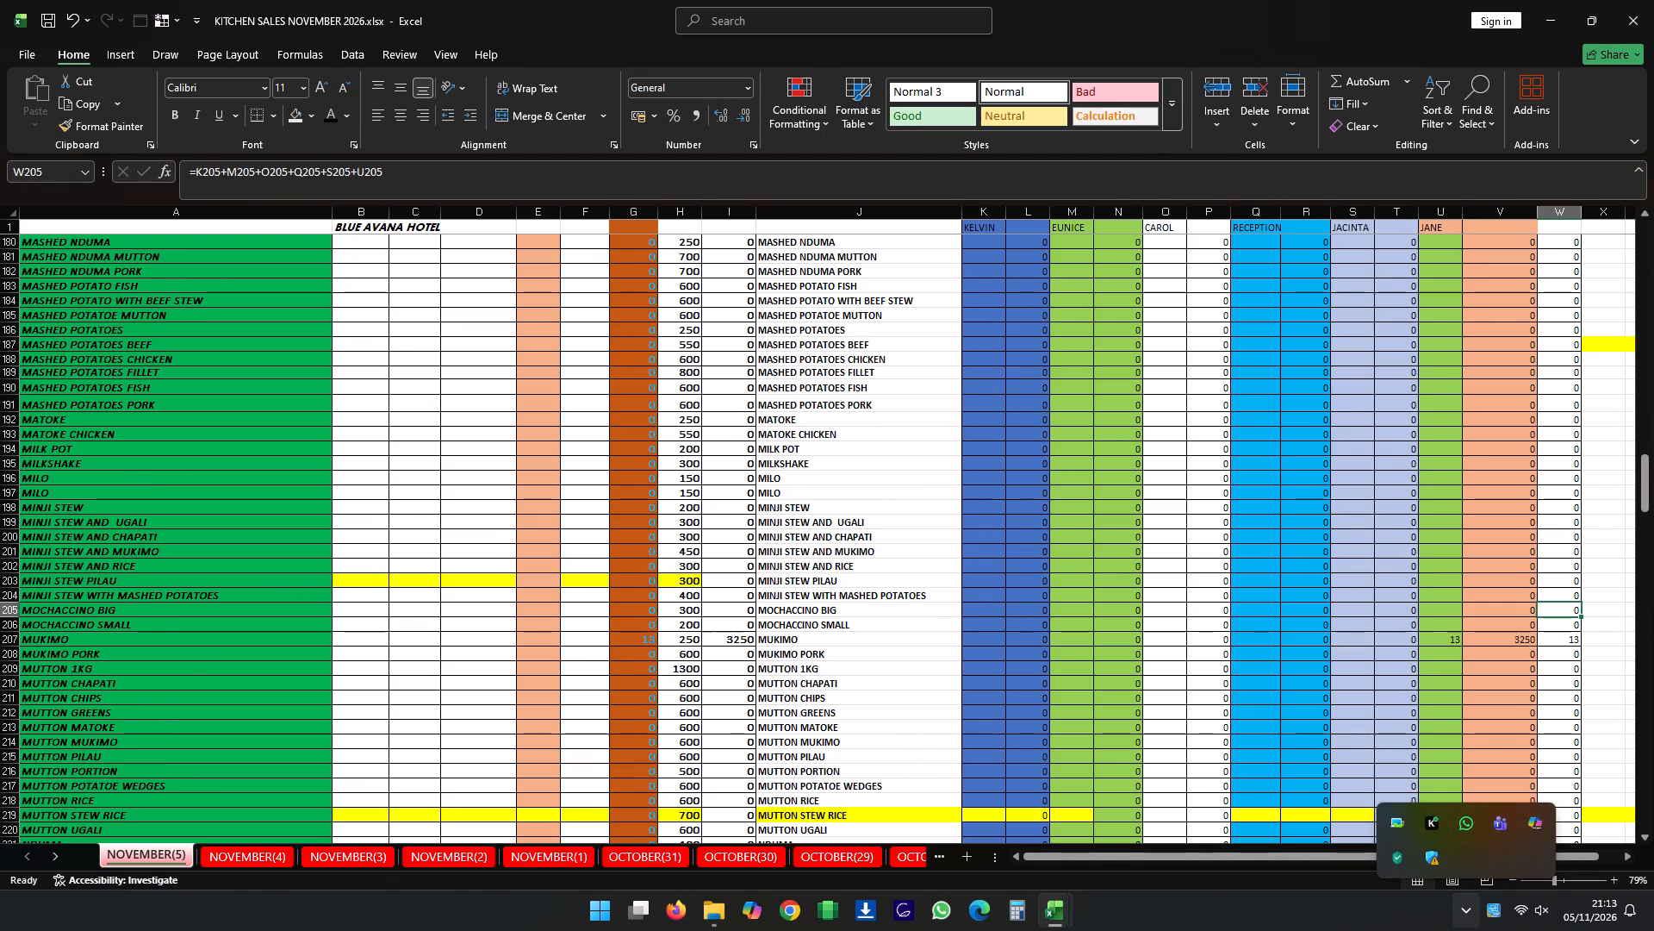
pyautogui.click(1427, 642)
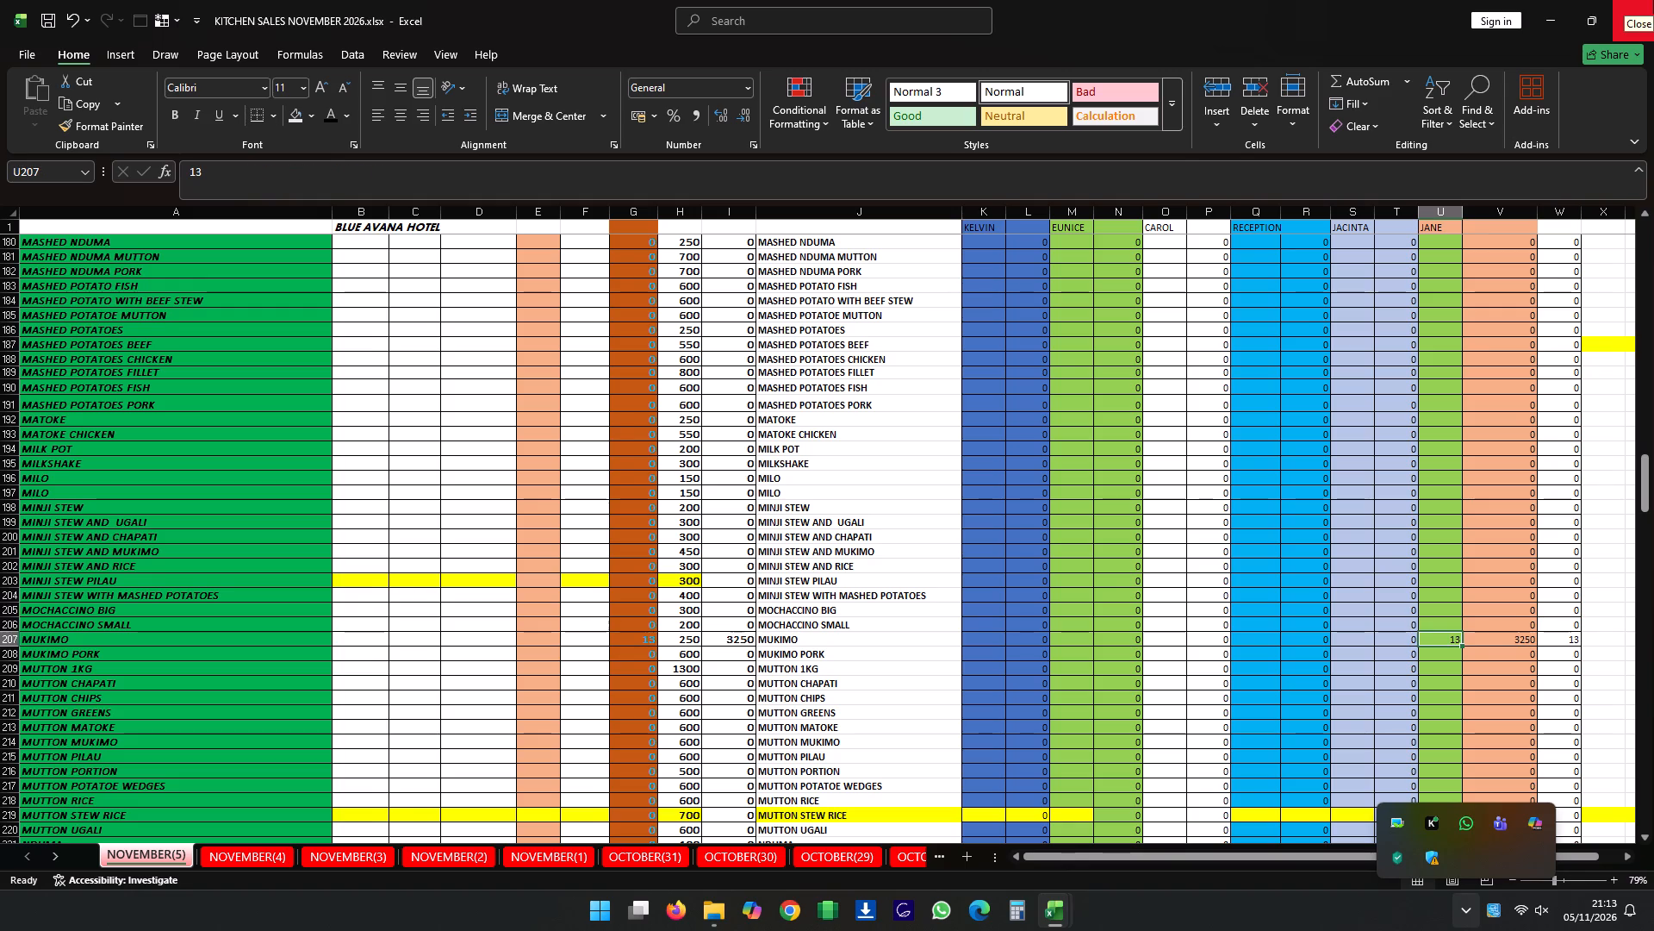
# Enter a quantity of 10 for STEAMED RICE in JANE's column.
pyautogui.press('Down')
pyautogui.press('Down')
pyautogui.press('Down')
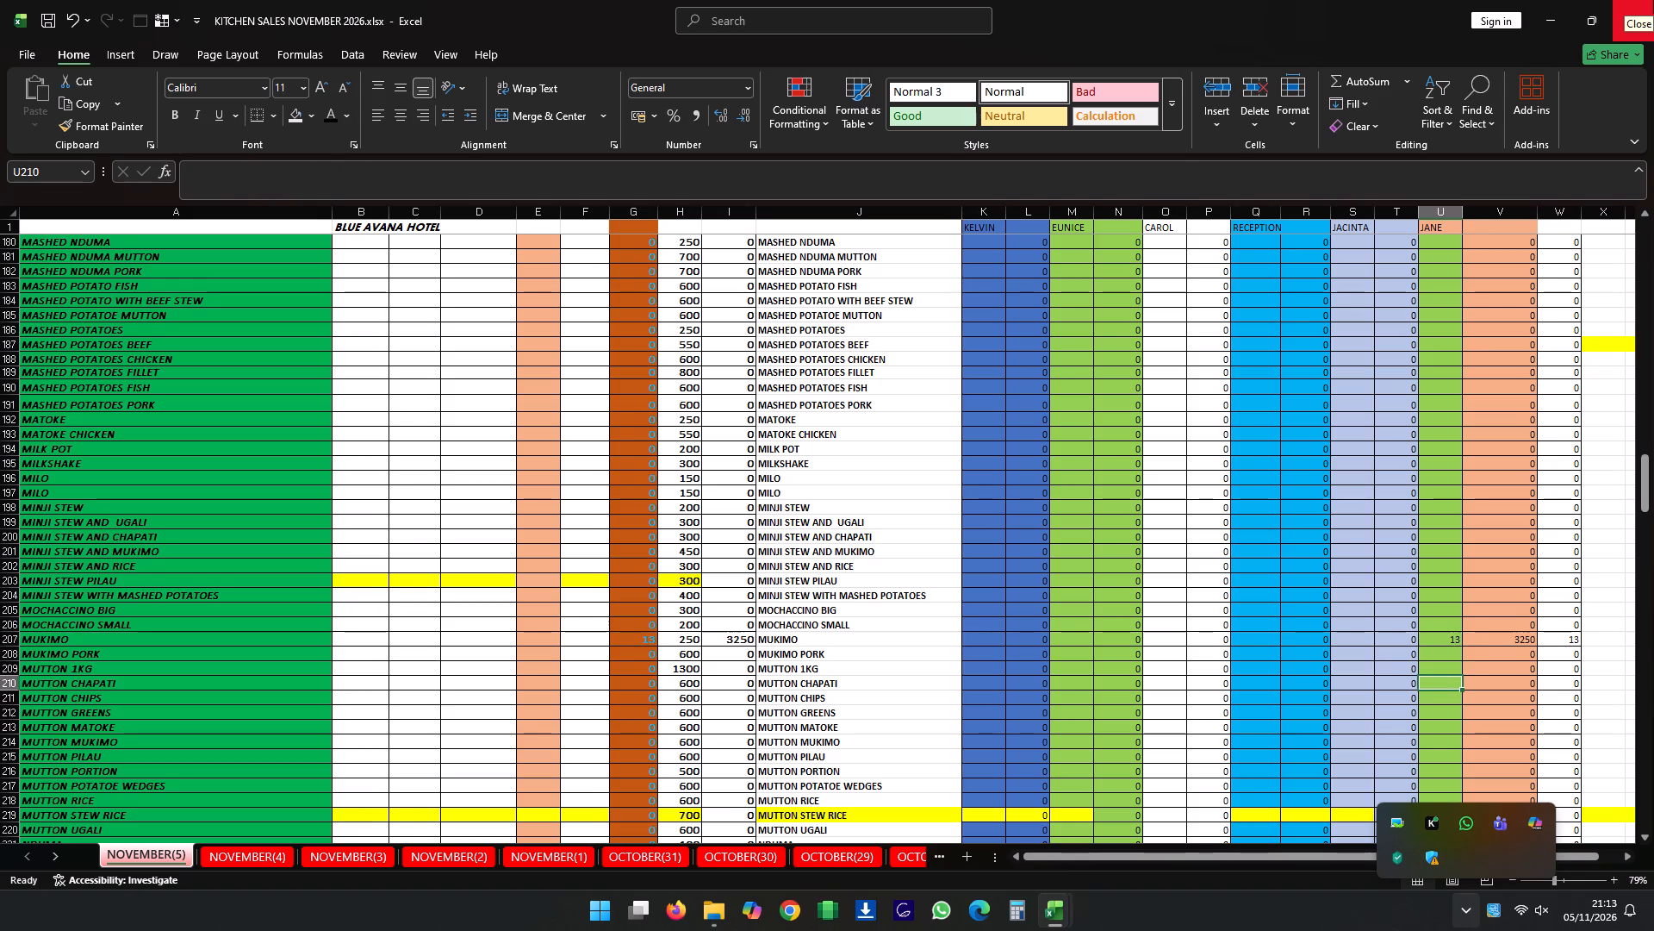
pyautogui.press('Down')
pyautogui.press('Down')
pyautogui.press('Down')
pyautogui.press('Down')
pyautogui.press('Down')
pyautogui.press('Down')
pyautogui.press('Down')
pyautogui.press('Down')
pyautogui.press('Down')
pyautogui.press('Down')
pyautogui.press('Down')
pyautogui.press('Down')
pyautogui.press('Down')
pyautogui.press('Down')
pyautogui.press('Down')
pyautogui.press('Down')
pyautogui.press('Down')
pyautogui.press('Down')
pyautogui.press('Down')
pyautogui.press('Down')
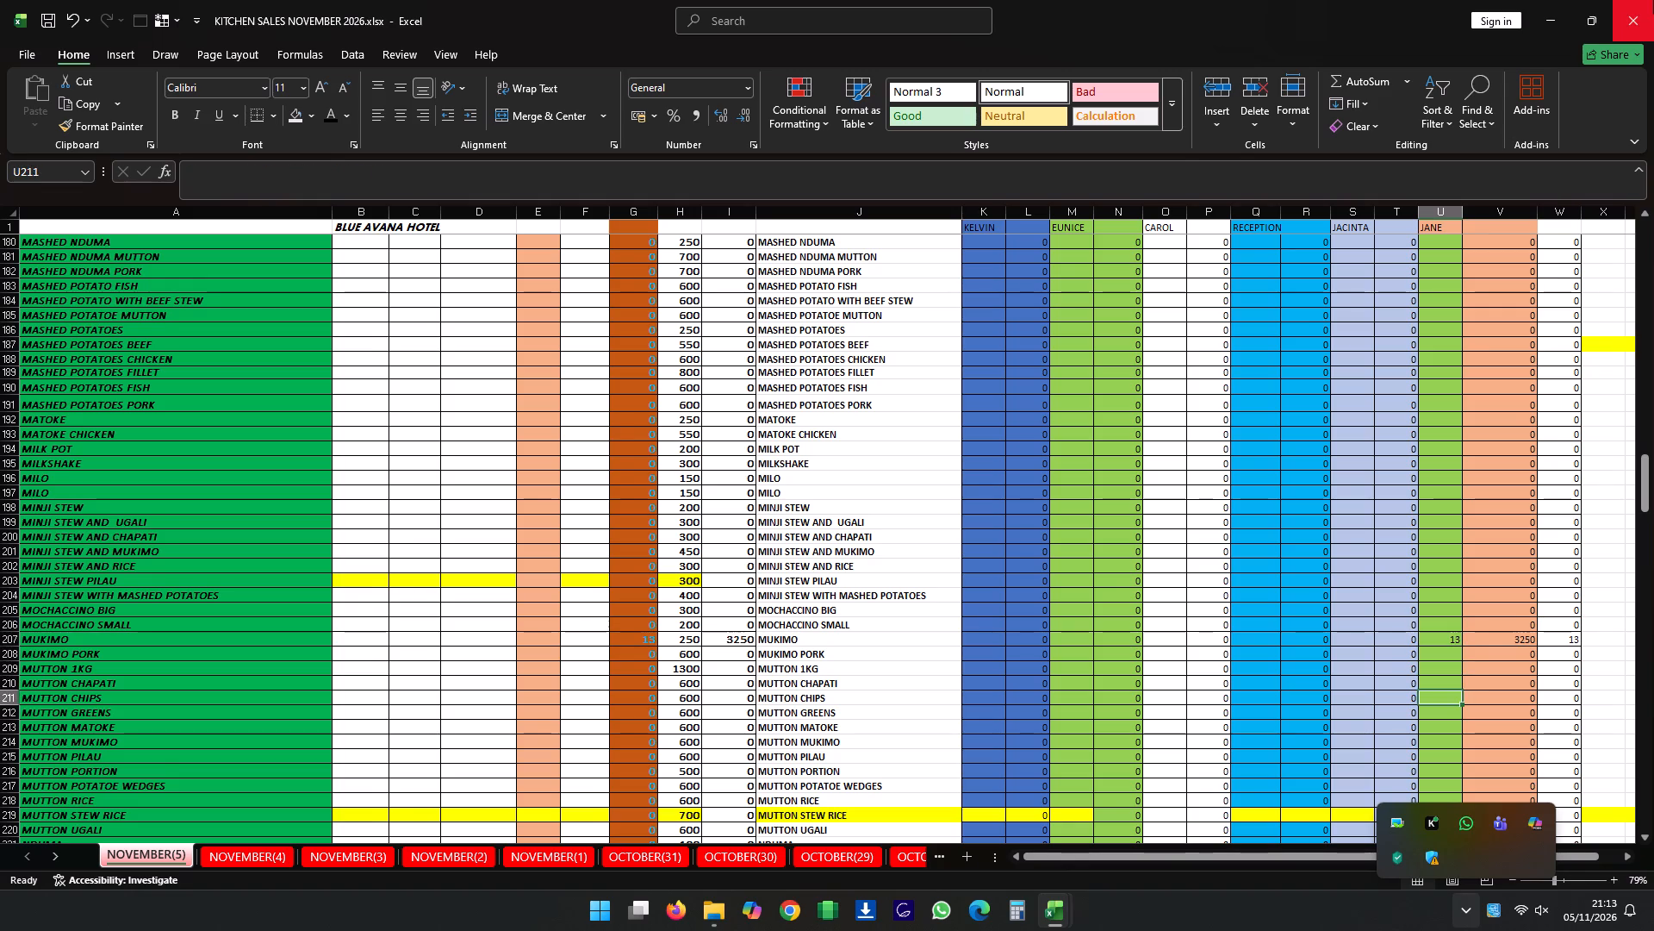
pyautogui.press('Down')
pyautogui.press('Down')
pyautogui.press('Down')
pyautogui.press('Down')
pyautogui.press('Down')
pyautogui.press('Down')
pyautogui.press('Down')
pyautogui.press('Down')
pyautogui.press('Down')
pyautogui.press('Down')
pyautogui.press('Down')
pyautogui.press('Down')
pyautogui.press('Down')
pyautogui.press('Down')
pyautogui.press('Down')
pyautogui.press('Down')
pyautogui.press('Down')
pyautogui.press('Down')
pyautogui.press('Down')
pyautogui.press('Down')
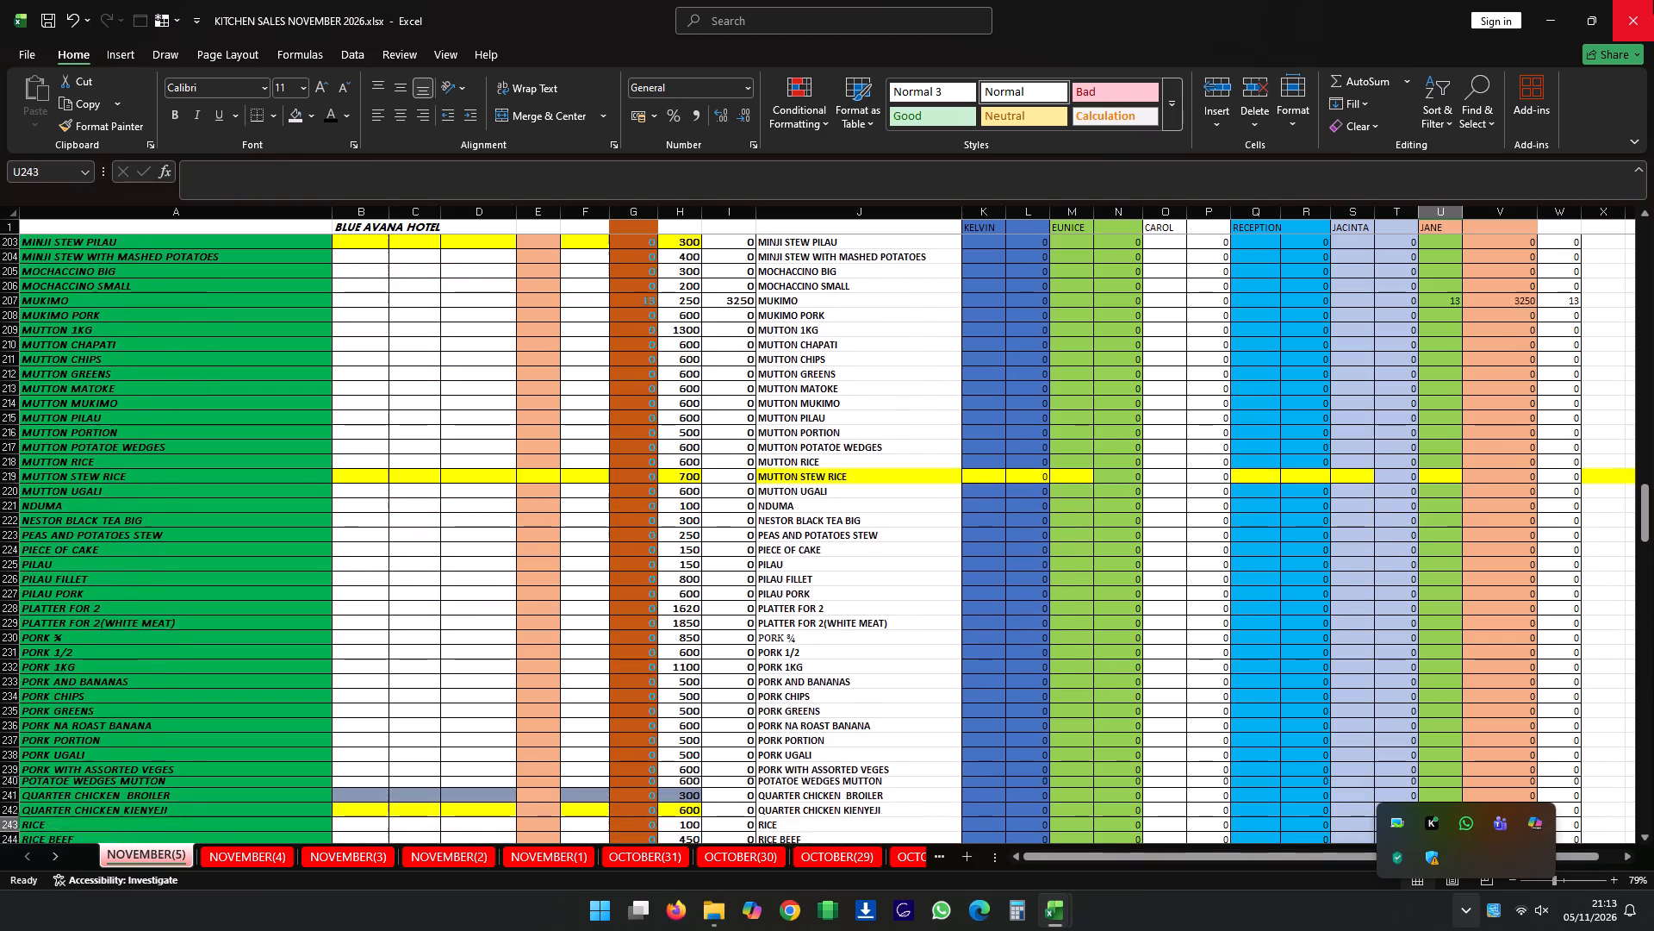
pyautogui.press('Down')
pyautogui.press('Down')
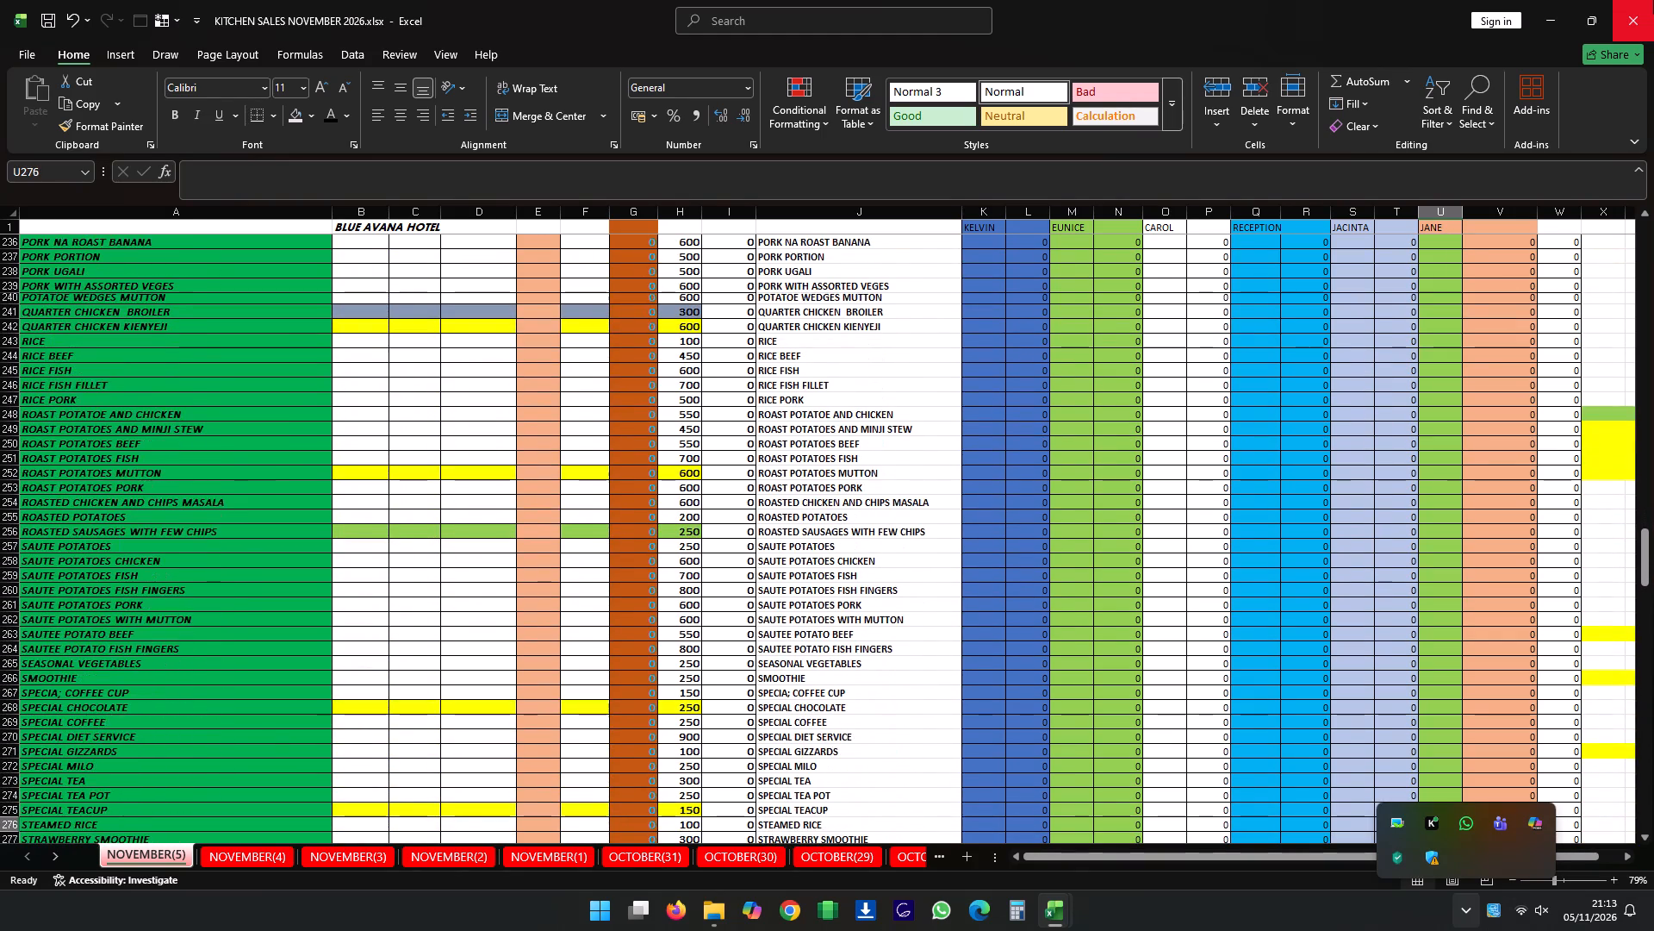
pyautogui.press('Up')
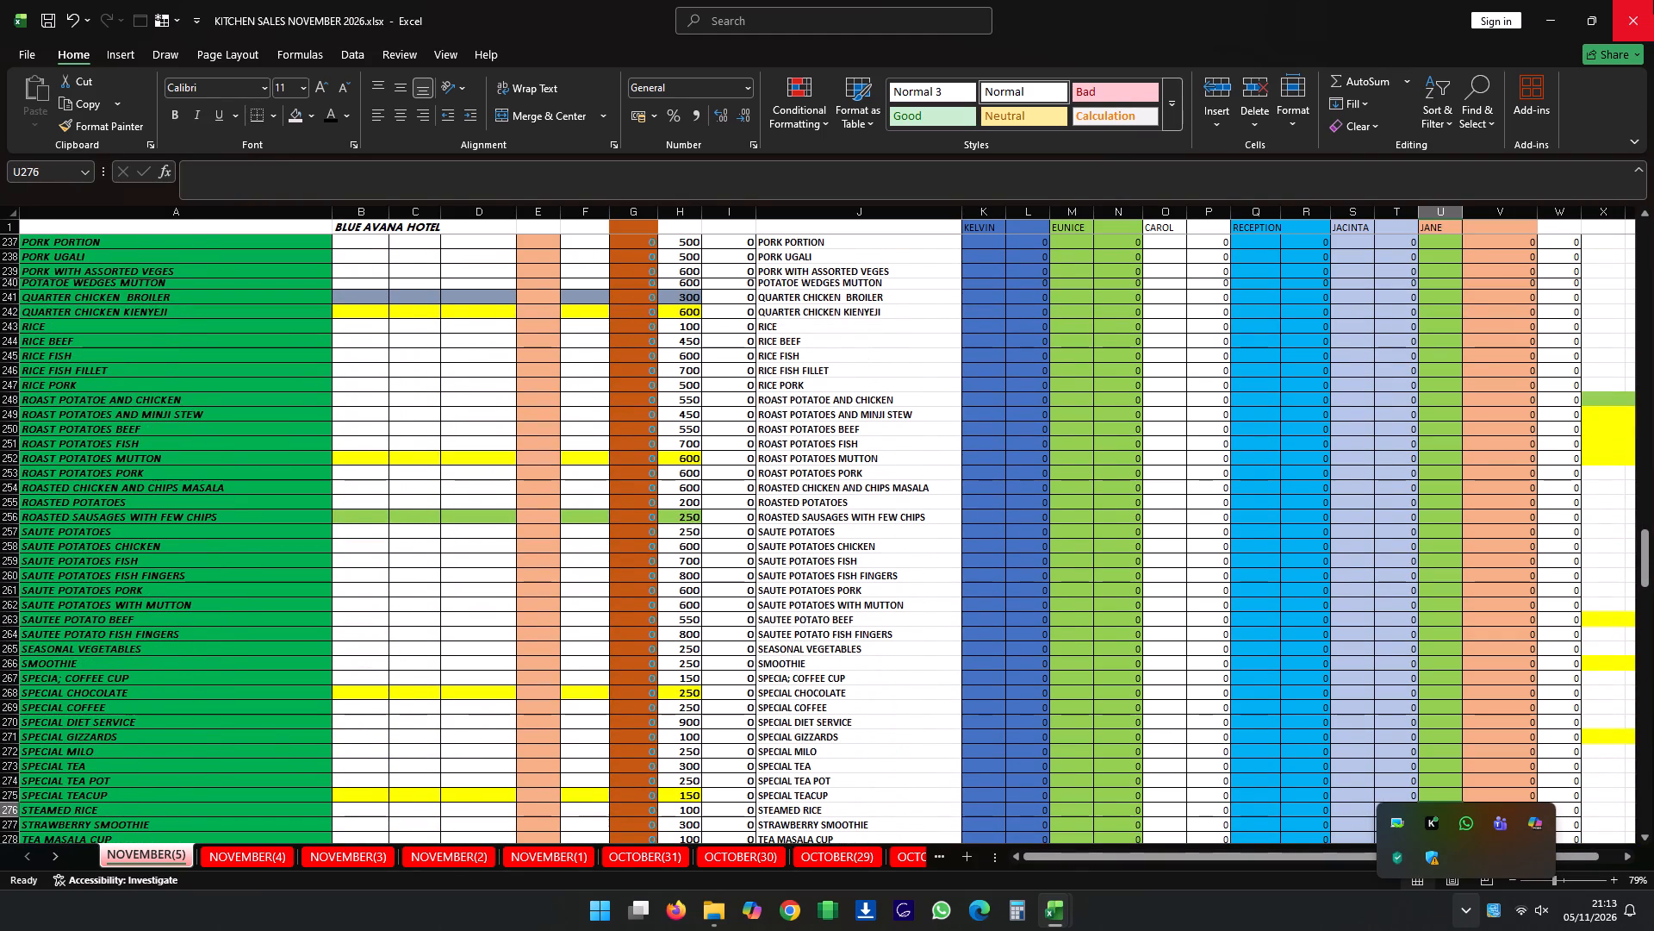
pyautogui.write('10')
pyautogui.press('Down')
pyautogui.press('Up')
# Enter a quantity of 3 for UGALI in JANE's column.
pyautogui.scroll(-2, 1653, 569)
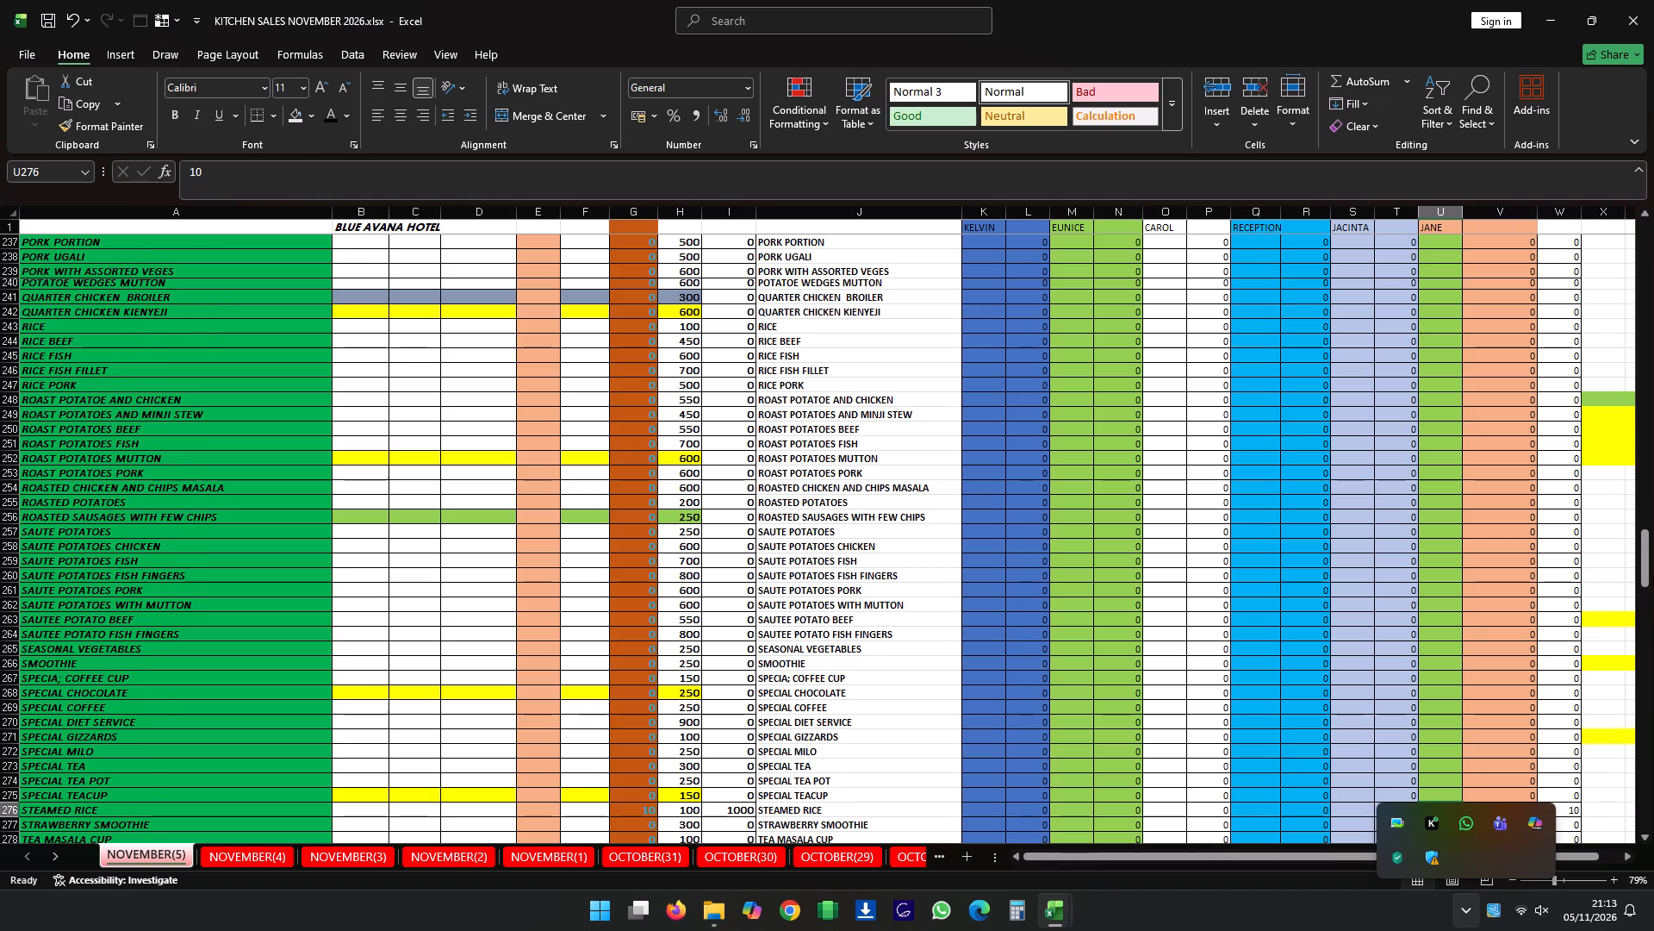
pyautogui.scroll(-2, 1653, 575)
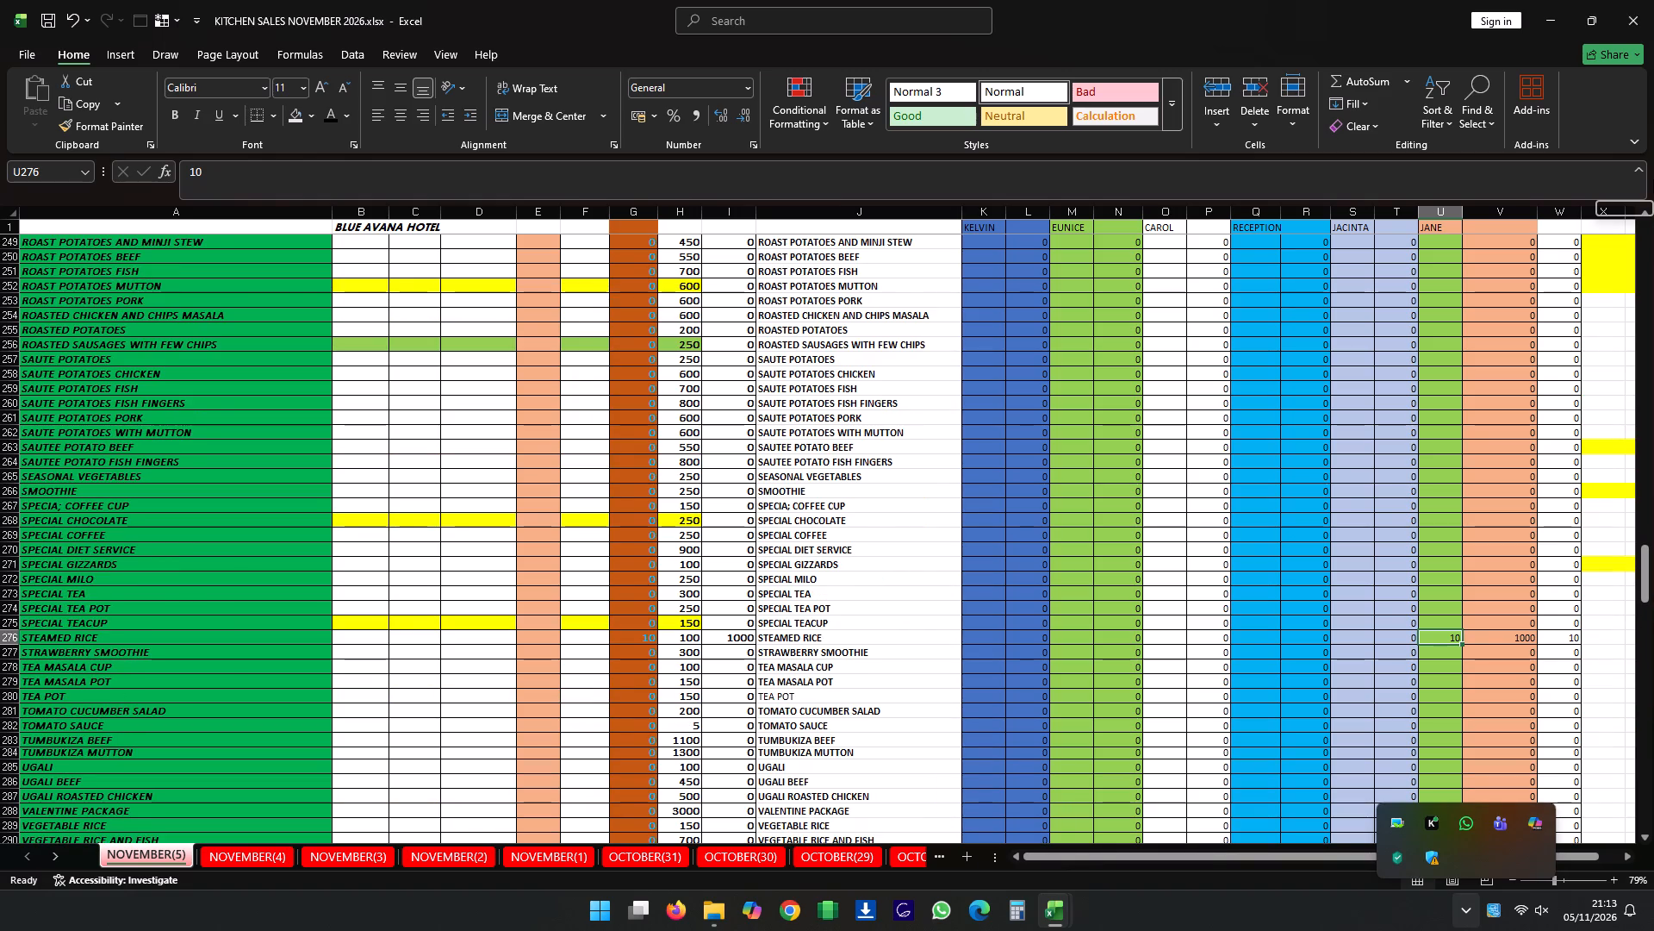
pyautogui.press('Down')
pyautogui.press('Down')
pyautogui.press('Down')
pyautogui.press('Down')
pyautogui.press('Down')
pyautogui.press('Down')
pyautogui.press('Down')
pyautogui.press('Down')
pyautogui.press('Down')
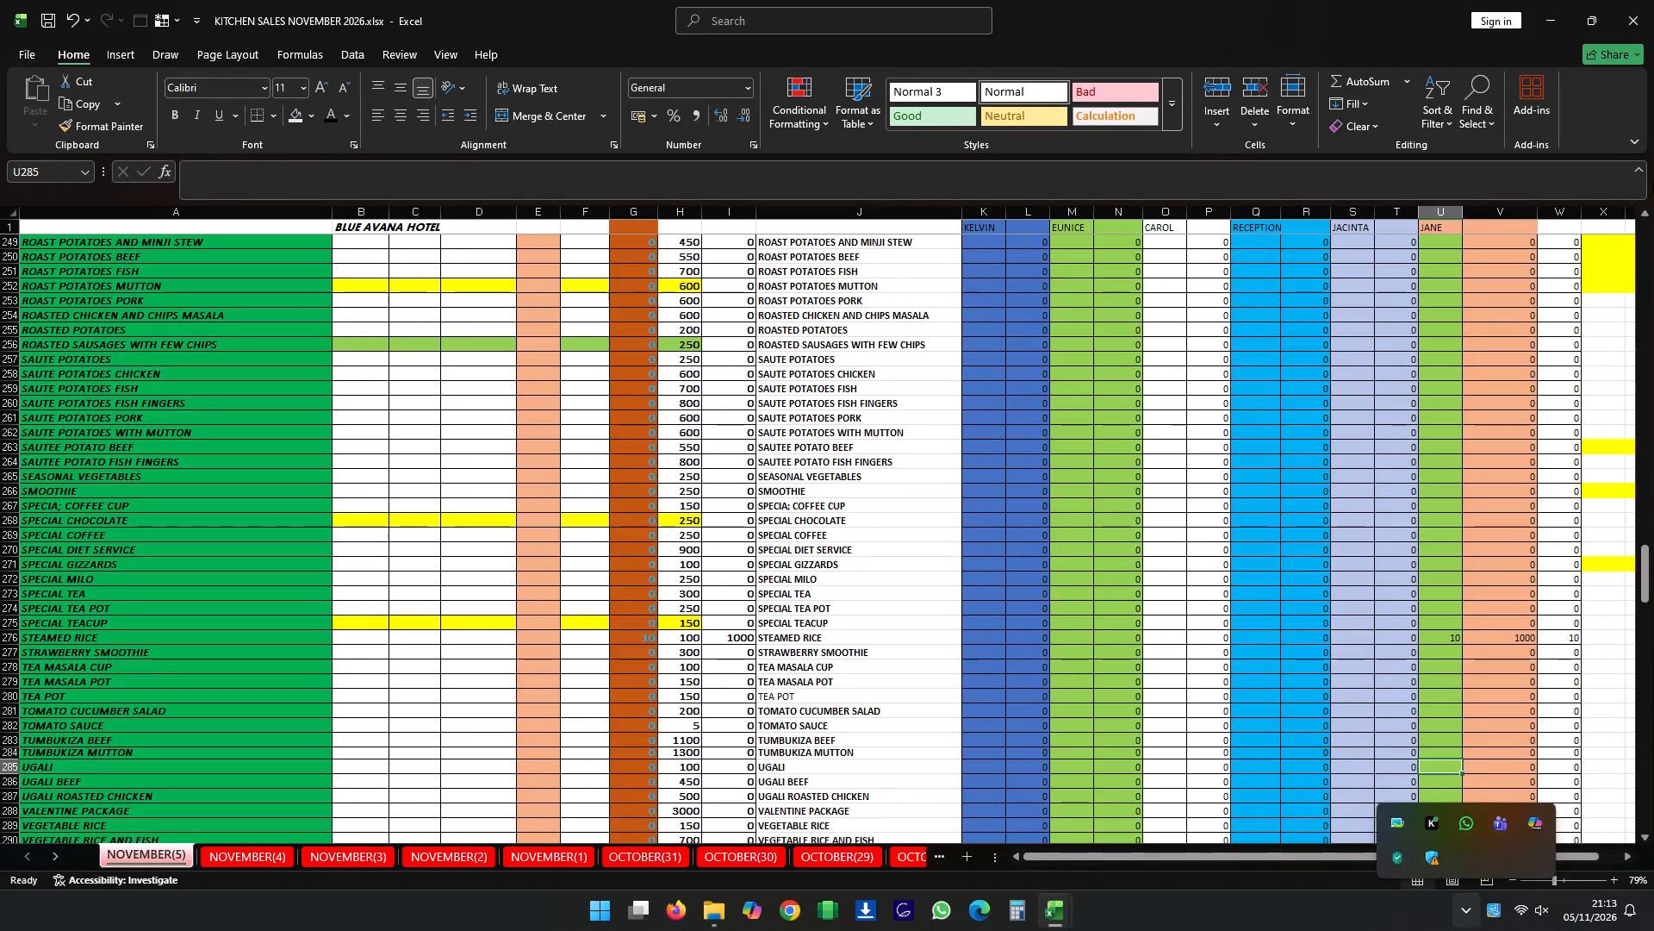
pyautogui.press('3')
pyautogui.press('Down')
pyautogui.press('Up')
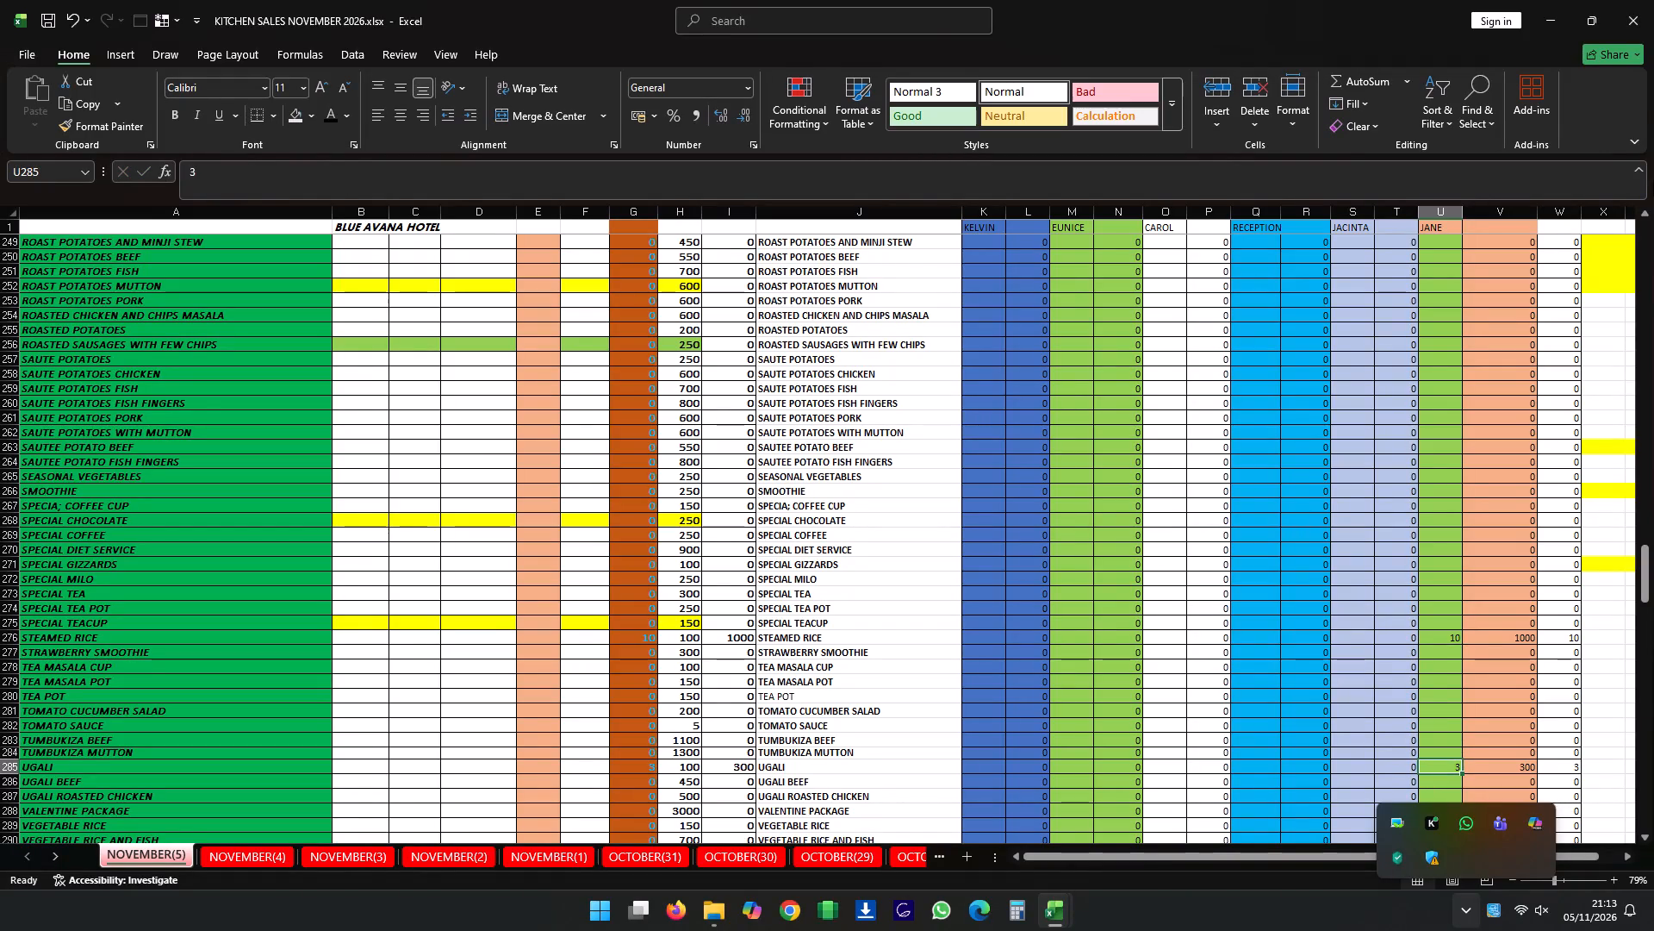
# Enter a quantity of 1 for WHITE CHOCOLATE POT in JANE's column.
pyautogui.press('Down')
pyautogui.press('Down')
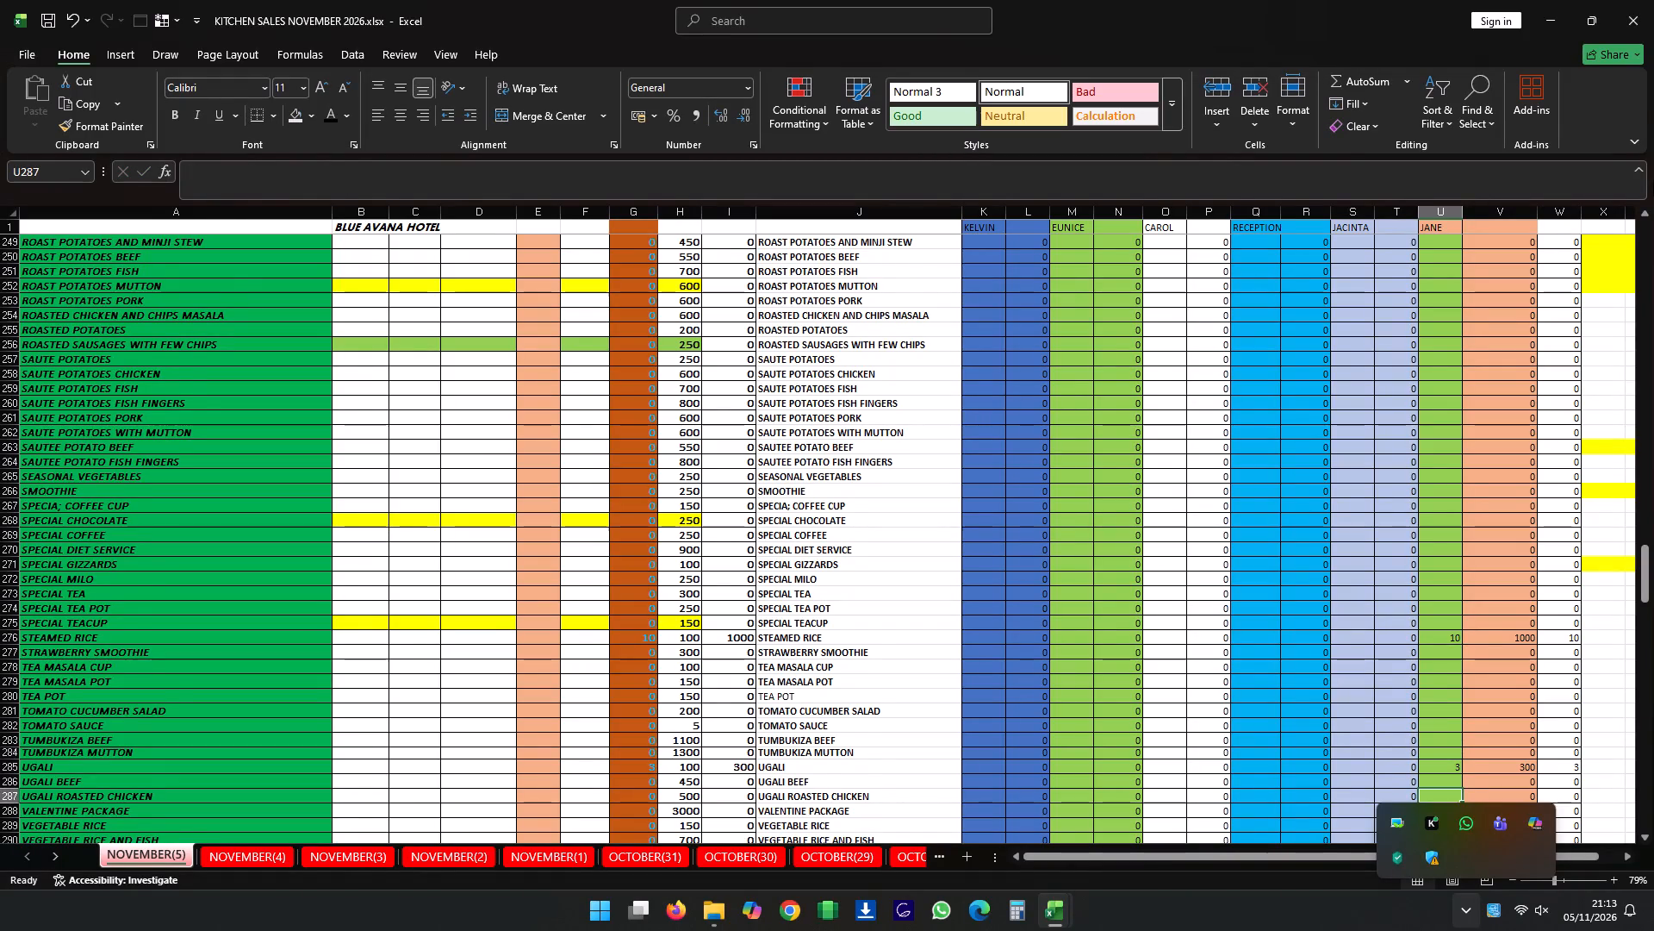
pyautogui.press('Down')
pyautogui.press('Down')
pyautogui.press('Down')
pyautogui.press('Down')
pyautogui.press('Down')
pyautogui.press('Down')
pyautogui.press('Down')
pyautogui.press('Down')
pyautogui.press('Down')
pyautogui.press('Down')
pyautogui.press('Down')
pyautogui.press('Down')
pyautogui.press('Down')
pyautogui.press('Down')
pyautogui.press('Down')
pyautogui.press('Down')
pyautogui.press('Down')
pyautogui.press('Down')
pyautogui.press('Down')
pyautogui.press('Down')
pyautogui.press('Down')
pyautogui.press('Down')
pyautogui.press('Down')
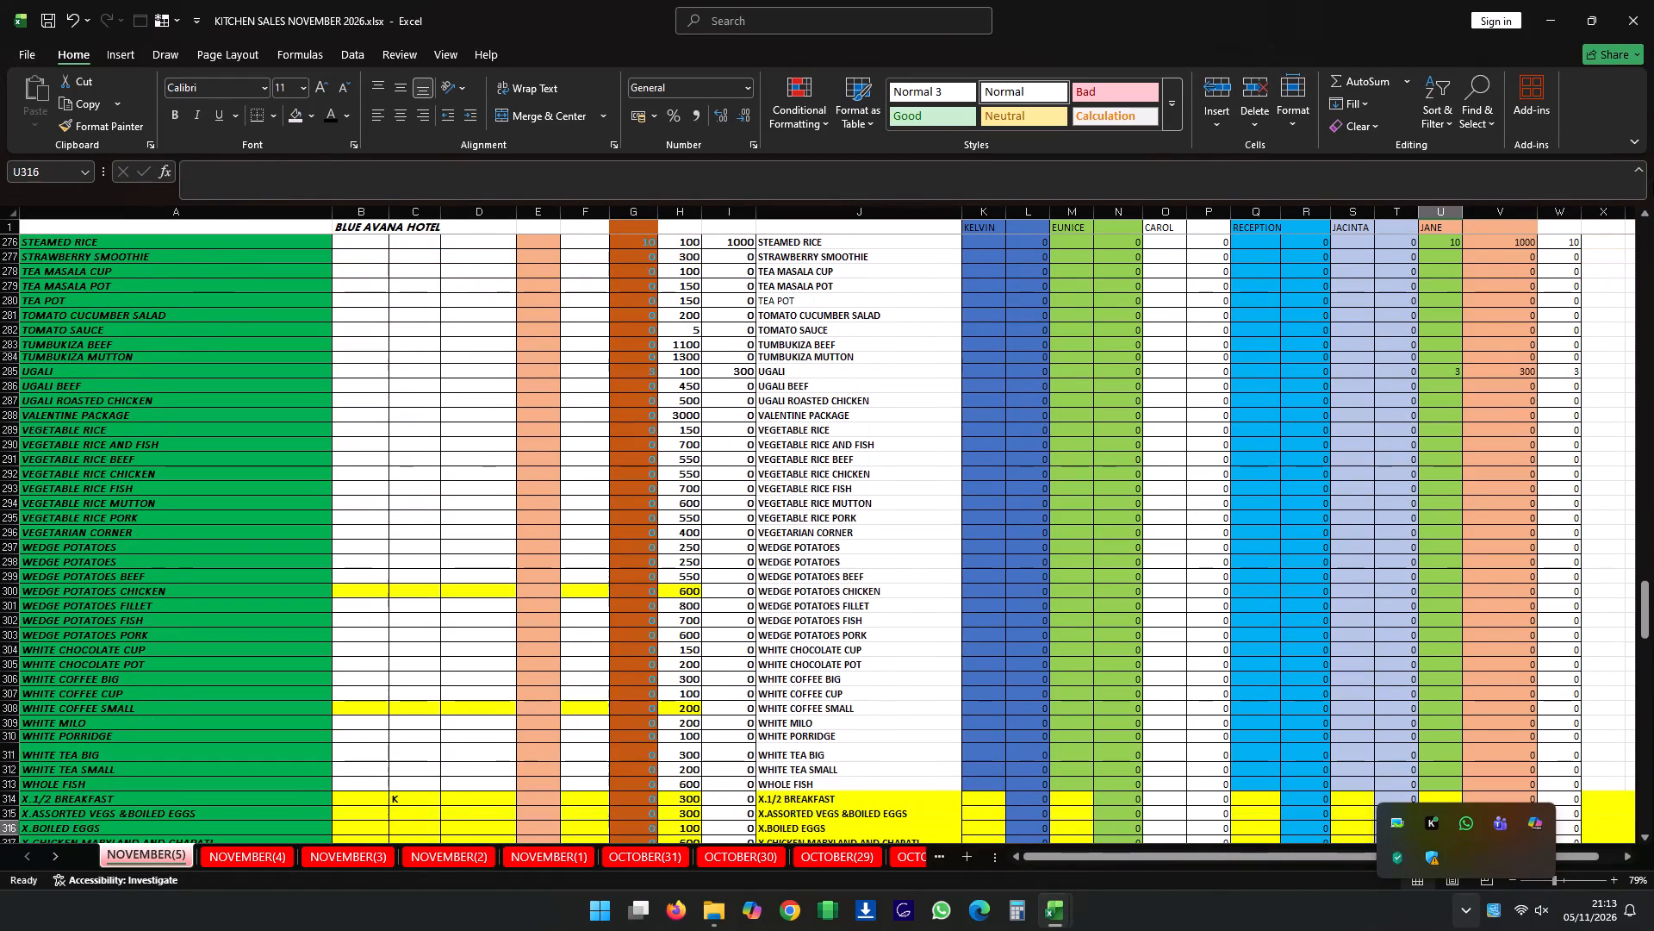
pyautogui.press('Up')
pyautogui.press('Up')
pyautogui.press('Up')
pyautogui.press('Up')
pyautogui.press('Up')
pyautogui.press('Up')
pyautogui.press('Up')
pyautogui.press('Up')
pyautogui.press('Up')
pyautogui.press('Up')
pyautogui.press('Up')
pyautogui.press('Up')
pyautogui.press('Down')
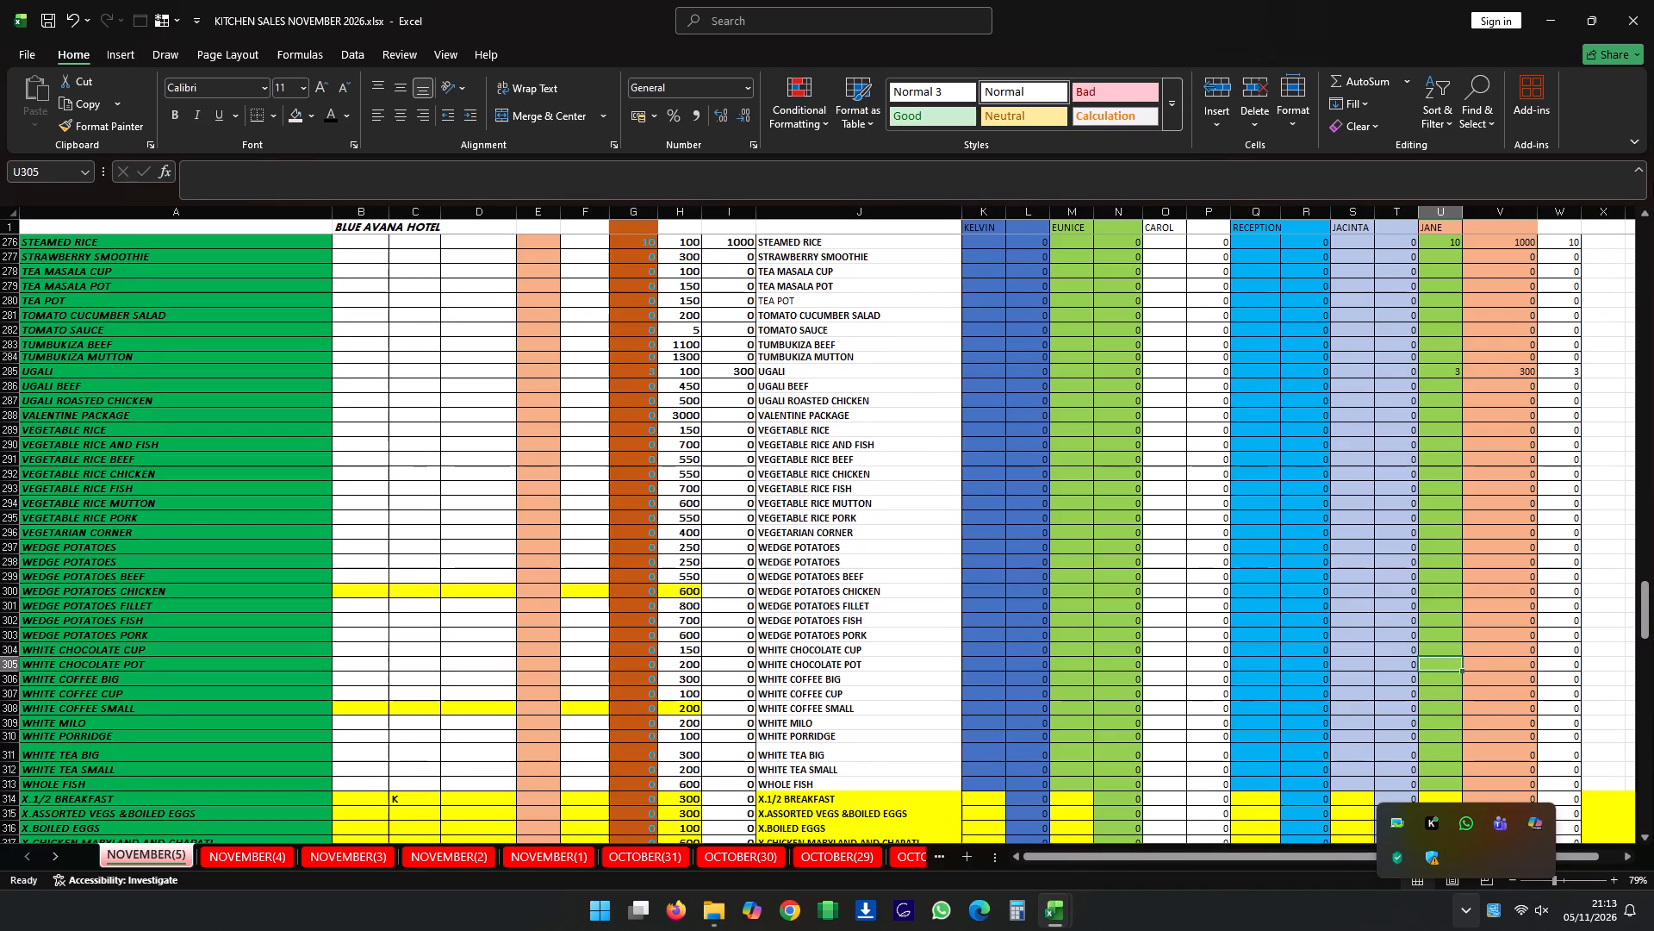
pyautogui.press('1')
pyautogui.press('Down')
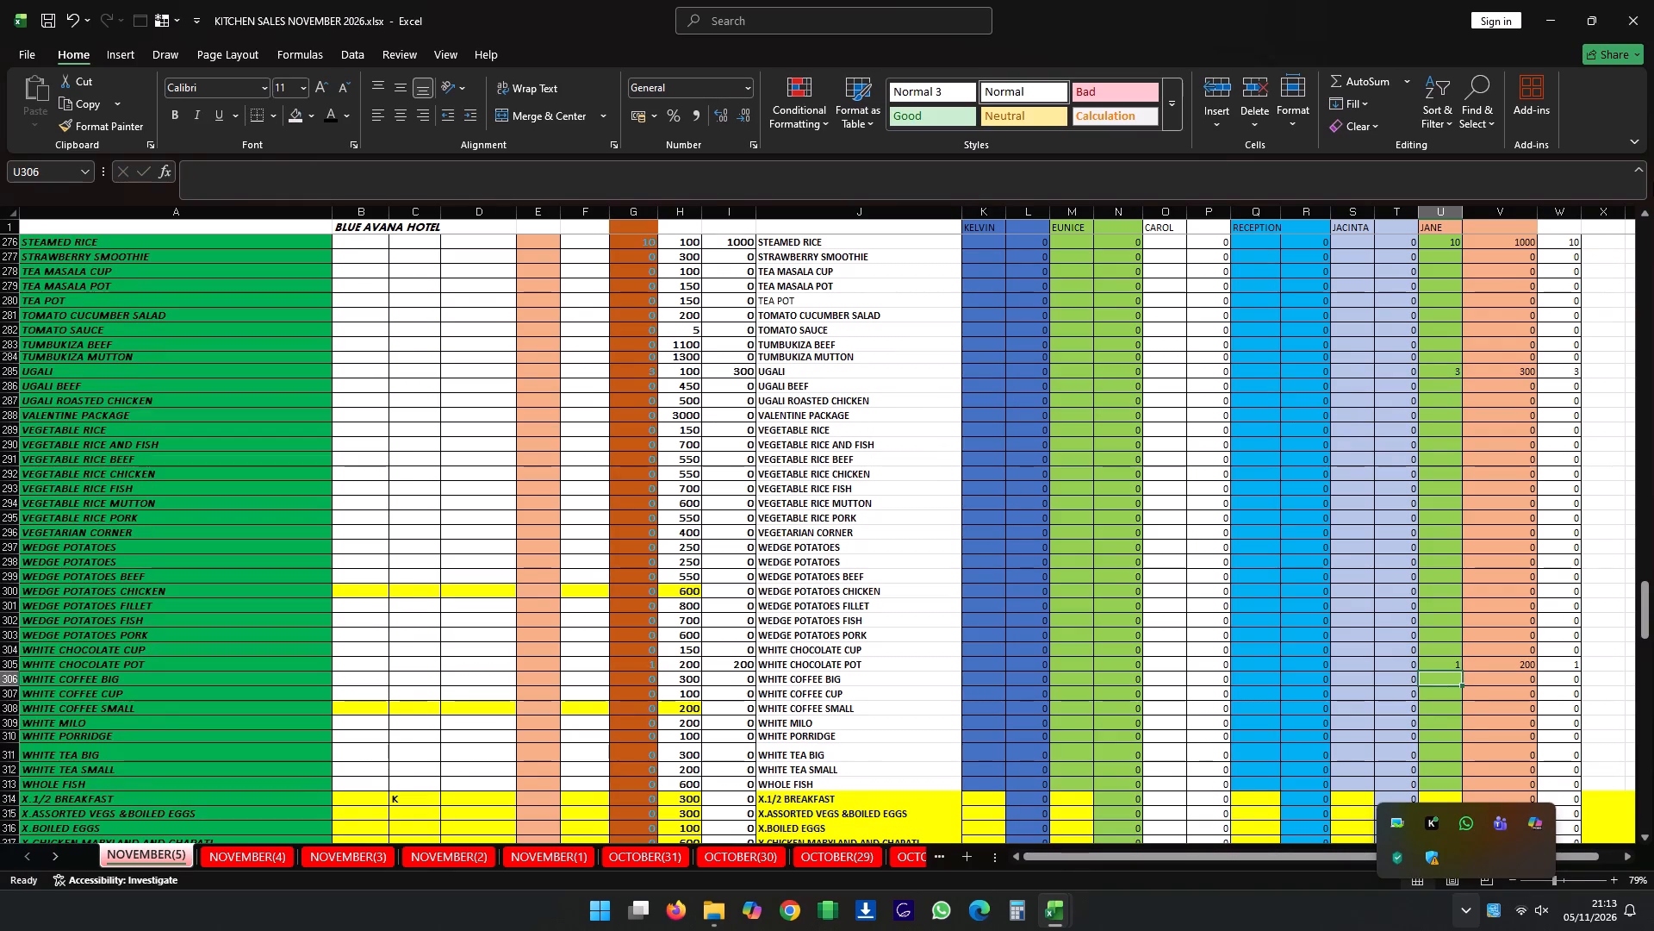
# Enter a quantity of 1 for WHITE COFFEE CUP in JANE's column.
pyautogui.press('Down')
pyautogui.press('1')
pyautogui.press('Down')
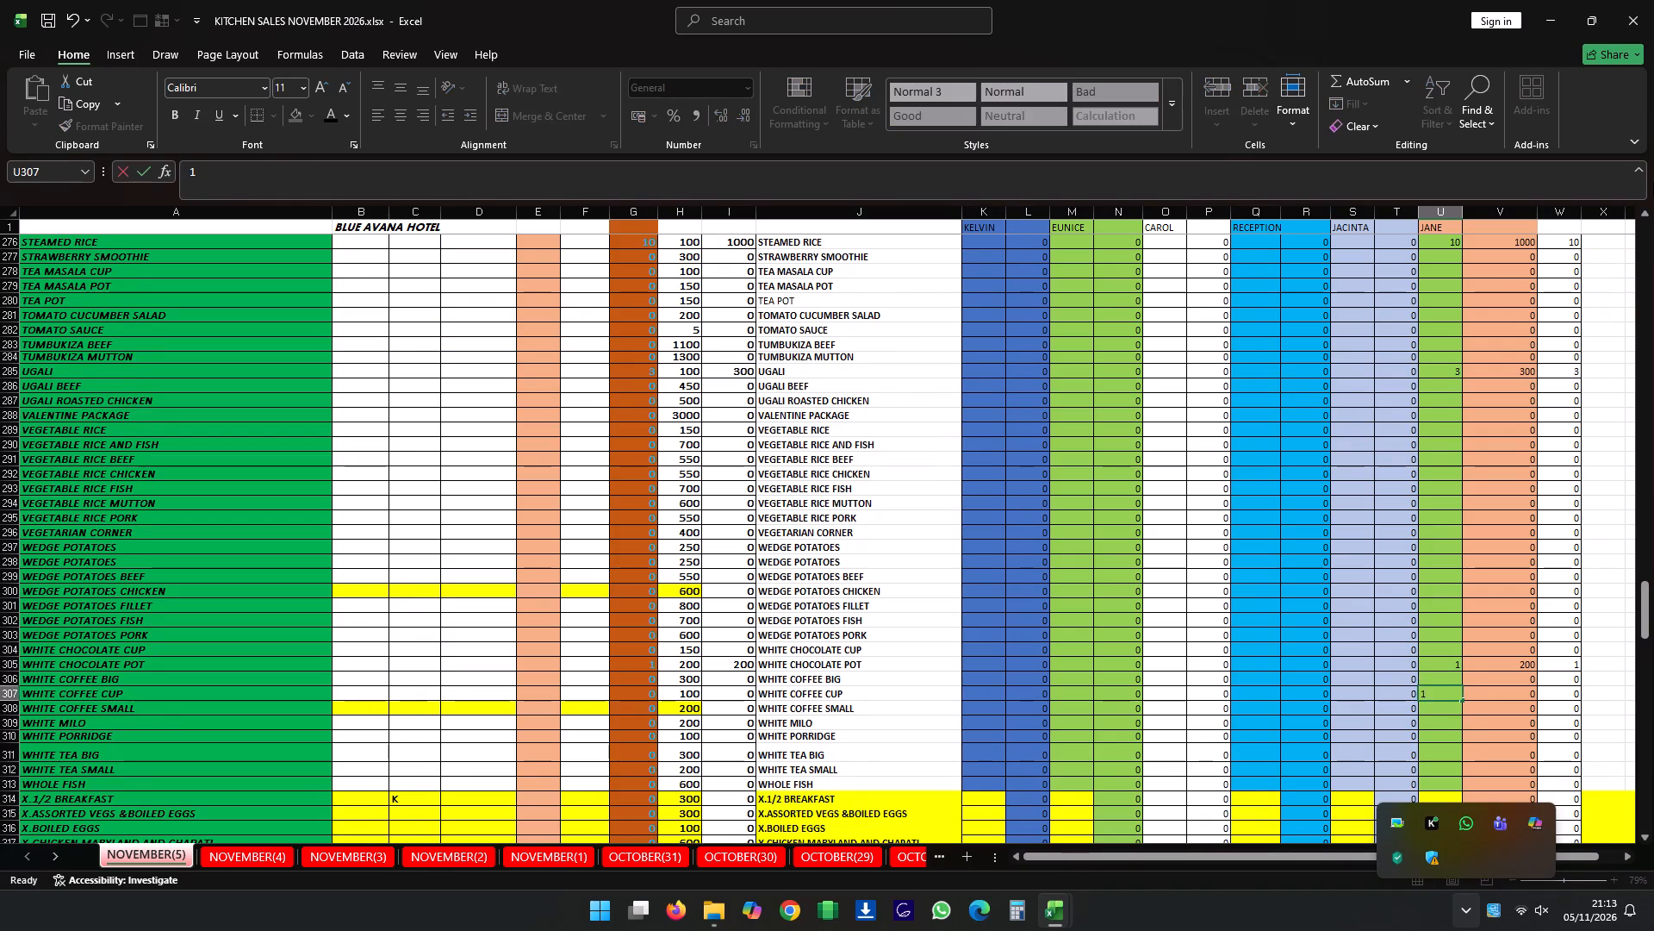
pyautogui.press('Up')
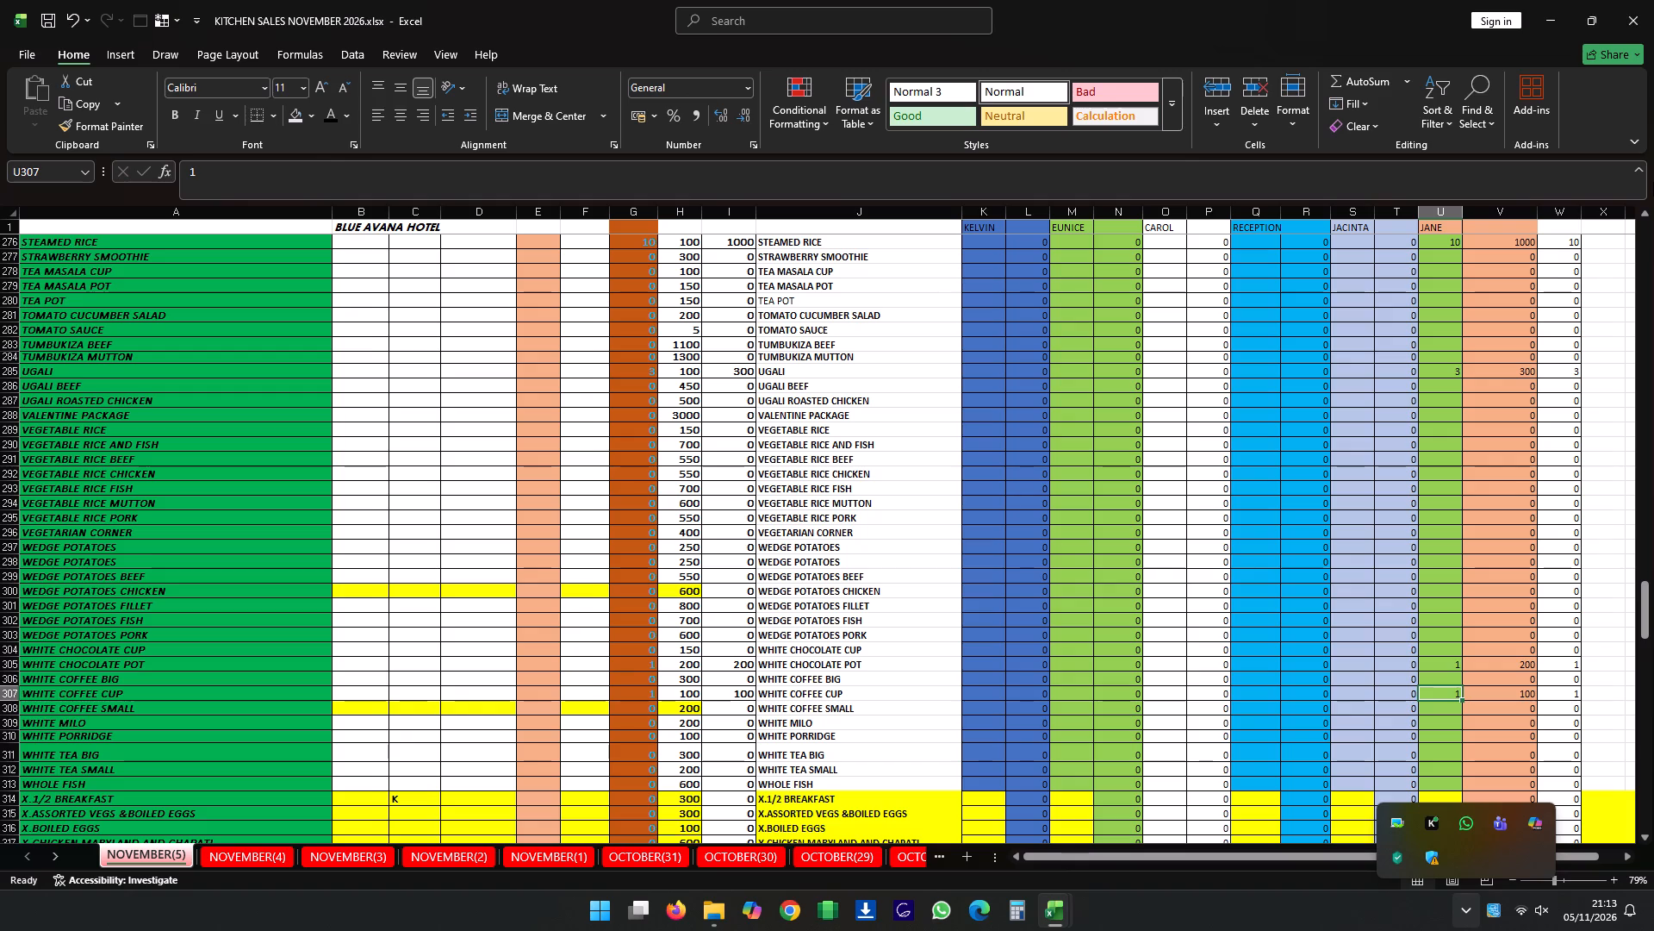
# Enter a quantity of 1 for X.PANCAKES in JANE's column.
pyautogui.press('Down')
pyautogui.press('Down')
pyautogui.press('Down')
pyautogui.press('Down')
pyautogui.press('Down')
pyautogui.press('Down')
pyautogui.press('Down')
pyautogui.press('Down')
pyautogui.press('Down')
pyautogui.press('Down')
pyautogui.press('Down')
pyautogui.press('Down')
pyautogui.press('Down')
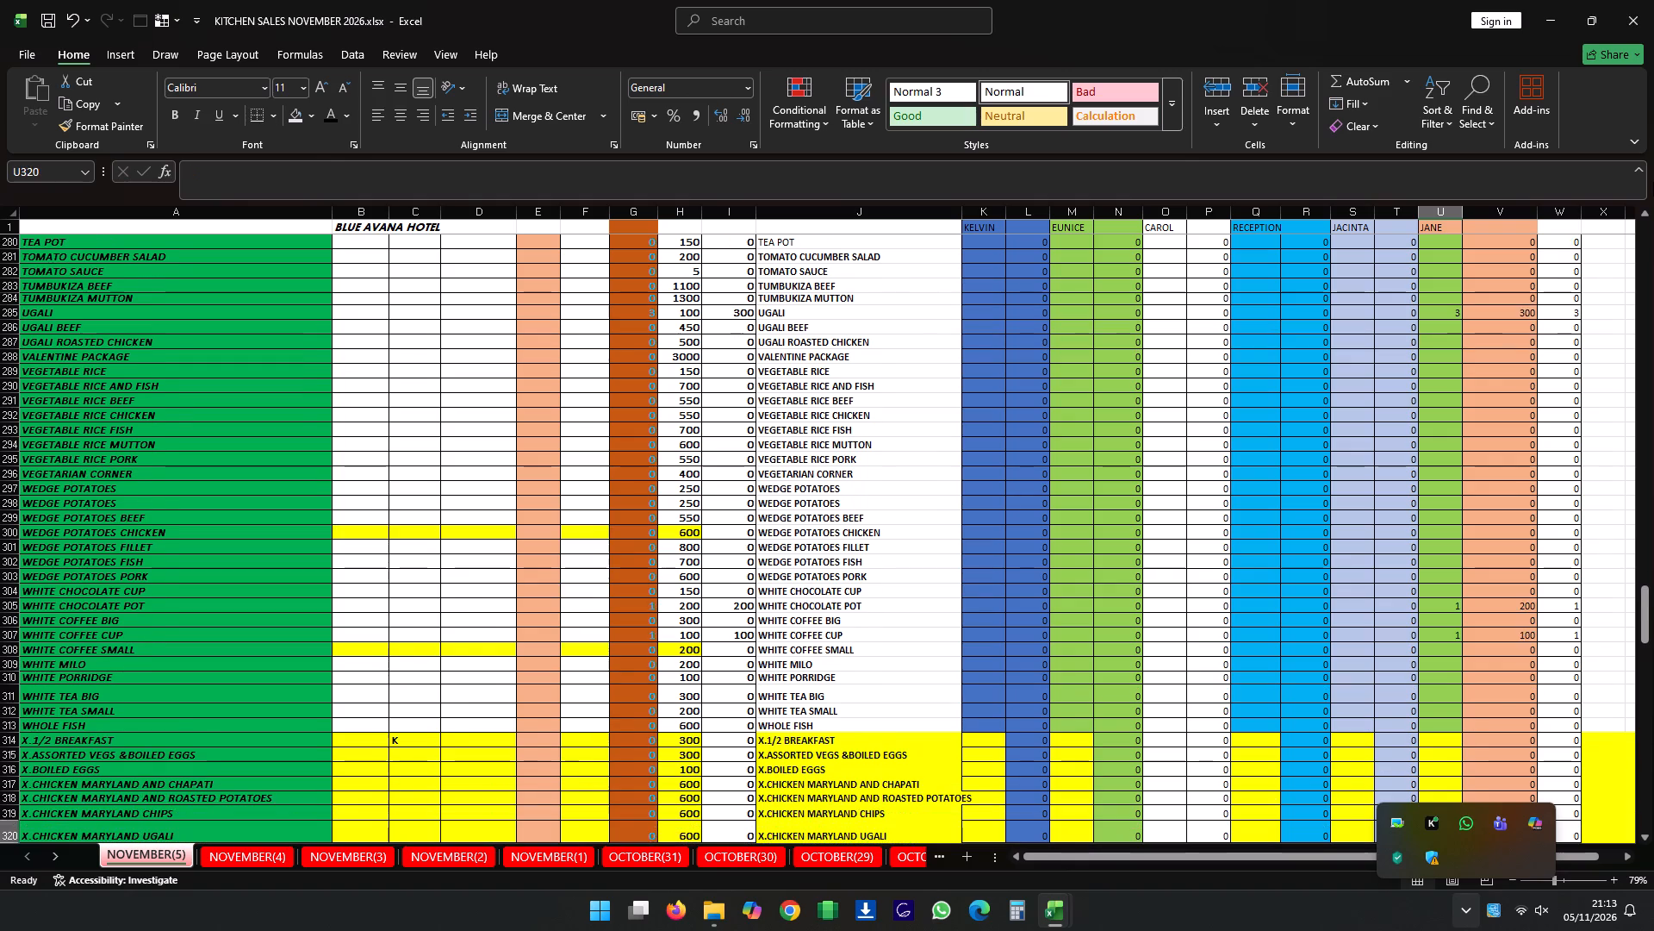
pyautogui.press('Down')
pyautogui.press('Down')
pyautogui.press('Down')
pyautogui.press('Down')
pyautogui.press('Down')
pyautogui.press('Down')
pyautogui.press('Down')
pyautogui.press('Down')
pyautogui.press('Down')
pyautogui.press('Down')
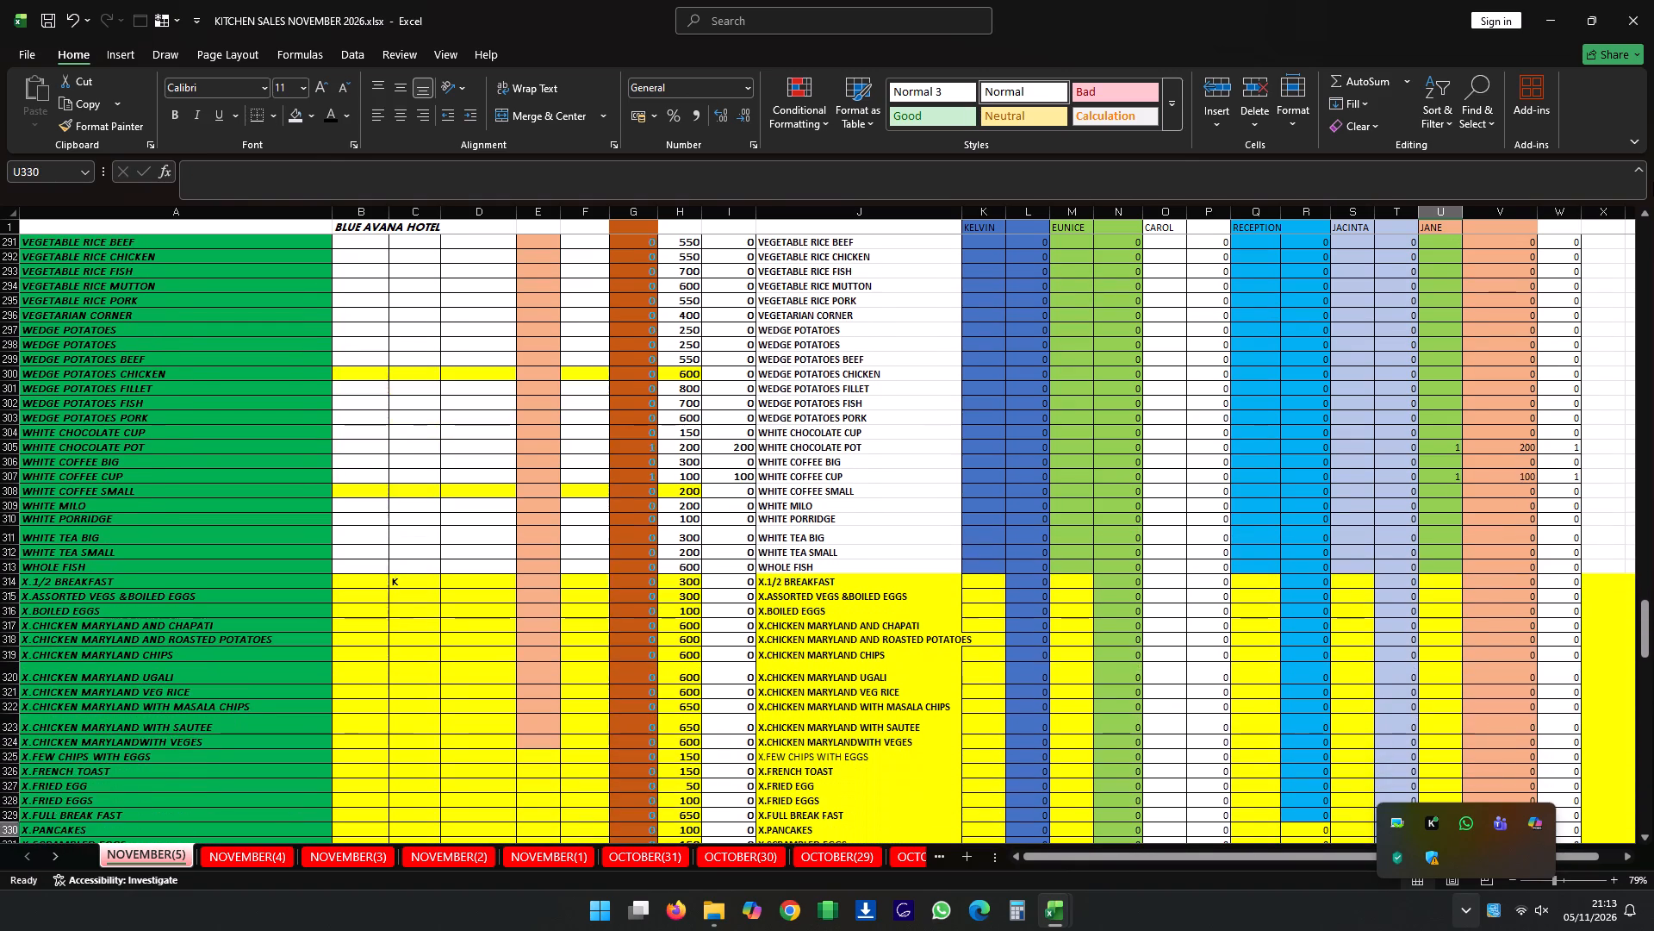
pyautogui.press('Down')
pyautogui.press('Down')
pyautogui.press('Down')
pyautogui.press('Up')
pyautogui.press('Up')
pyautogui.press('Up')
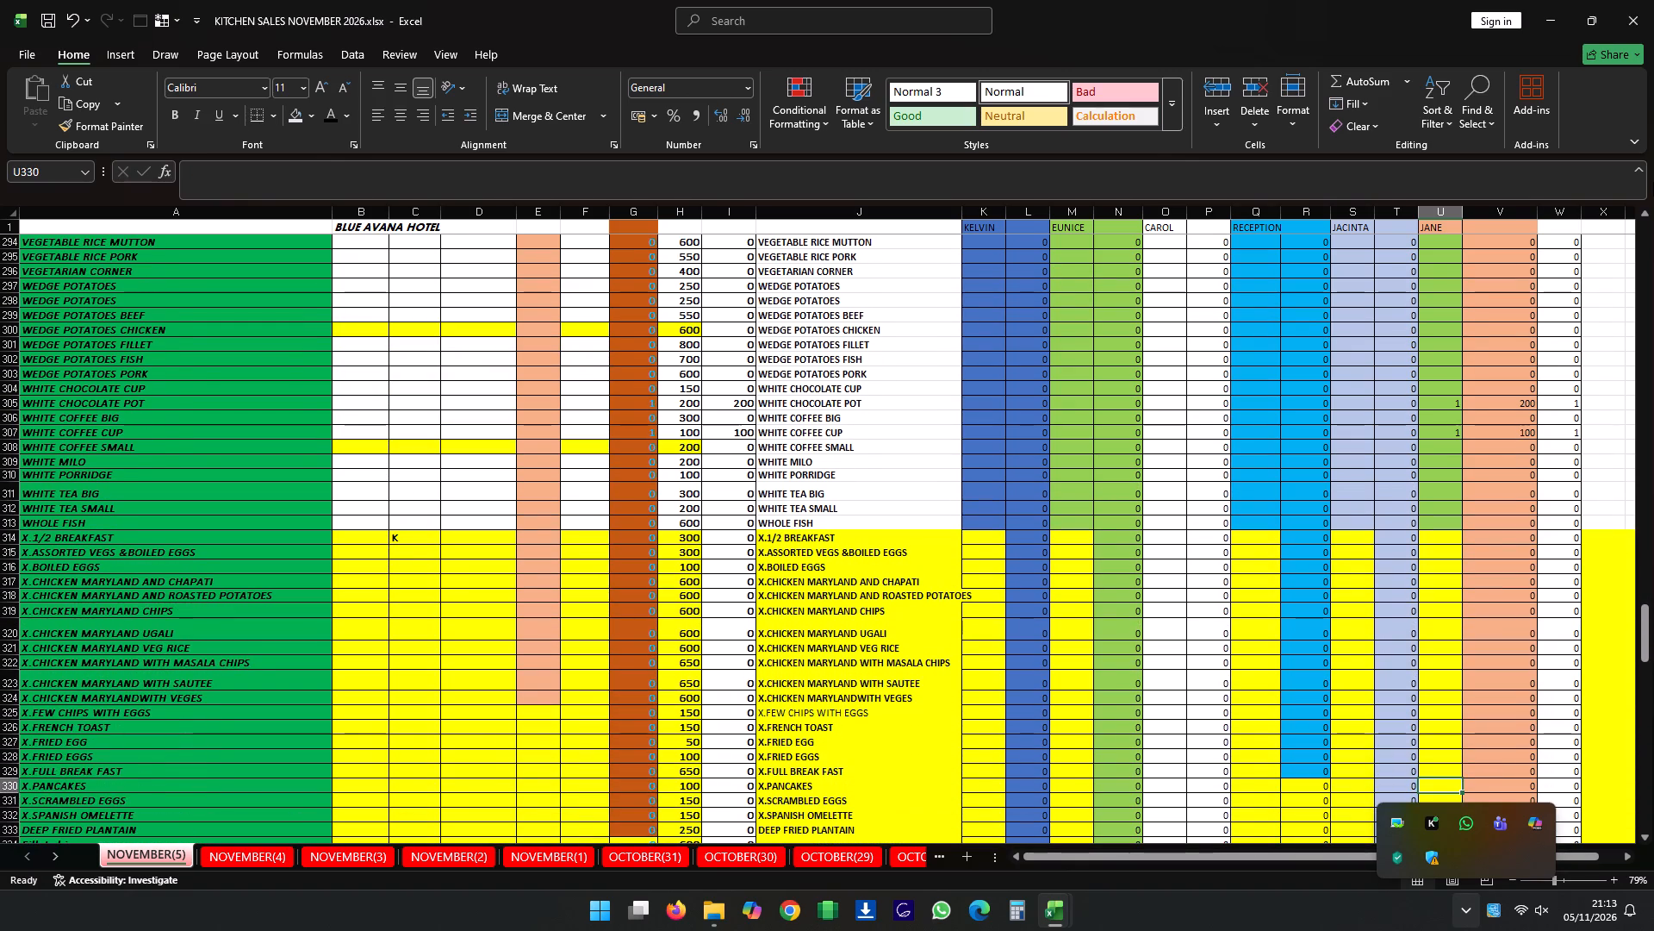
pyautogui.press('1')
pyautogui.press('Down')
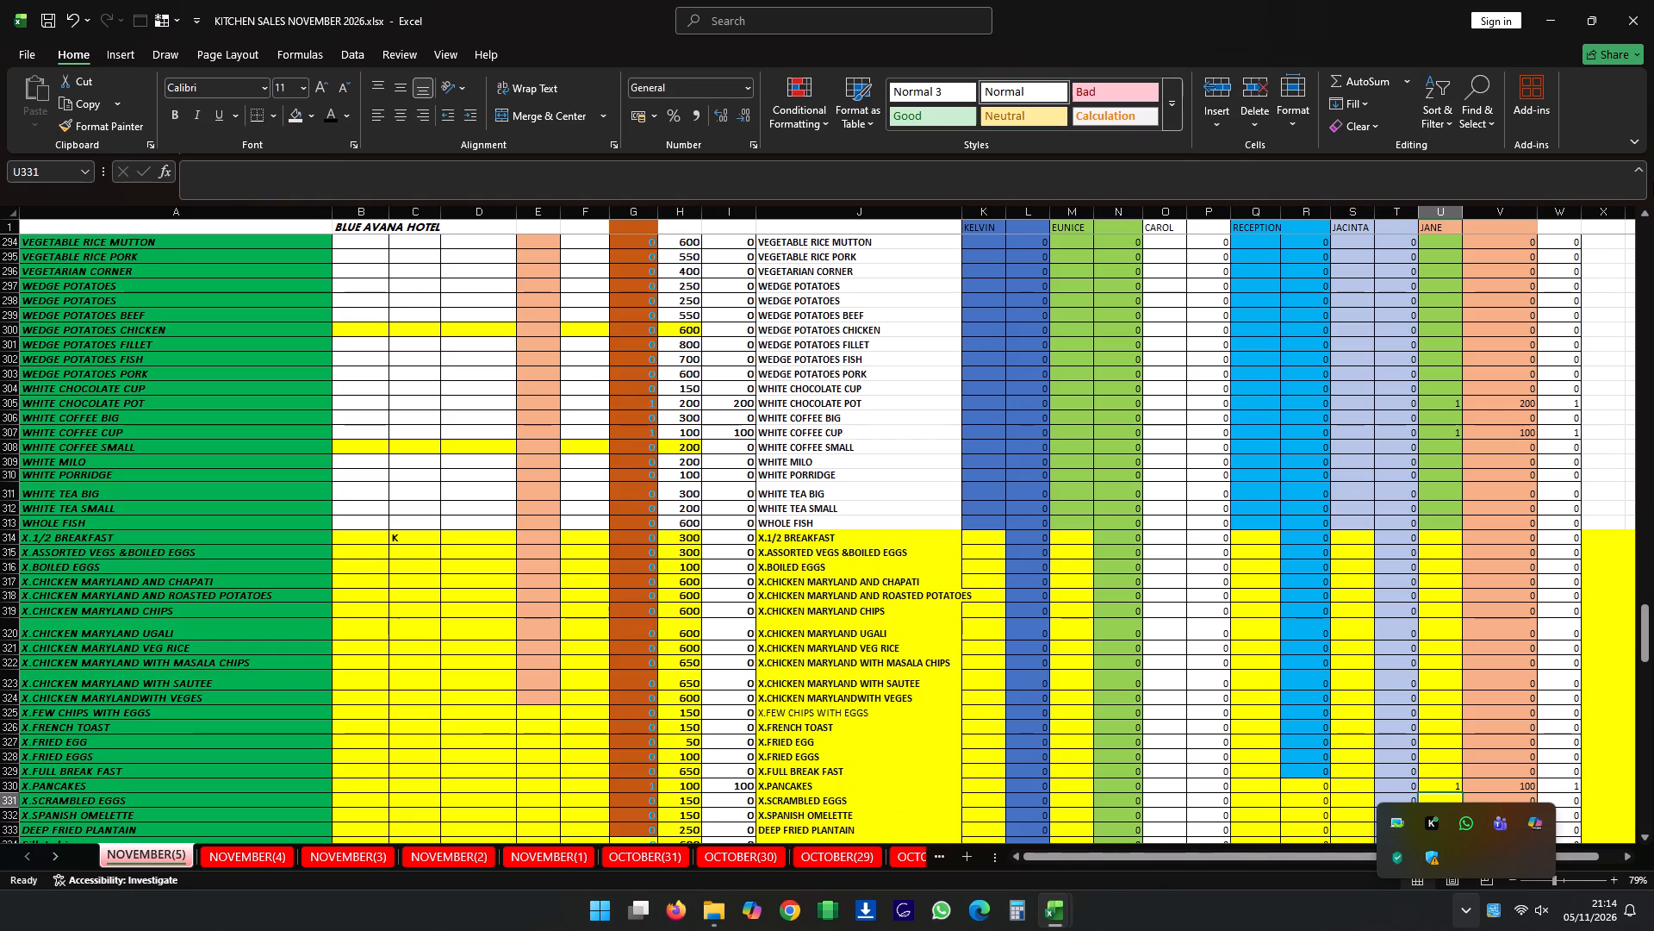
# Enter a quantity of 3 for X.SPANISH OMELETTE in JANE's column.
pyautogui.press('Down')
pyautogui.press('Down')
pyautogui.press('Up')
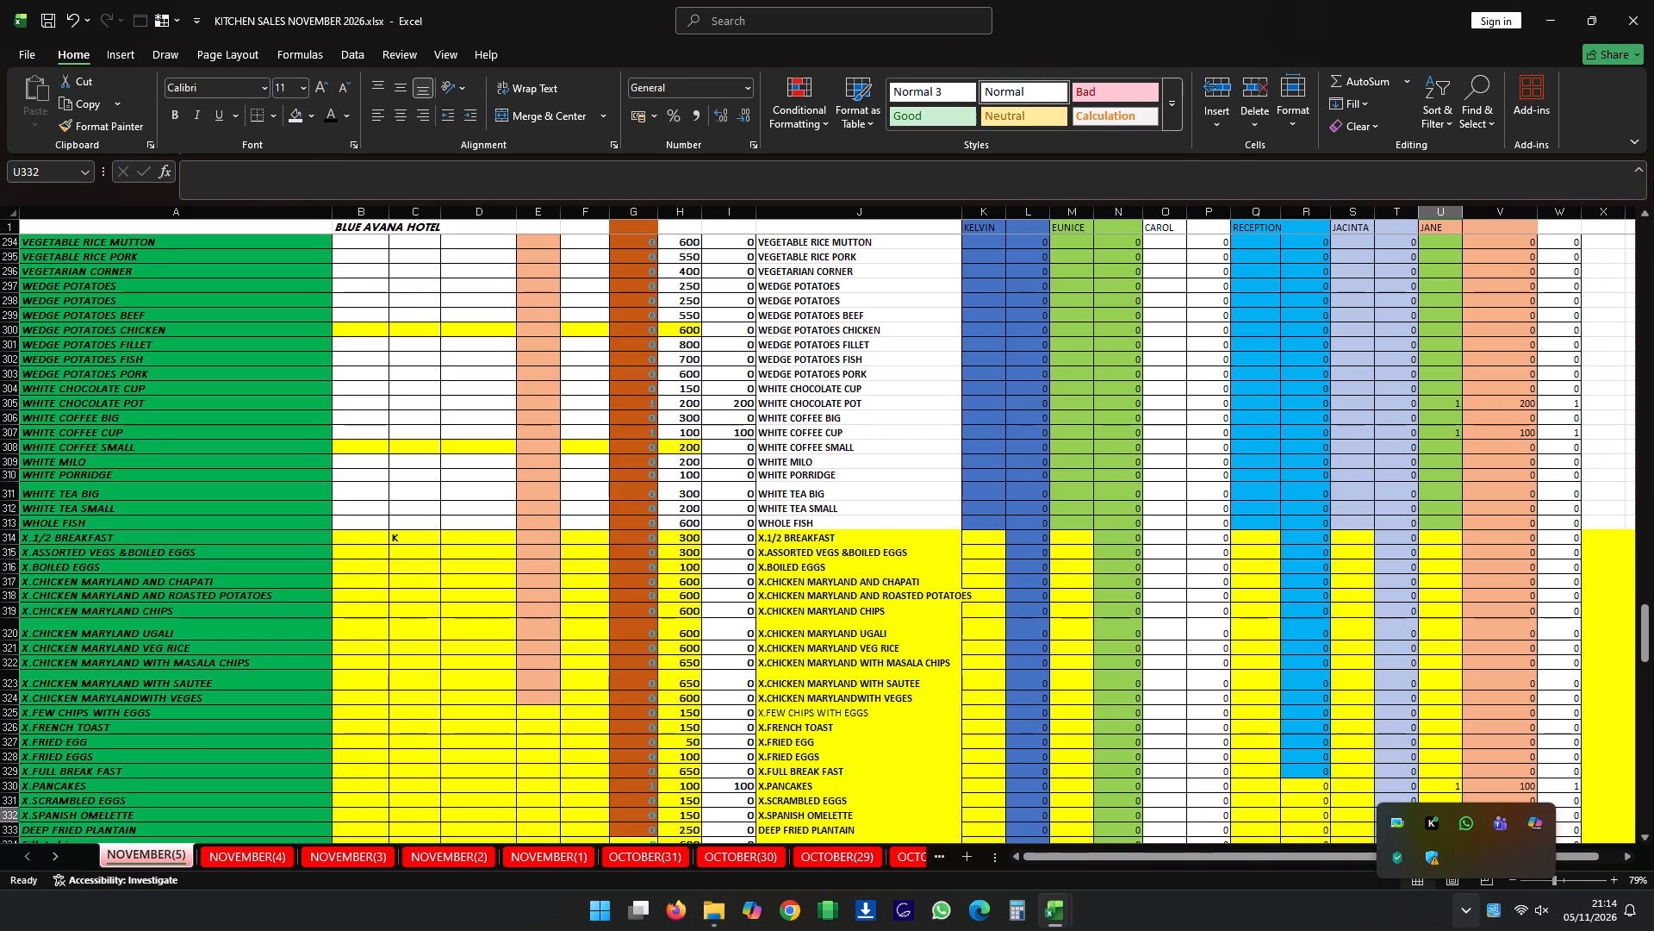
pyautogui.press('3')
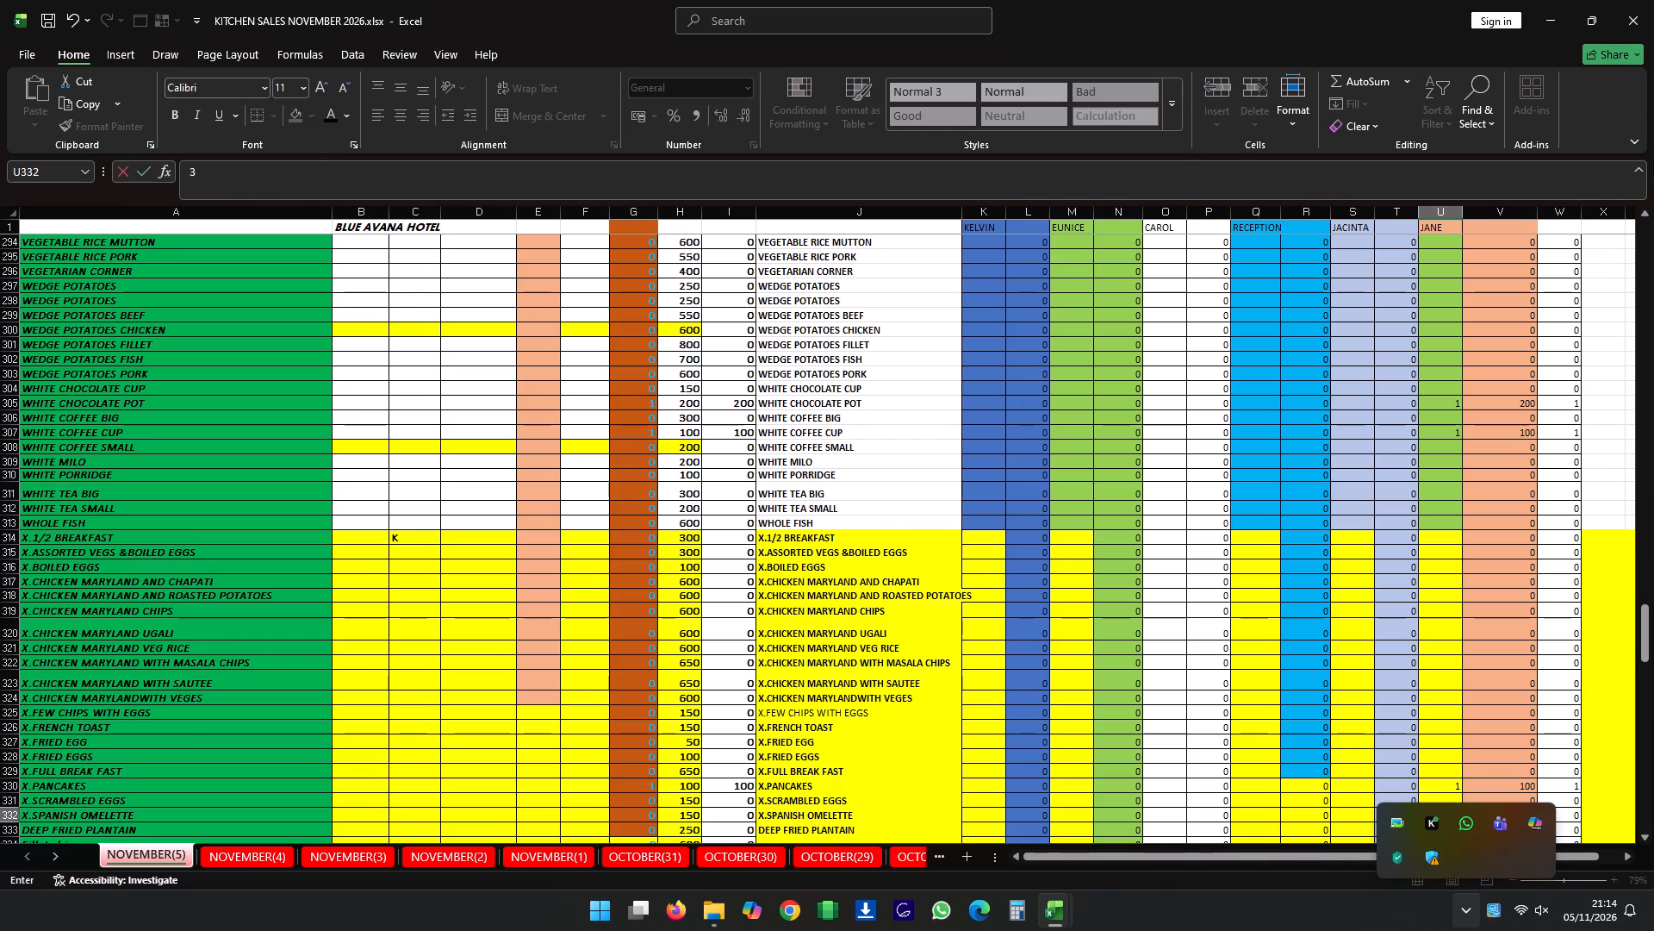
pyautogui.press('Up')
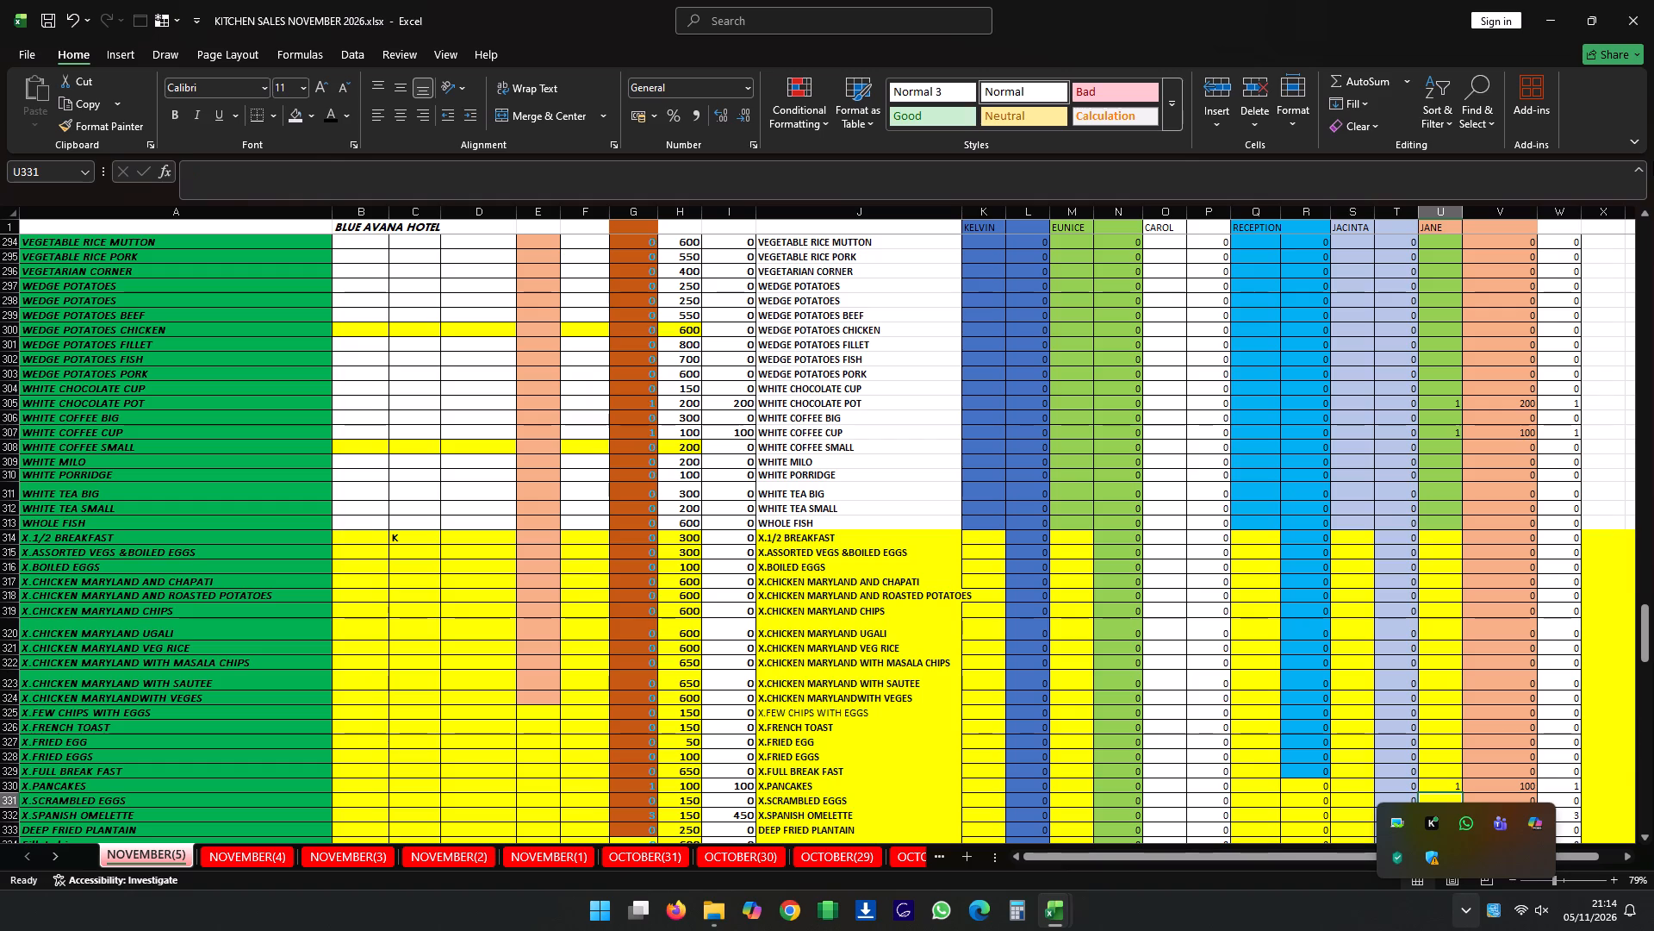
# Enter a quantity of 1 for X.SCRAMBLED EGGS in JANE's column.
pyautogui.press('1')
pyautogui.press('Down')
pyautogui.press('Up')
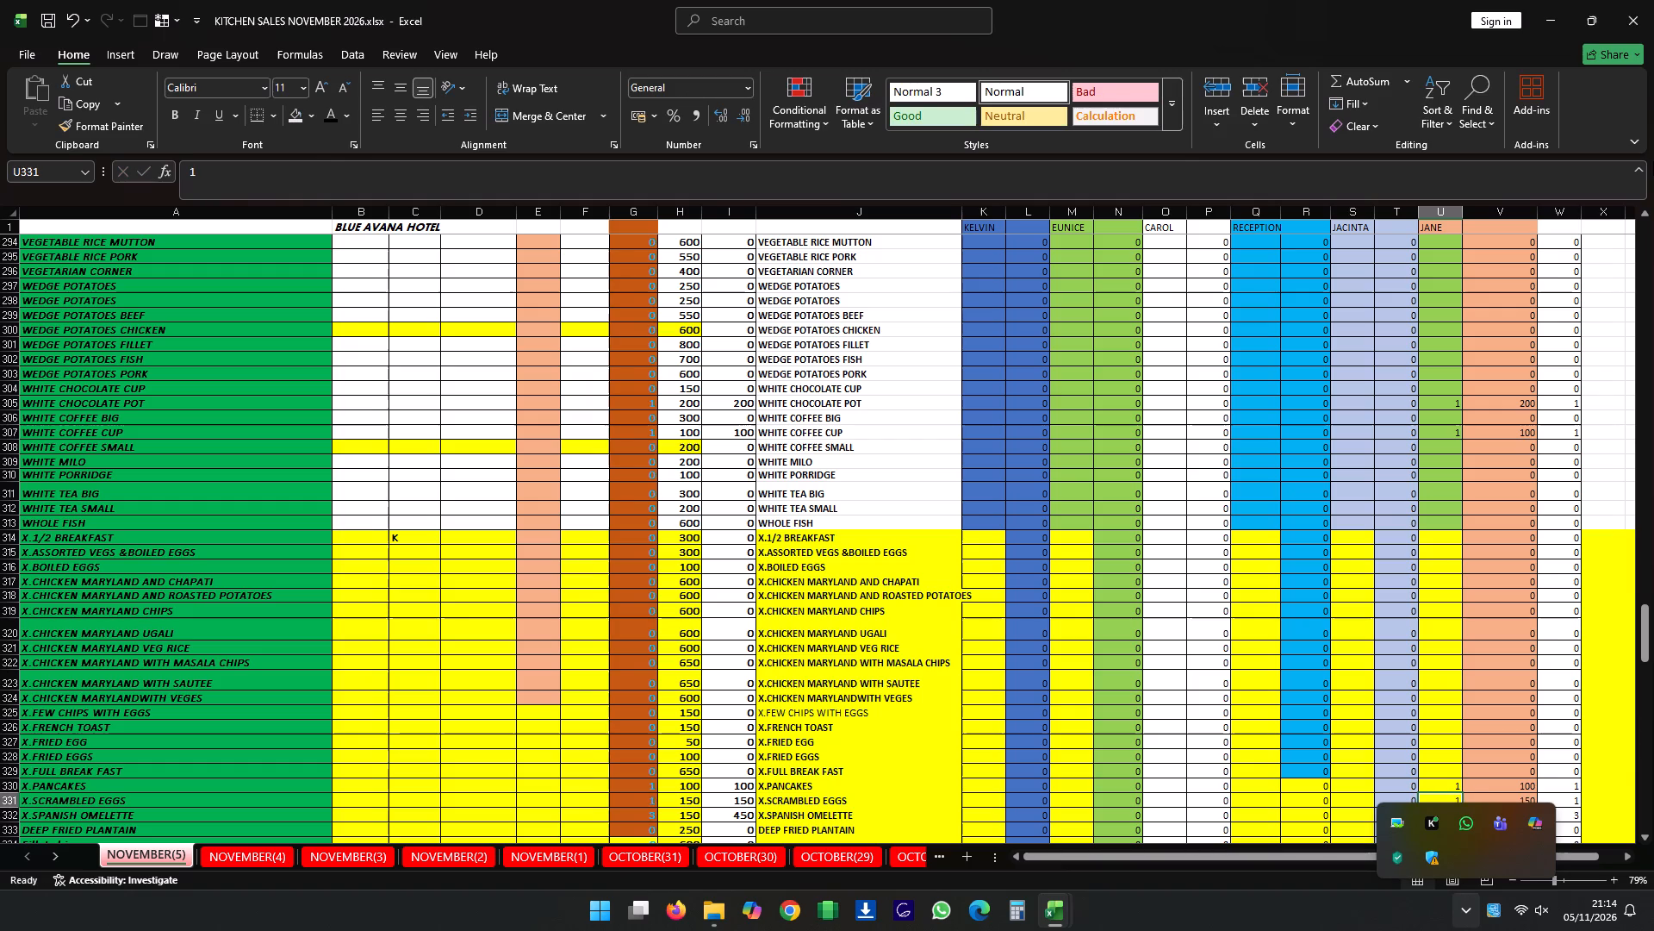
# Examine the end of the item list and the TOTAL row of the November 5 sheet.
pyautogui.press('Down')
pyautogui.press('Down')
pyautogui.press('Down')
pyautogui.press('Down')
pyautogui.press('Down')
pyautogui.press('Down')
pyautogui.press('Down')
pyautogui.press('Down')
pyautogui.press('Down')
pyautogui.press('Down')
pyautogui.press('Down')
pyautogui.press('Down')
pyautogui.press('Down')
pyautogui.press('Down')
pyautogui.press('Down')
pyautogui.press('Down')
pyautogui.press('Down')
pyautogui.press('Down')
pyautogui.press('Down')
pyautogui.press('Down')
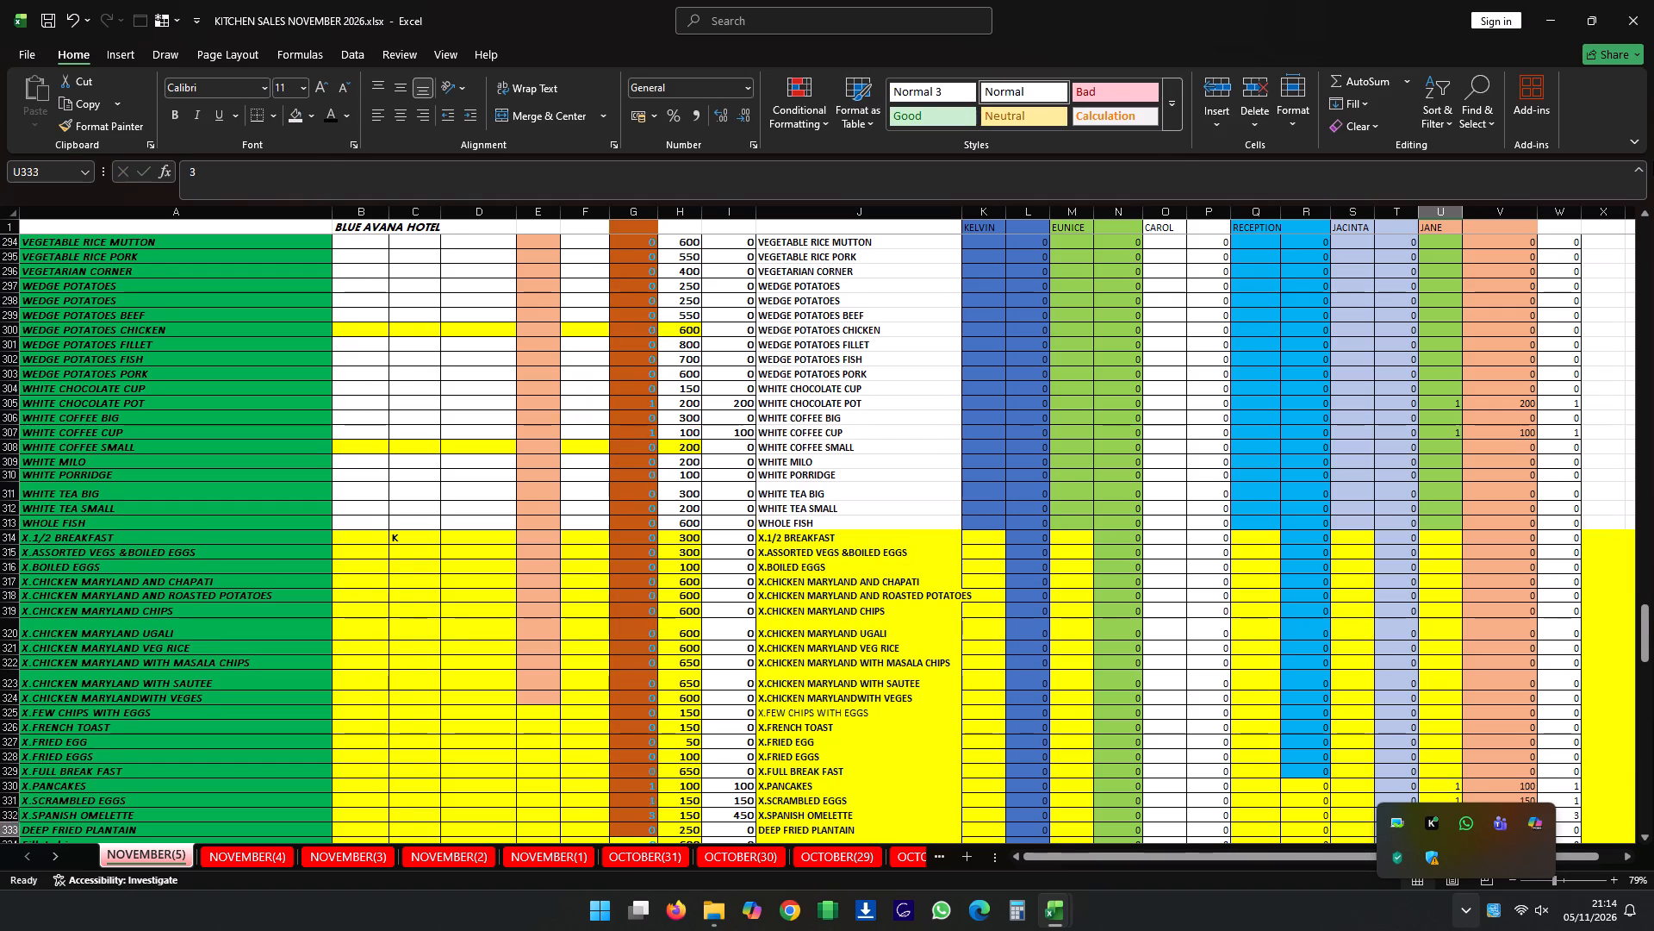
pyautogui.press('Up')
pyautogui.press('Up')
pyautogui.press('Up')
pyautogui.press('Up')
pyautogui.press('Up')
pyautogui.press('Up')
pyautogui.press('Up')
pyautogui.press('Up')
pyautogui.press('Up')
pyautogui.press('Up')
pyautogui.press('Up')
pyautogui.press('Up')
pyautogui.press('Up')
pyautogui.press('Up')
pyautogui.press('Up')
pyautogui.press('Up')
pyautogui.press('Up')
pyautogui.press('Up')
pyautogui.press('Up')
pyautogui.press('Up')
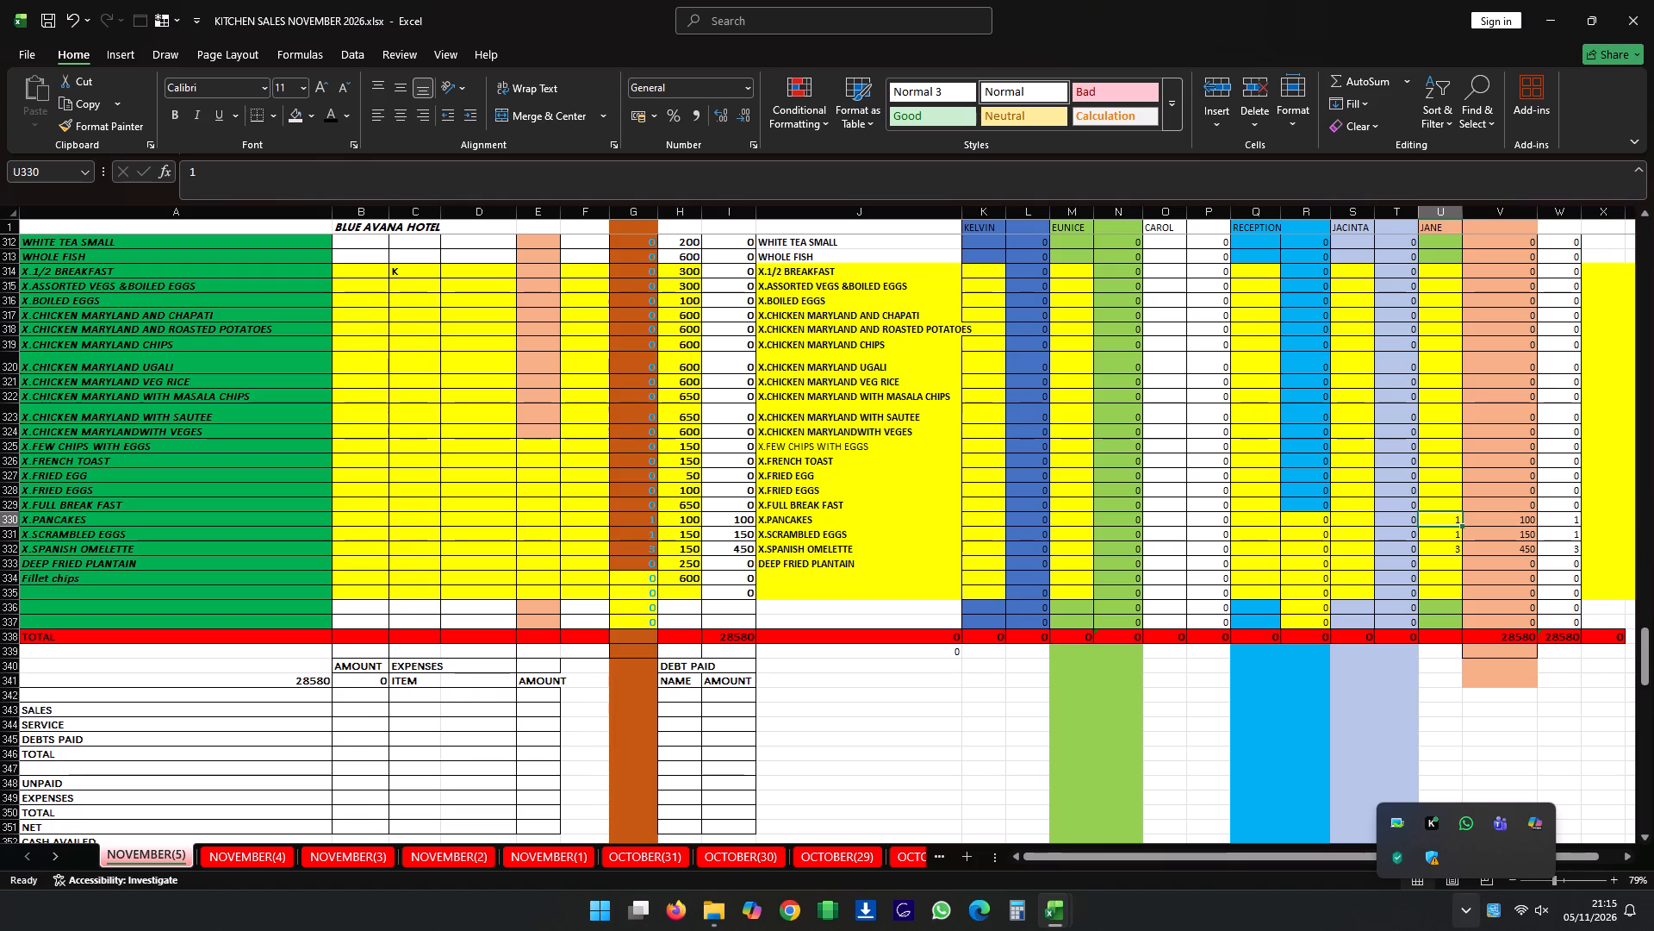
# Check the rows with JANE's last entries, from WHITE CHOCOLATE POT and WHITE COFFEE CUP to X.PANCAKES, X.SCRAMBLED EGGS and X.SPANISH OMELETTE.
pyautogui.scroll(5, 130, 388)
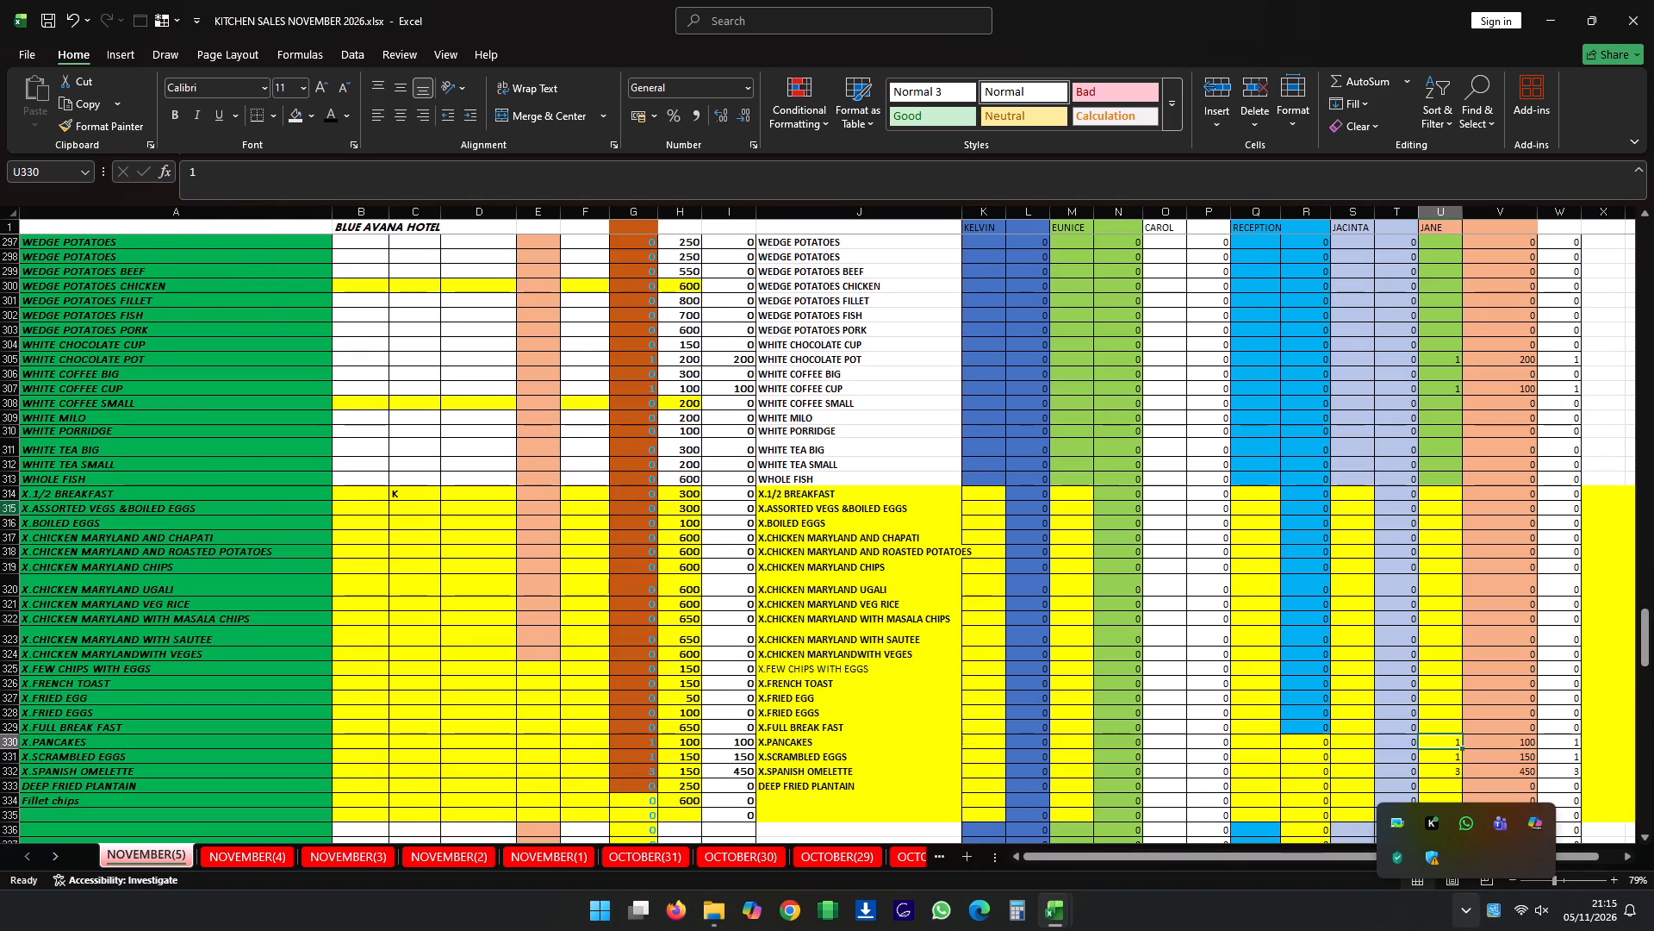
pyautogui.click(1, 356)
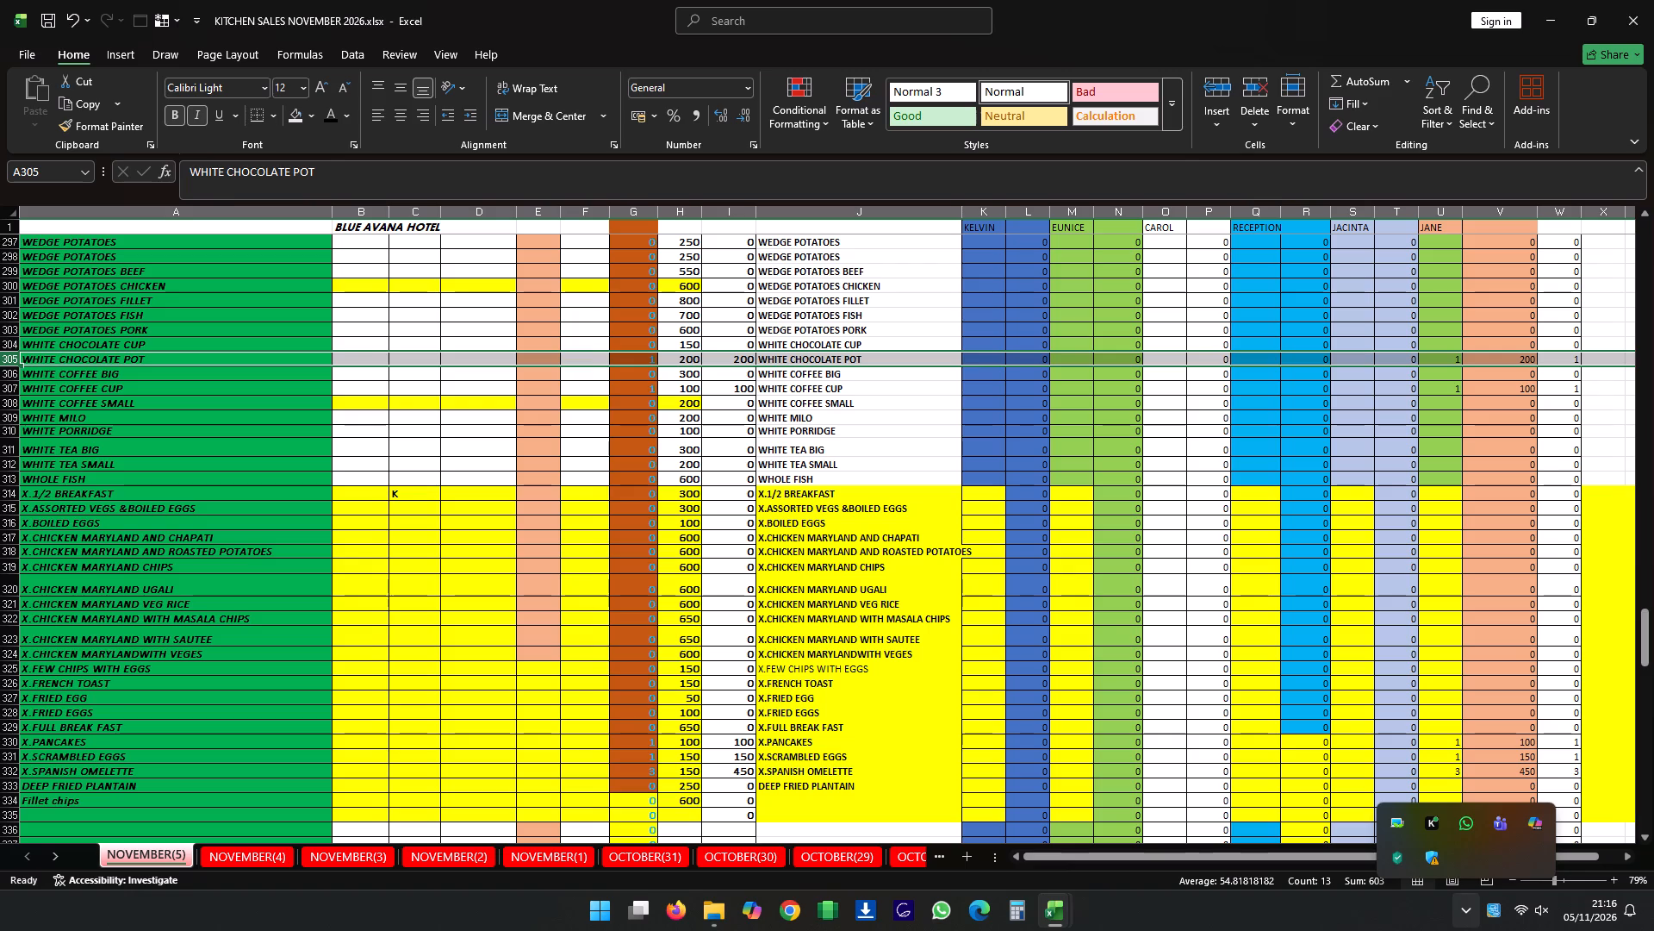
pyautogui.click(1, 741)
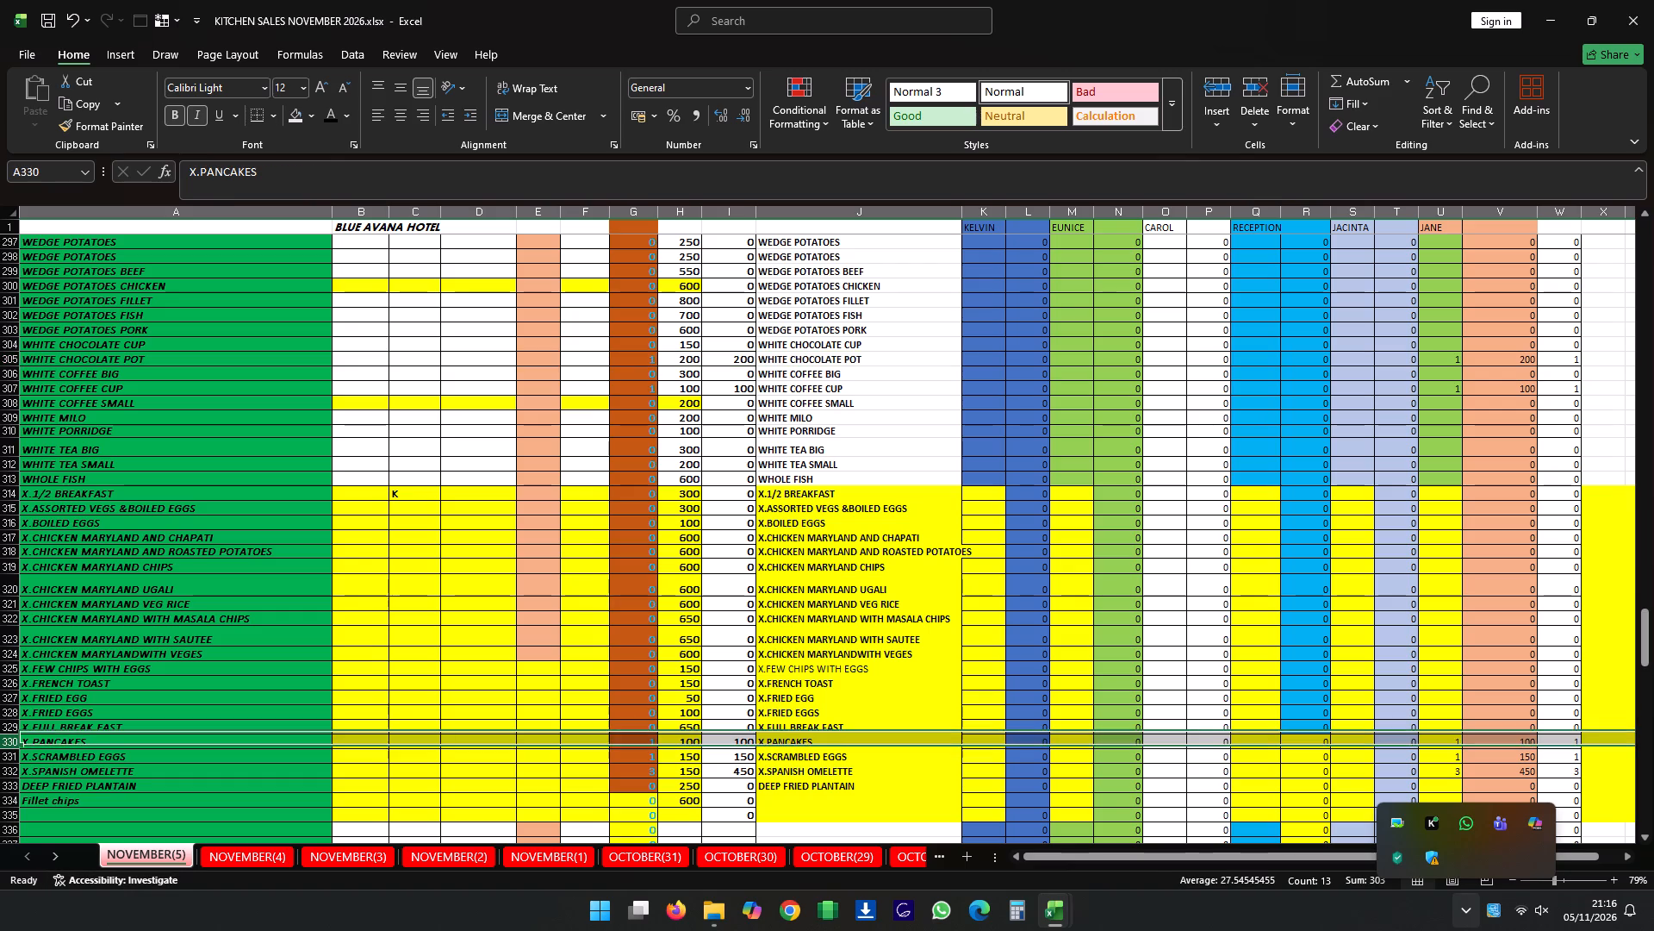
pyautogui.click(374, 665)
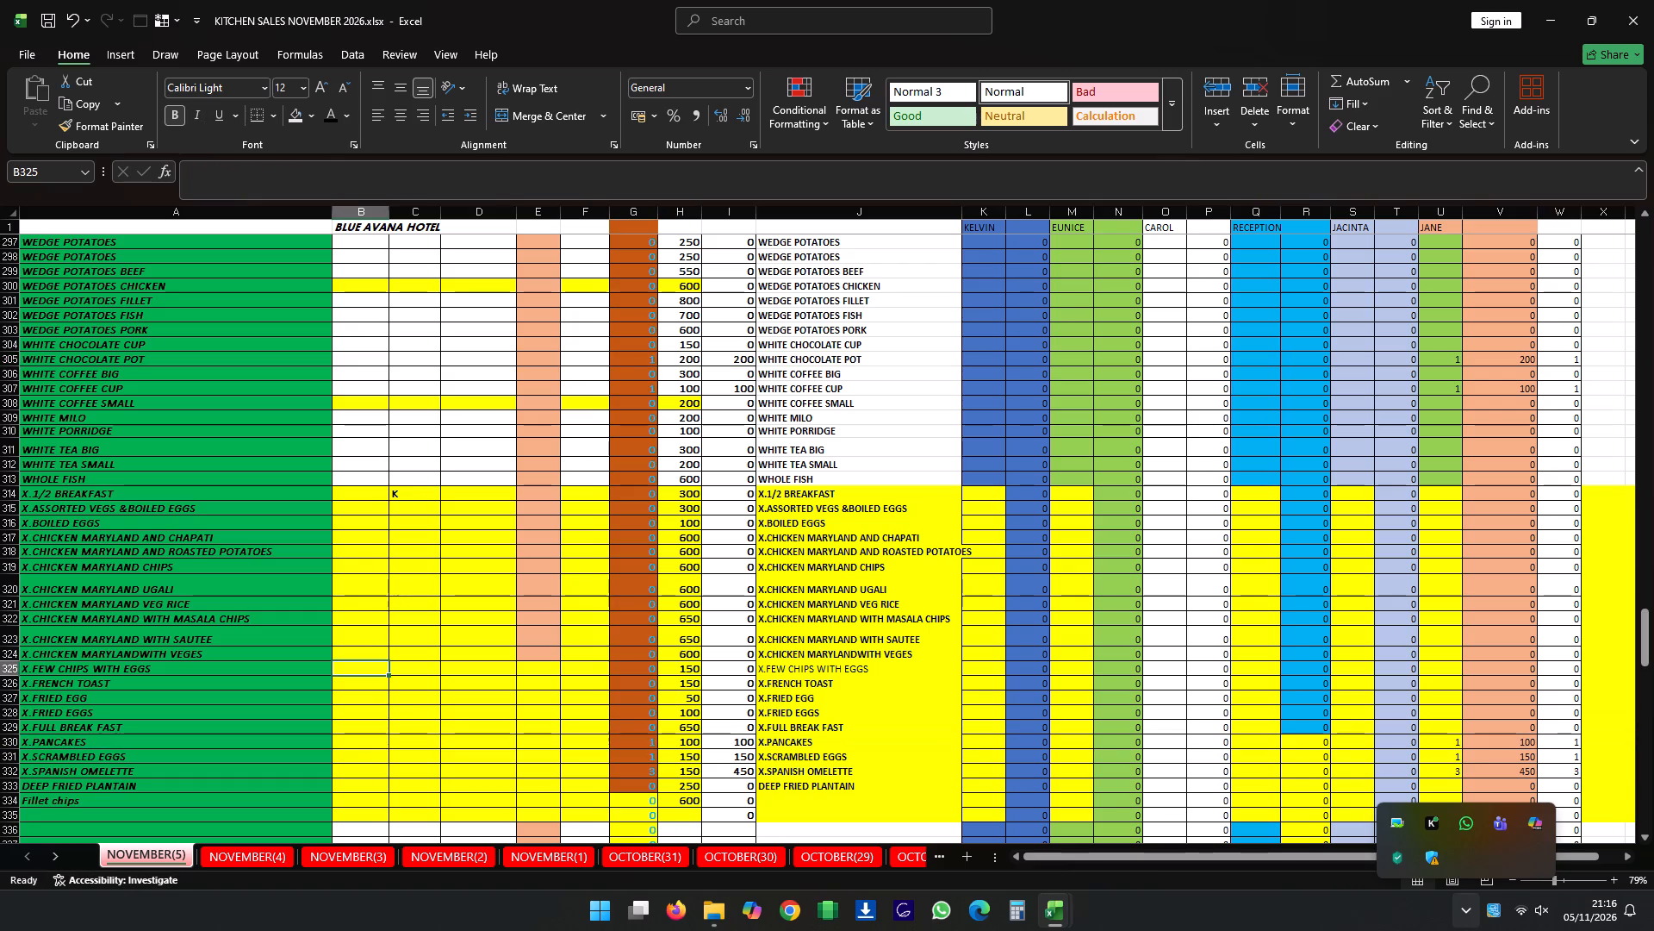
pyautogui.click(4, 754)
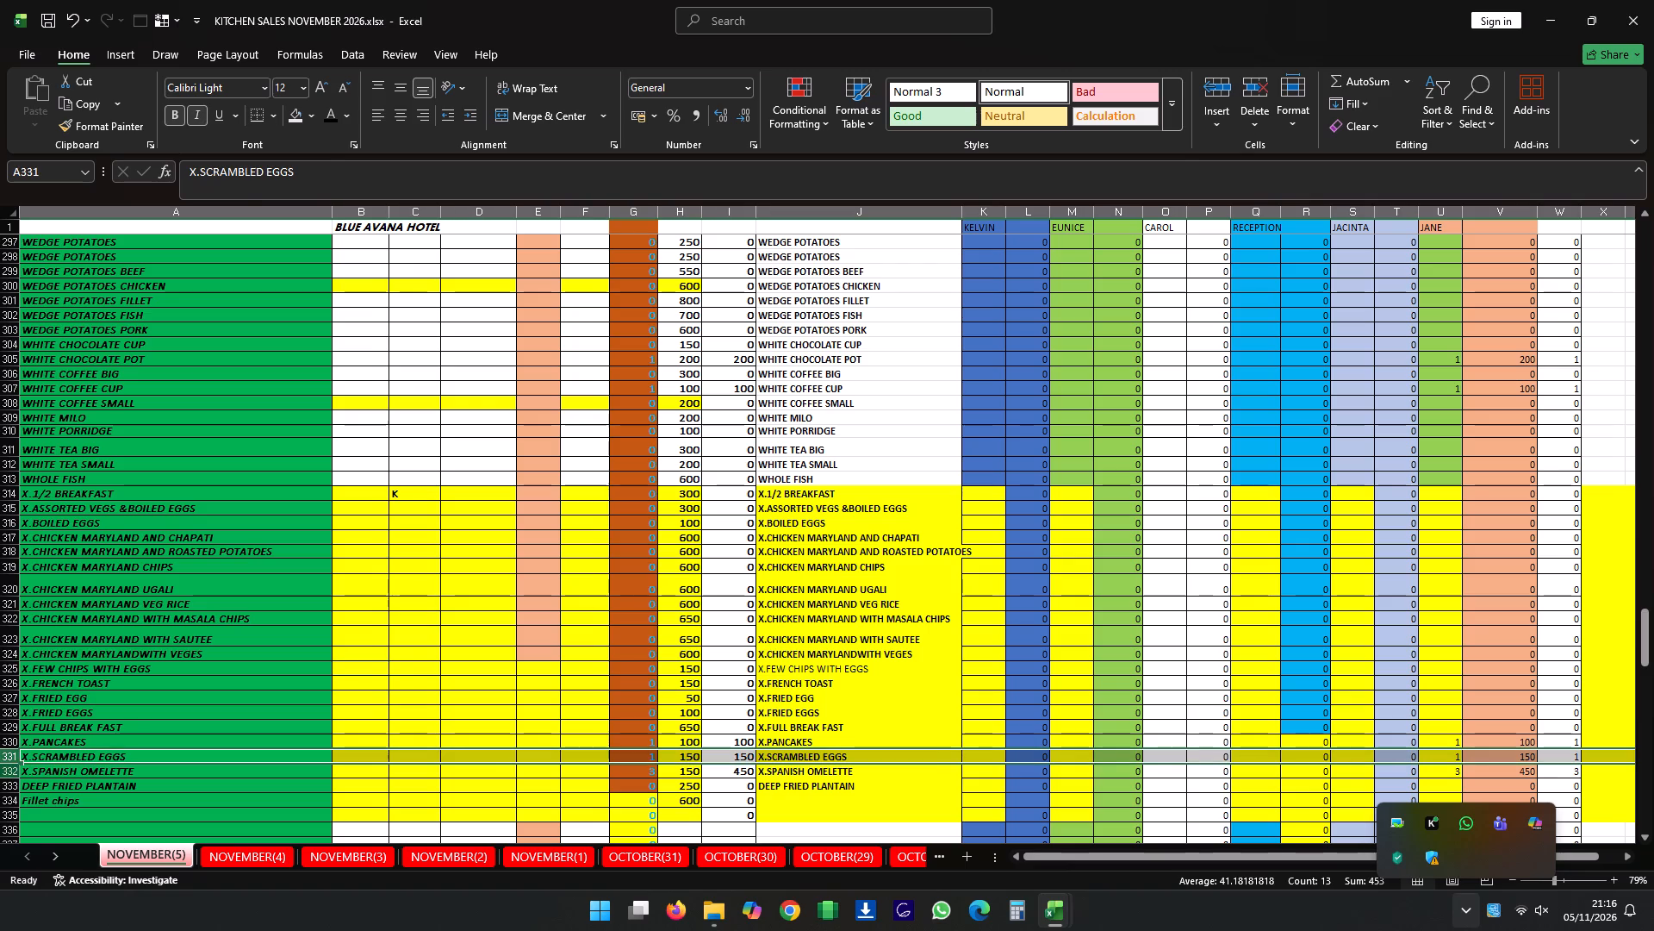
pyautogui.click(0, 773)
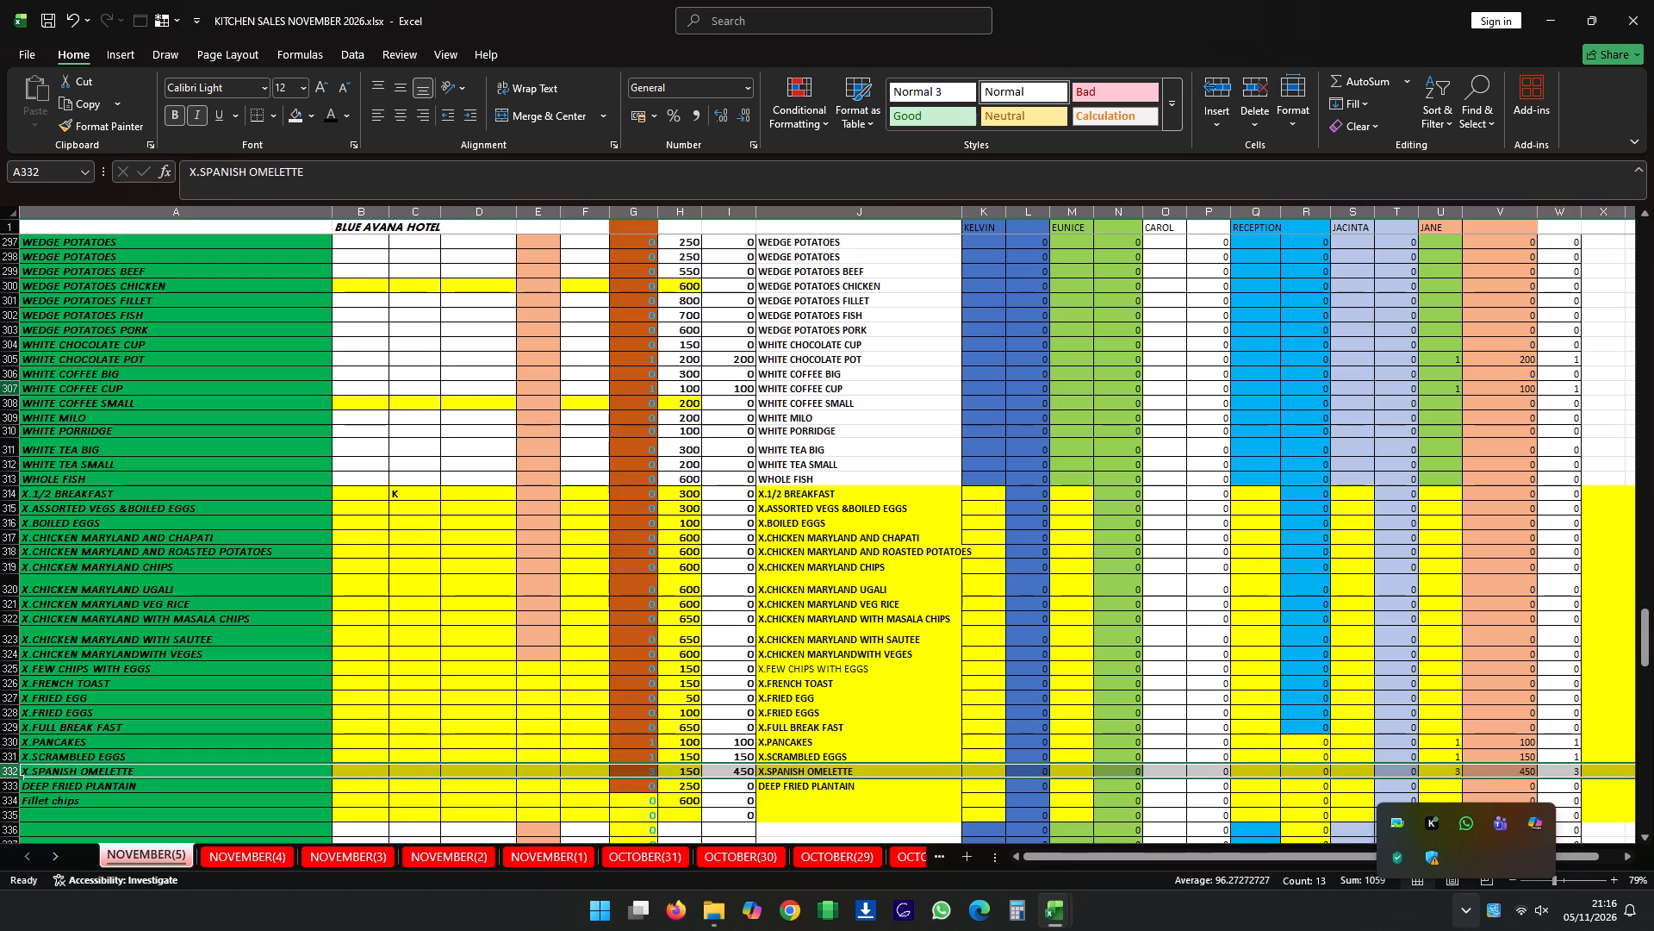
pyautogui.click(0, 360)
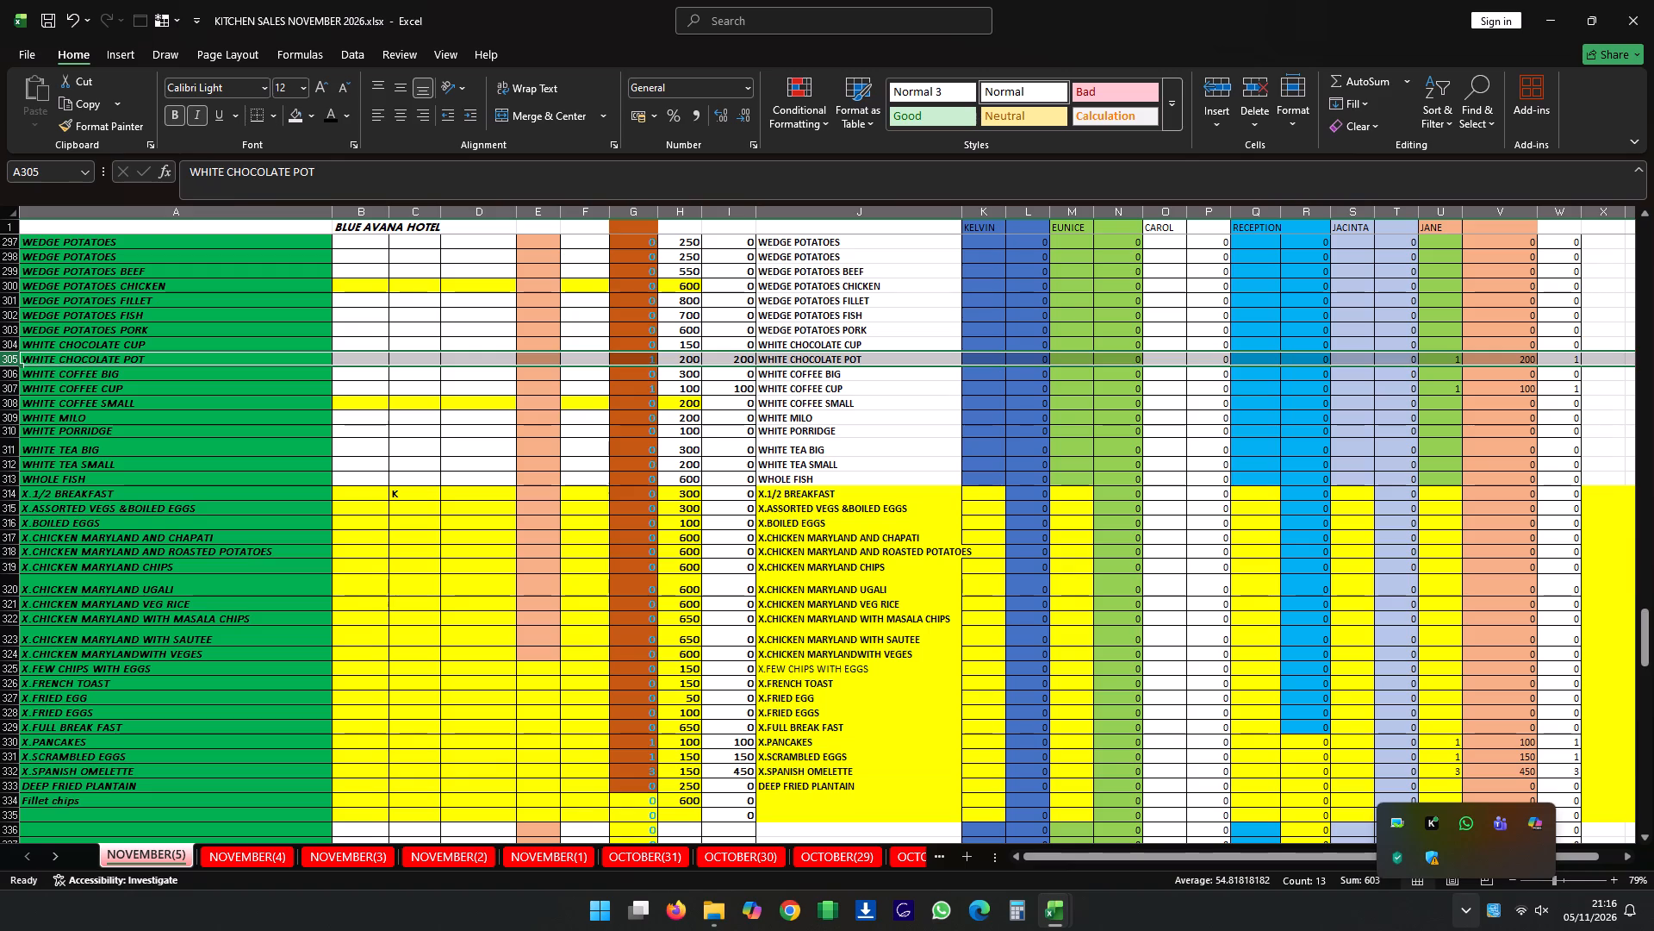
pyautogui.click(0, 342)
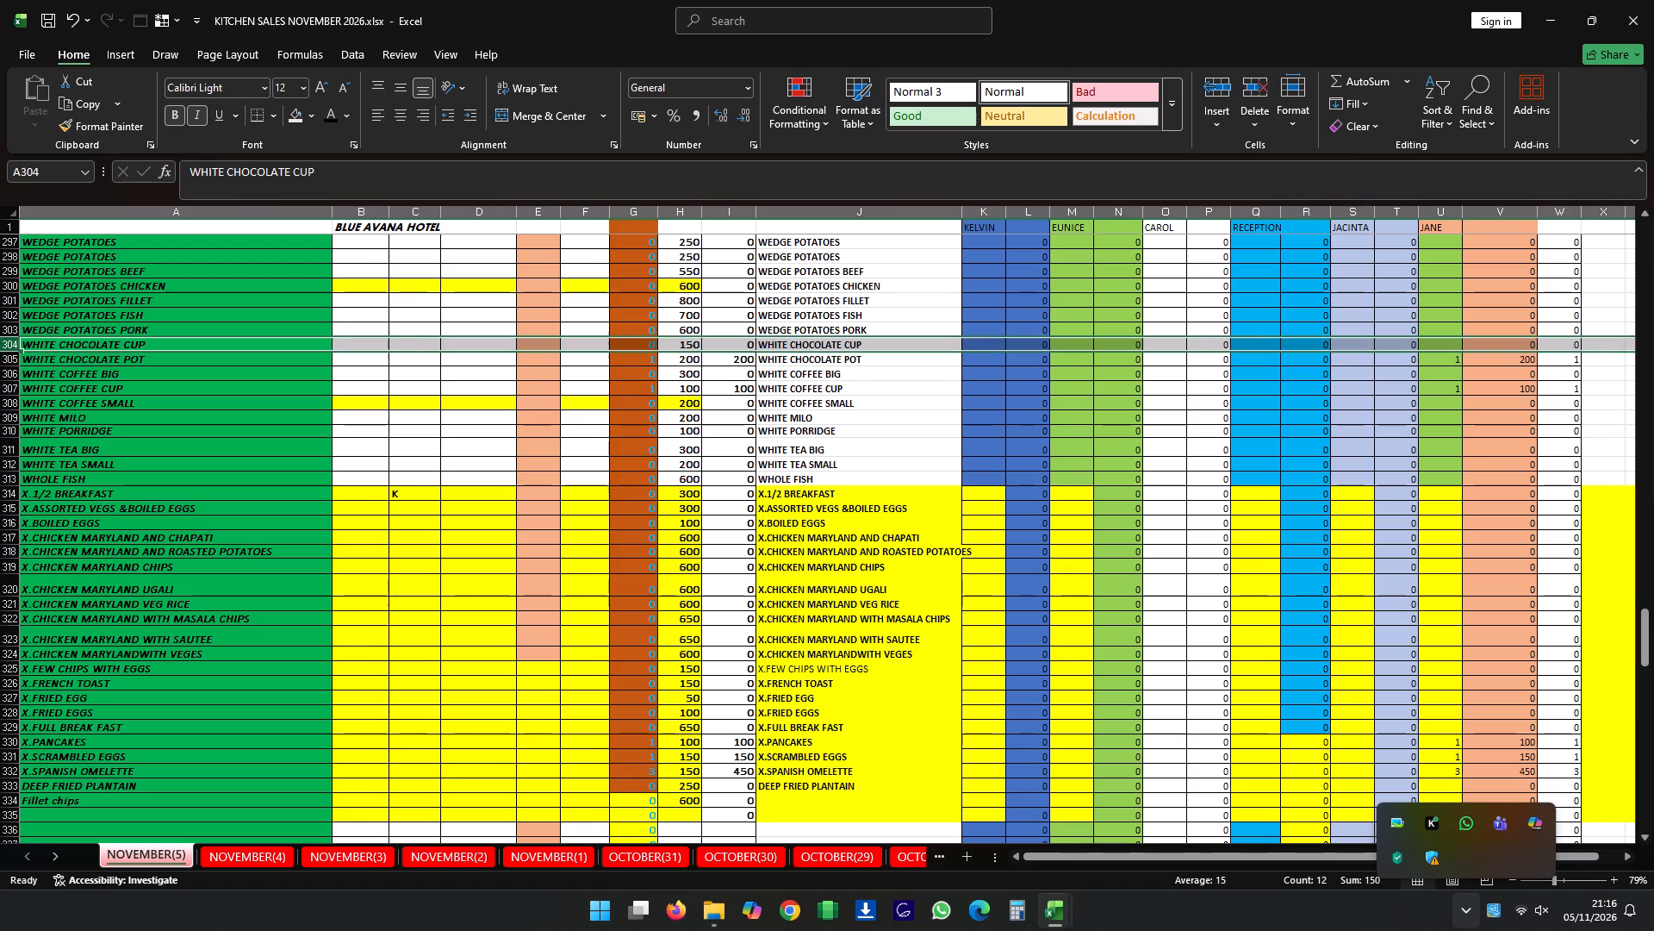
pyautogui.click(51, 19)
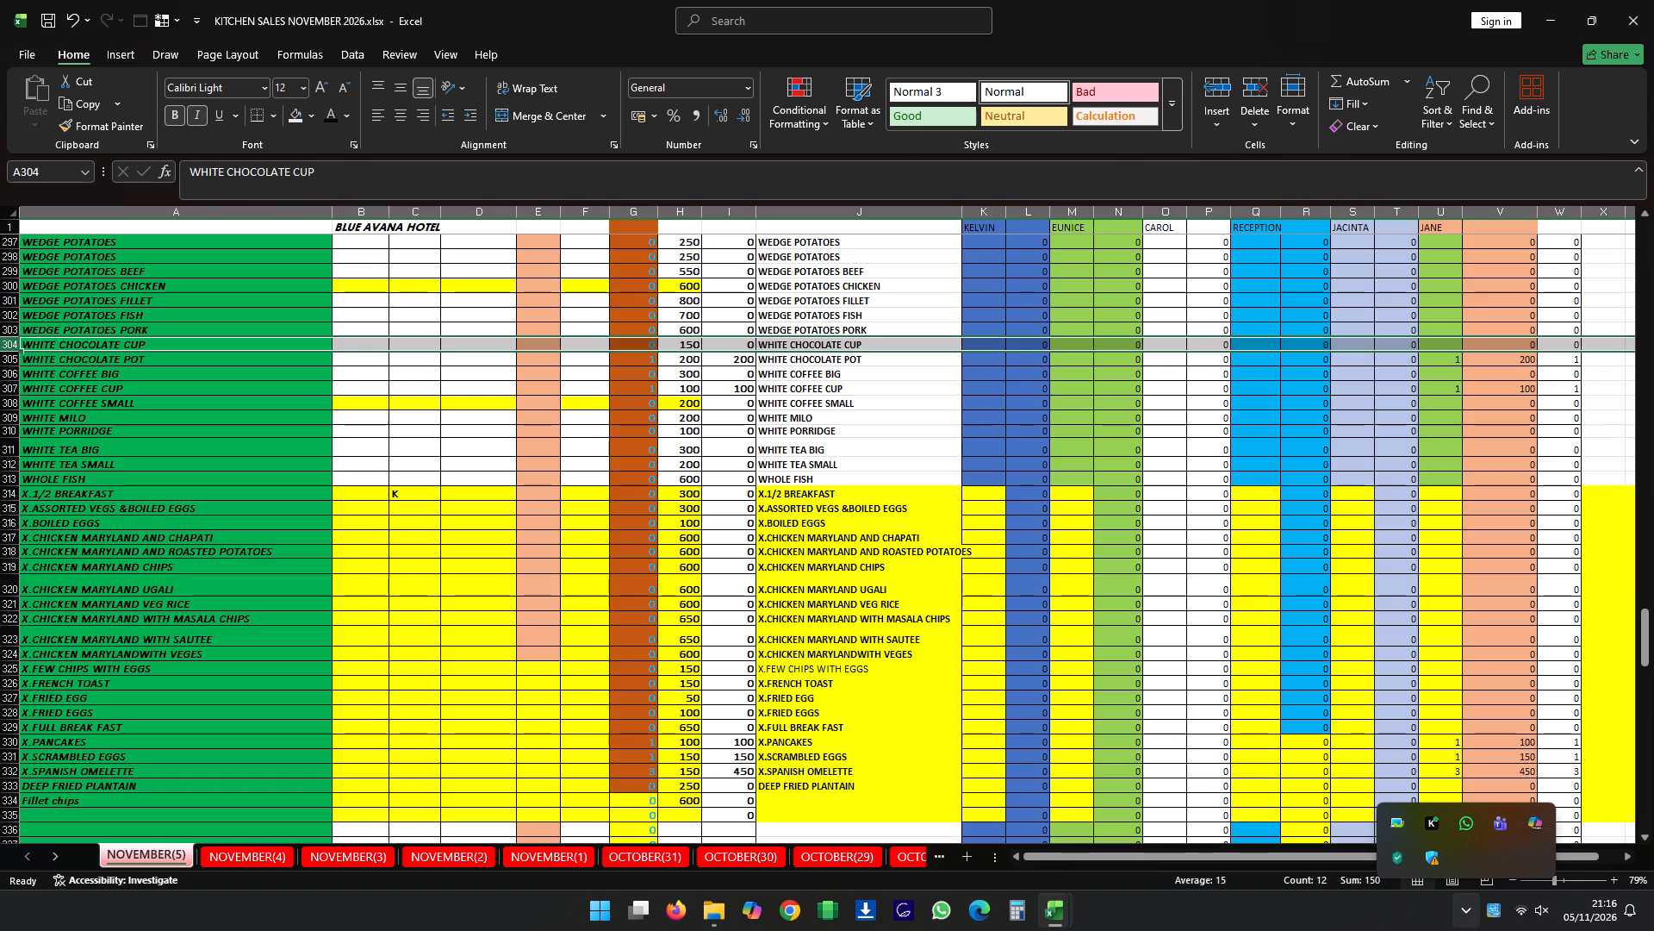
pyautogui.click(5, 357)
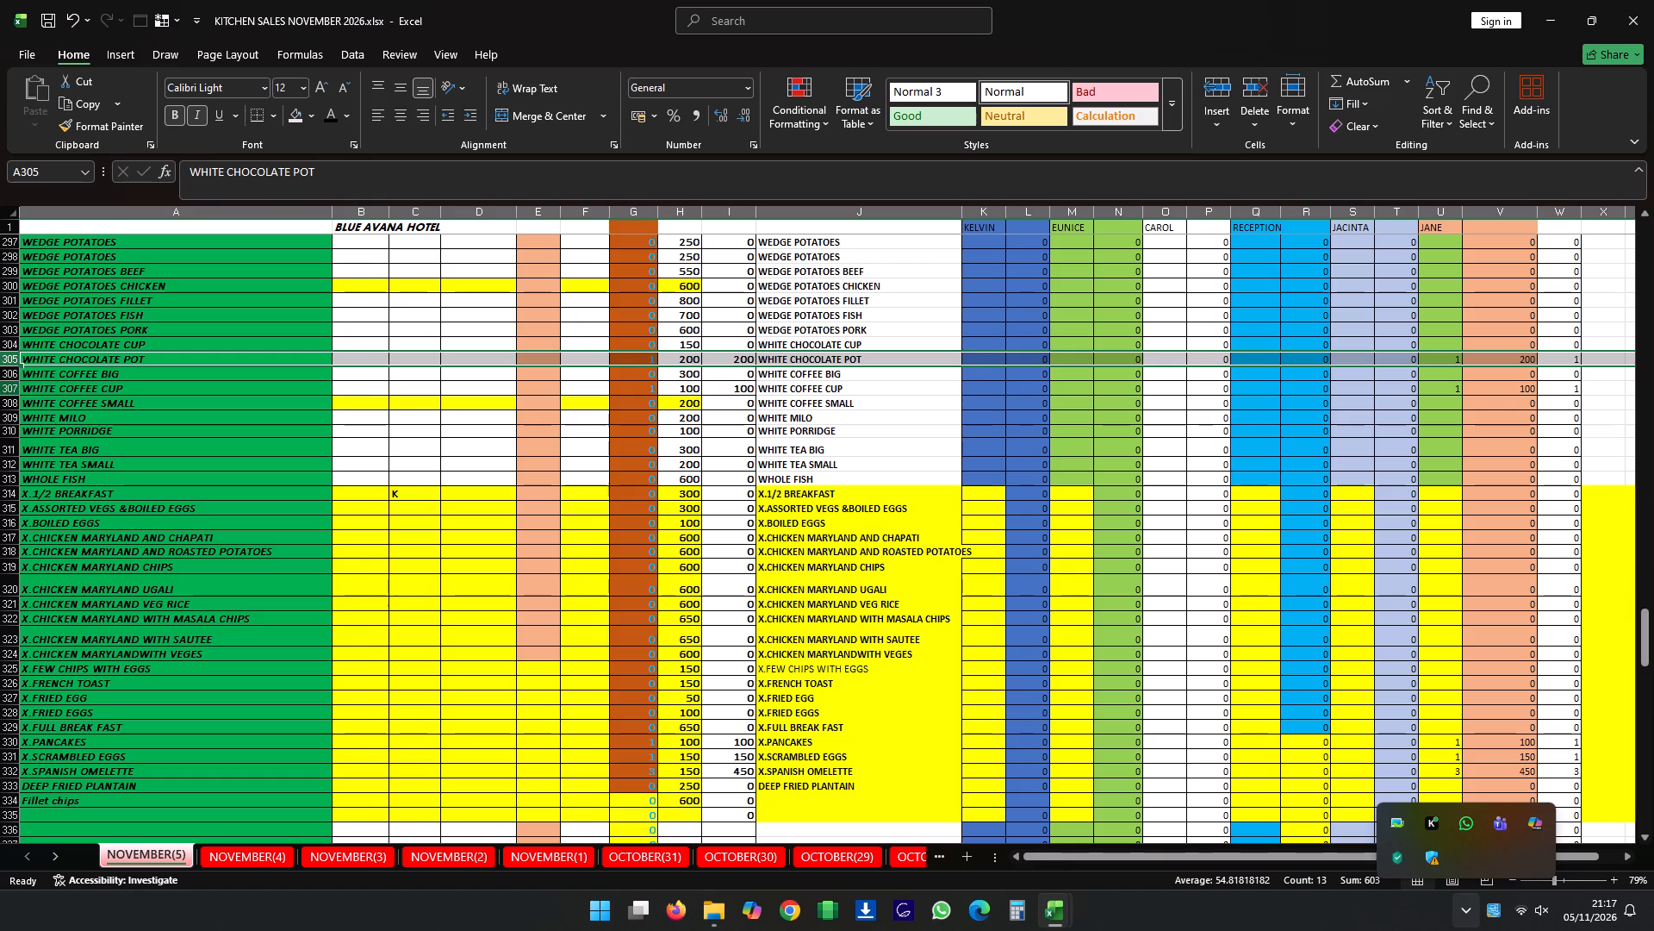
pyautogui.click(8, 387)
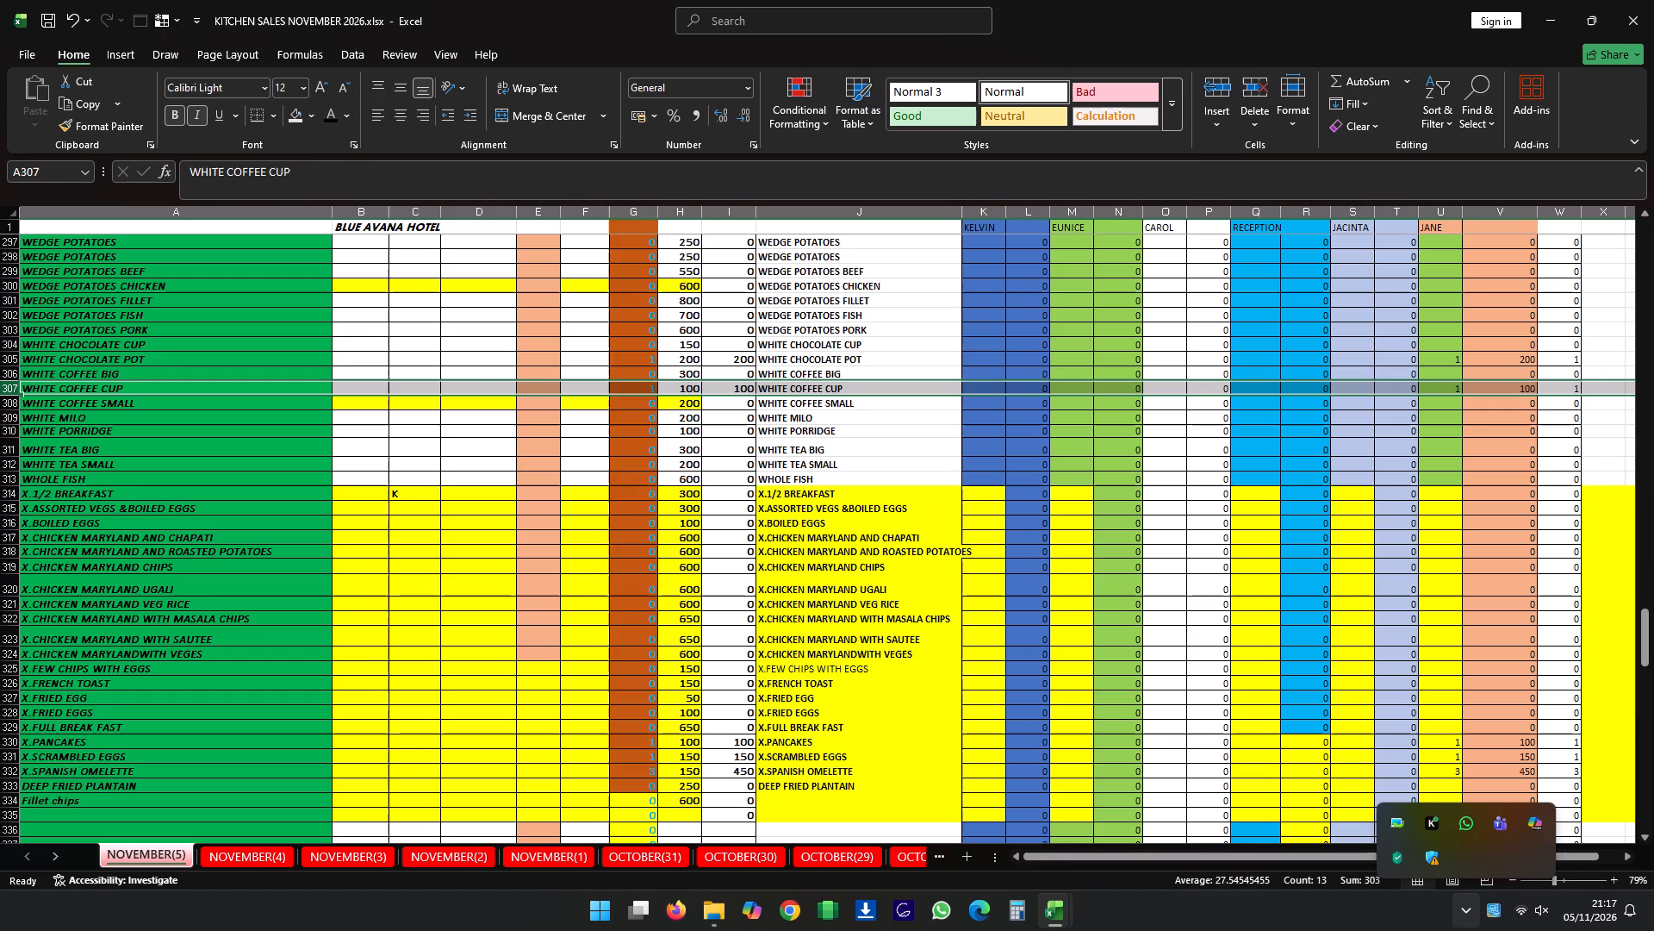
# Return to the start of the item list and check JANE's AFRICAN TEA, BEEF 1/2KG, BEEF 1KG, BEEF SAMOSA and BEEF SAUSAGE rows.
pyautogui.scroll(14, 861, 451)
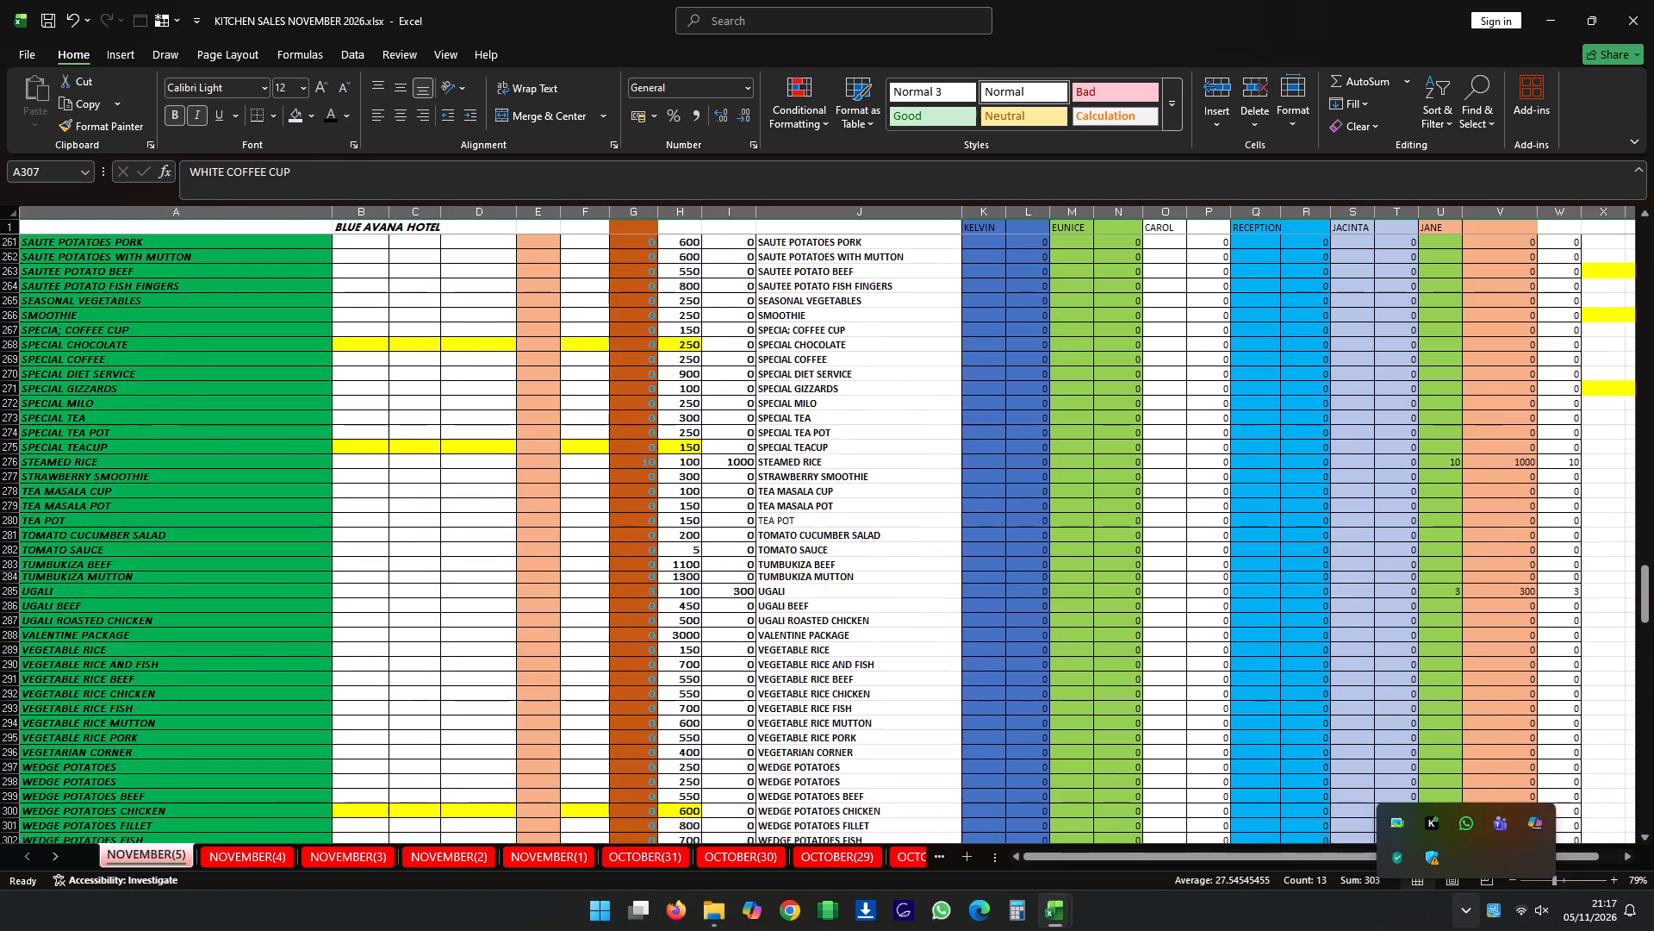
pyautogui.scroll(20, 871, 455)
pyautogui.scroll(20, 871, 455)
pyautogui.scroll(20, 871, 455)
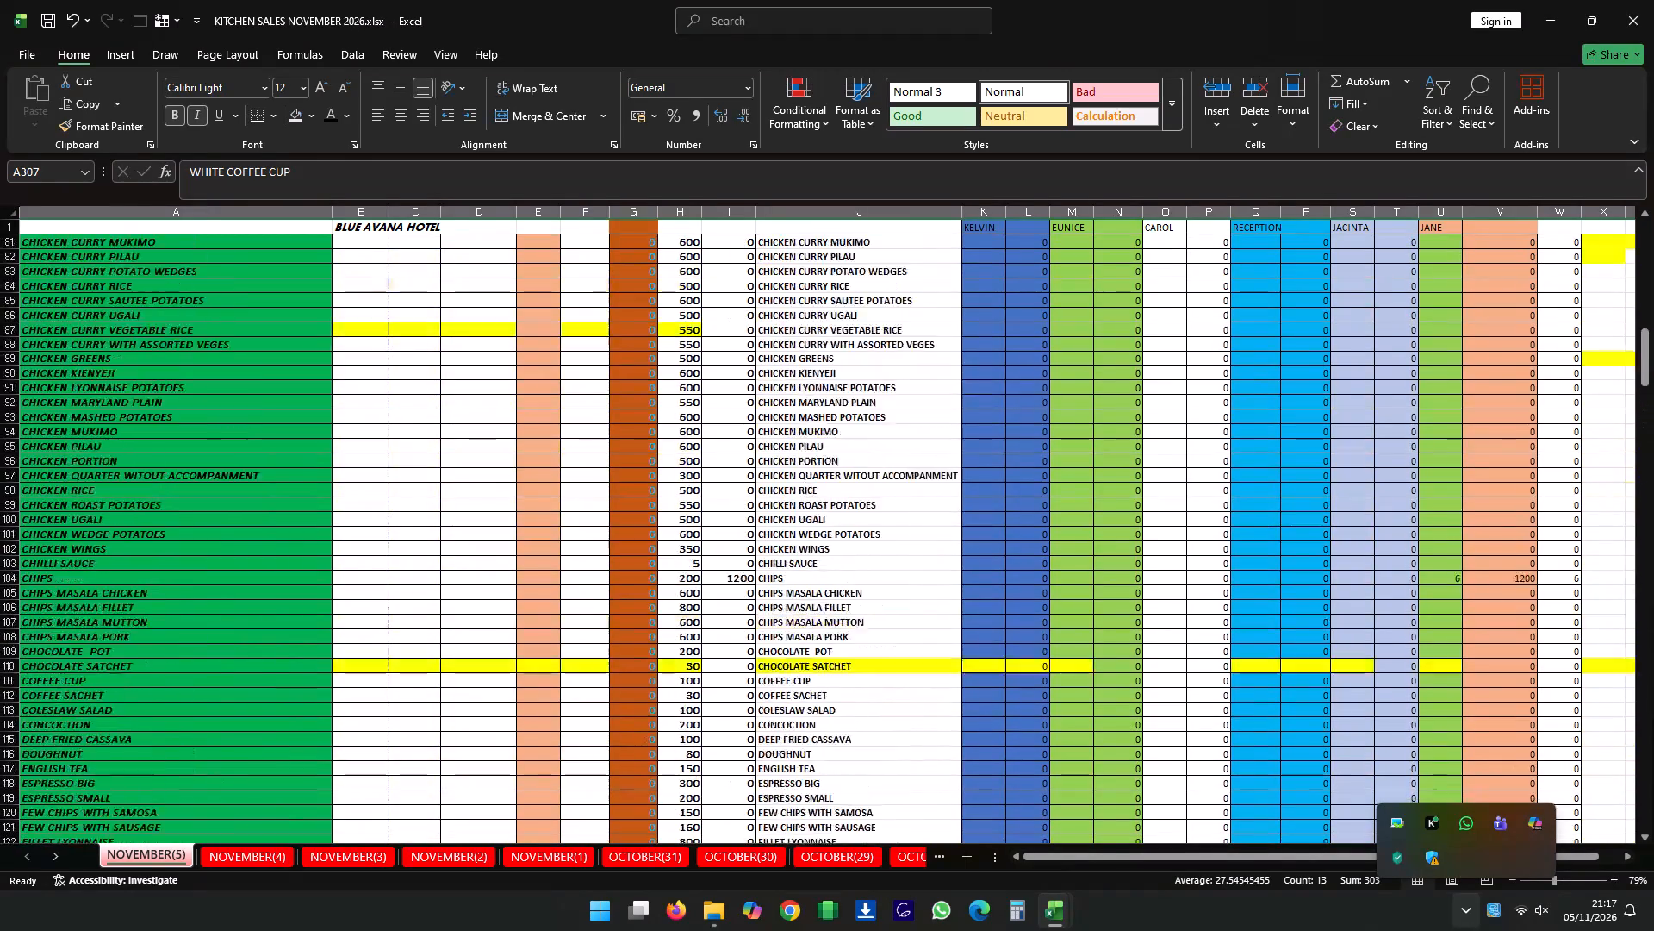
pyautogui.scroll(20, 886, 509)
pyautogui.scroll(14, 886, 509)
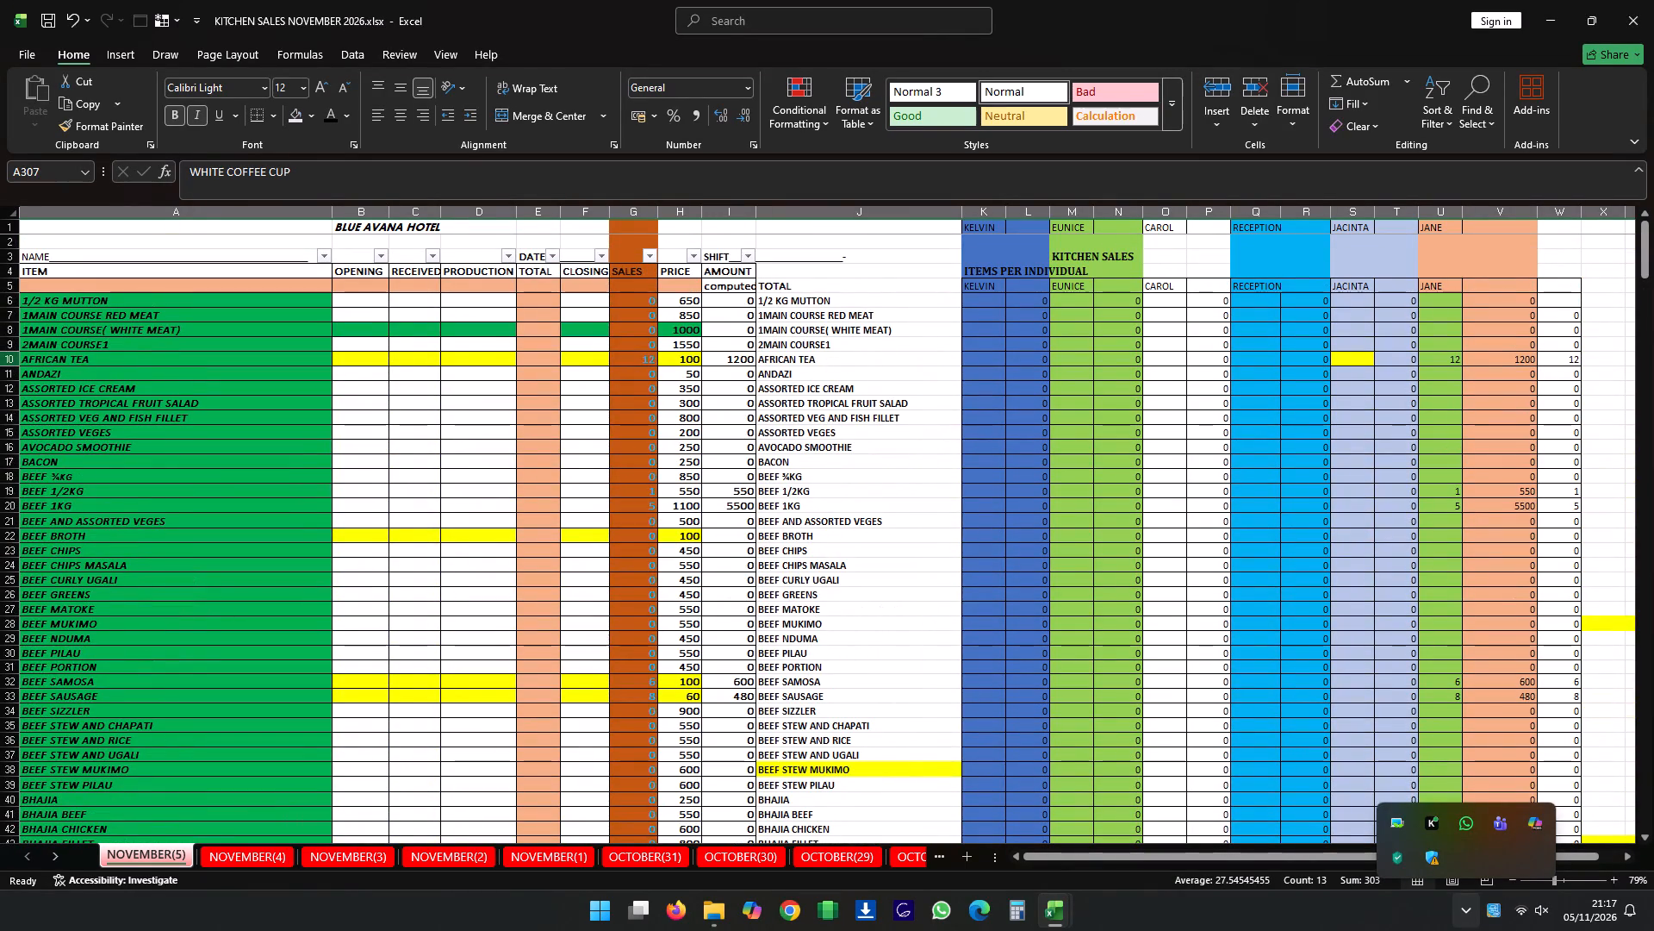
pyautogui.click(4, 359)
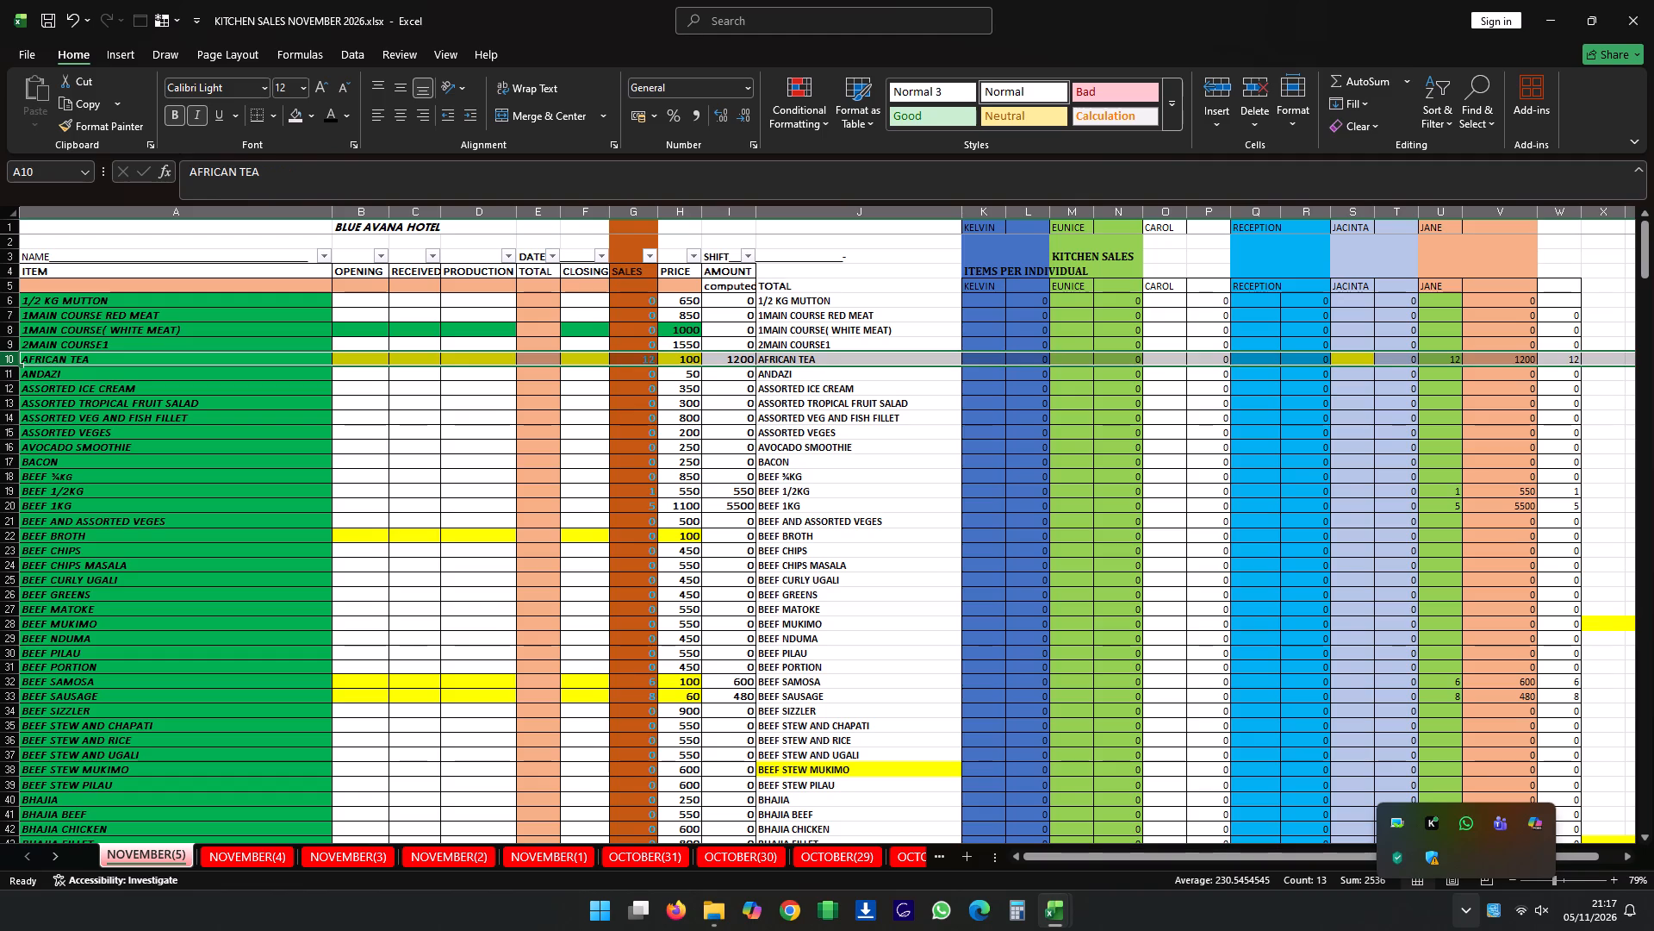
pyautogui.click(3, 490)
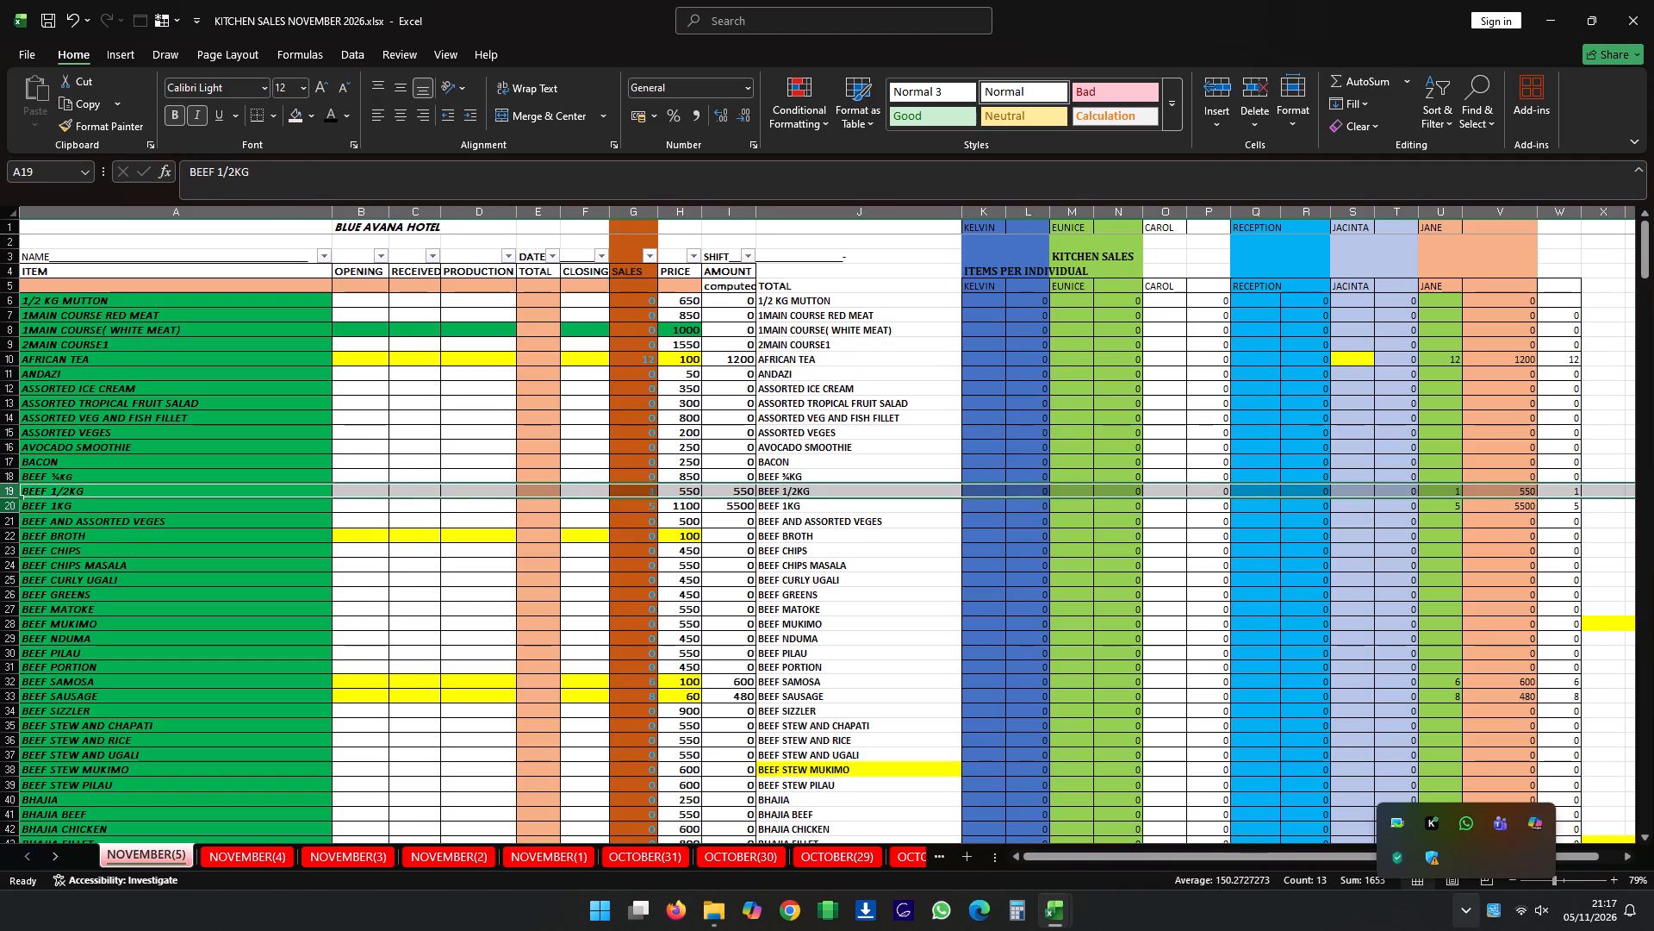
pyautogui.click(2, 505)
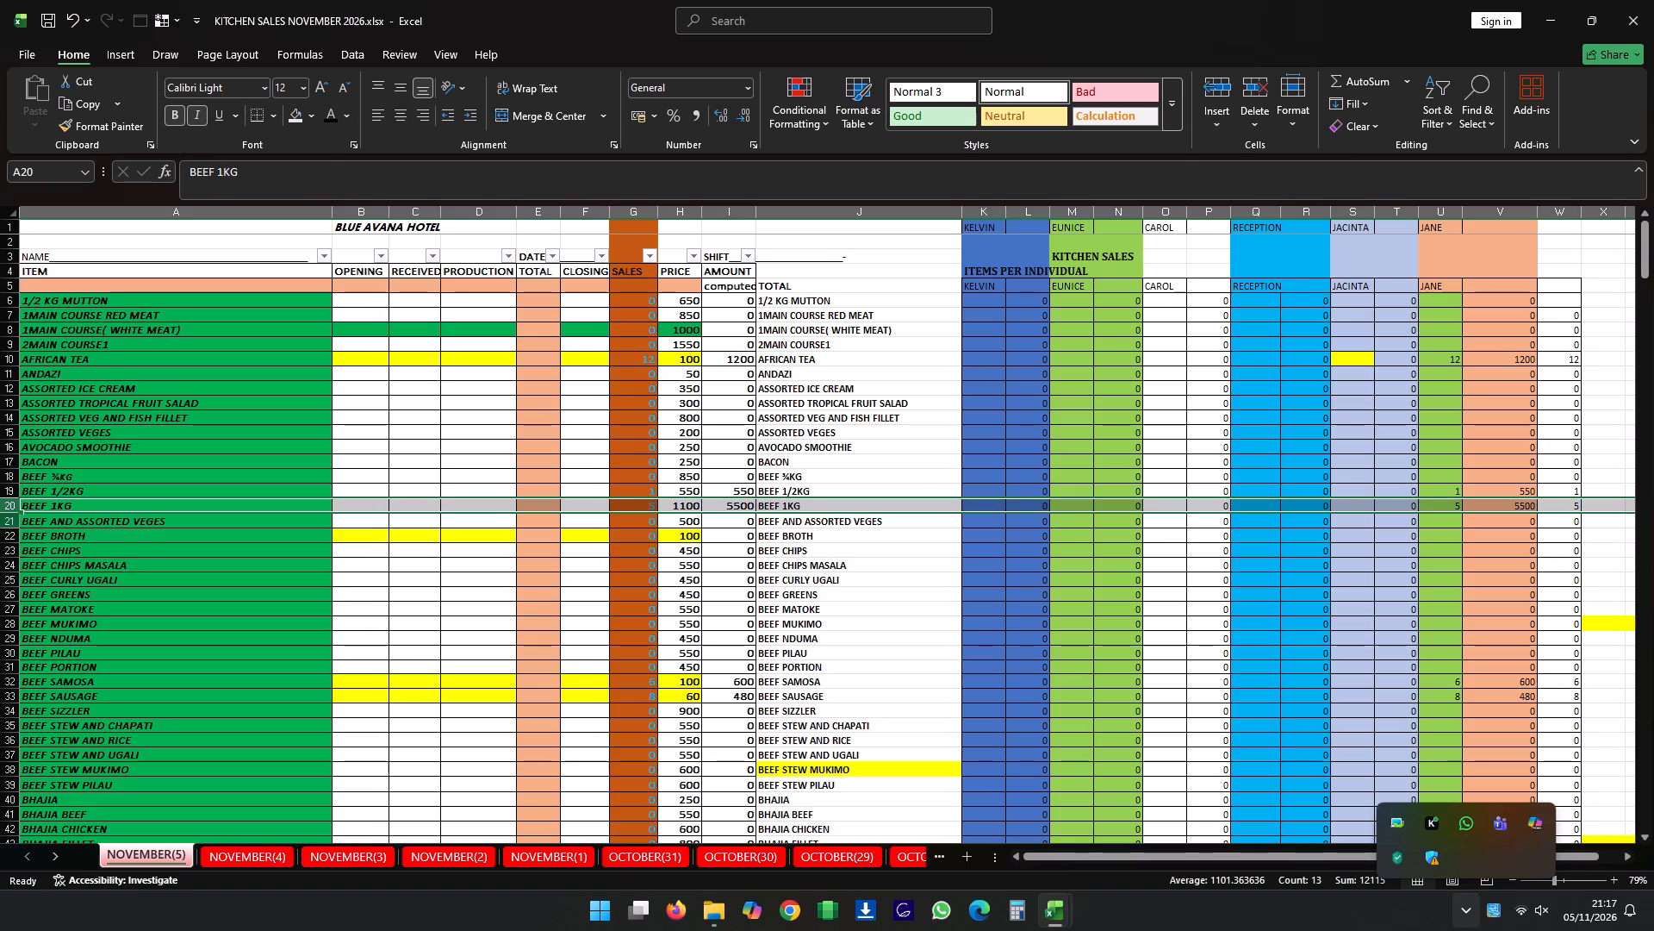
pyautogui.click(1, 684)
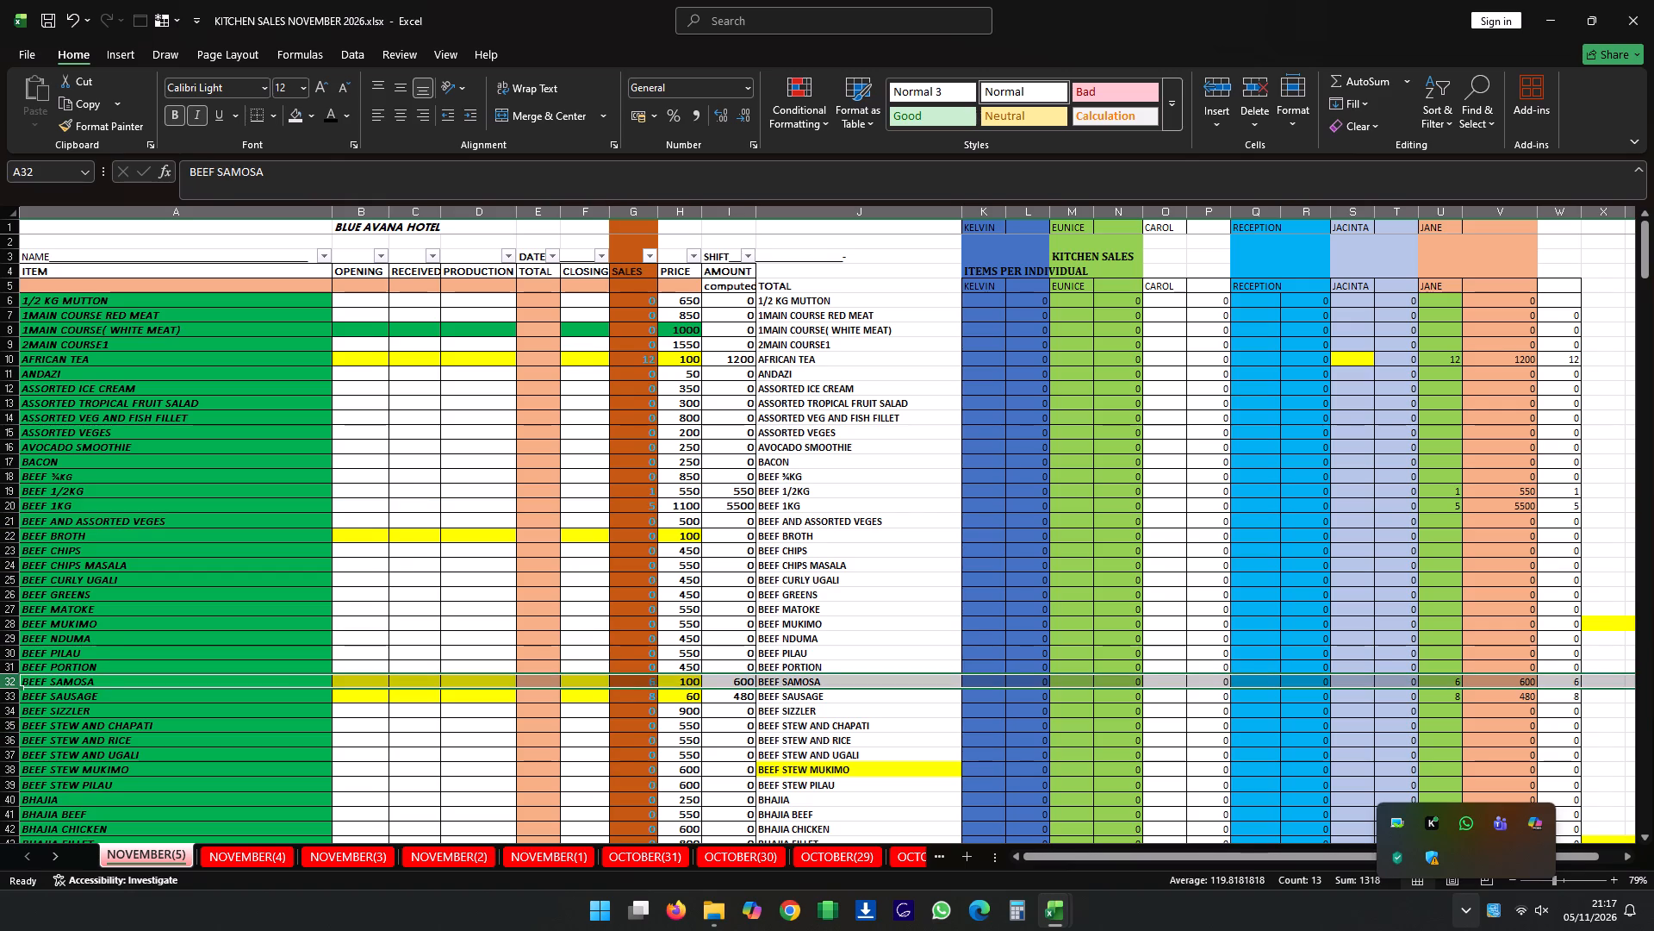
pyautogui.click(10, 697)
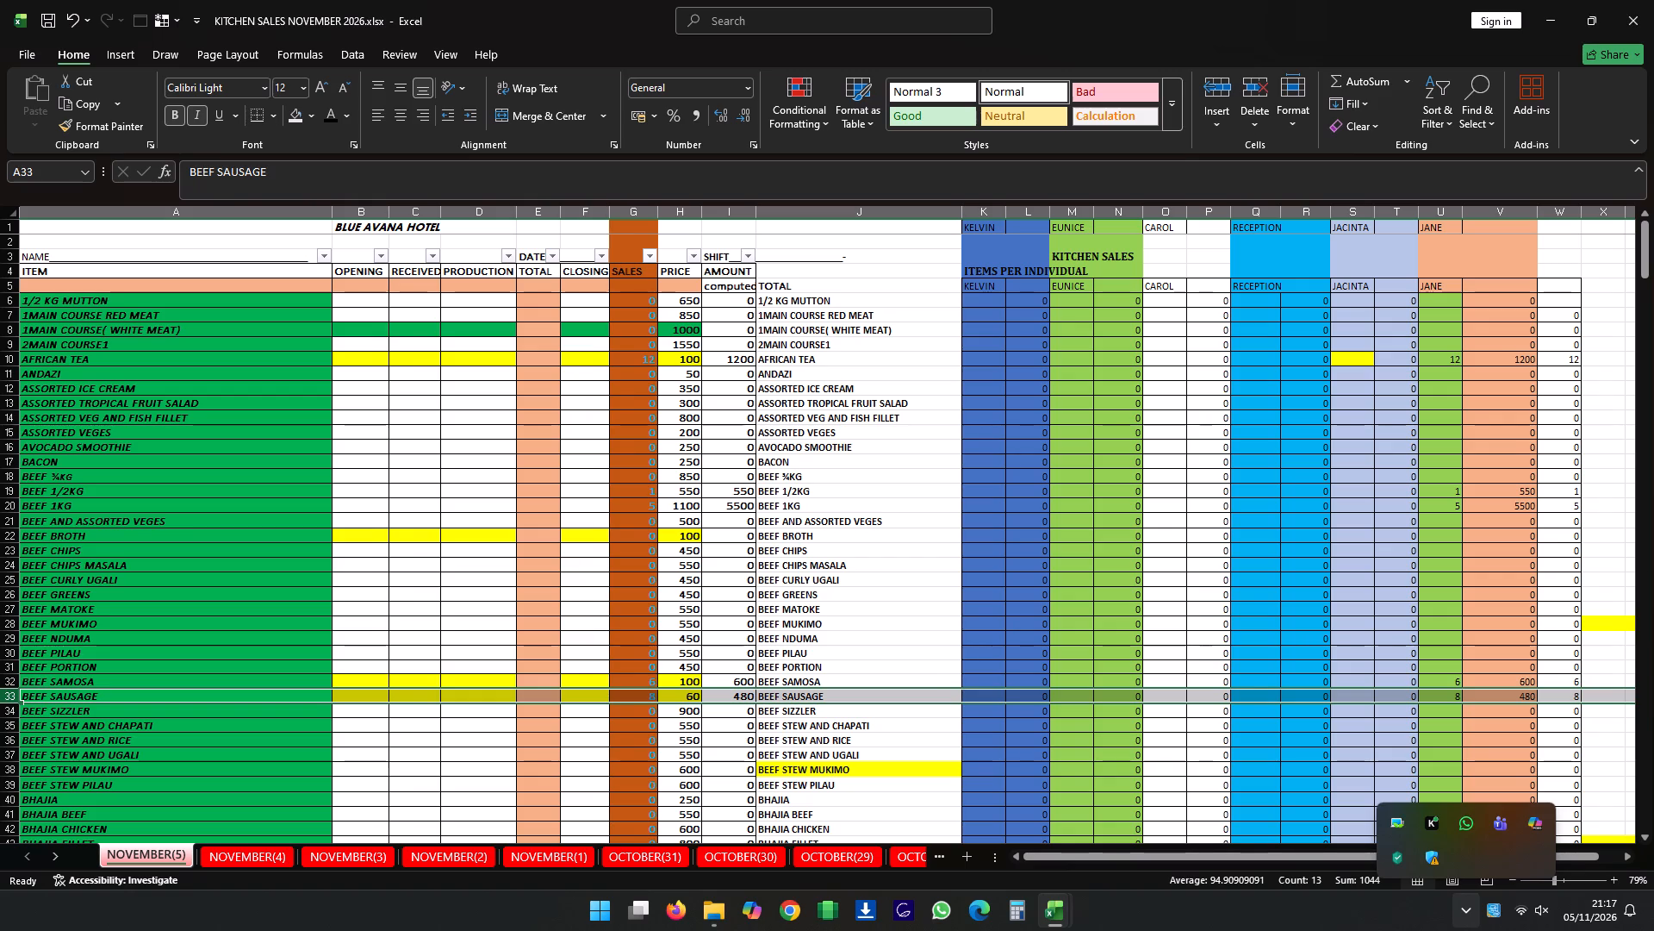
# Check JANE's entries in the BREAD WITH BUTTER, CAPPUCCINO BIG, CHAPATI, CHAPATI BEEF and CHICKEN BROILER FULL rows.
pyautogui.scroll(-4, 5, 744)
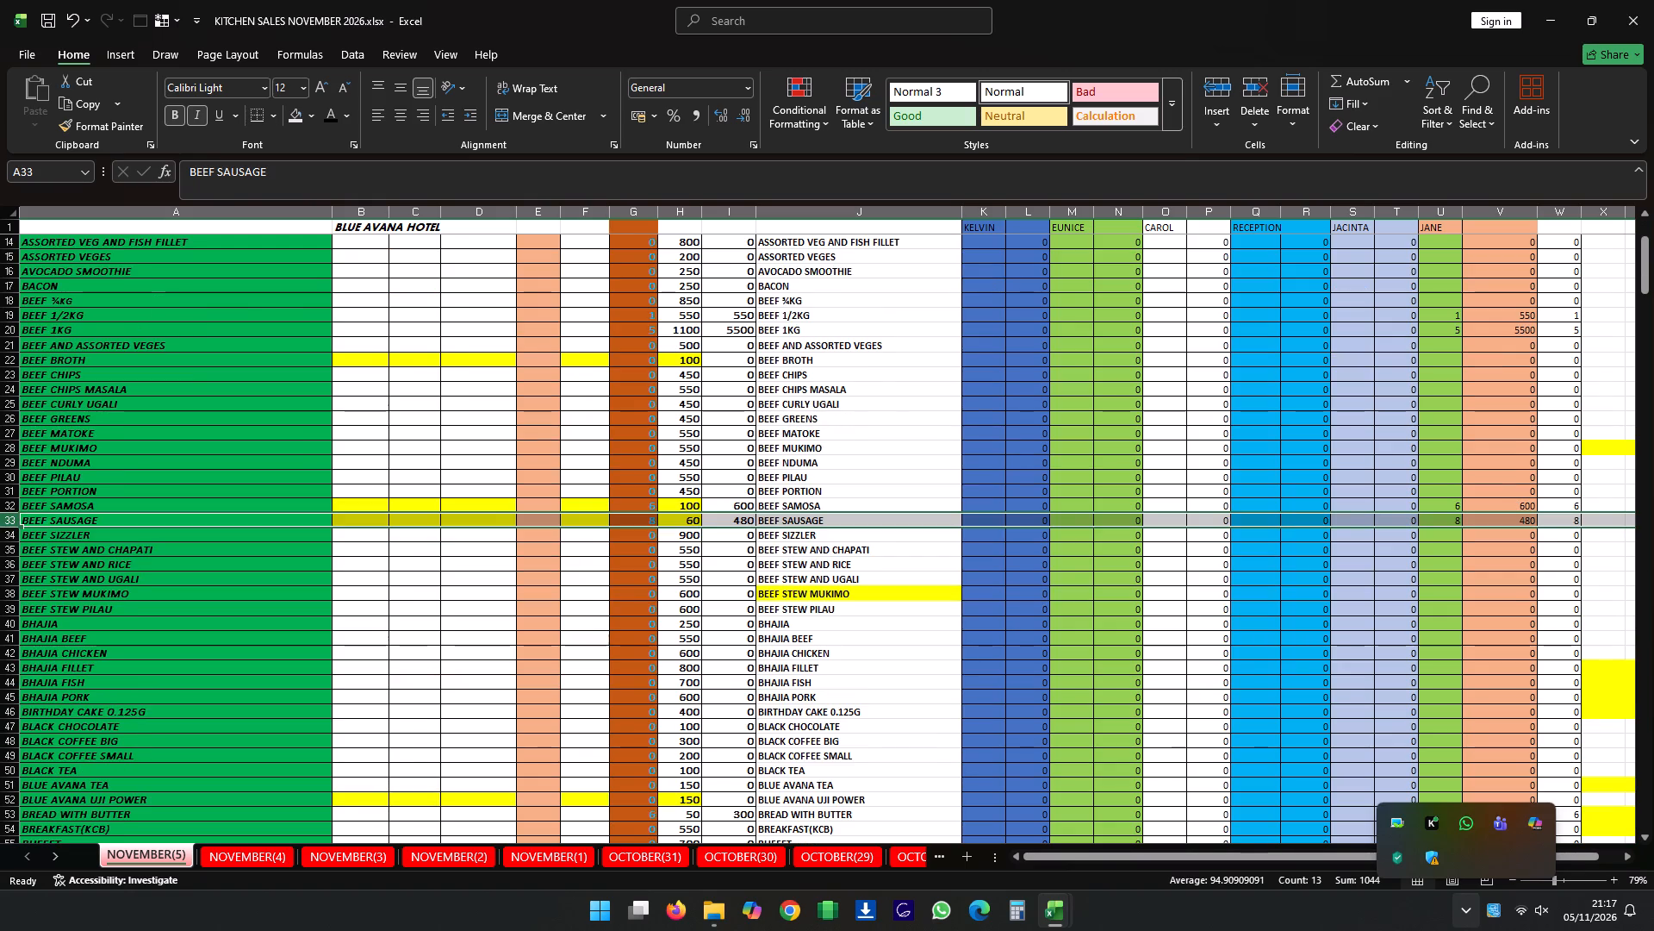
pyautogui.click(5, 816)
pyautogui.scroll(-6, 8, 812)
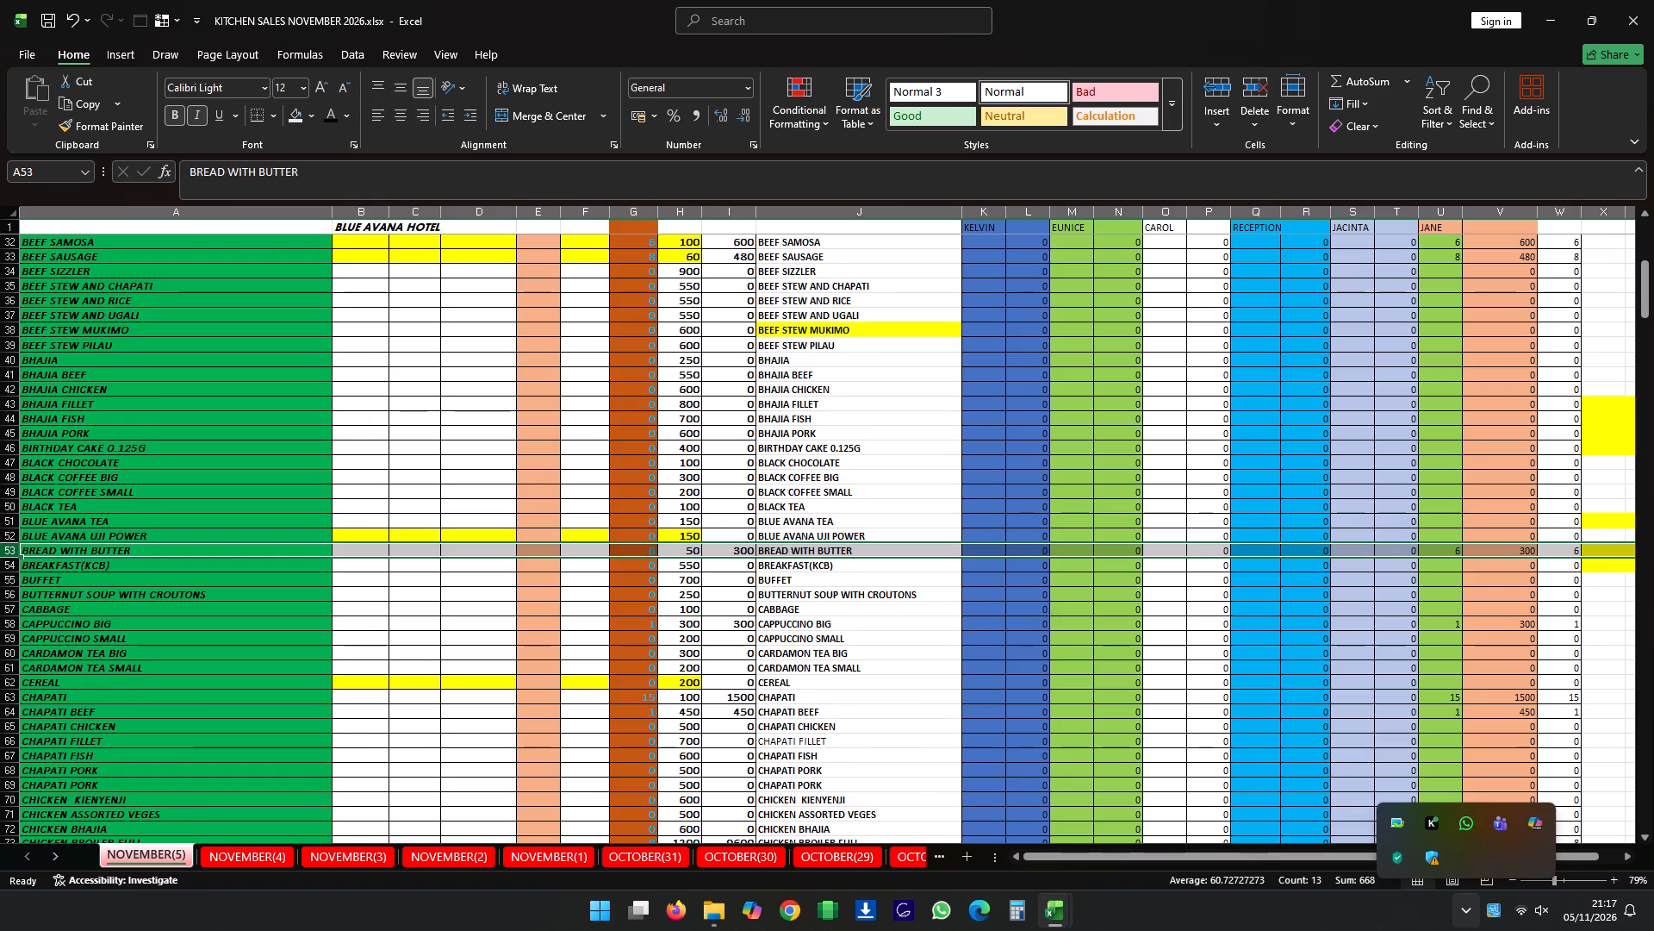
pyautogui.click(6, 625)
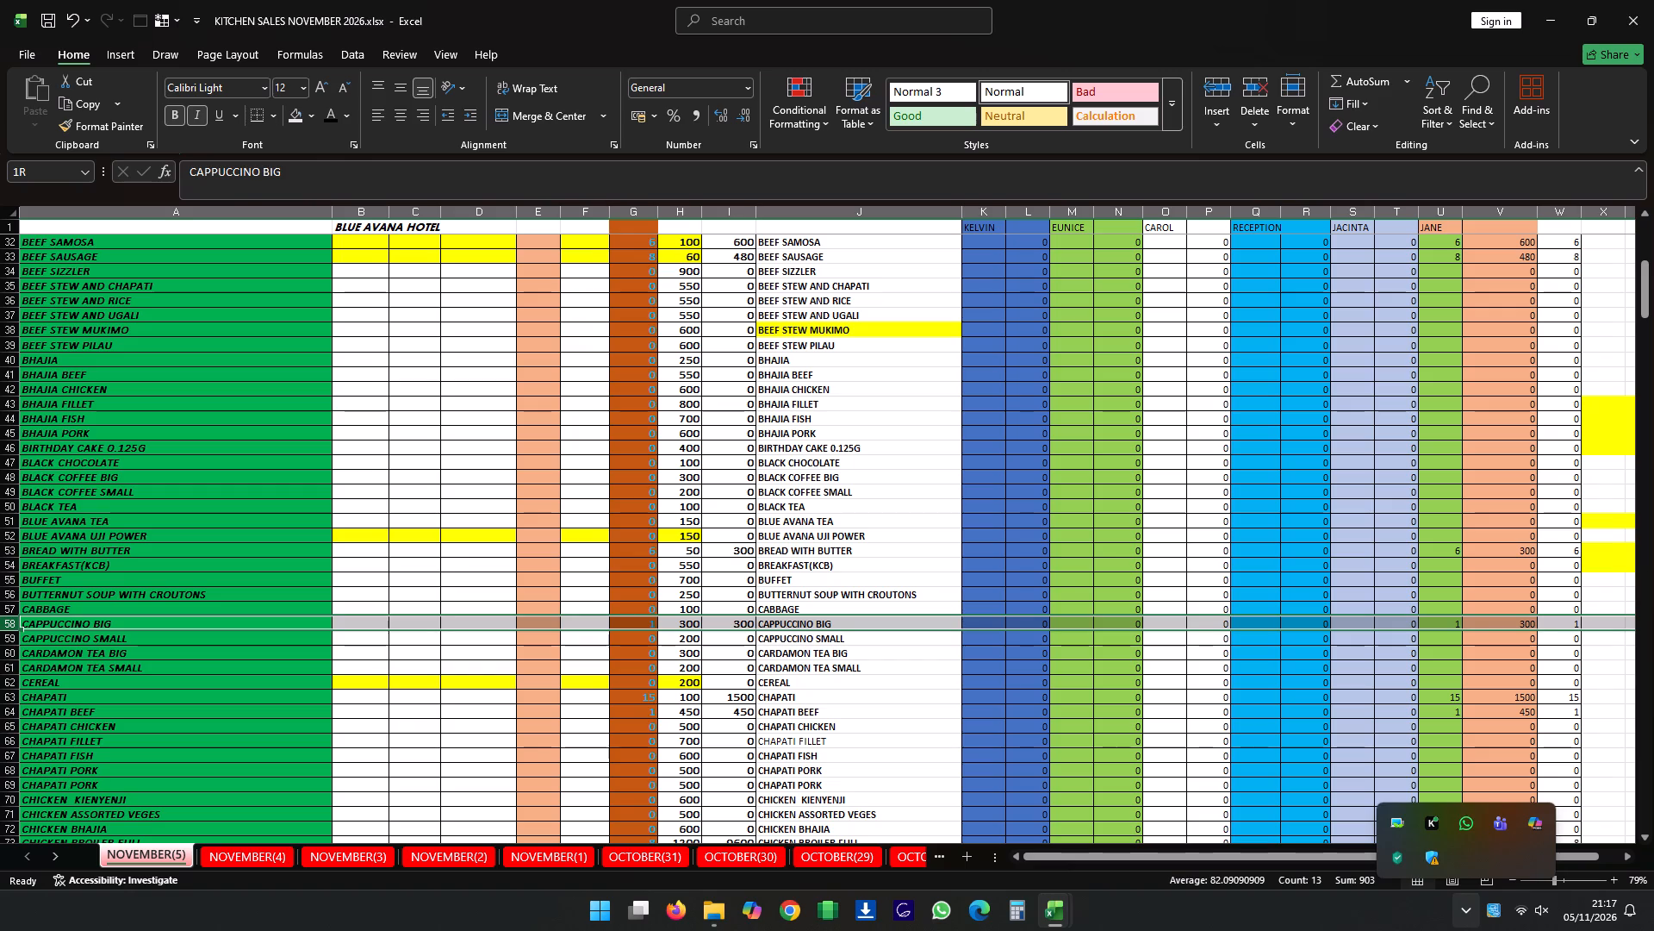
pyautogui.click(5, 698)
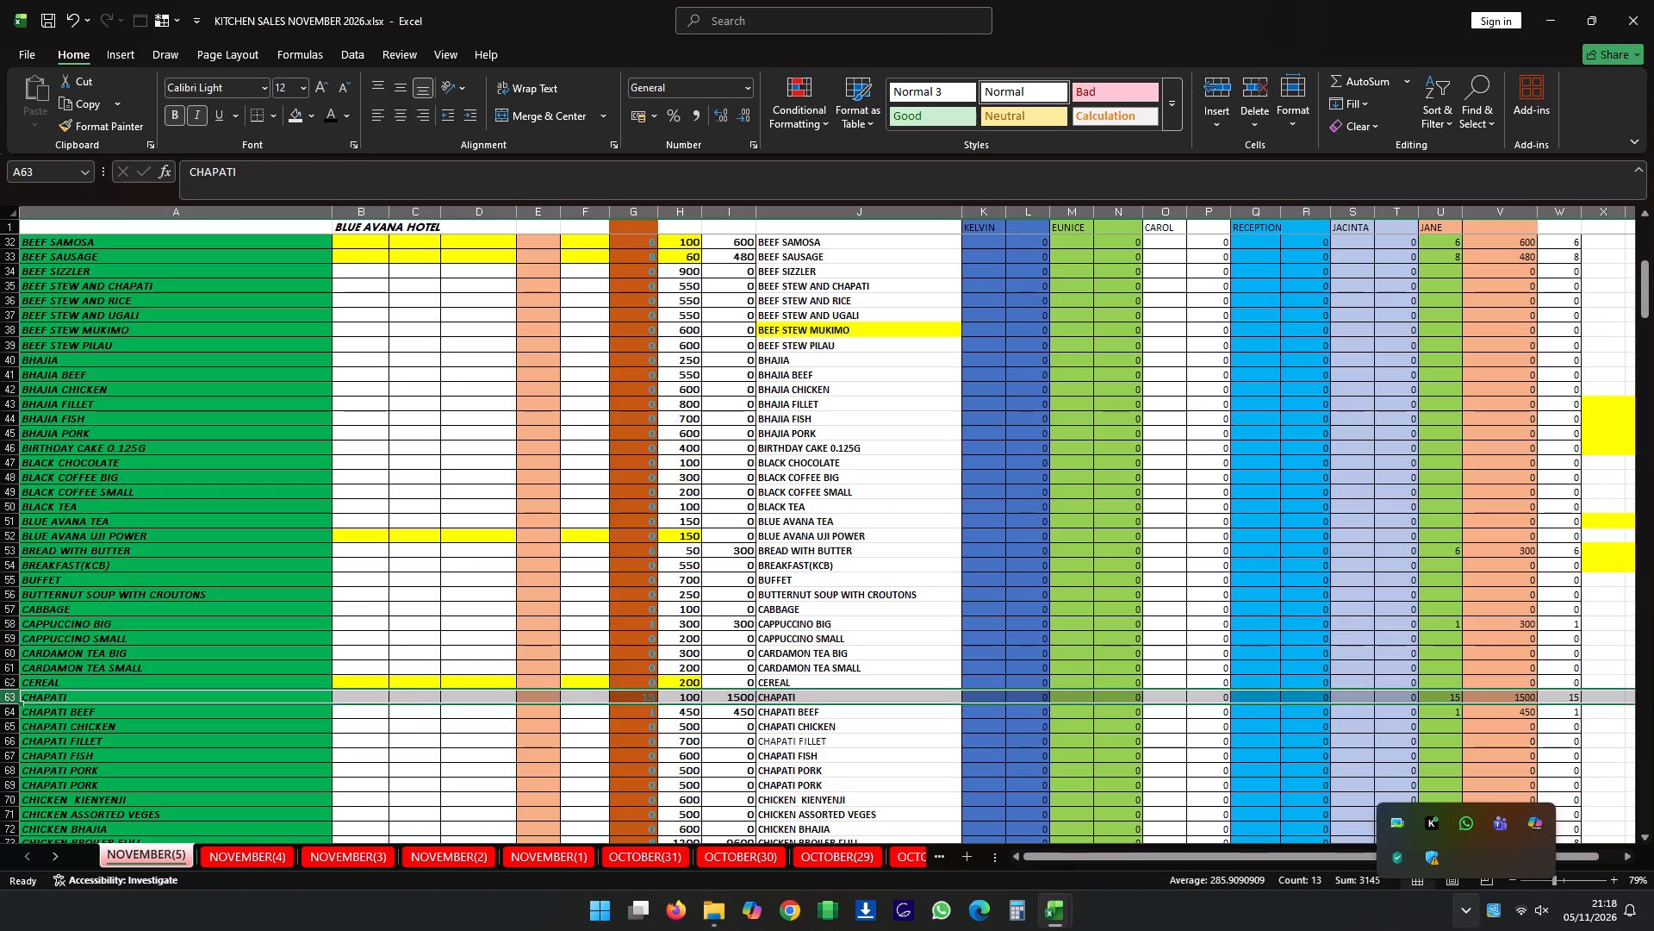
pyautogui.click(7, 709)
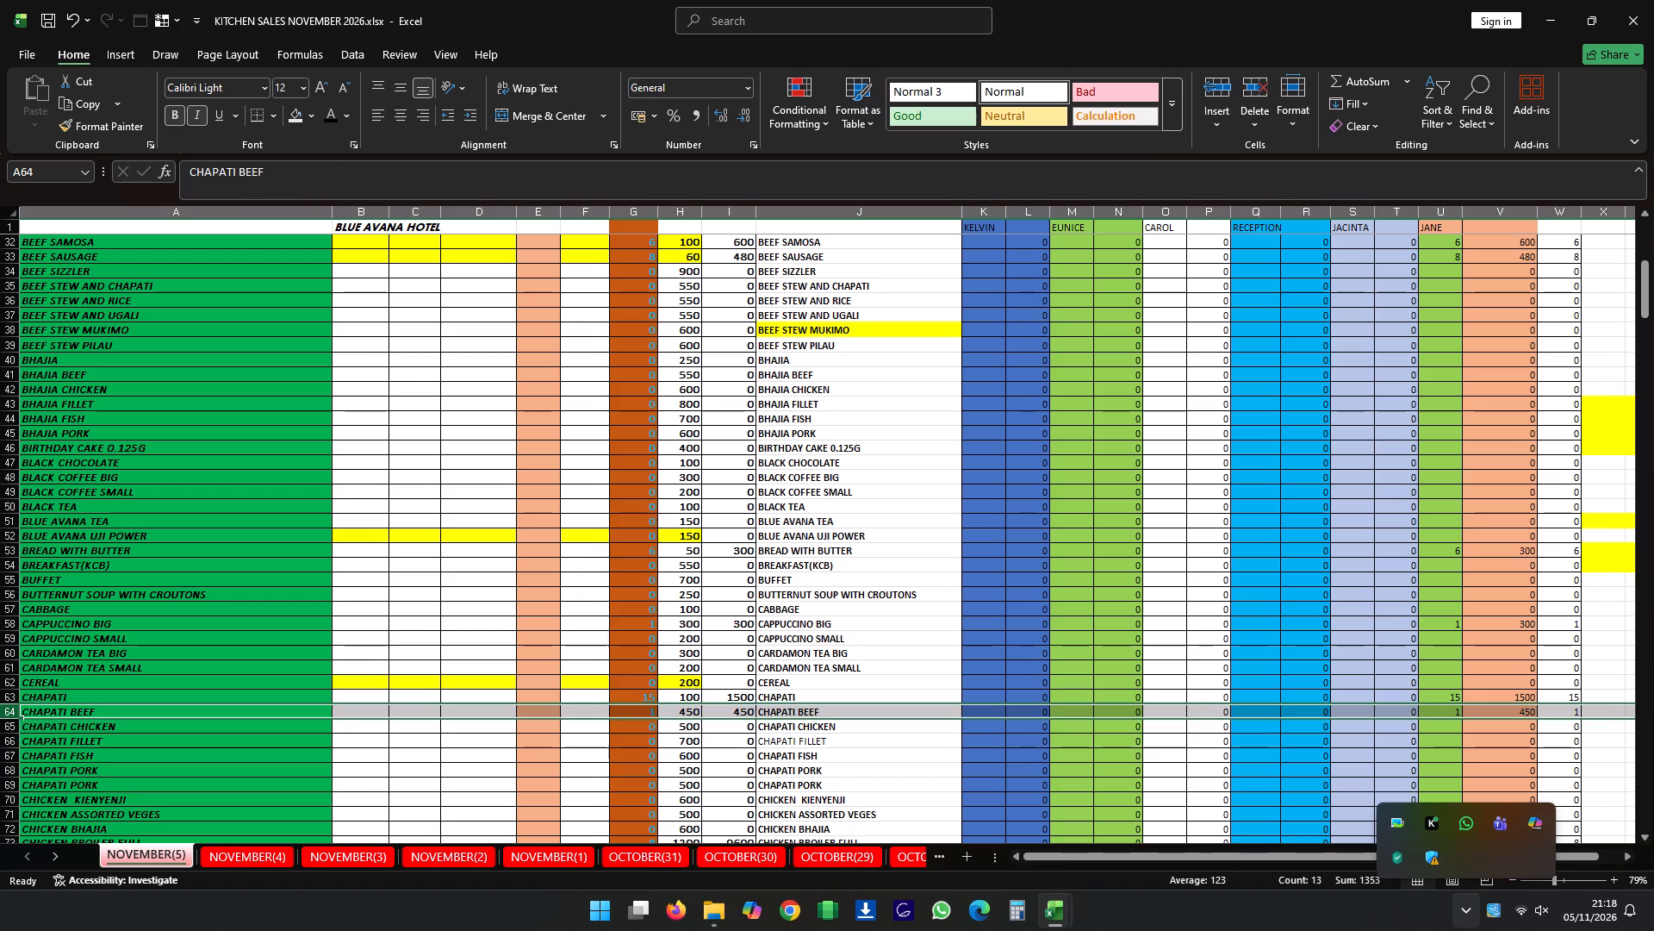
pyautogui.scroll(-1, 9, 754)
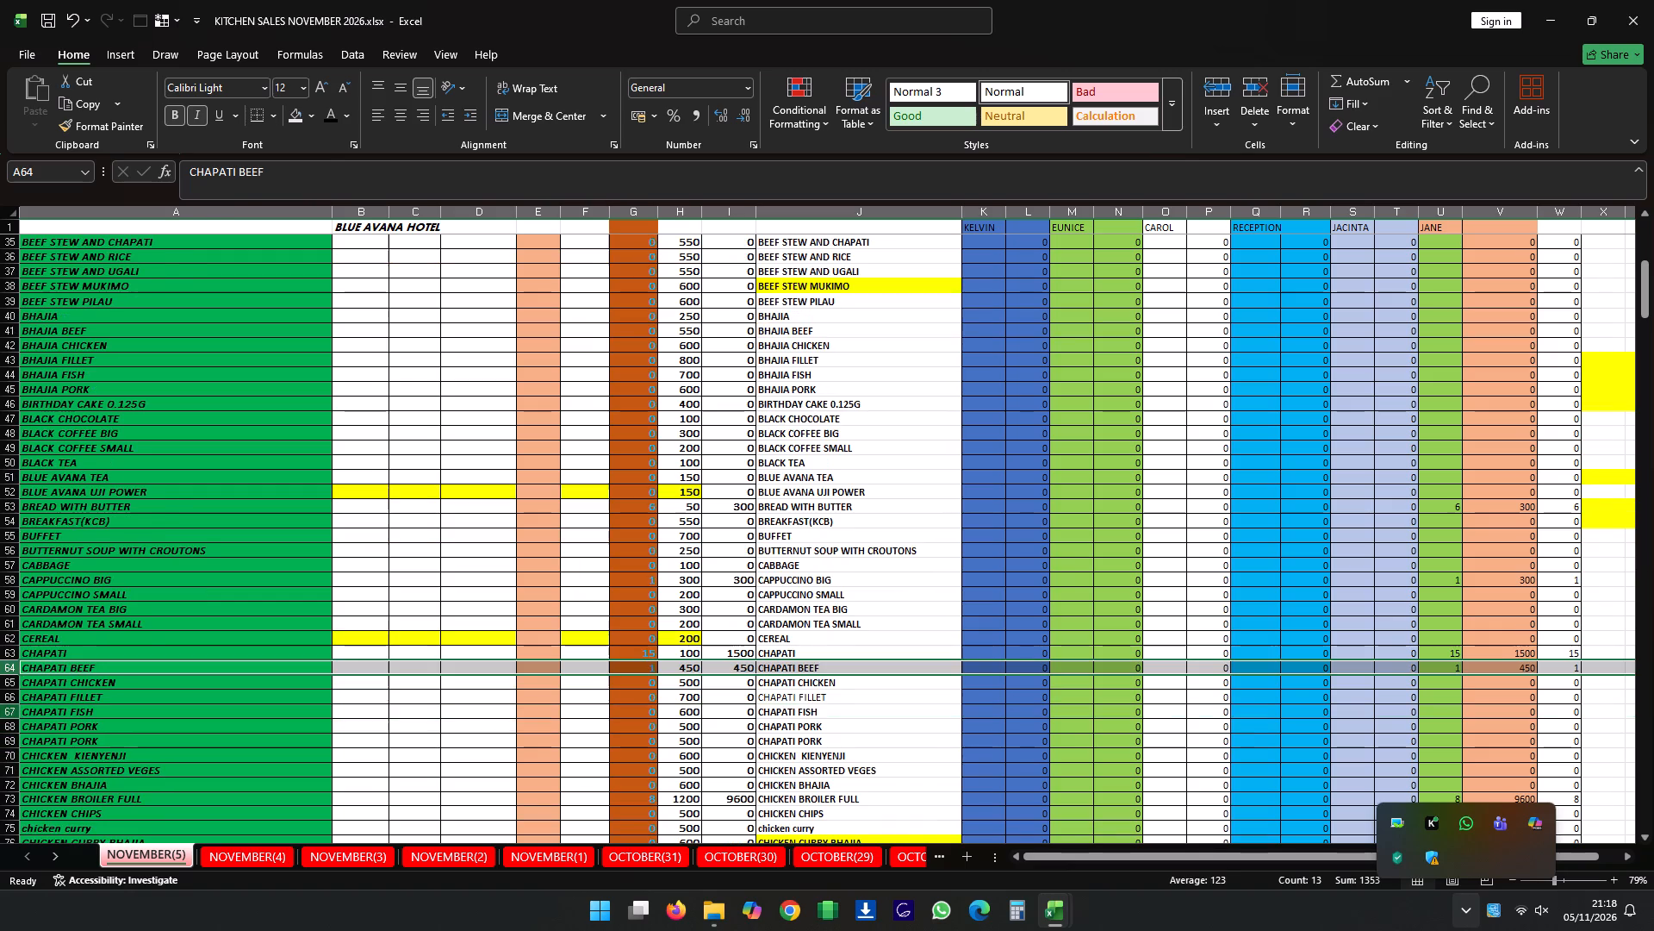
pyautogui.click(7, 798)
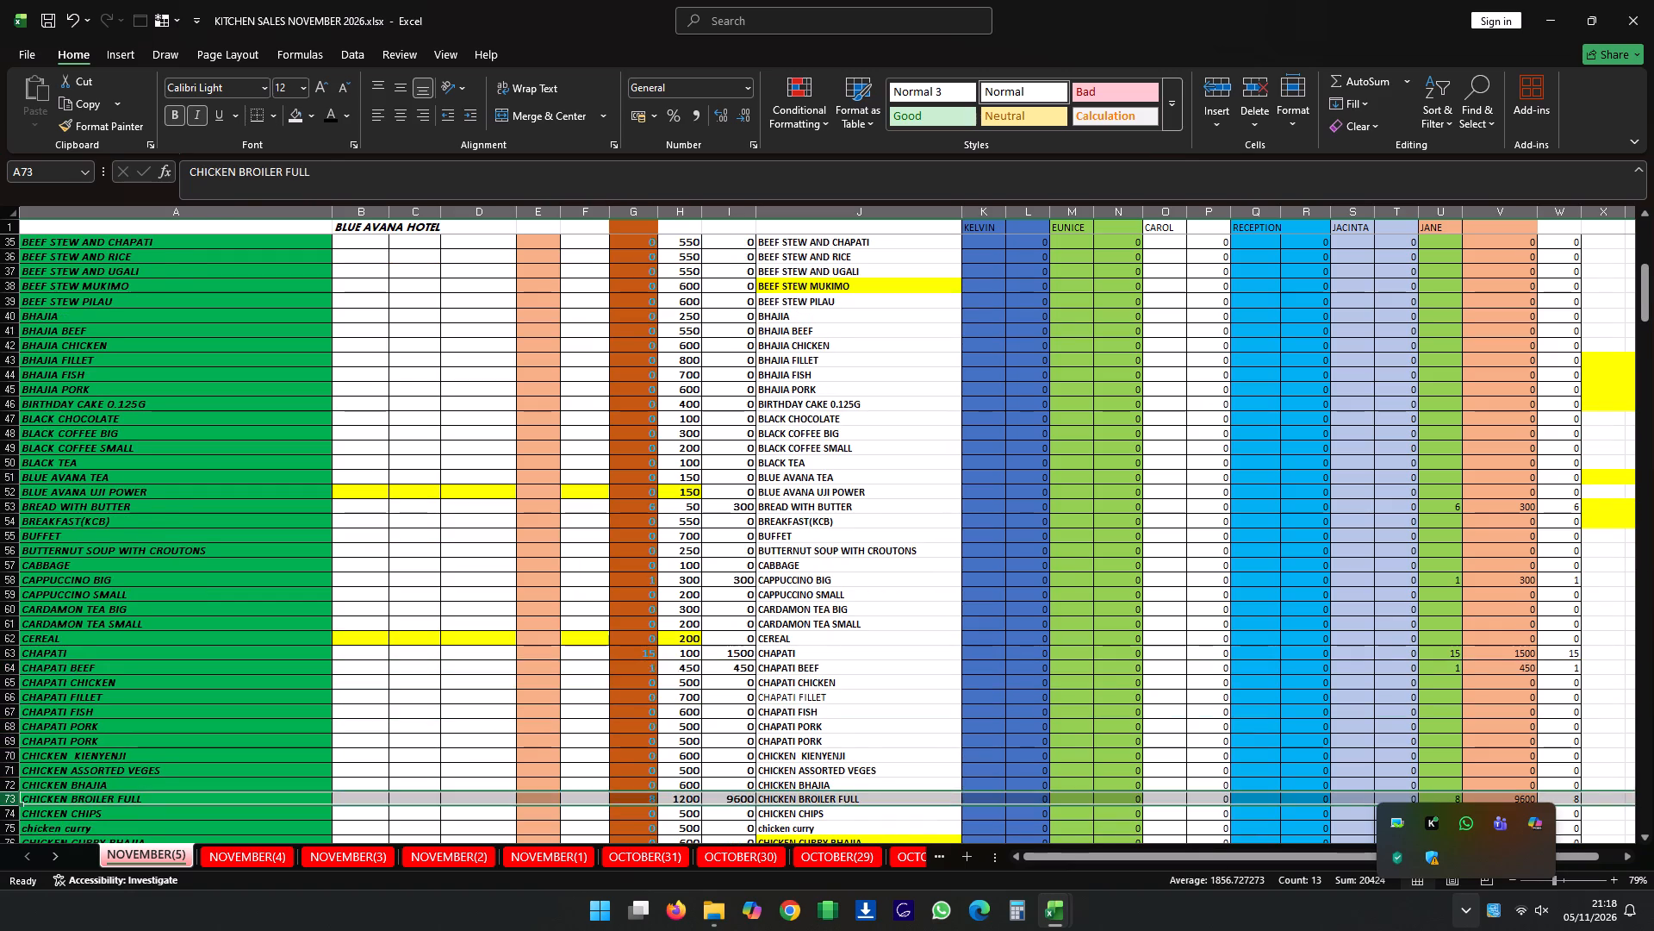
# Check JANE's entries in the CHIPS, FRUIT PLATE, GLASS OF JUICE and GREENS rows.
pyautogui.scroll(-2, 12, 794)
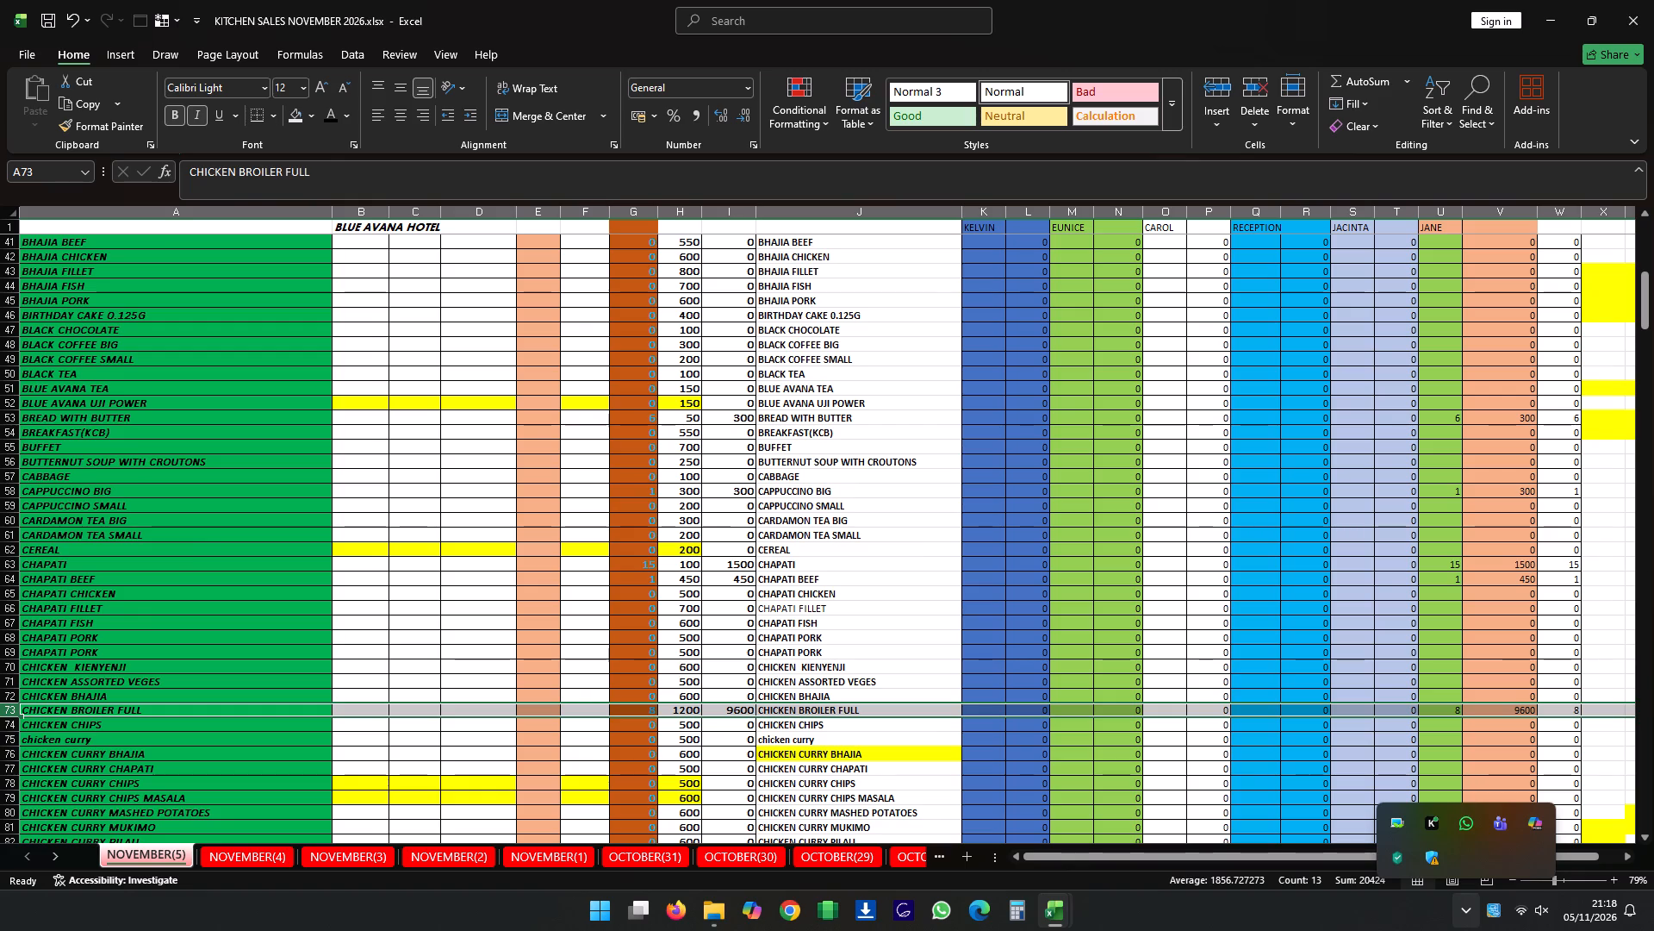
pyautogui.scroll(-4, 18, 785)
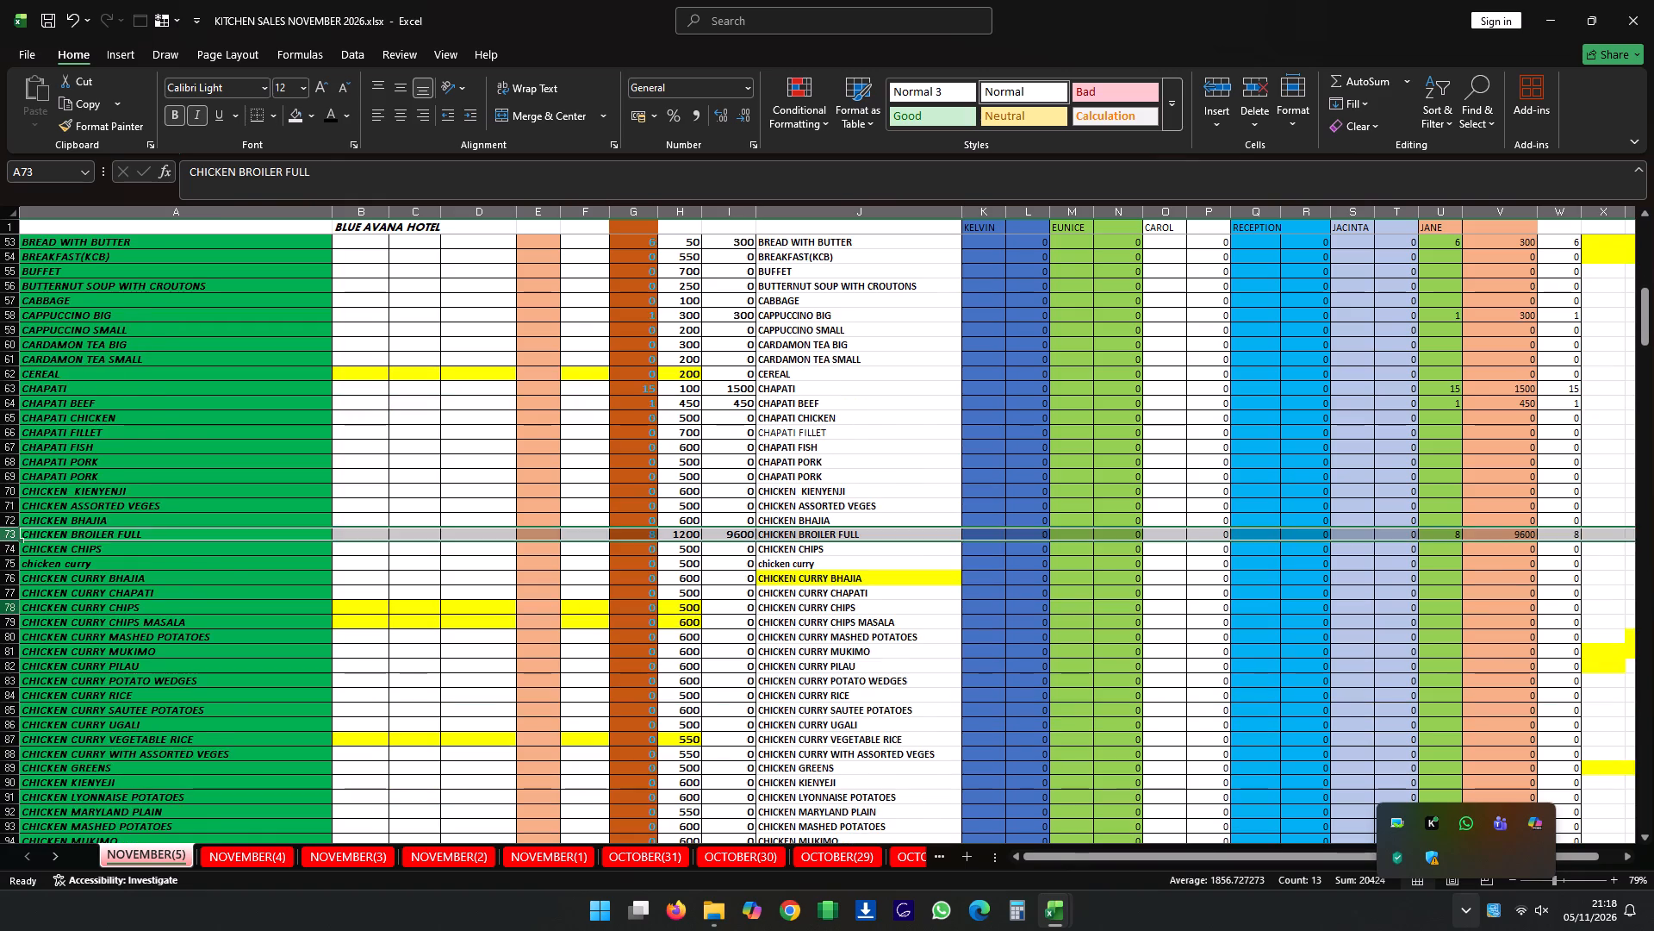
pyautogui.scroll(-8, 18, 785)
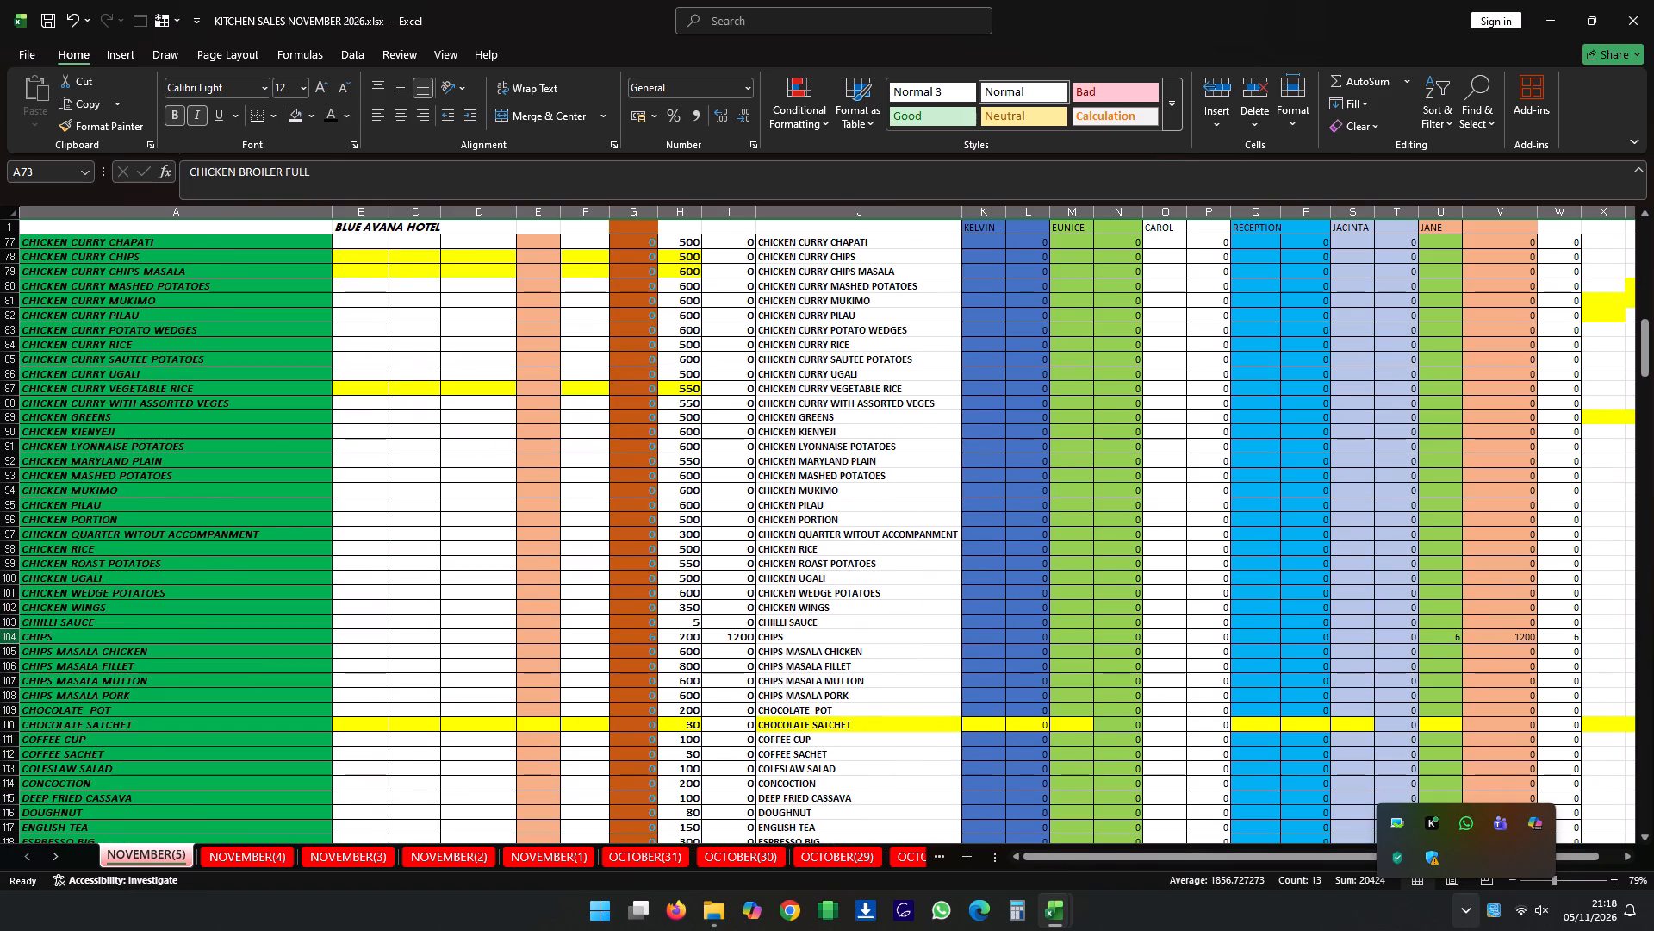
pyautogui.click(10, 636)
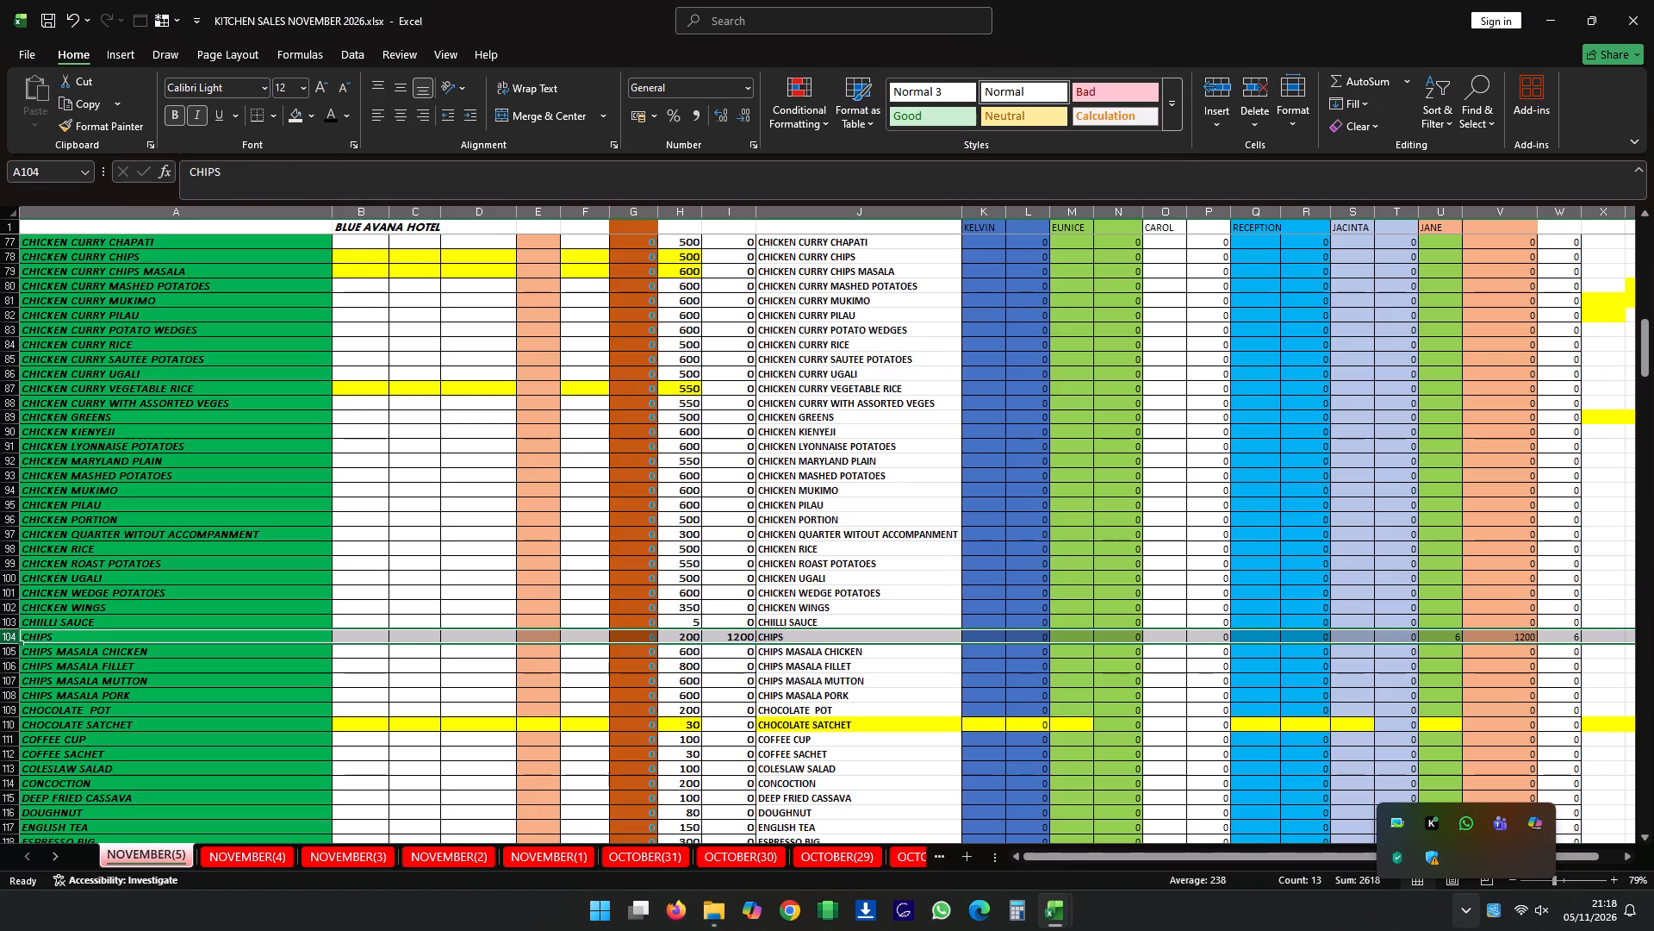
pyautogui.scroll(-14, 17, 663)
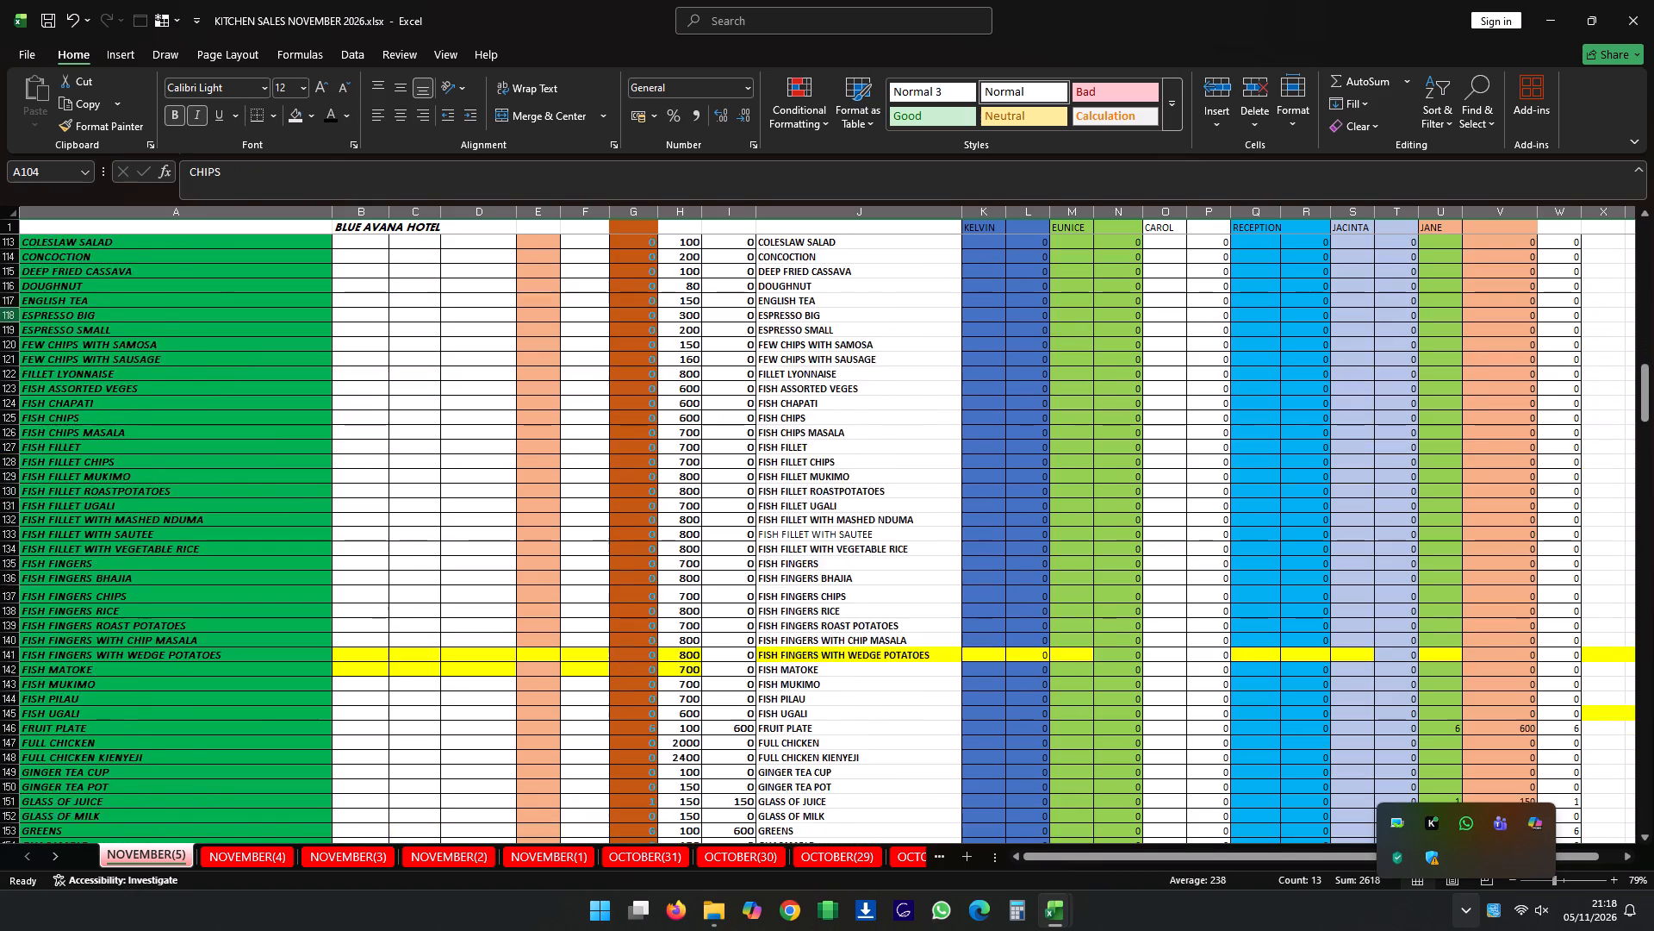
pyautogui.scroll(-7, 19, 666)
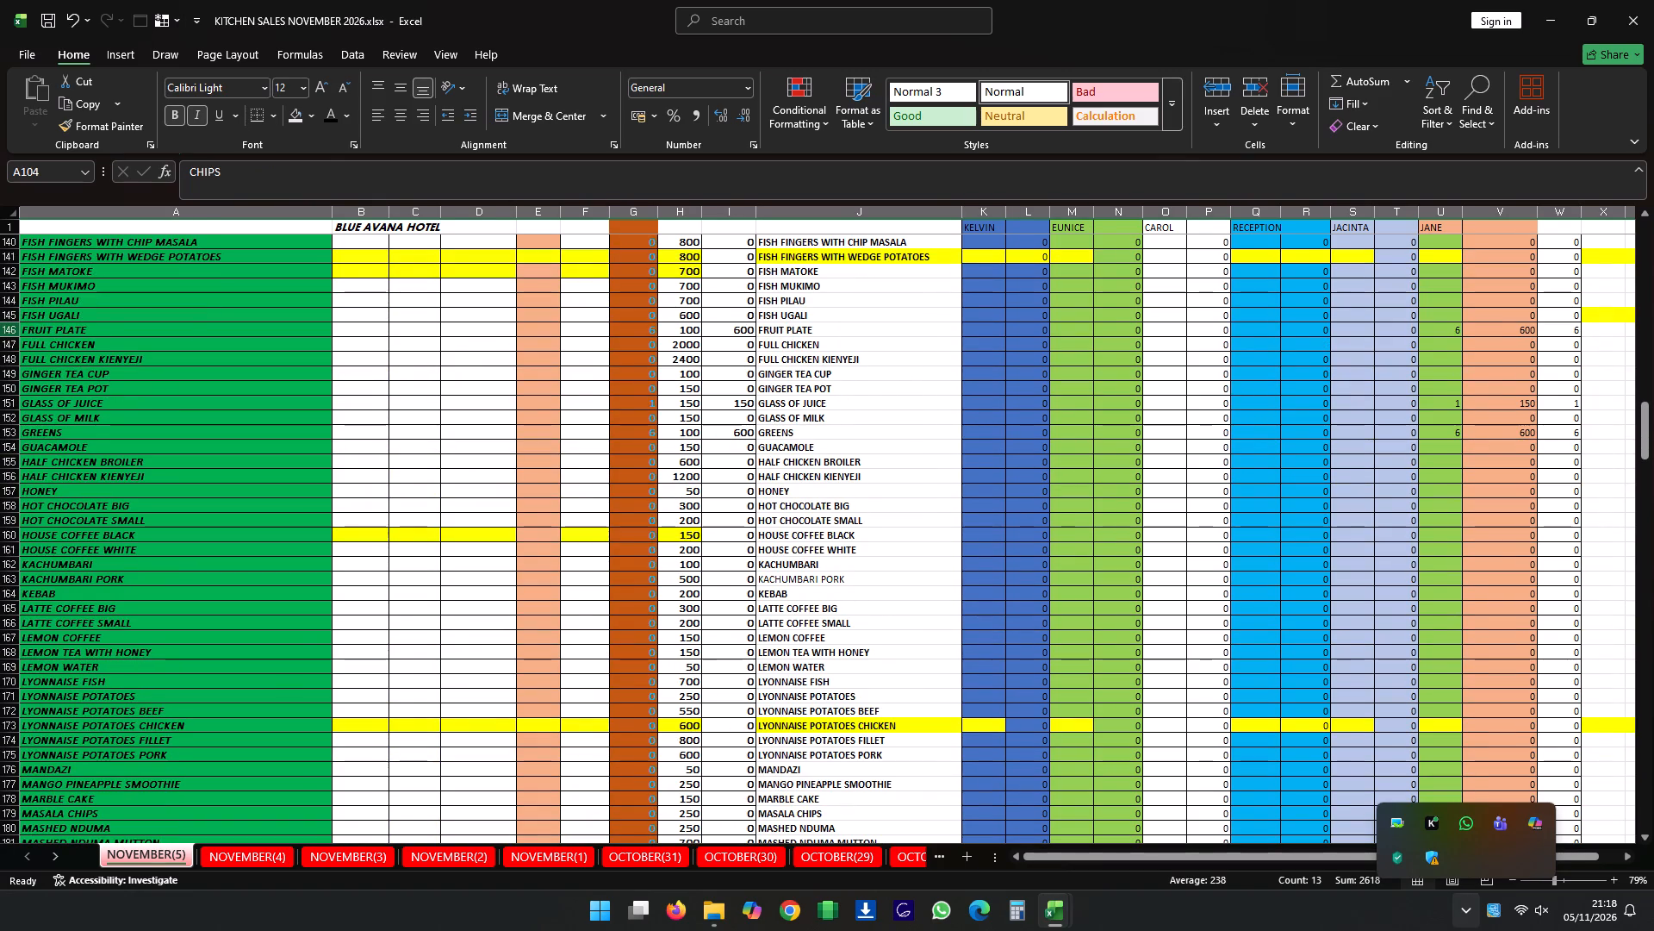
pyautogui.click(0, 333)
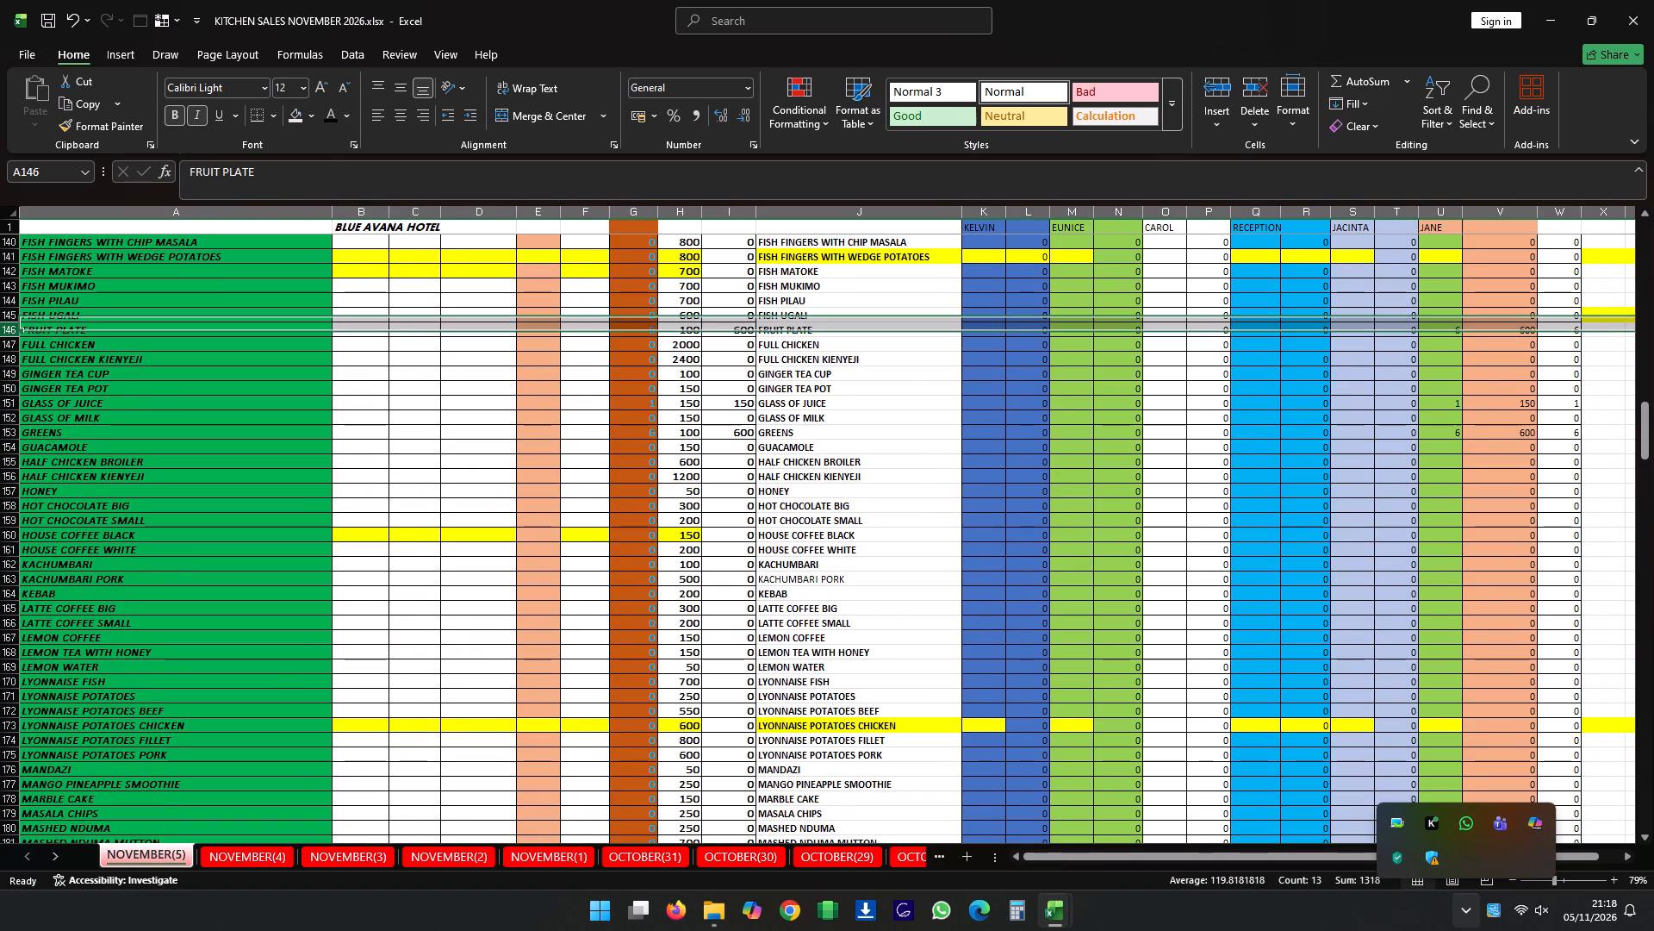
pyautogui.click(4, 400)
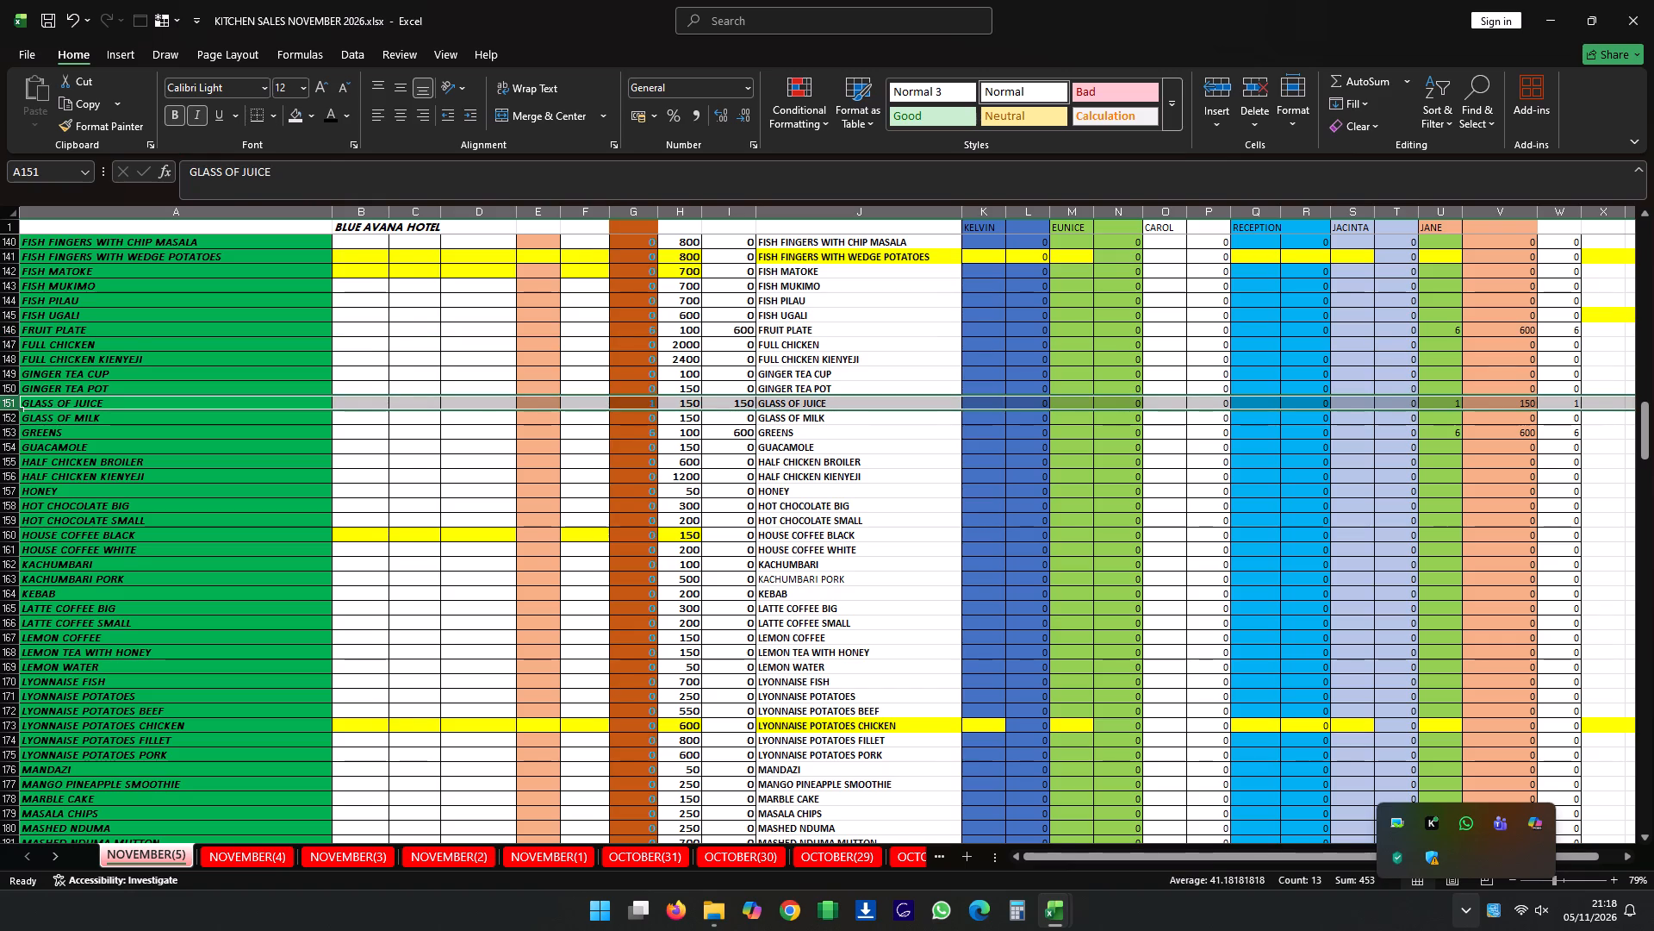
pyautogui.click(9, 435)
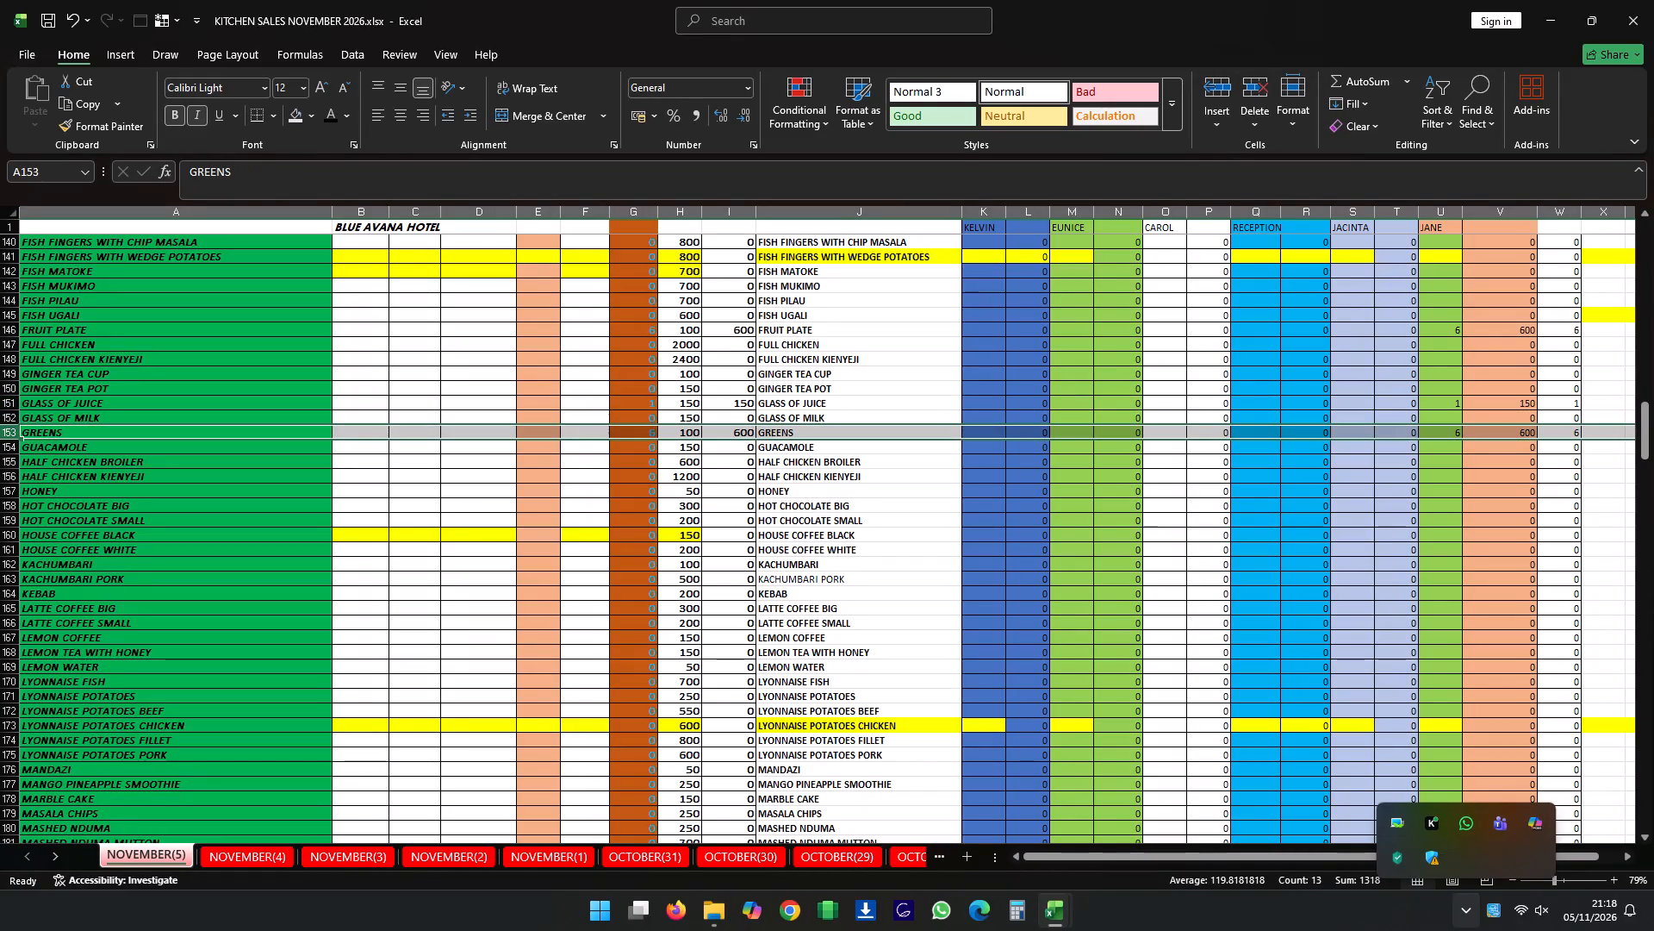
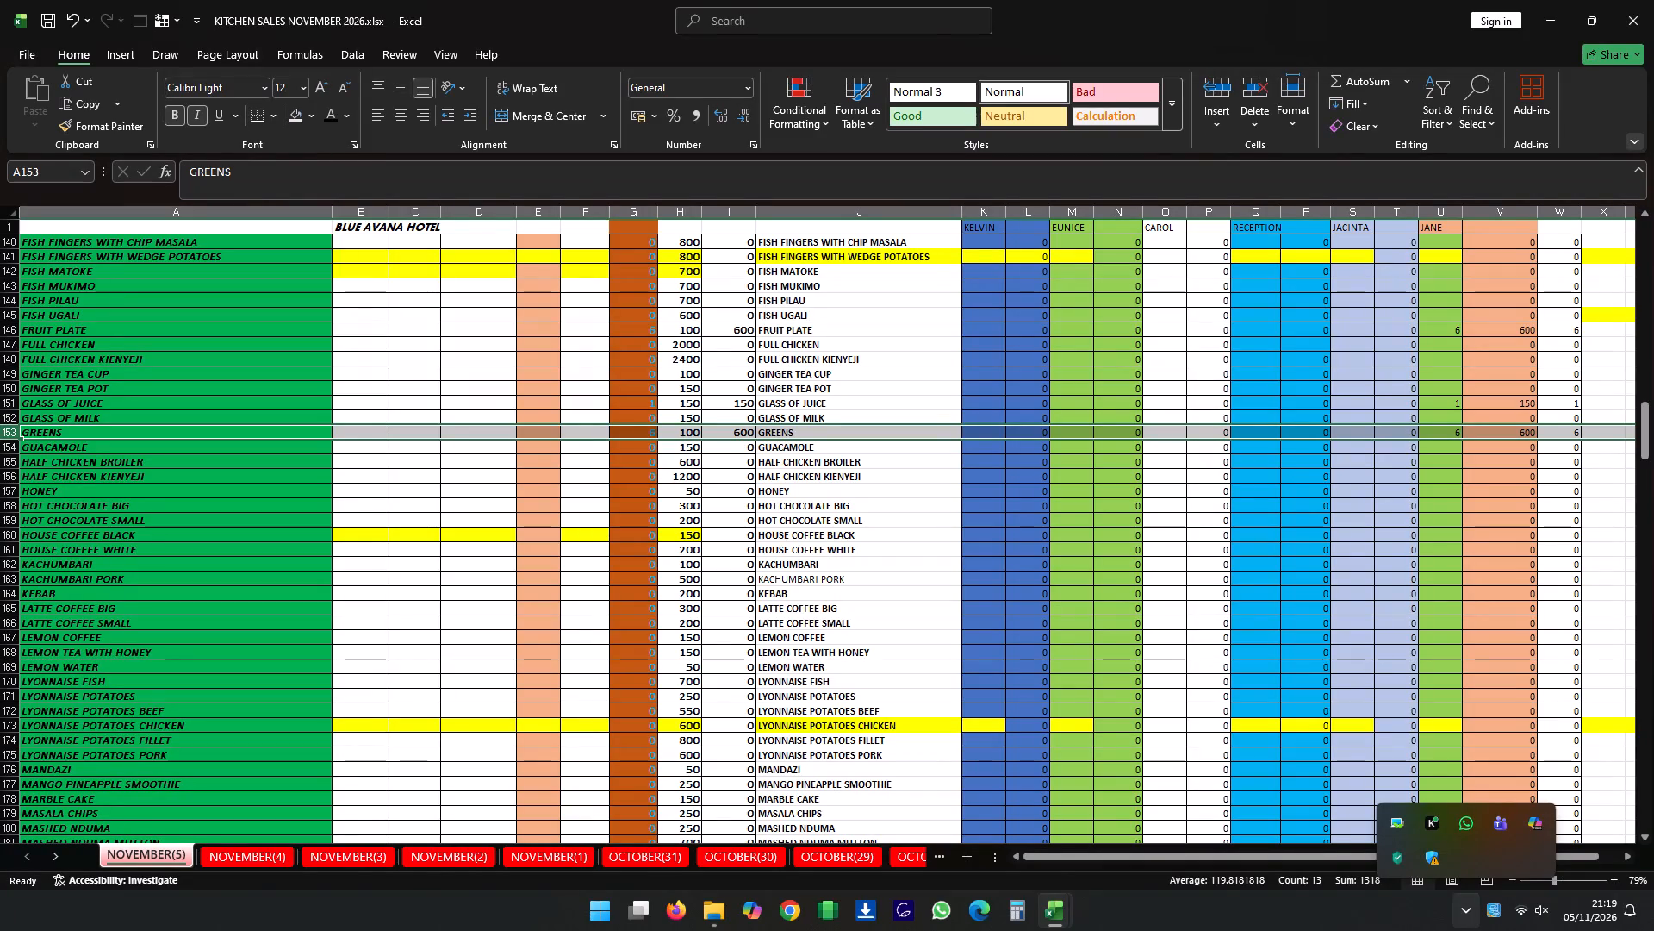
# Check JANE's entries in the MUKIMO and STEAMED RICE rows.
pyautogui.scroll(-3, 131, 771)
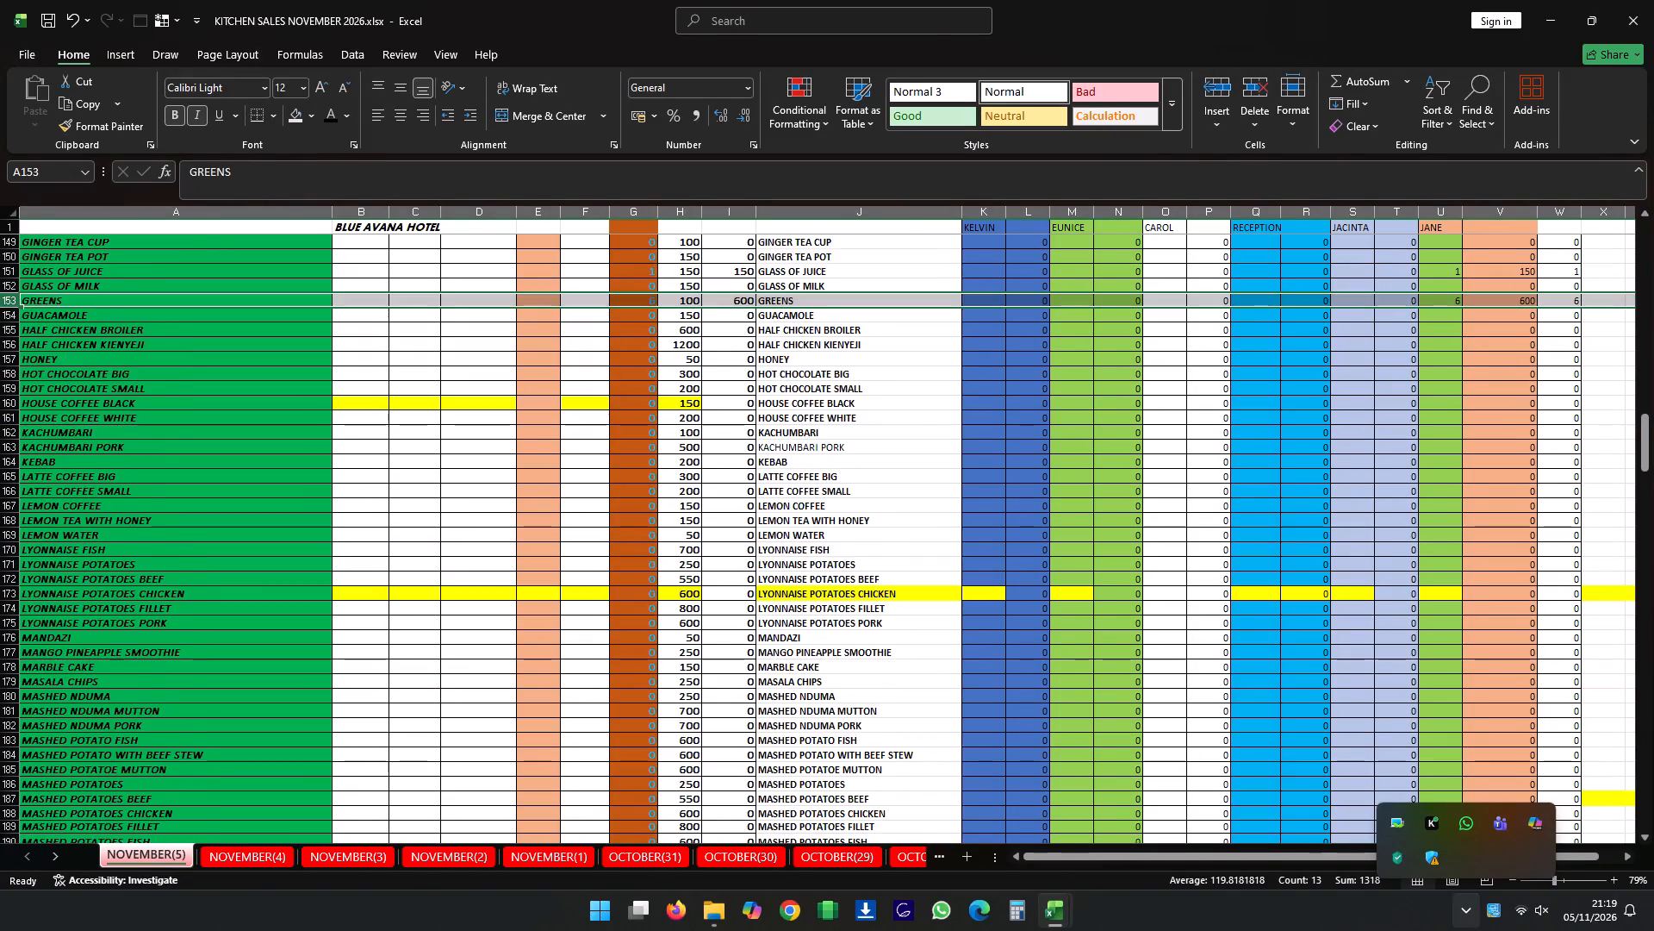
pyautogui.scroll(-13, 129, 771)
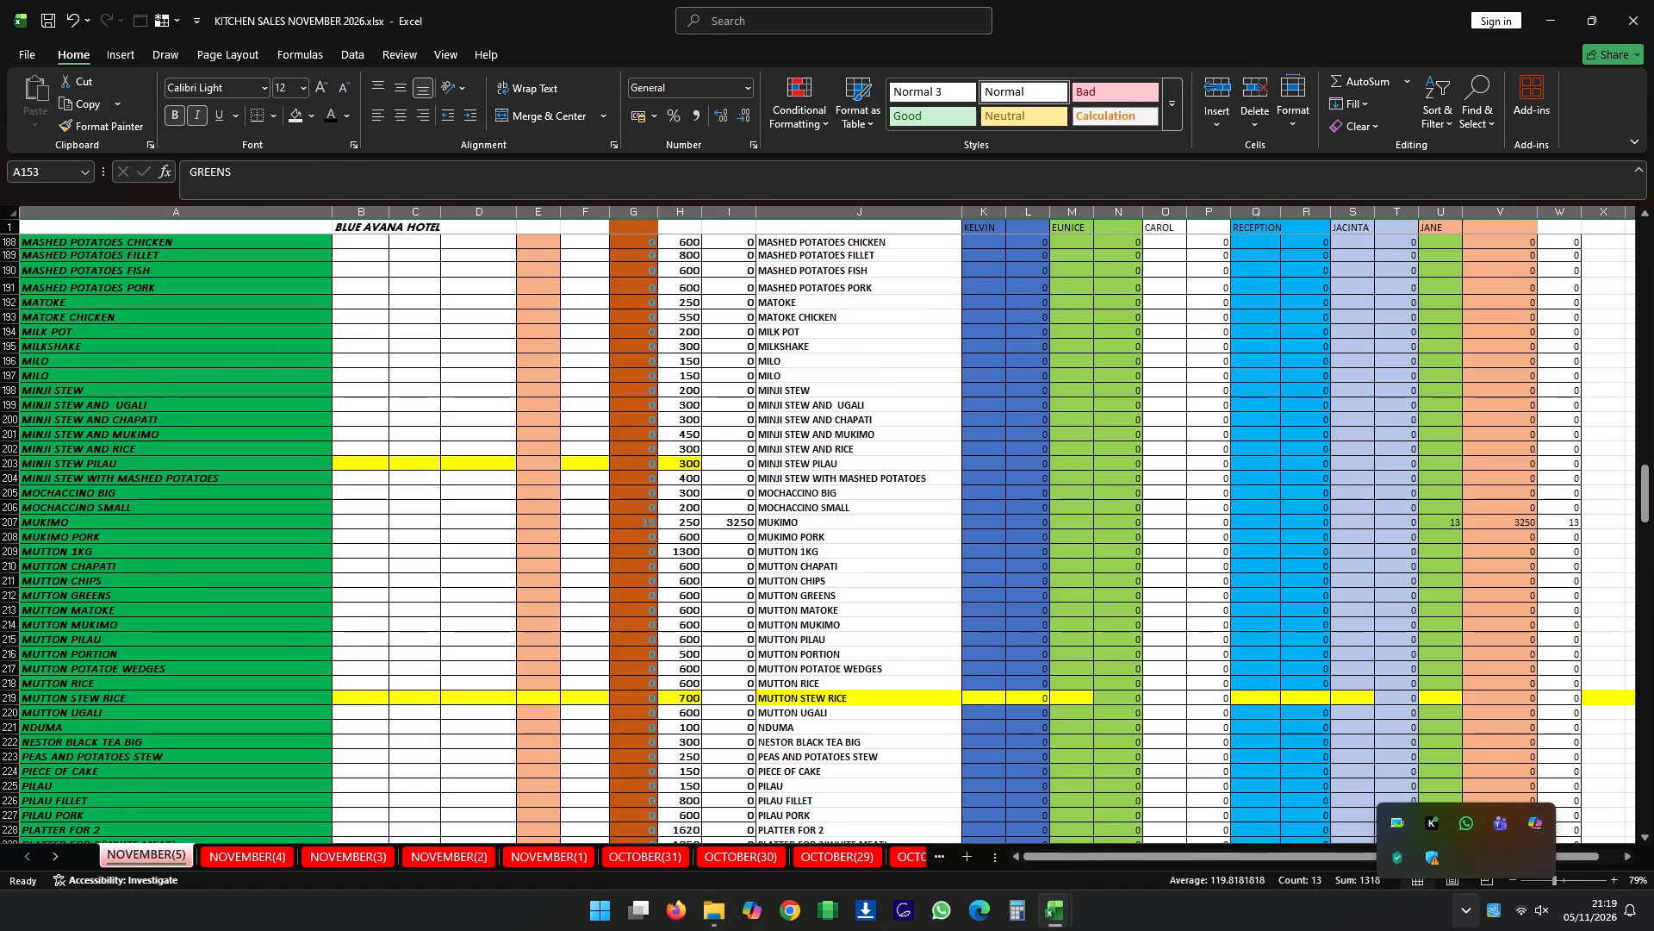
pyautogui.click(0, 522)
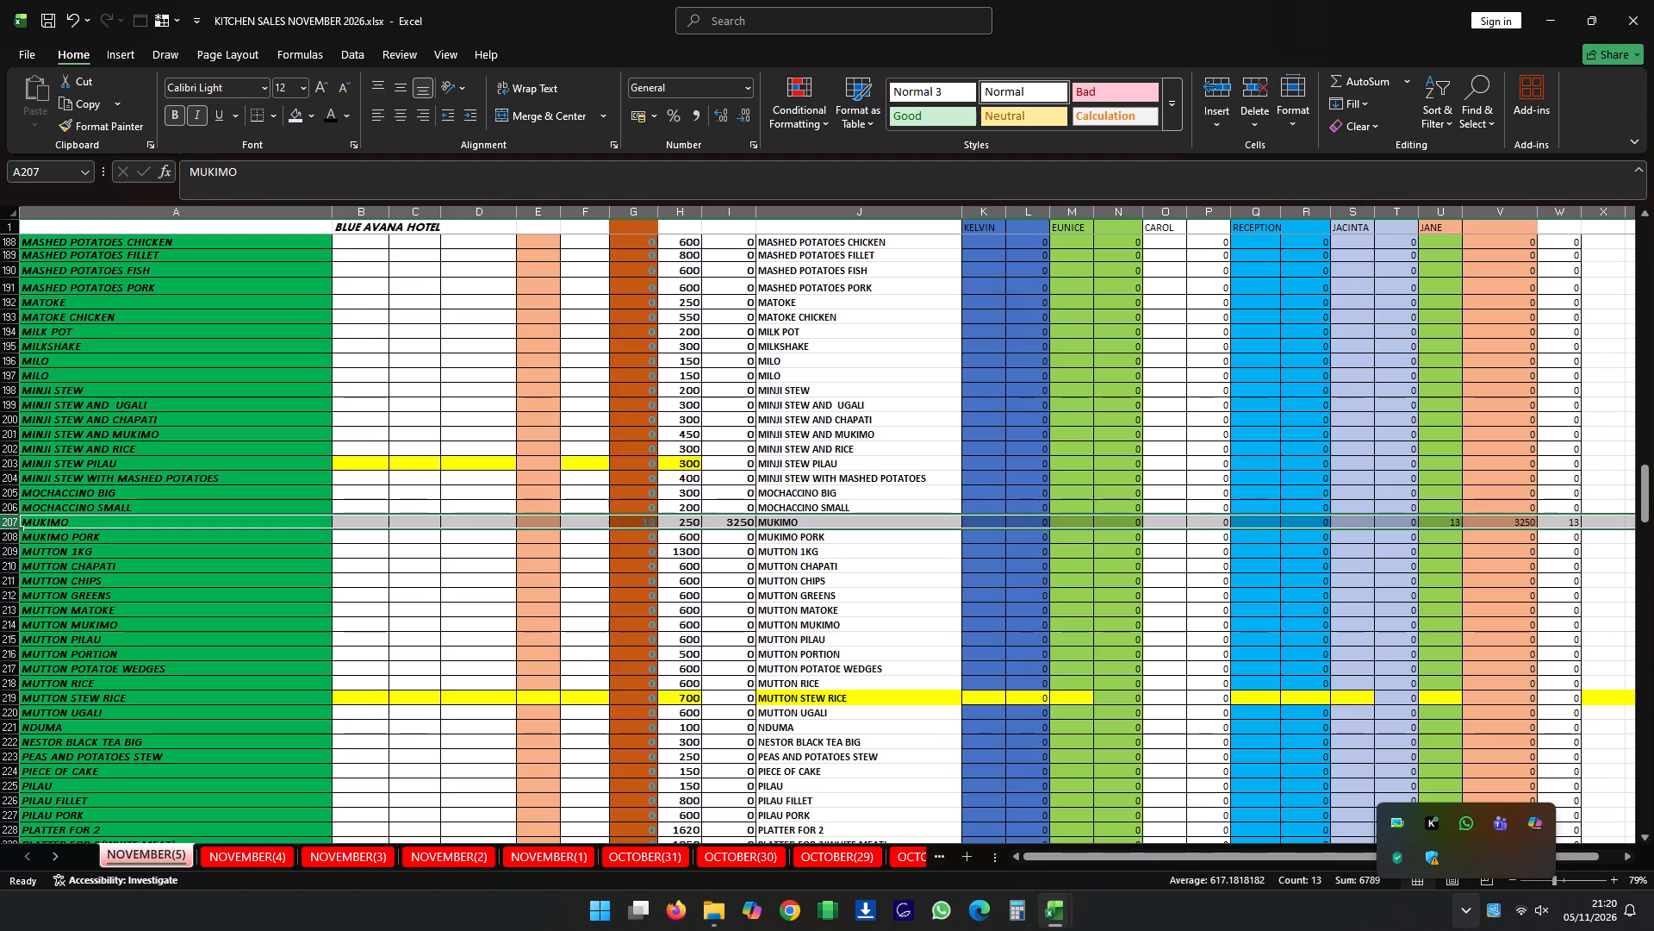
pyautogui.scroll(-17, 251, 699)
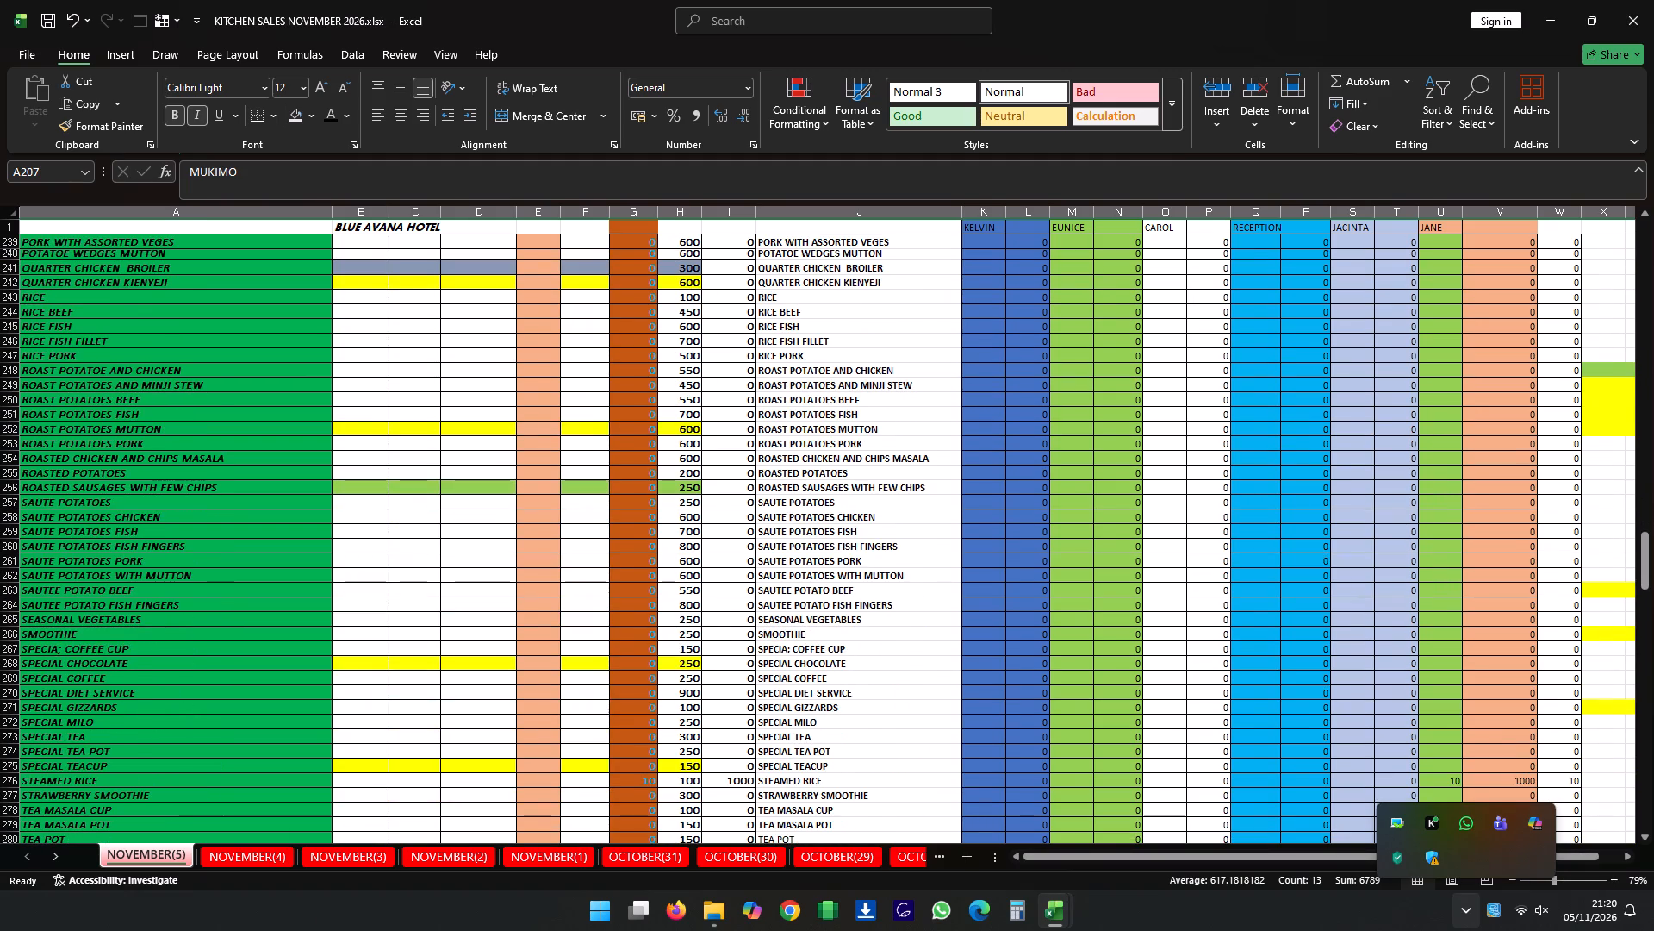
pyautogui.click(10, 782)
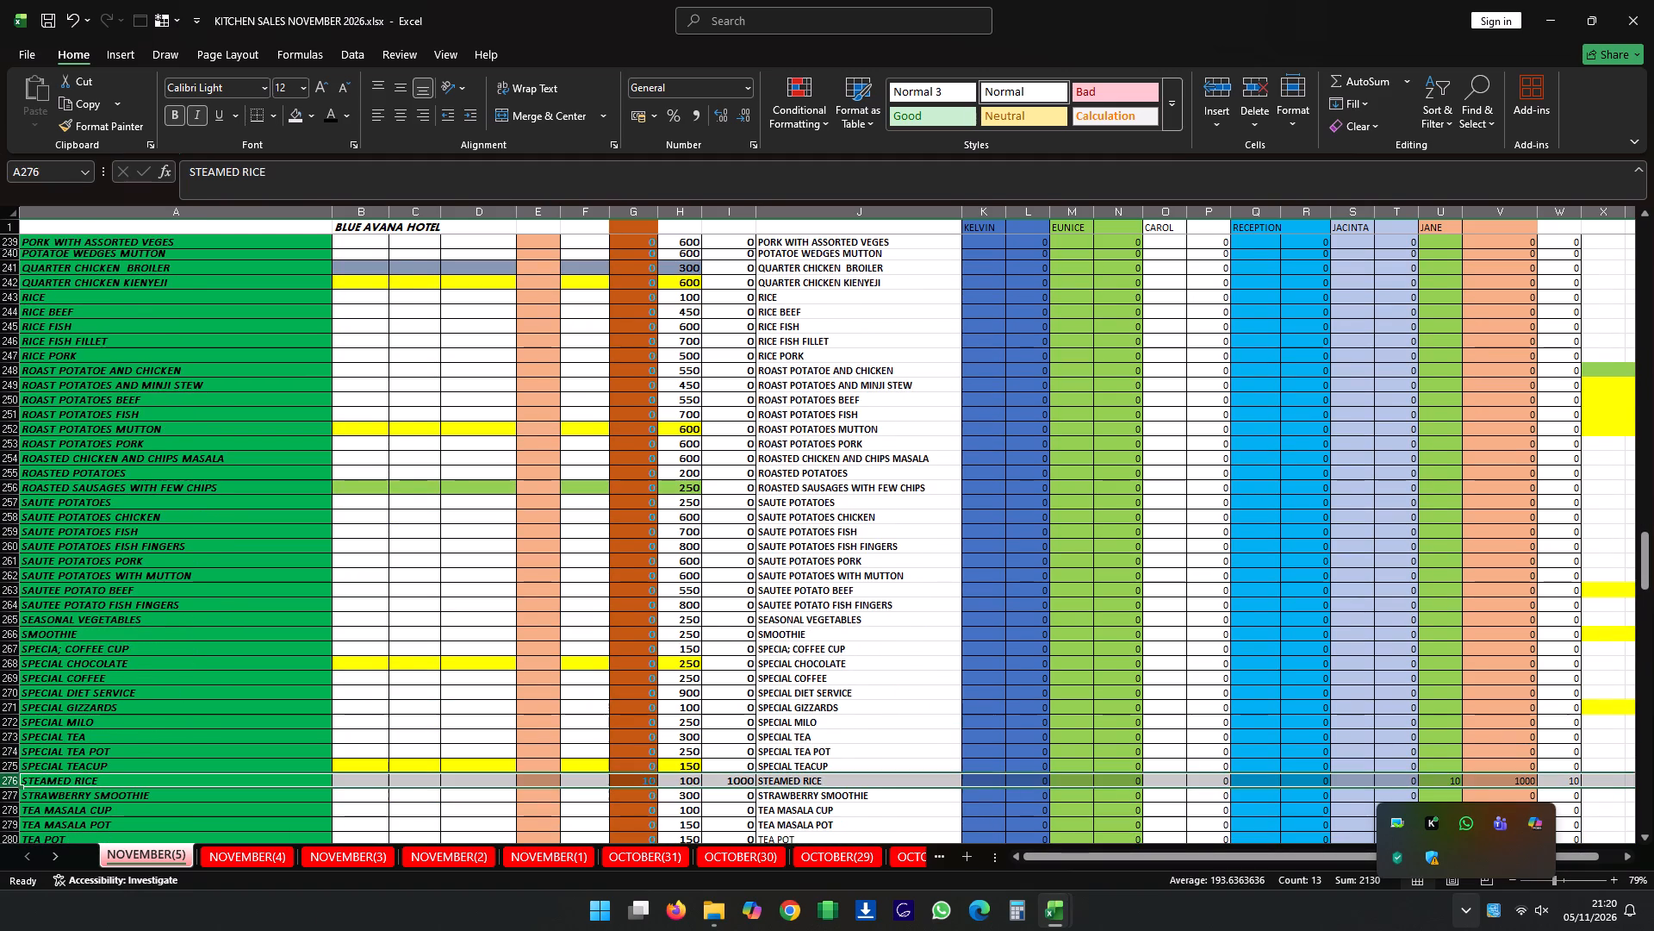
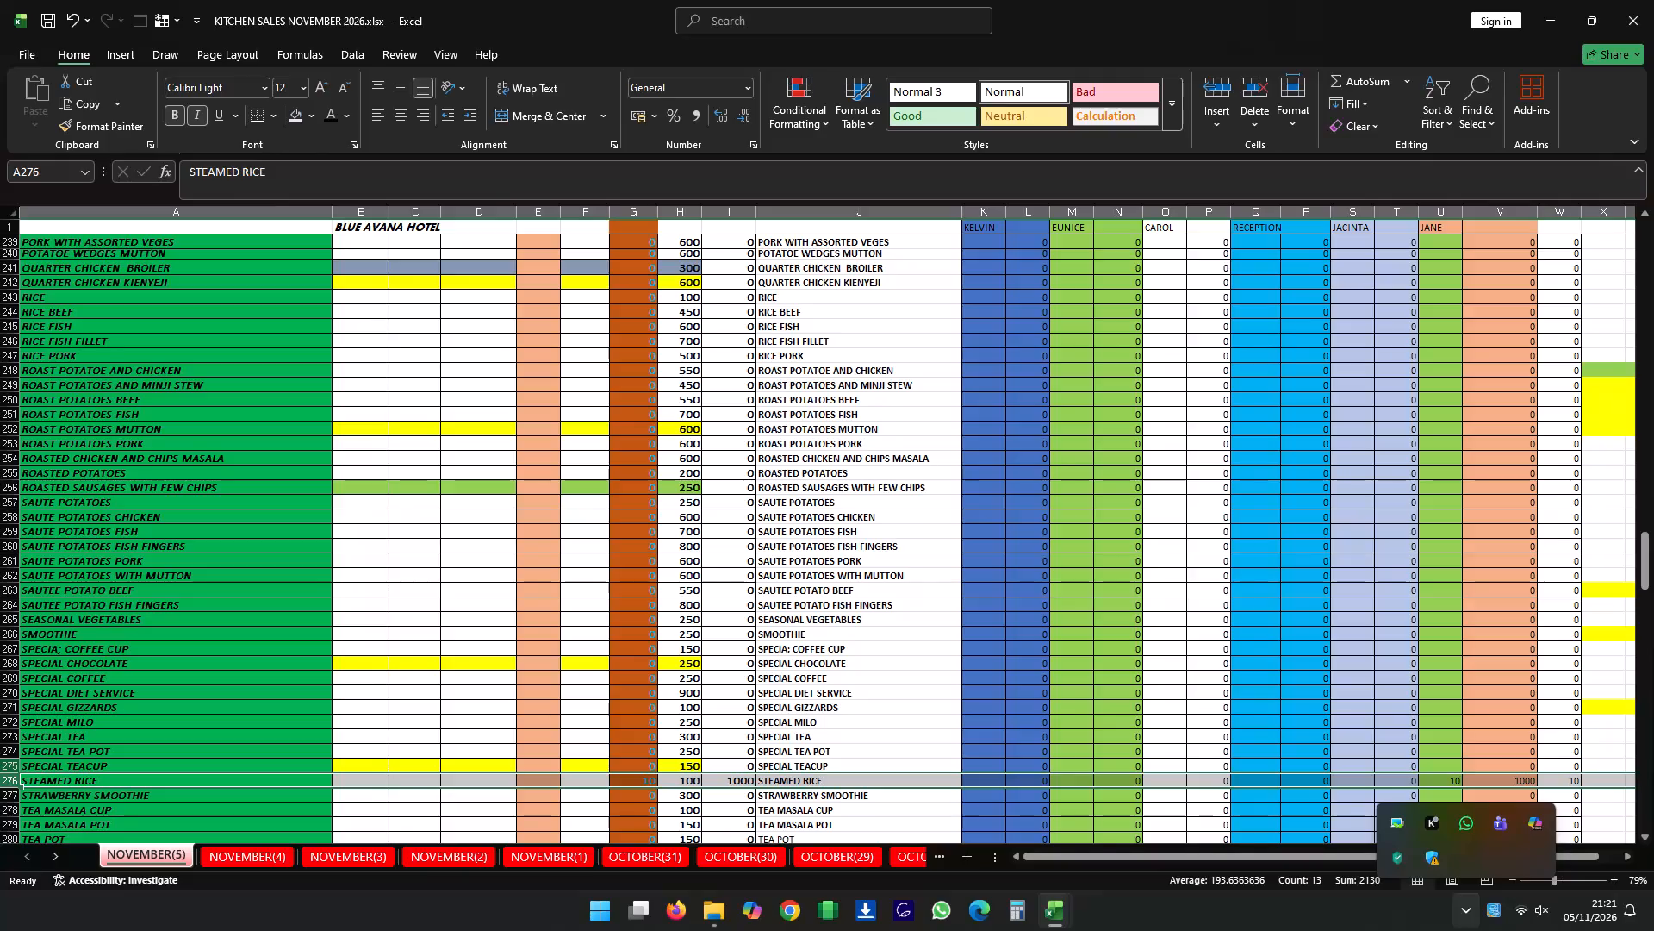
# Check JANE's entries in the UGALI, WHITE CHOCOLATE POT and WHITE COFFEE CUP rows.
pyautogui.scroll(-3, 1566, 809)
pyautogui.scroll(-3, 1471, 672)
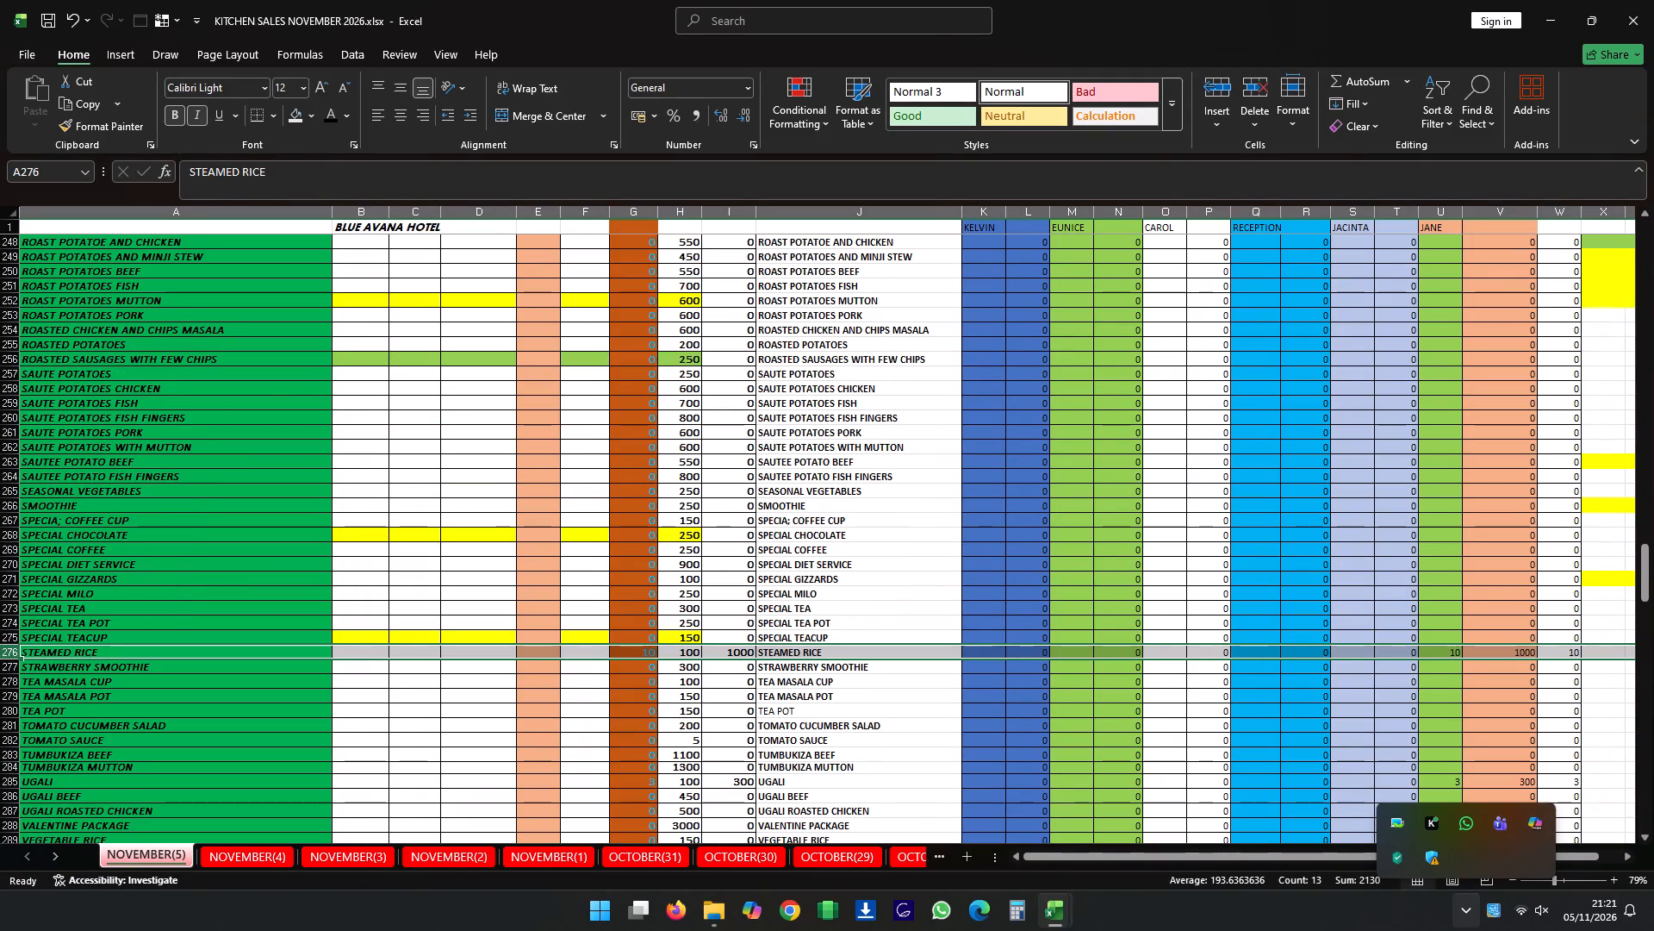
pyautogui.click(5, 783)
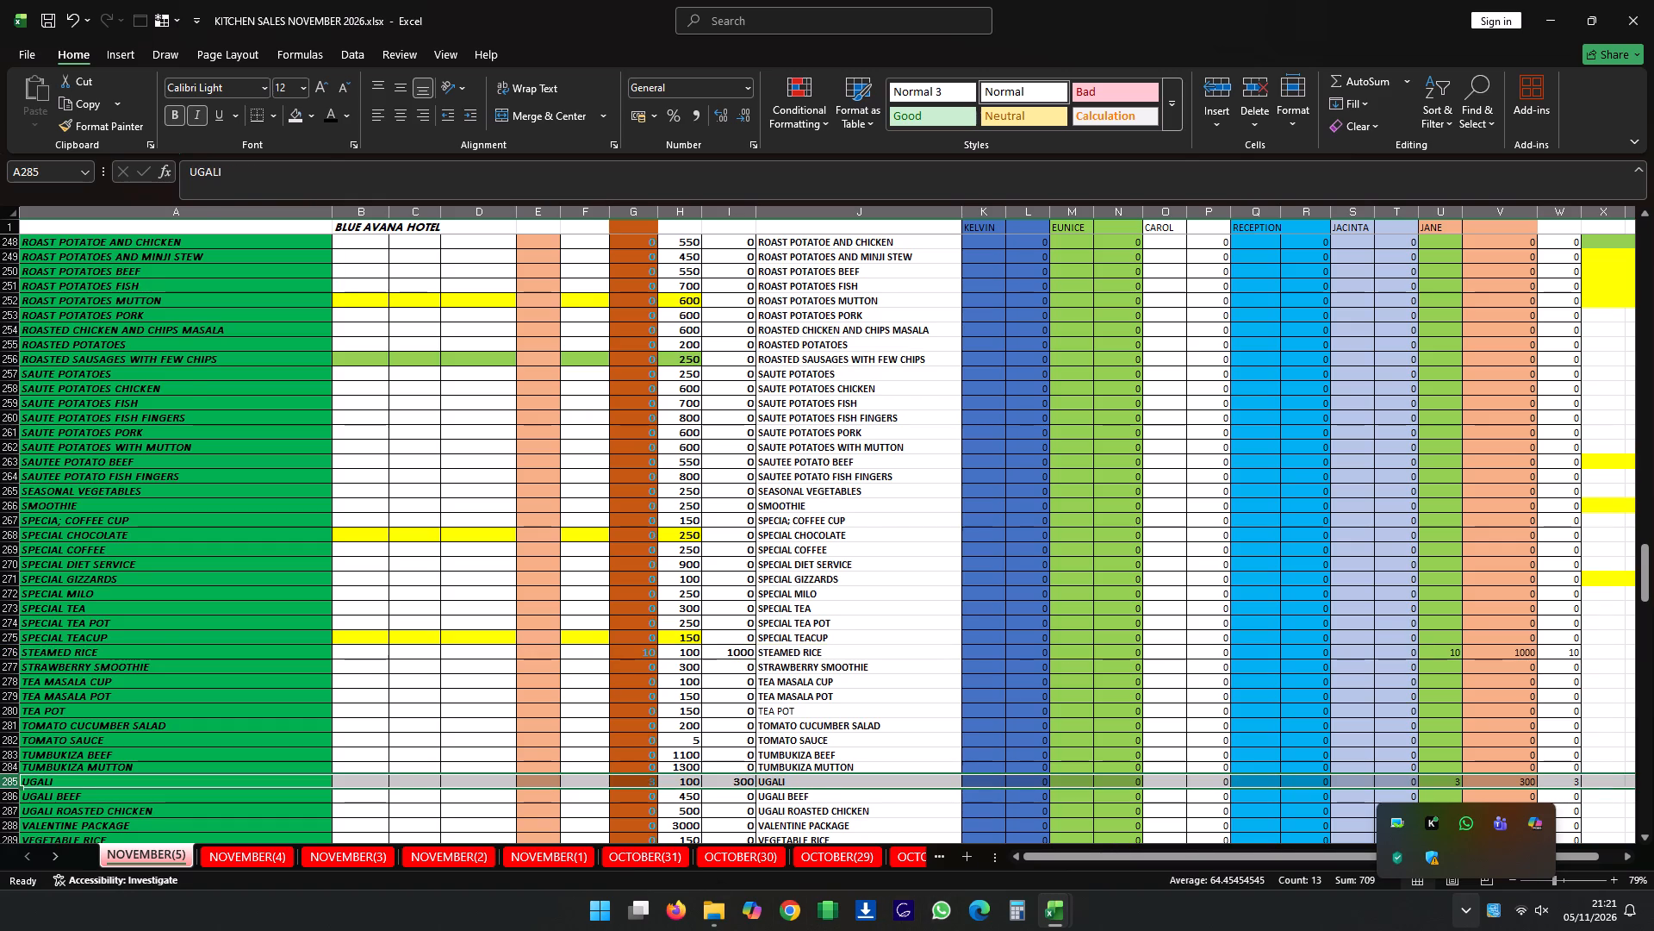
pyautogui.scroll(-3, 347, 770)
pyautogui.scroll(-4, 243, 790)
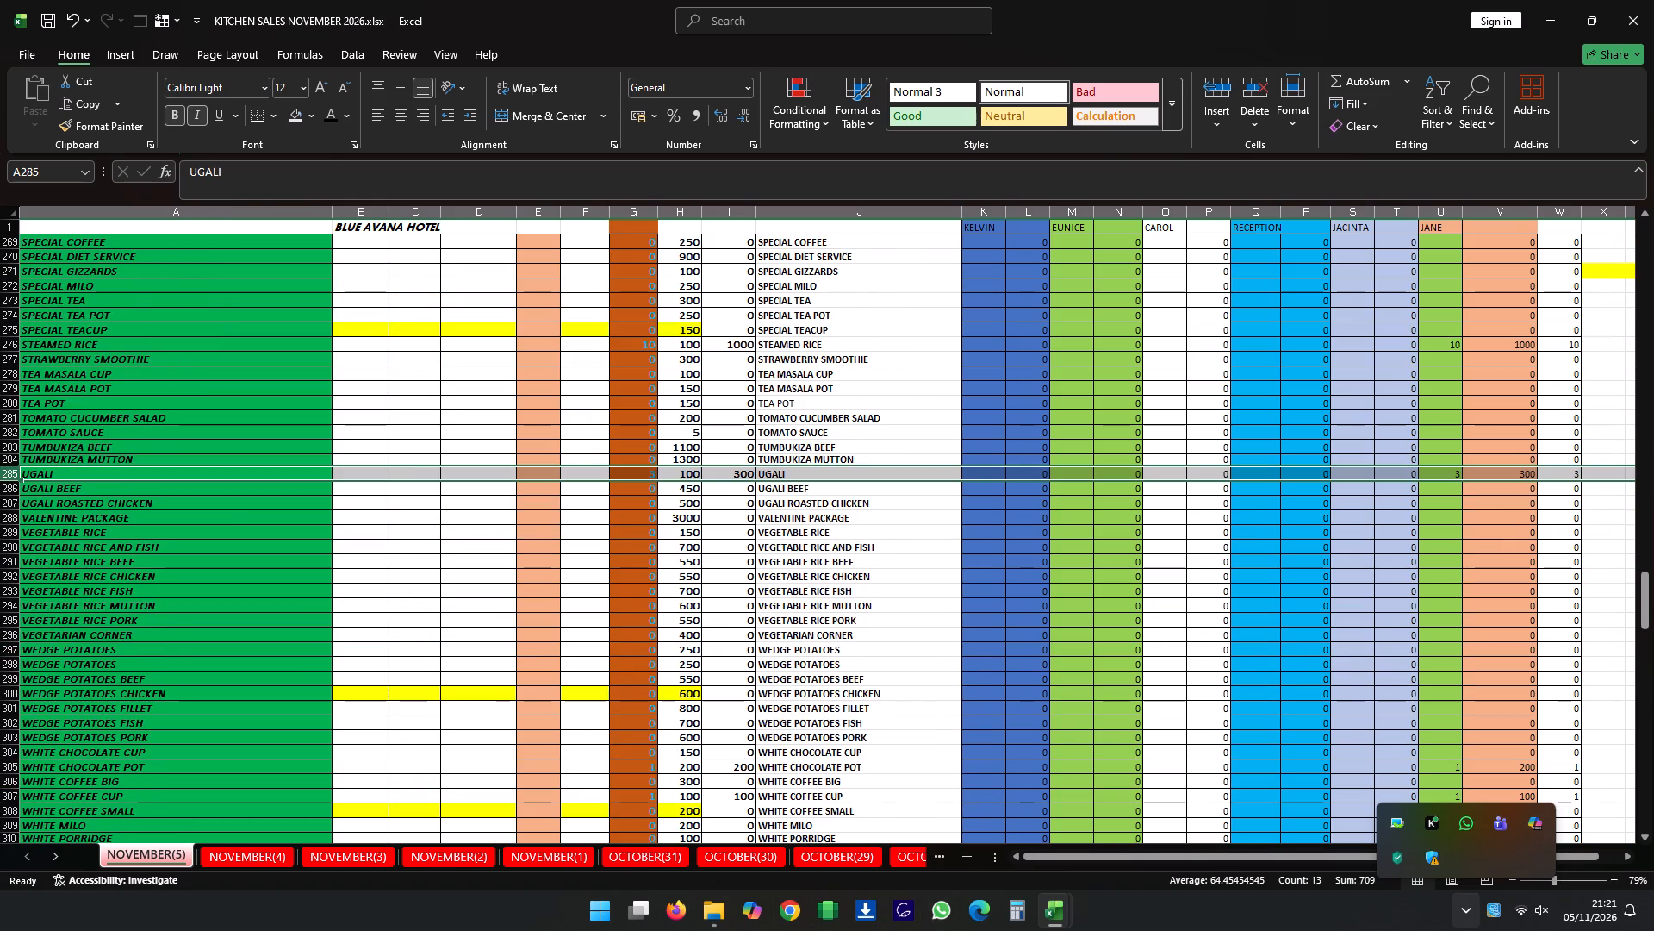
pyautogui.click(1, 752)
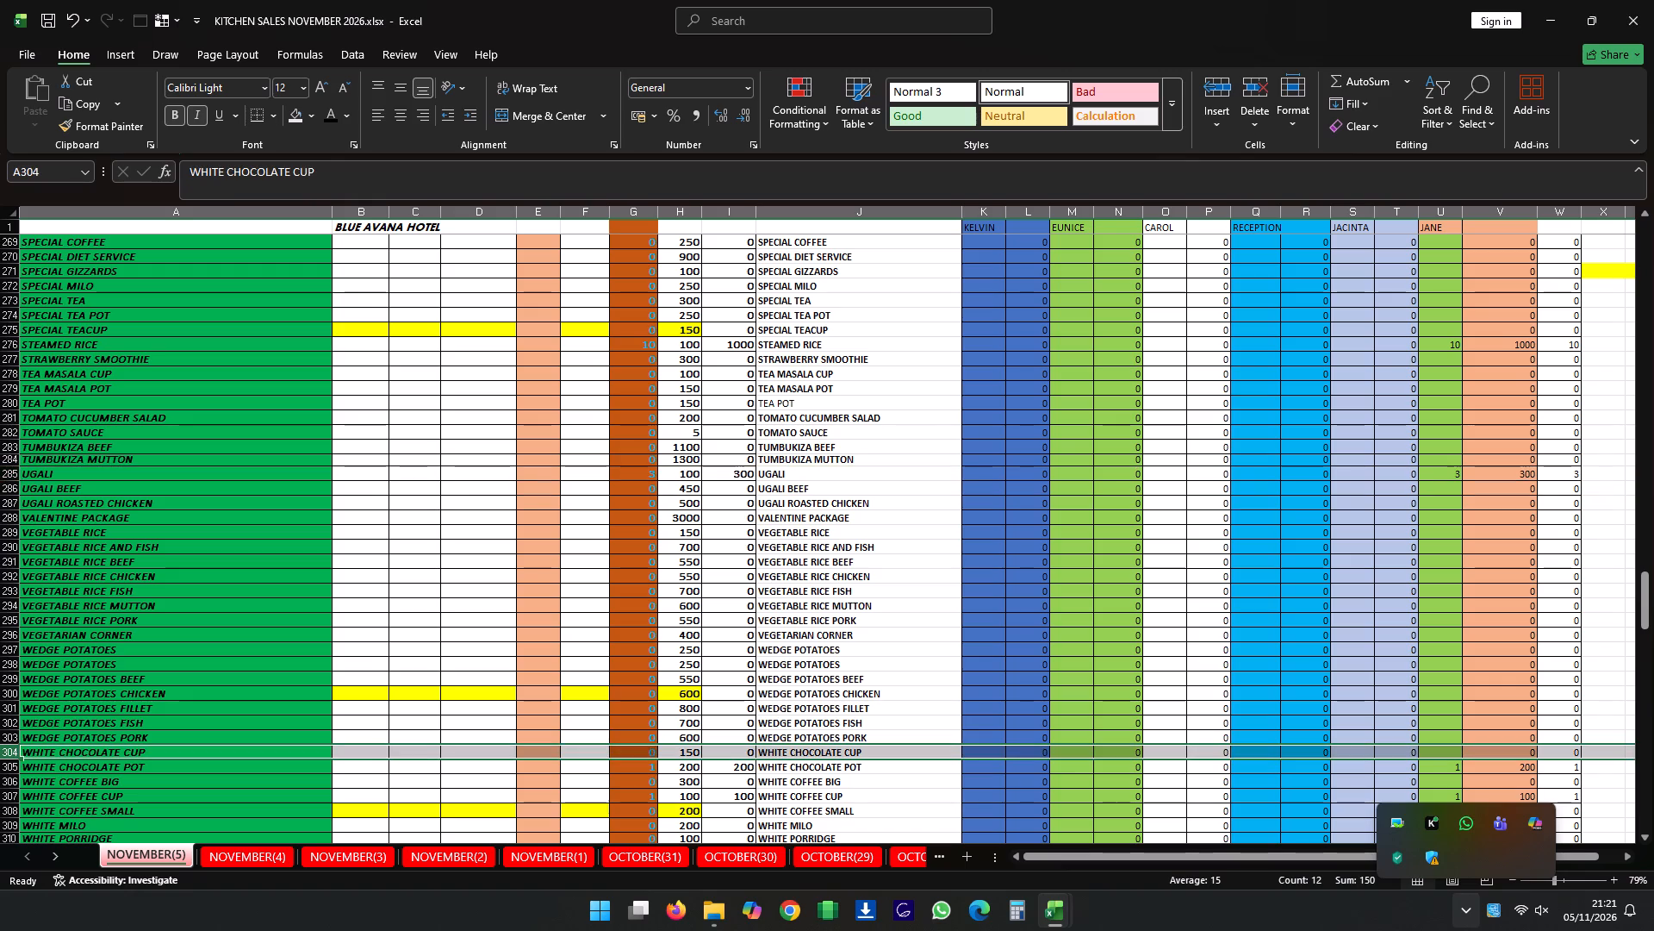
pyautogui.click(0, 767)
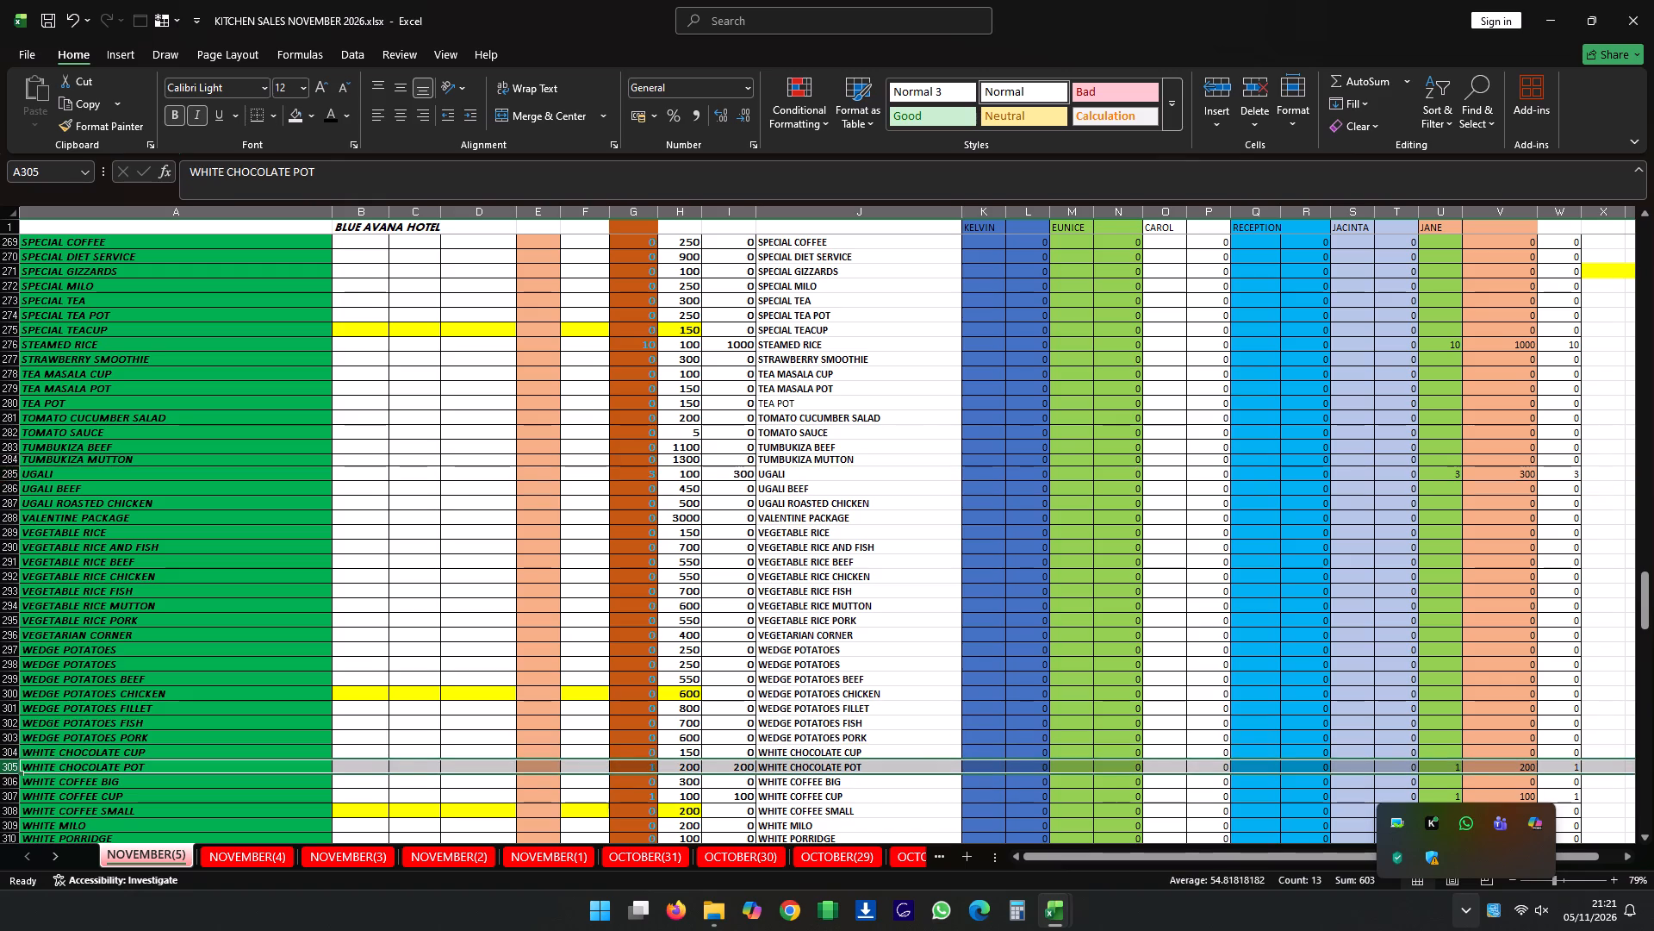
pyautogui.click(0, 795)
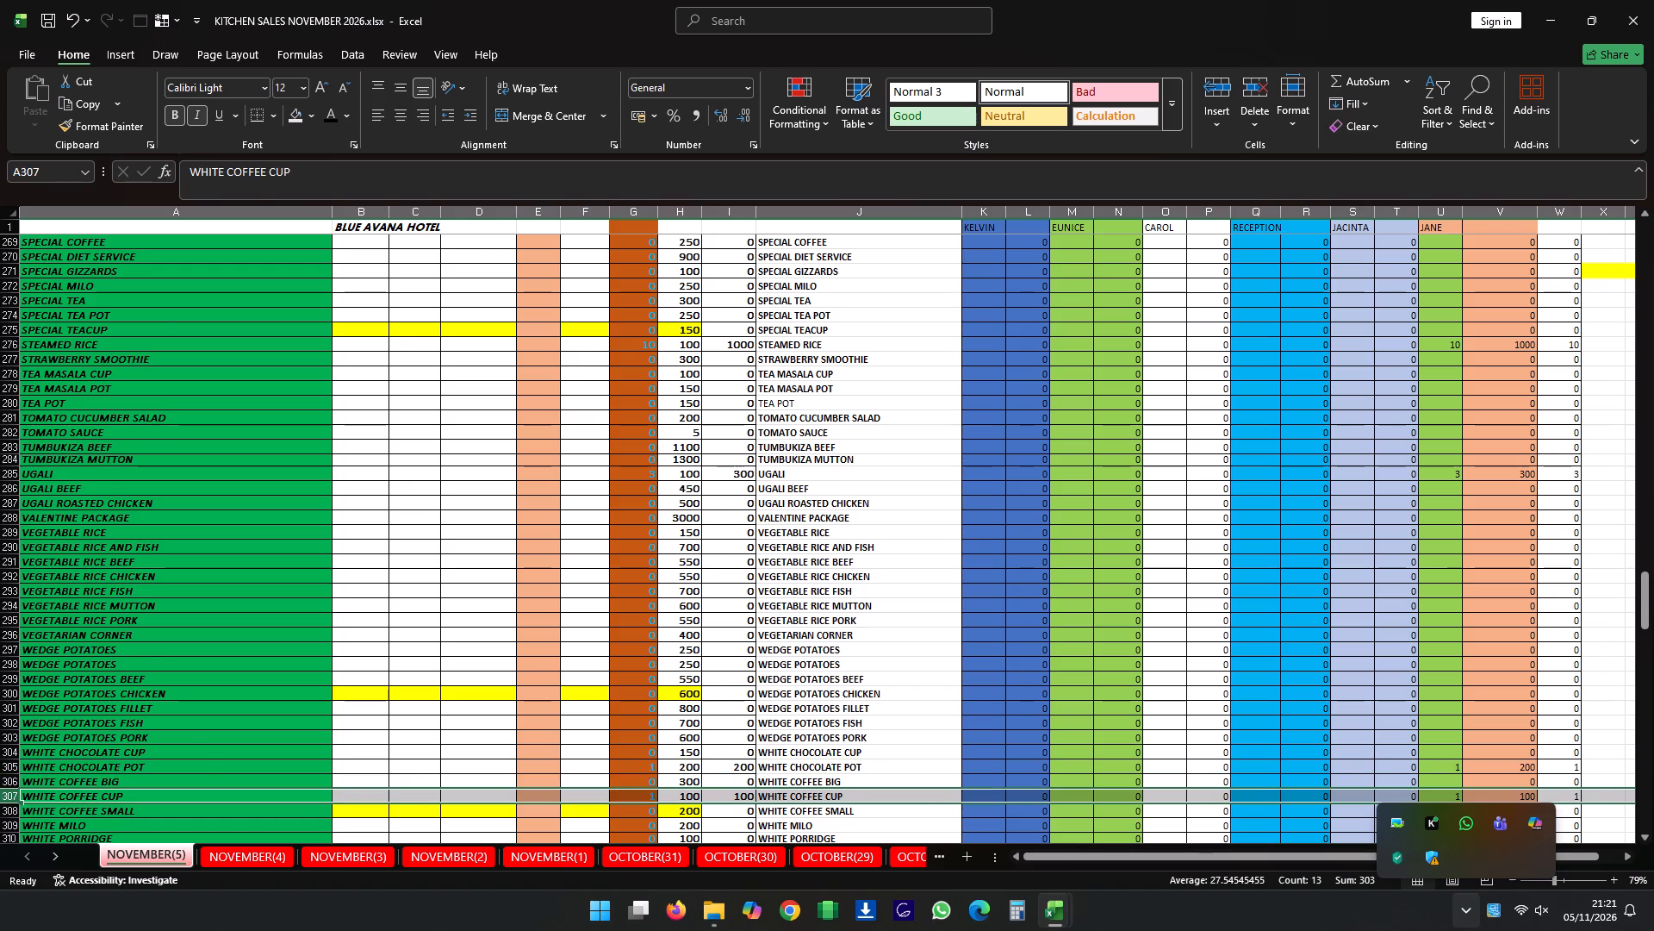
# Check JANE's entries in the X.PANCAKES, X.SCRAMBLED EGGS and X.SPANISH OMELETTE rows.
pyautogui.scroll(-4, 133, 808)
pyautogui.scroll(-6, 0, 812)
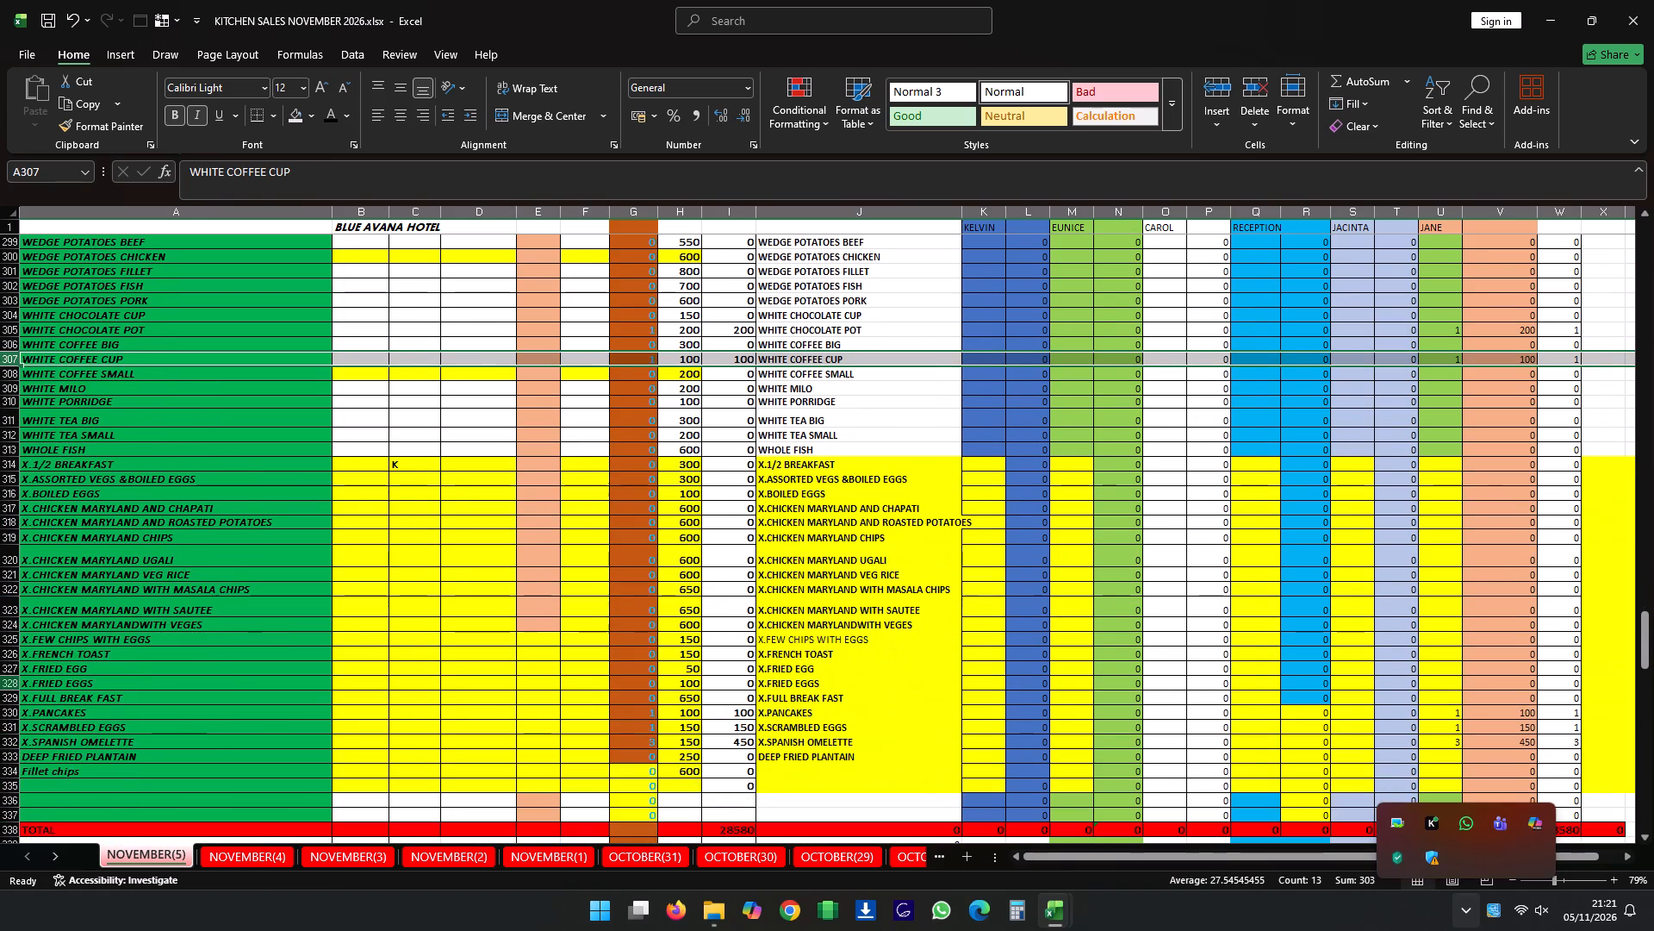
pyautogui.click(10, 724)
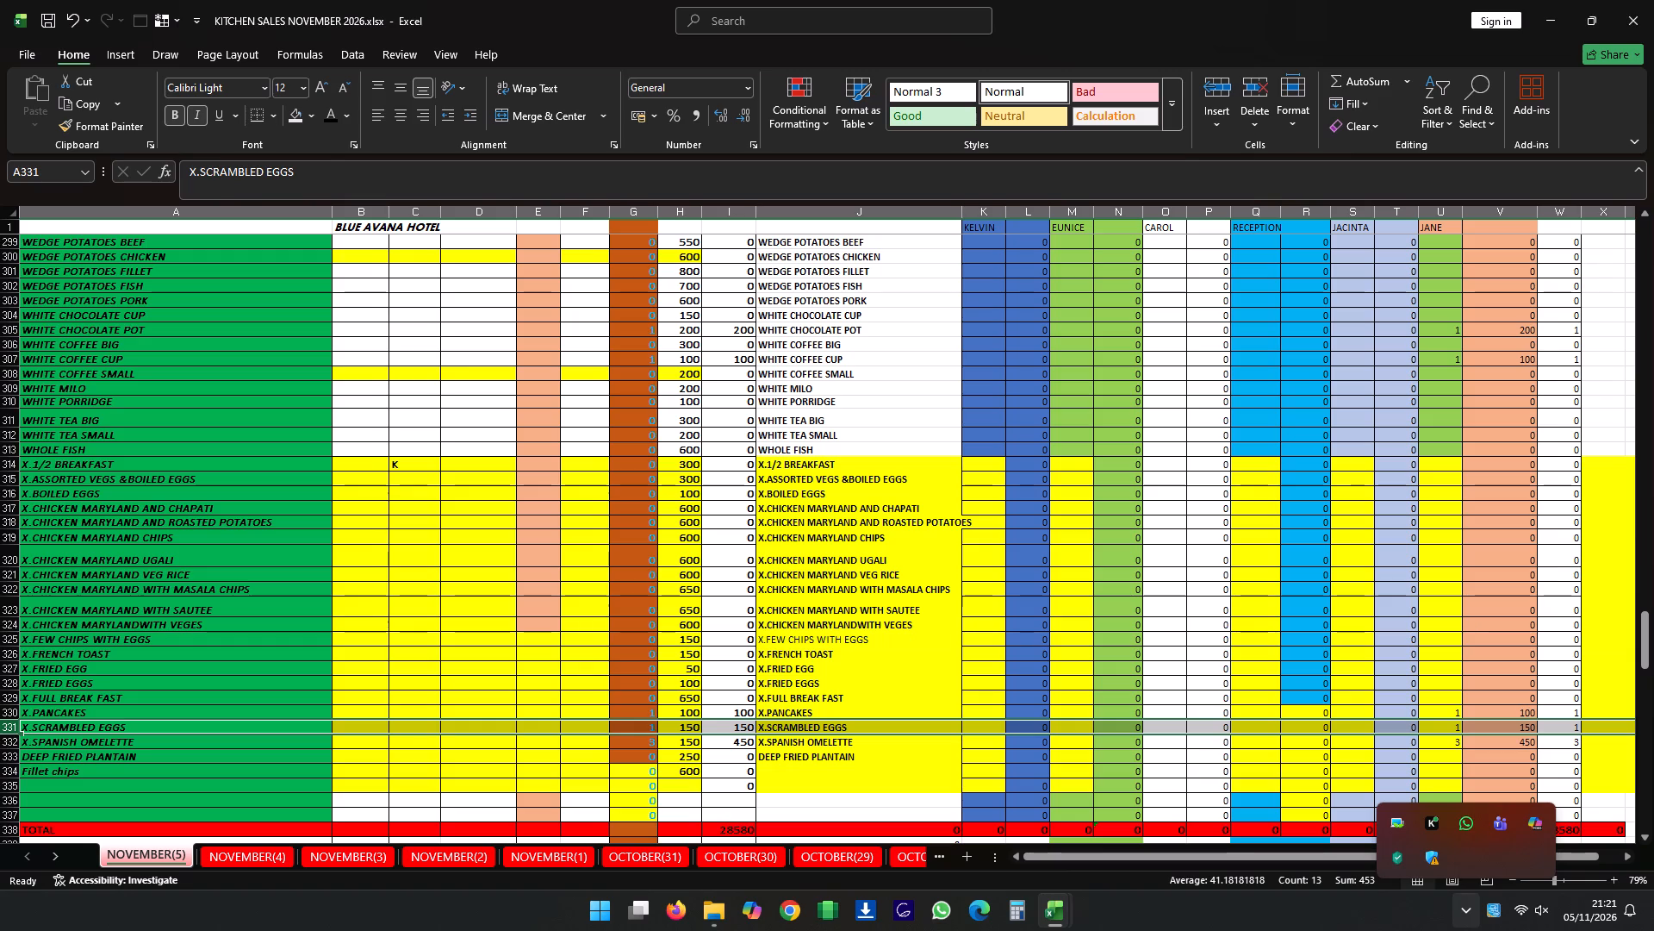
pyautogui.click(0, 740)
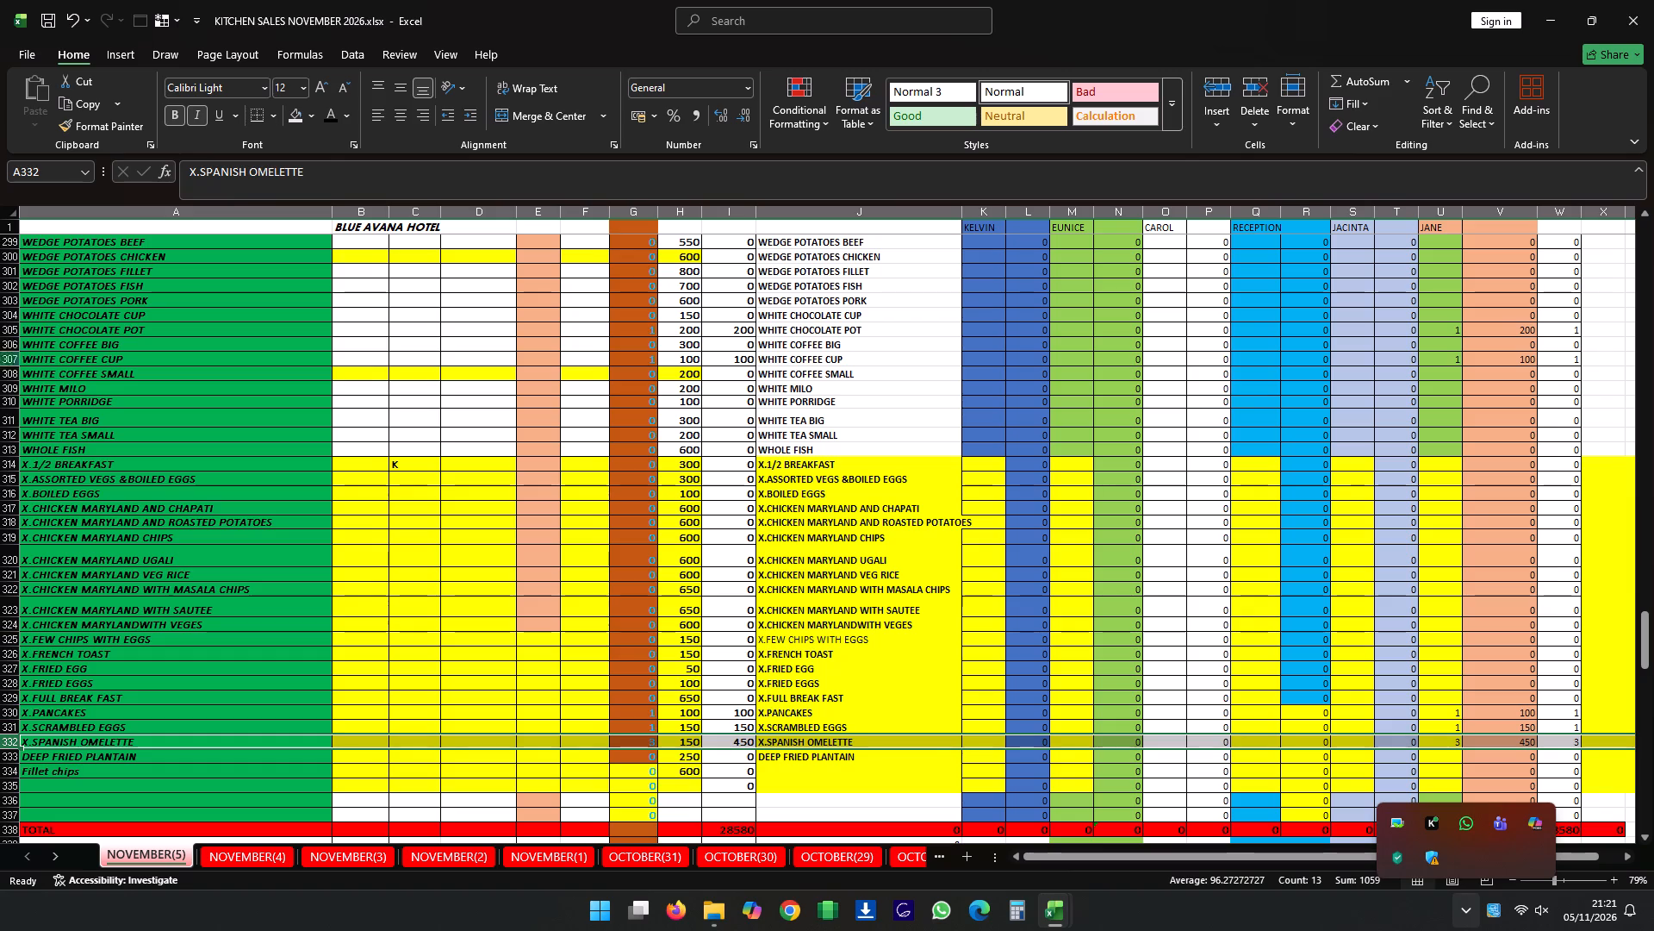
pyautogui.click(3, 715)
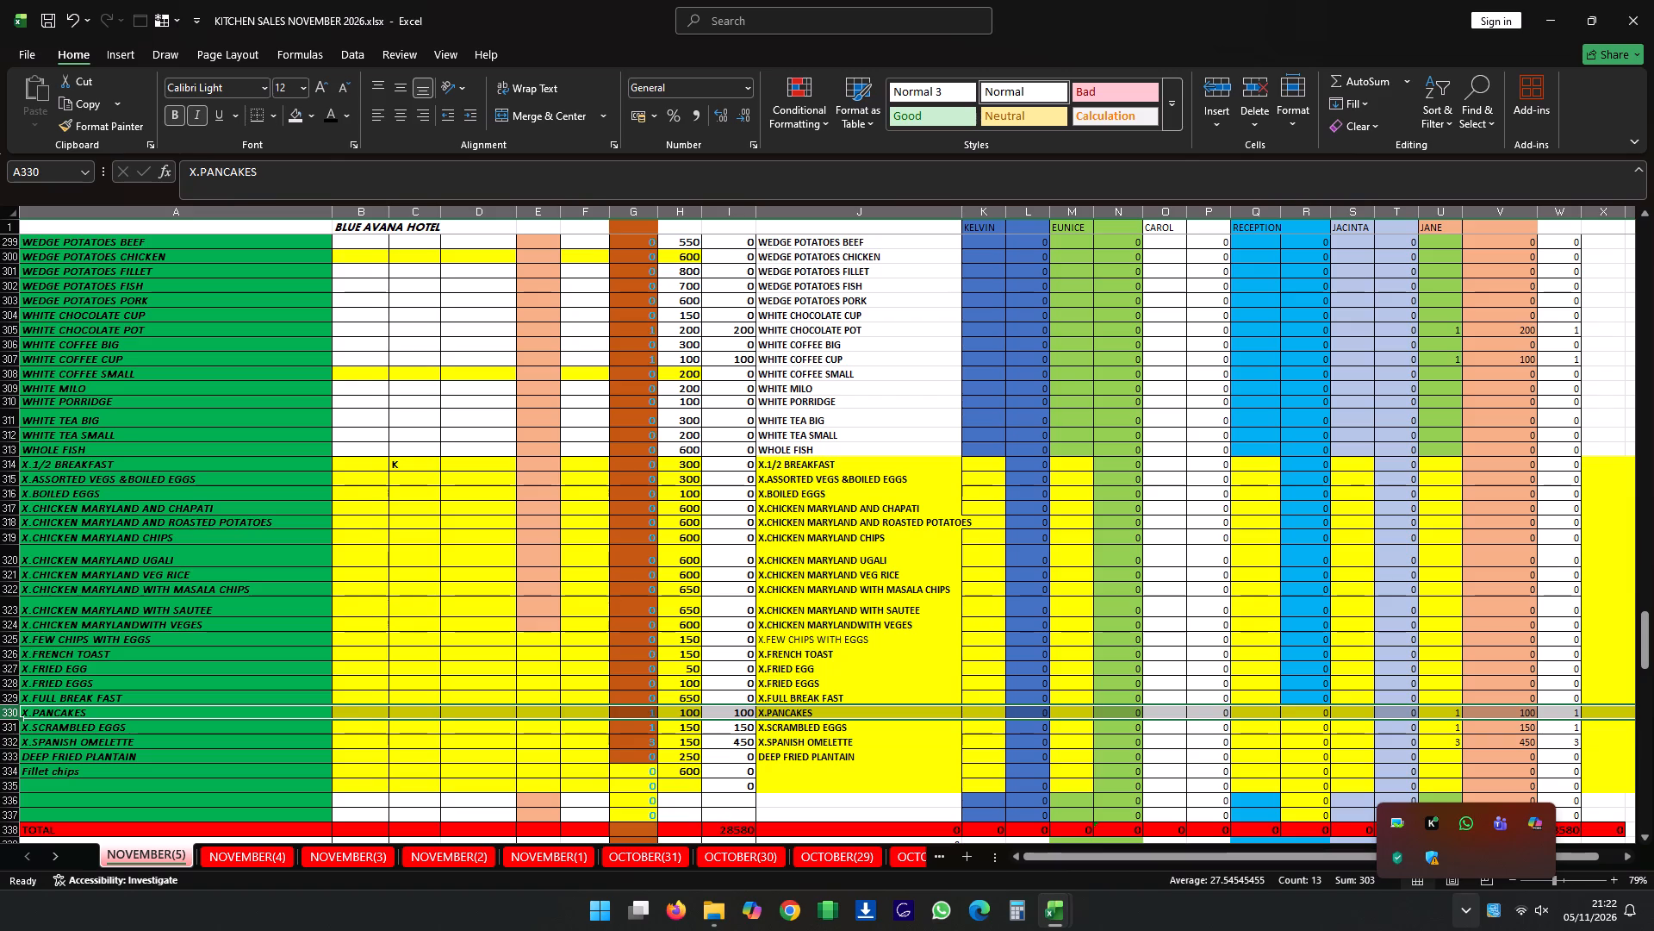
pyautogui.click(3, 726)
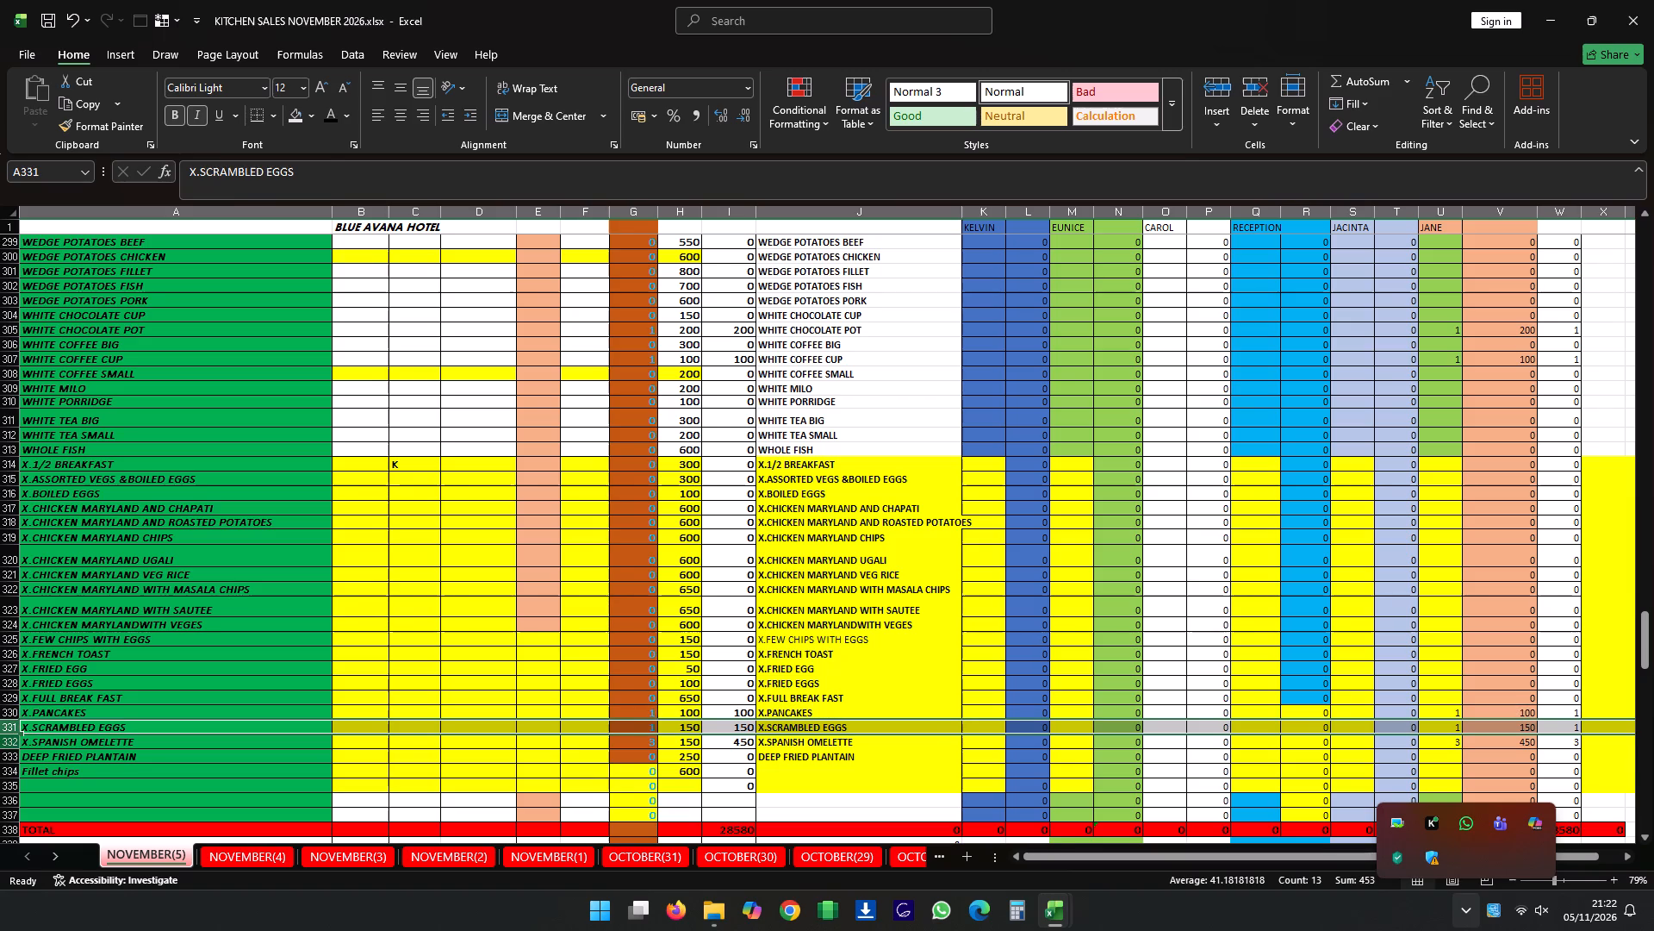
pyautogui.click(0, 742)
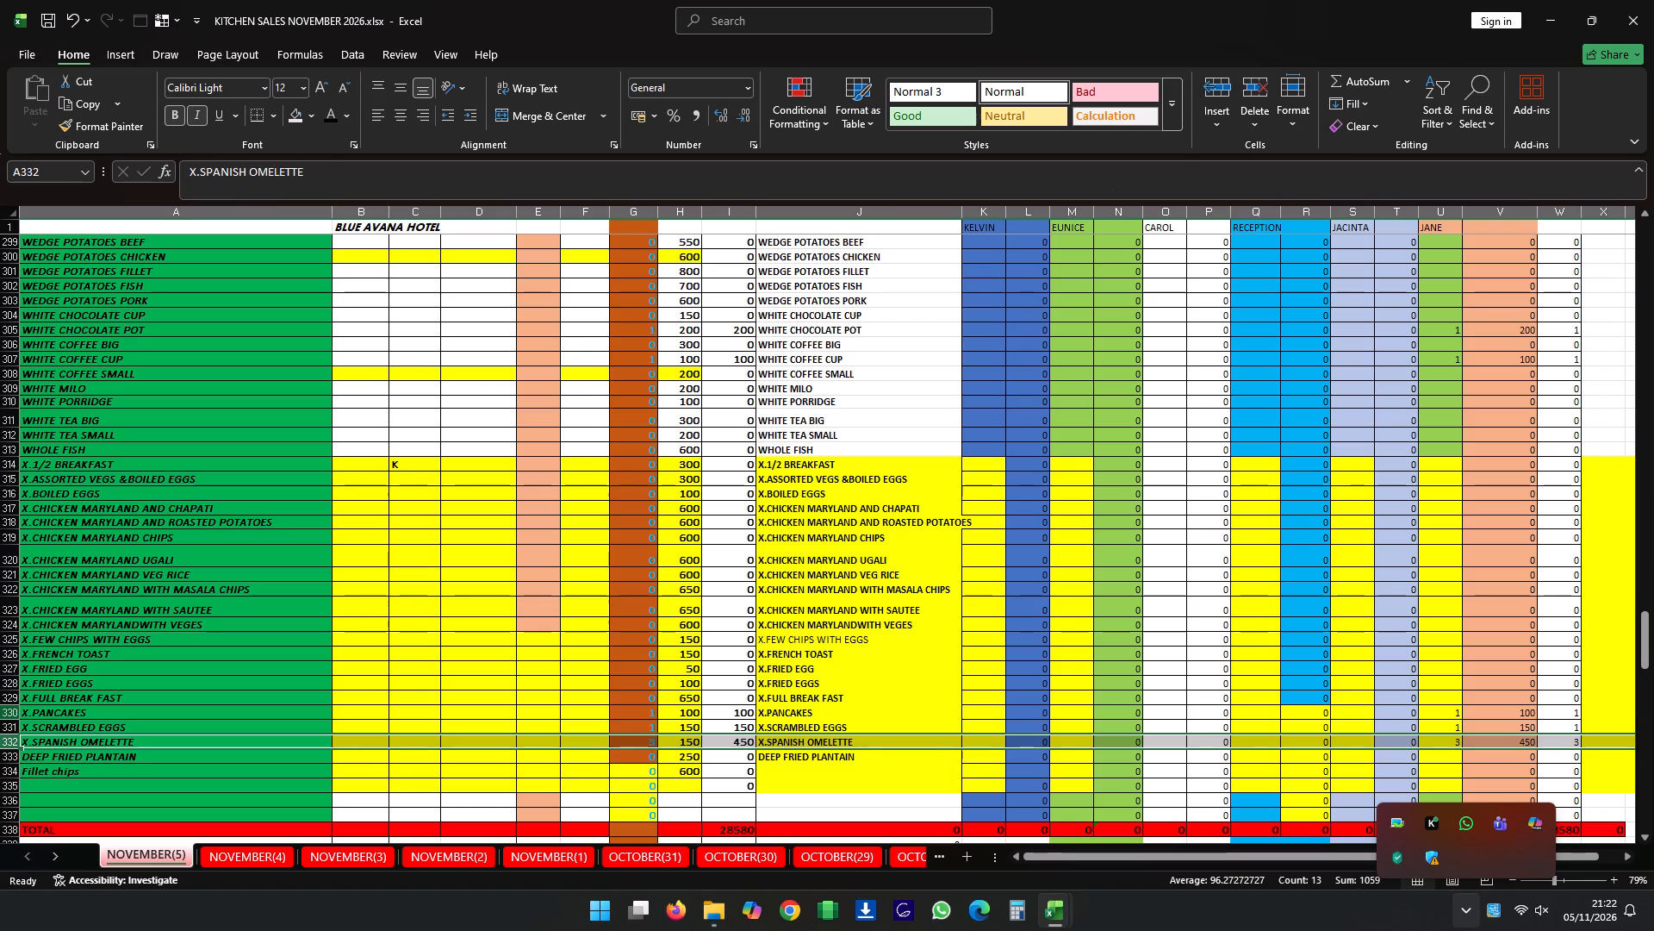
# Replace the X.SPANISH OMELETTE item name in cell A332 with a blank space.
pyautogui.press('space')
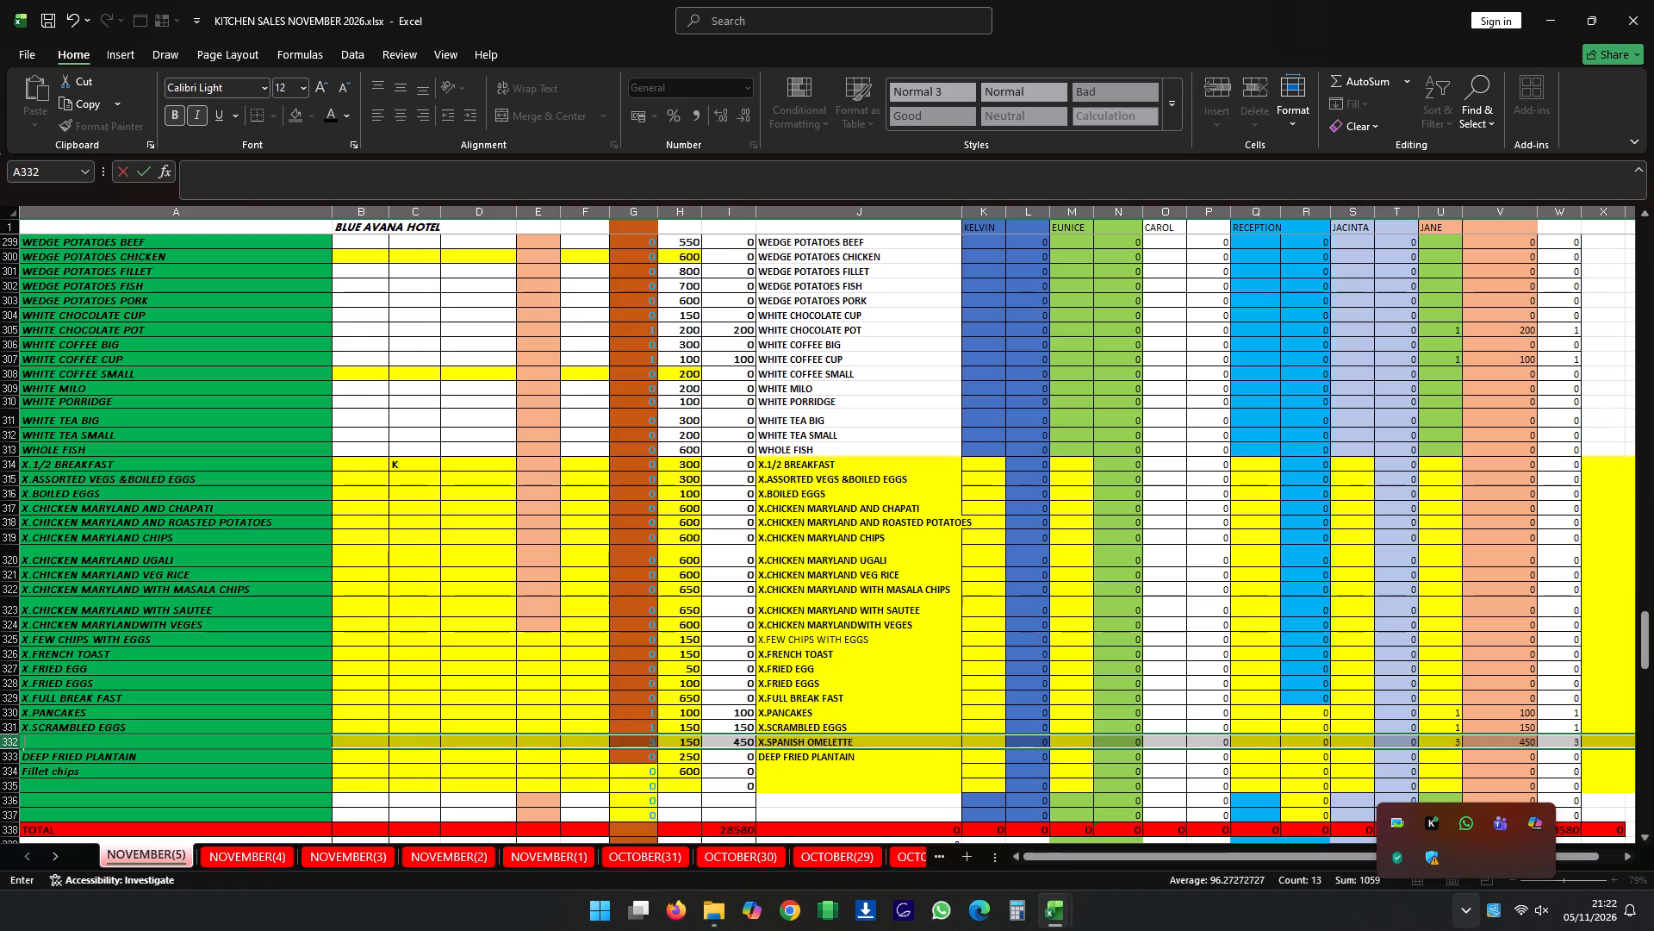
pyautogui.click(1389, 511)
# Save the kitchen sales workbook.
pyautogui.scroll(-5, 1385, 619)
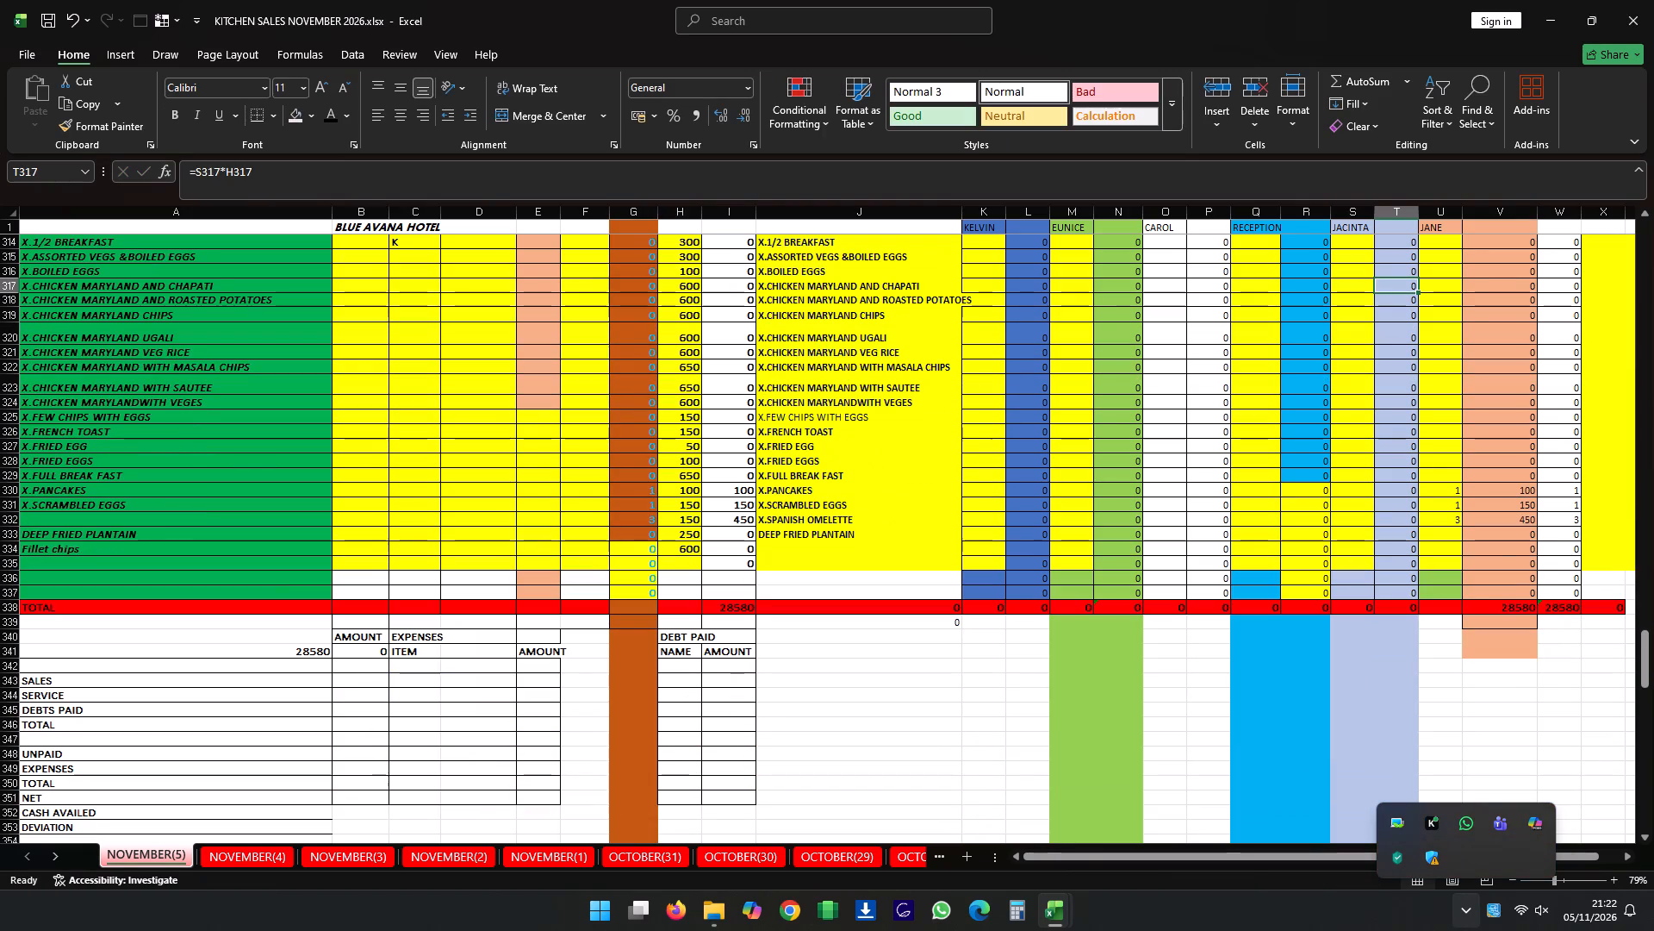
pyautogui.click(1385, 619)
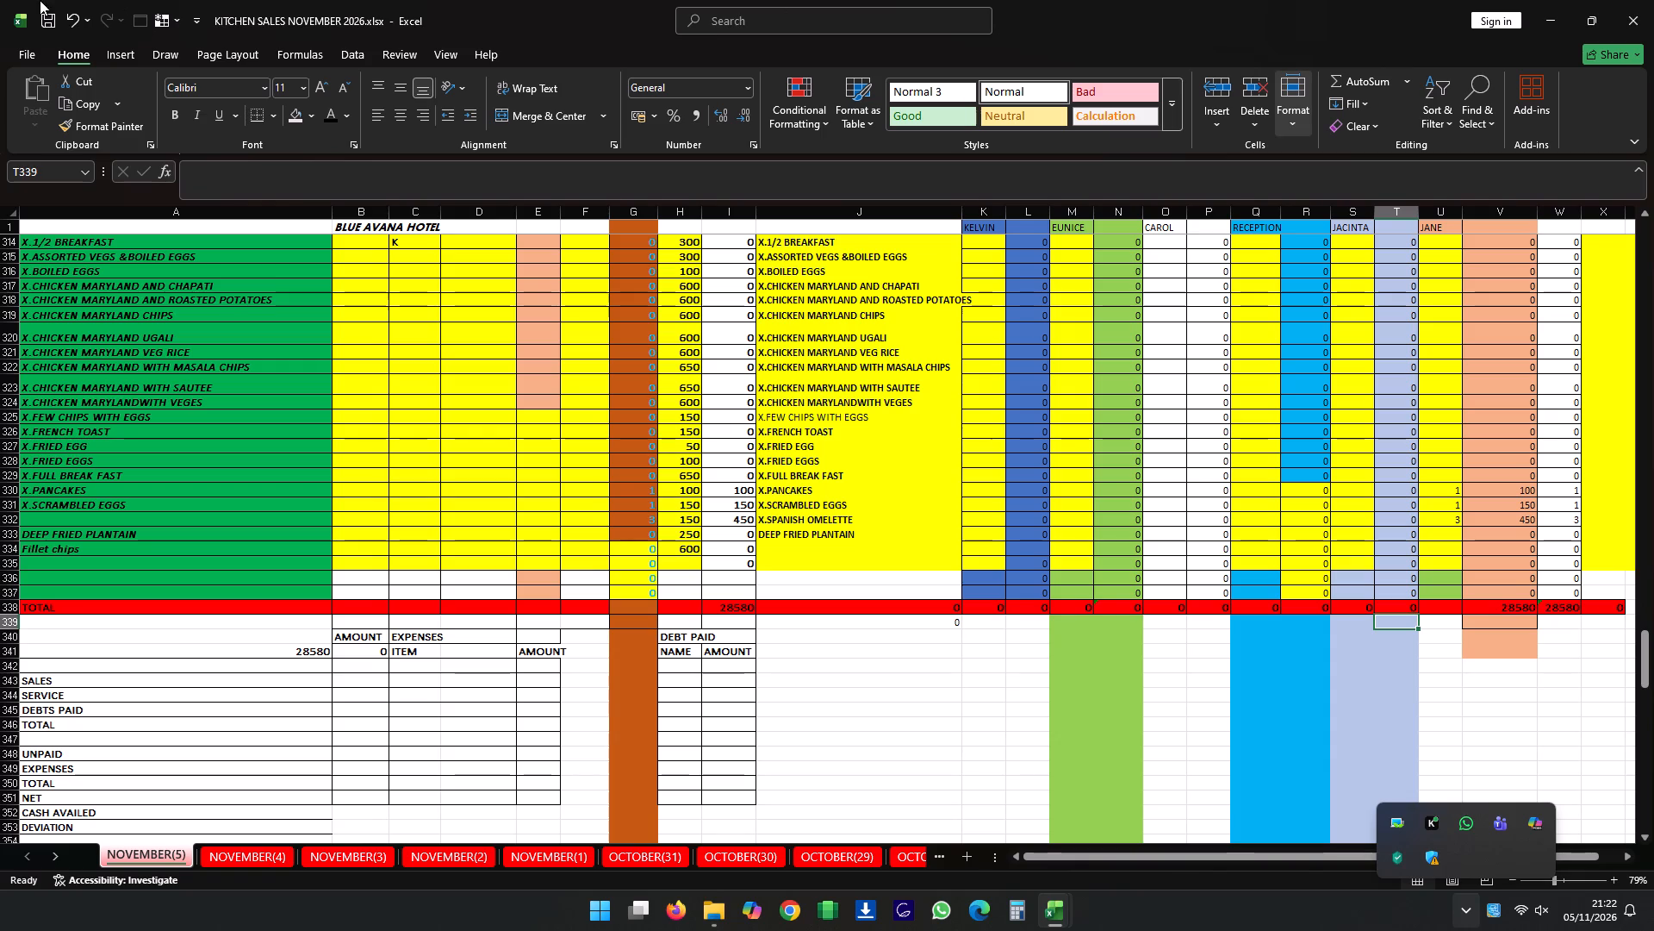
pyautogui.click(39, 24)
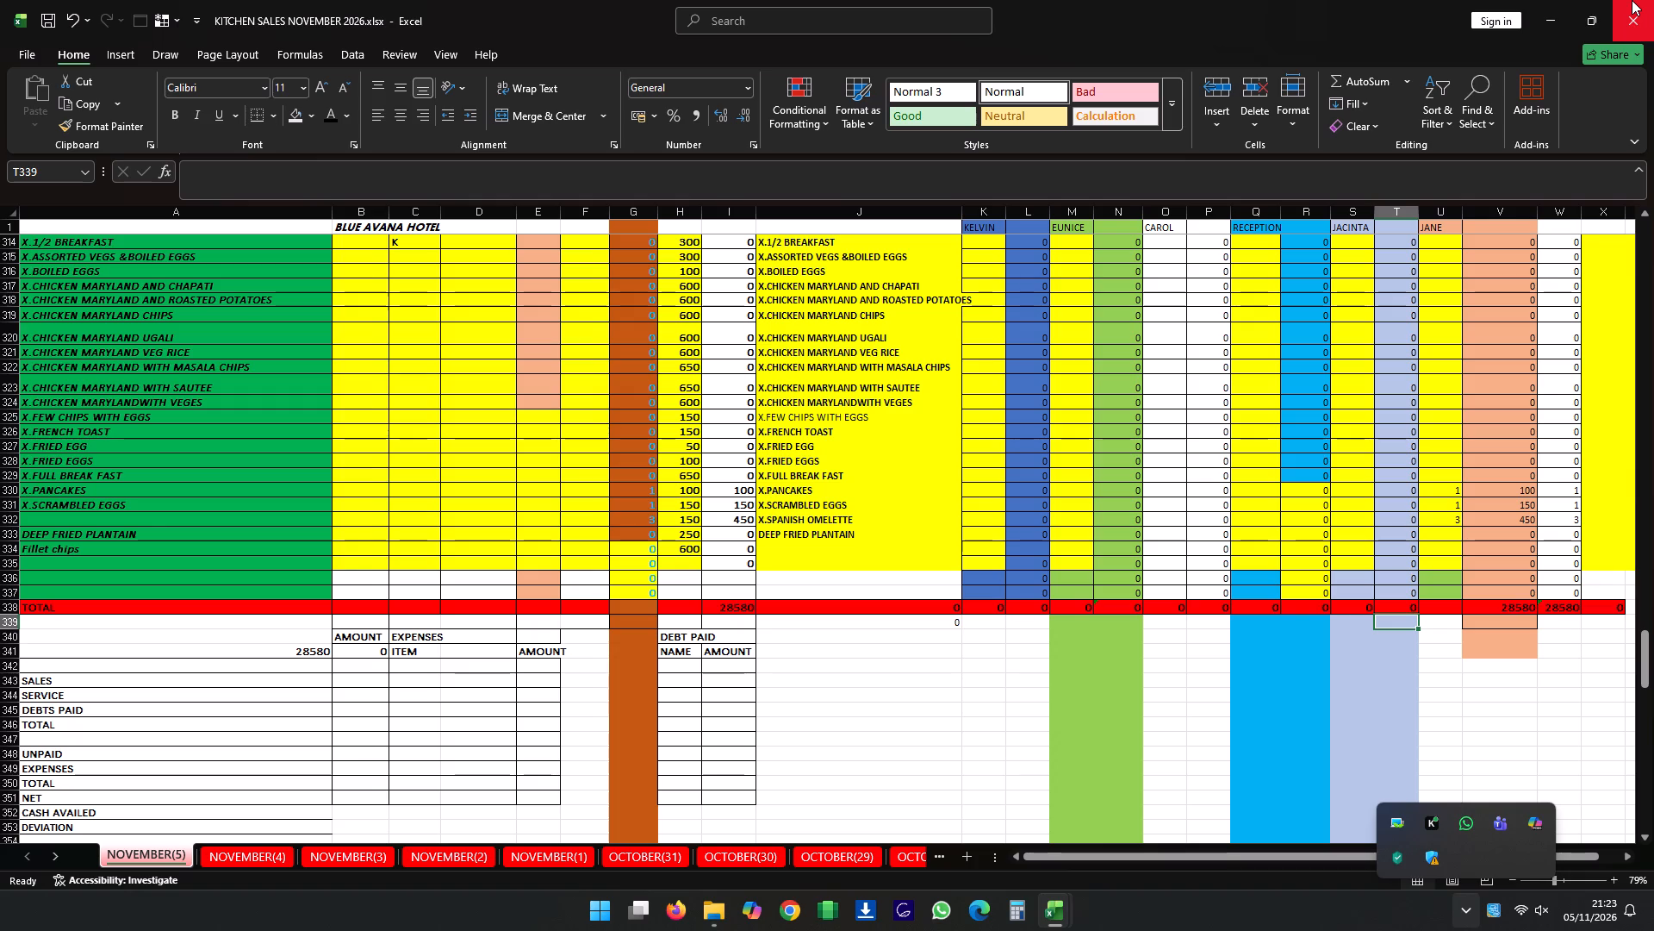
# Replace the KELVIN column heading in cell K5 with MARY.
pyautogui.scroll(16, 1129, 559)
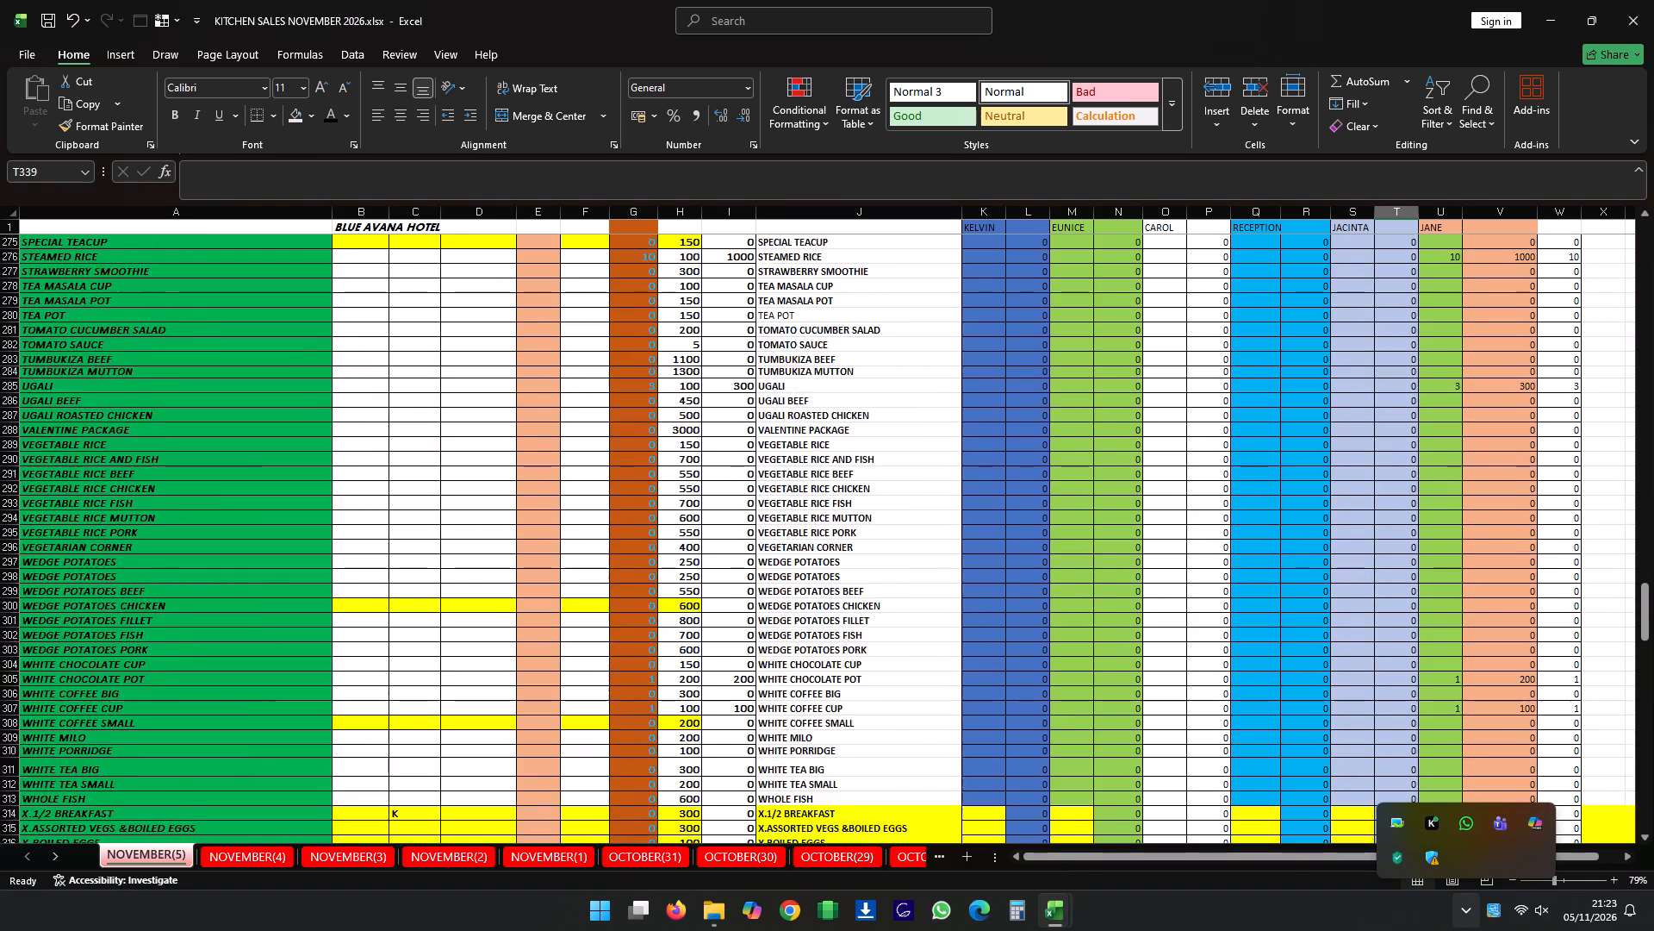
pyautogui.scroll(20, 1129, 559)
pyautogui.scroll(20, 1129, 559)
pyautogui.scroll(10, 1129, 559)
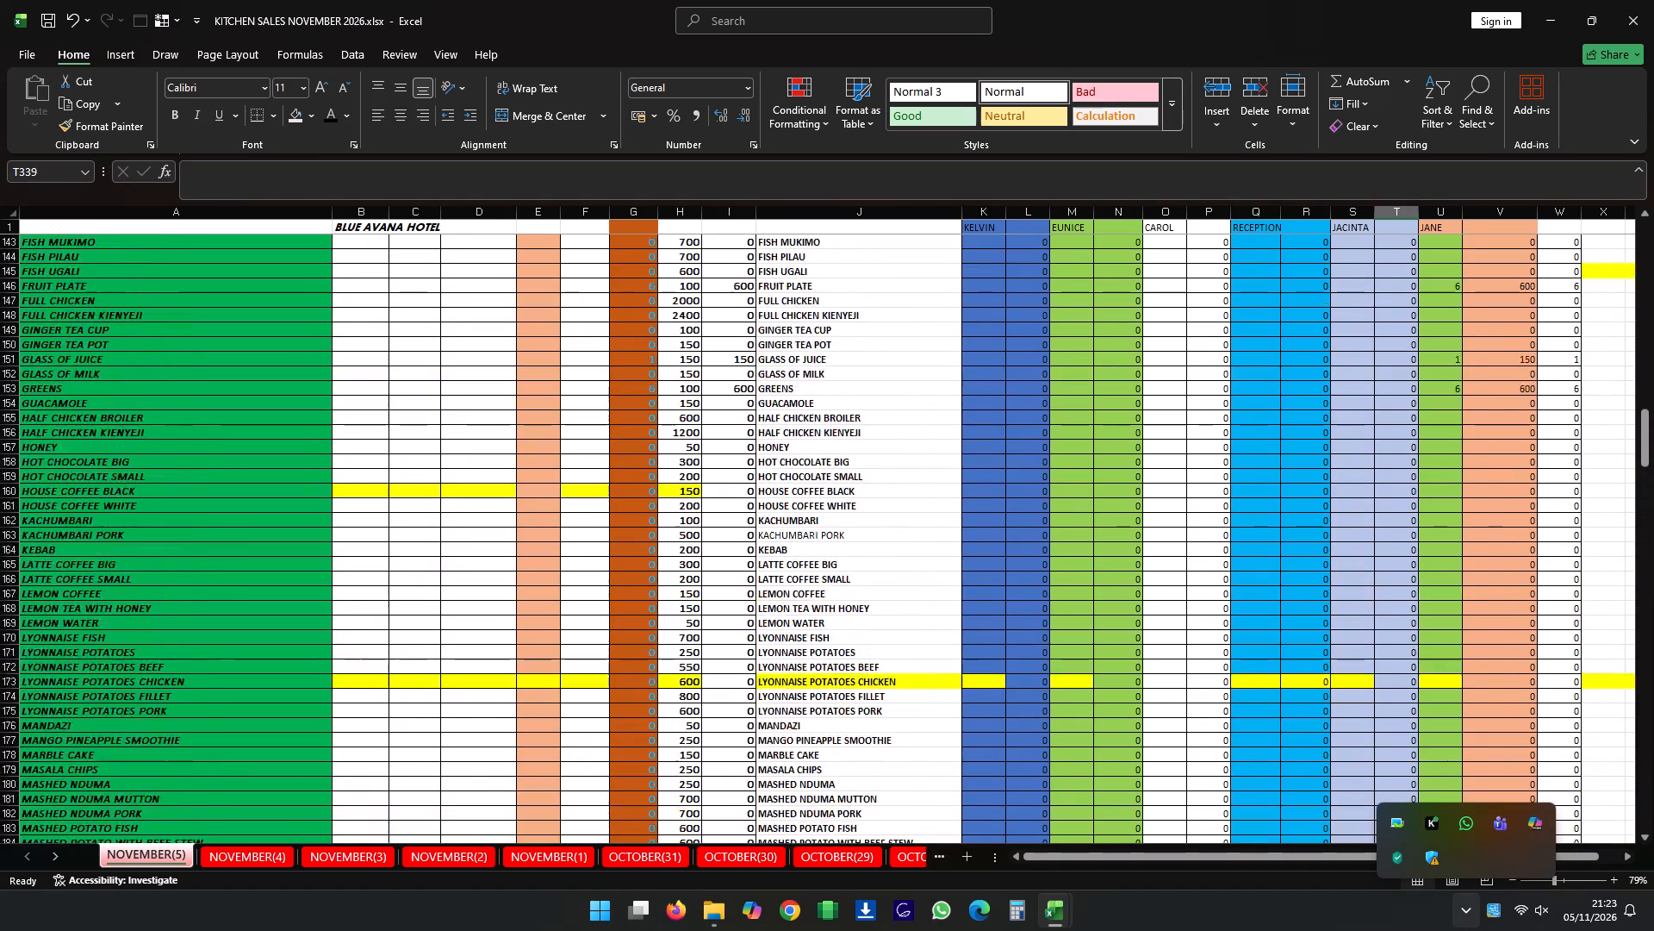
pyautogui.scroll(20, 1129, 559)
pyautogui.scroll(20, 1129, 559)
pyautogui.scroll(7, 1129, 559)
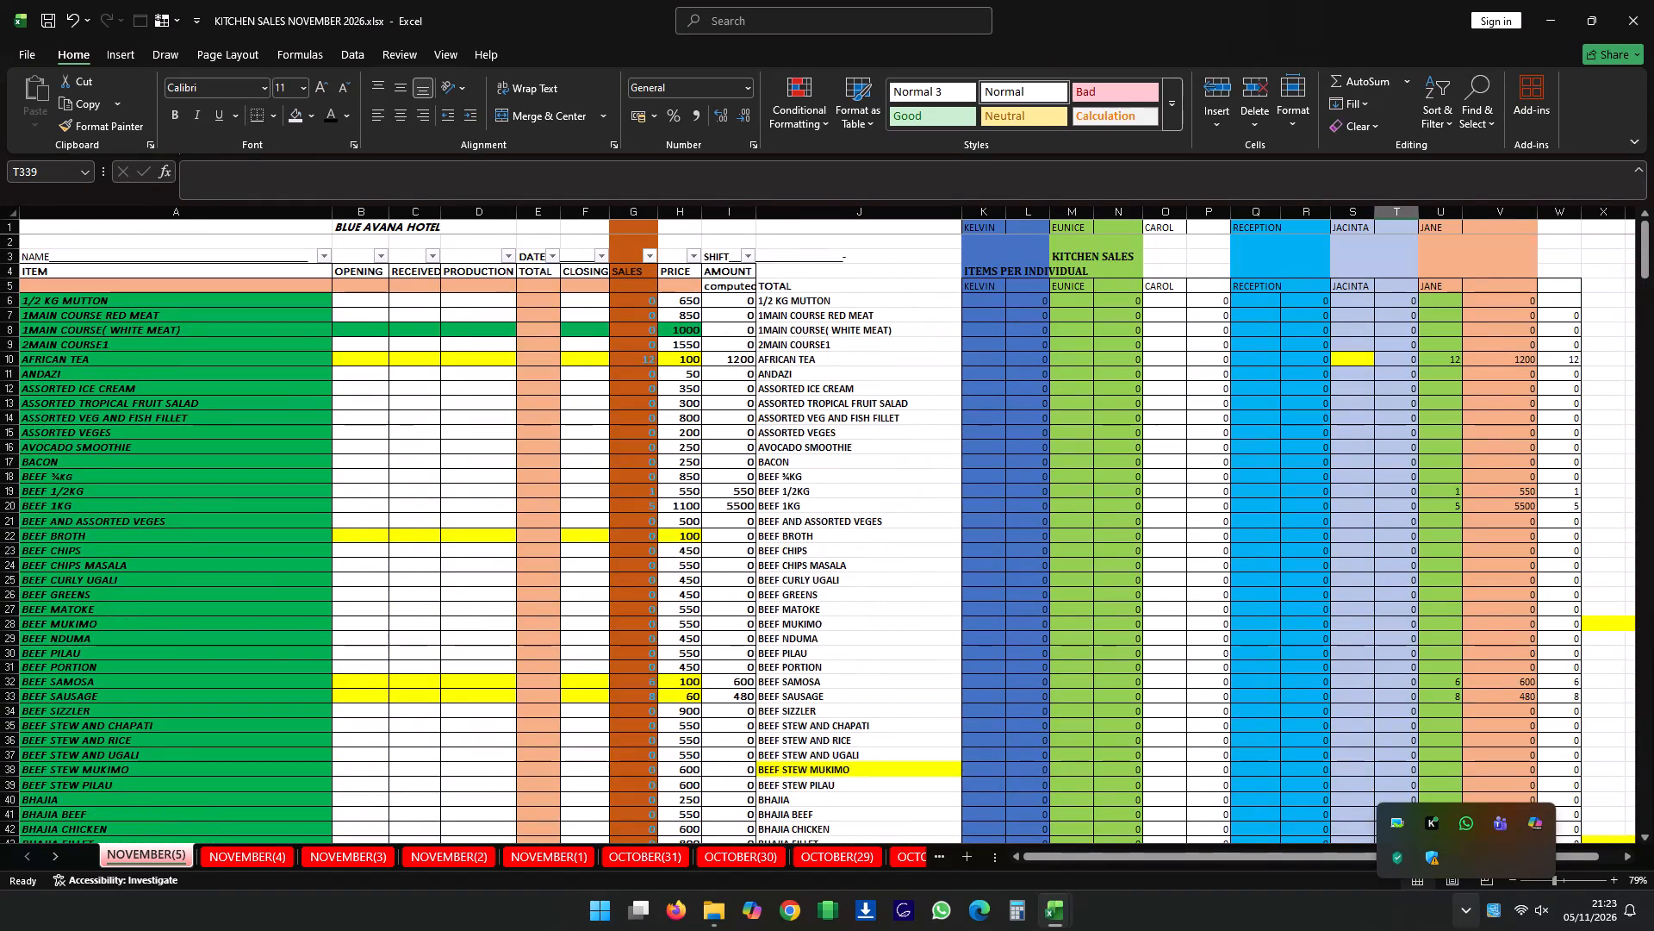
pyautogui.scroll(6, 1116, 489)
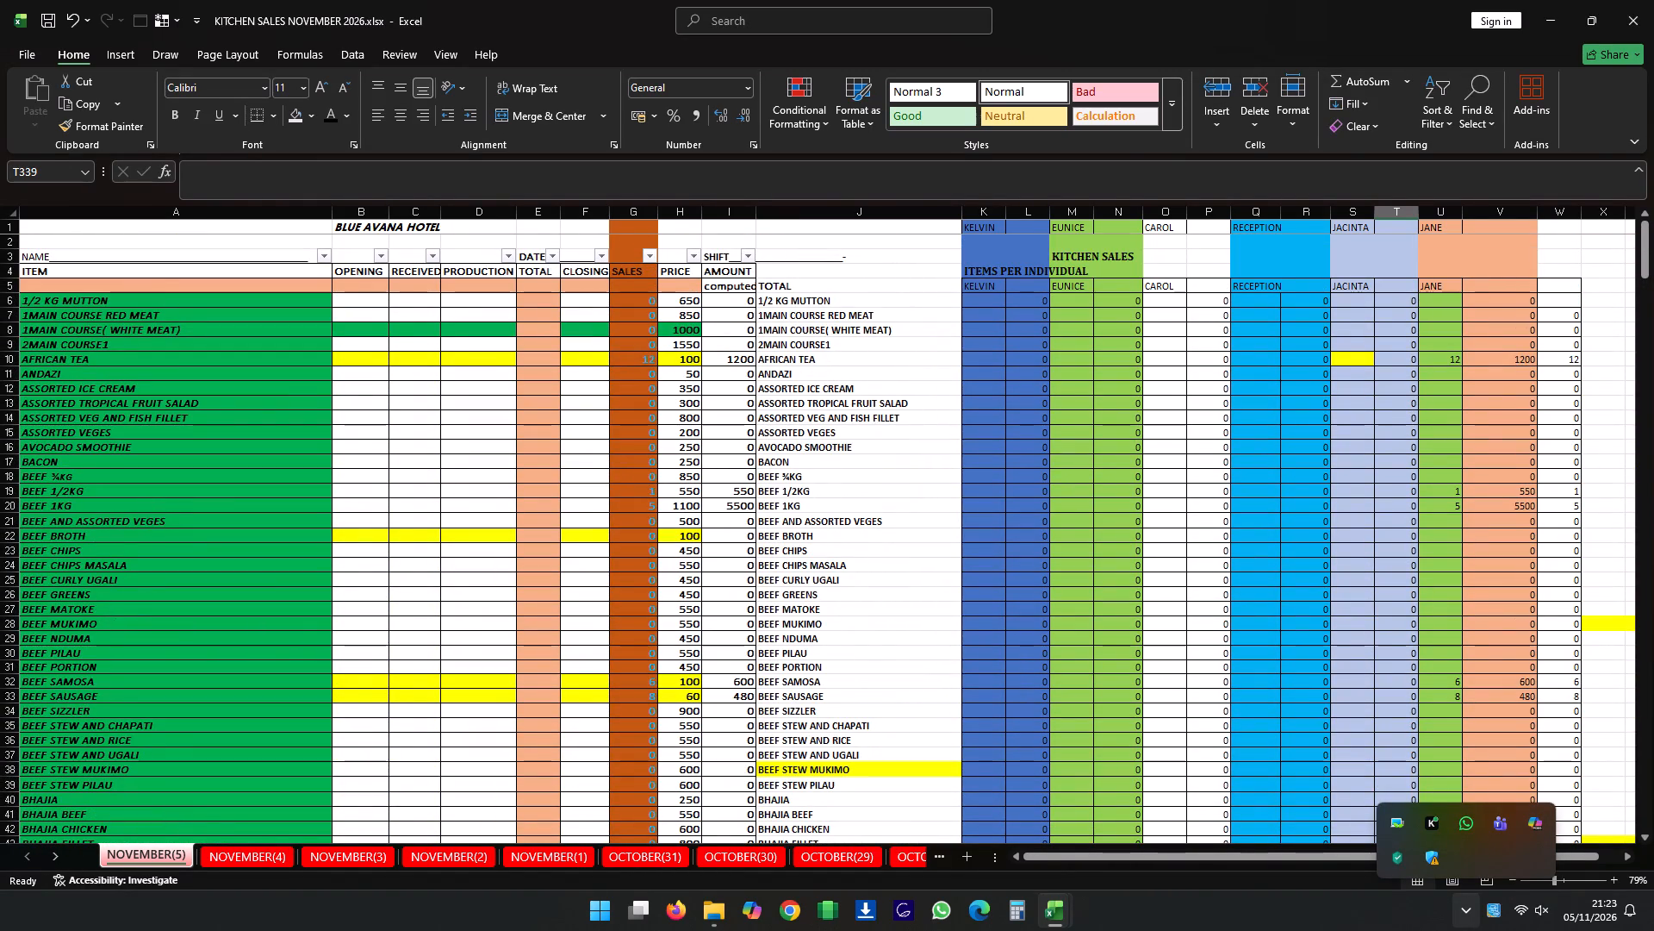
pyautogui.click(989, 280)
pyautogui.press('m')
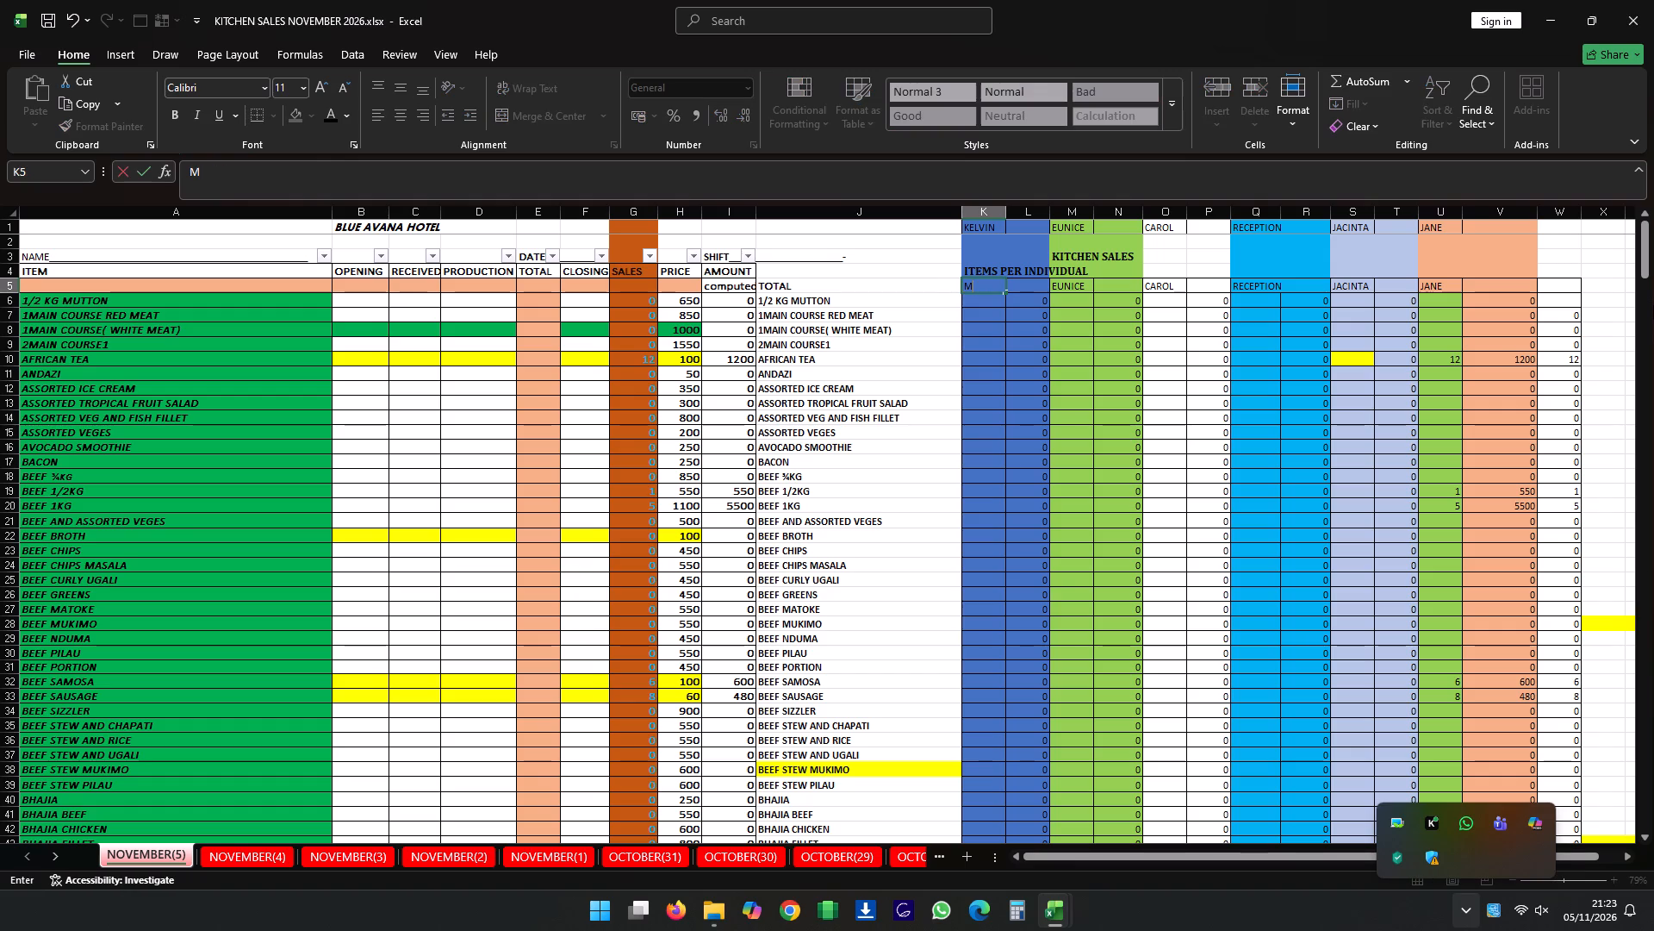
pyautogui.write('ARY')
pyautogui.click(1389, 403)
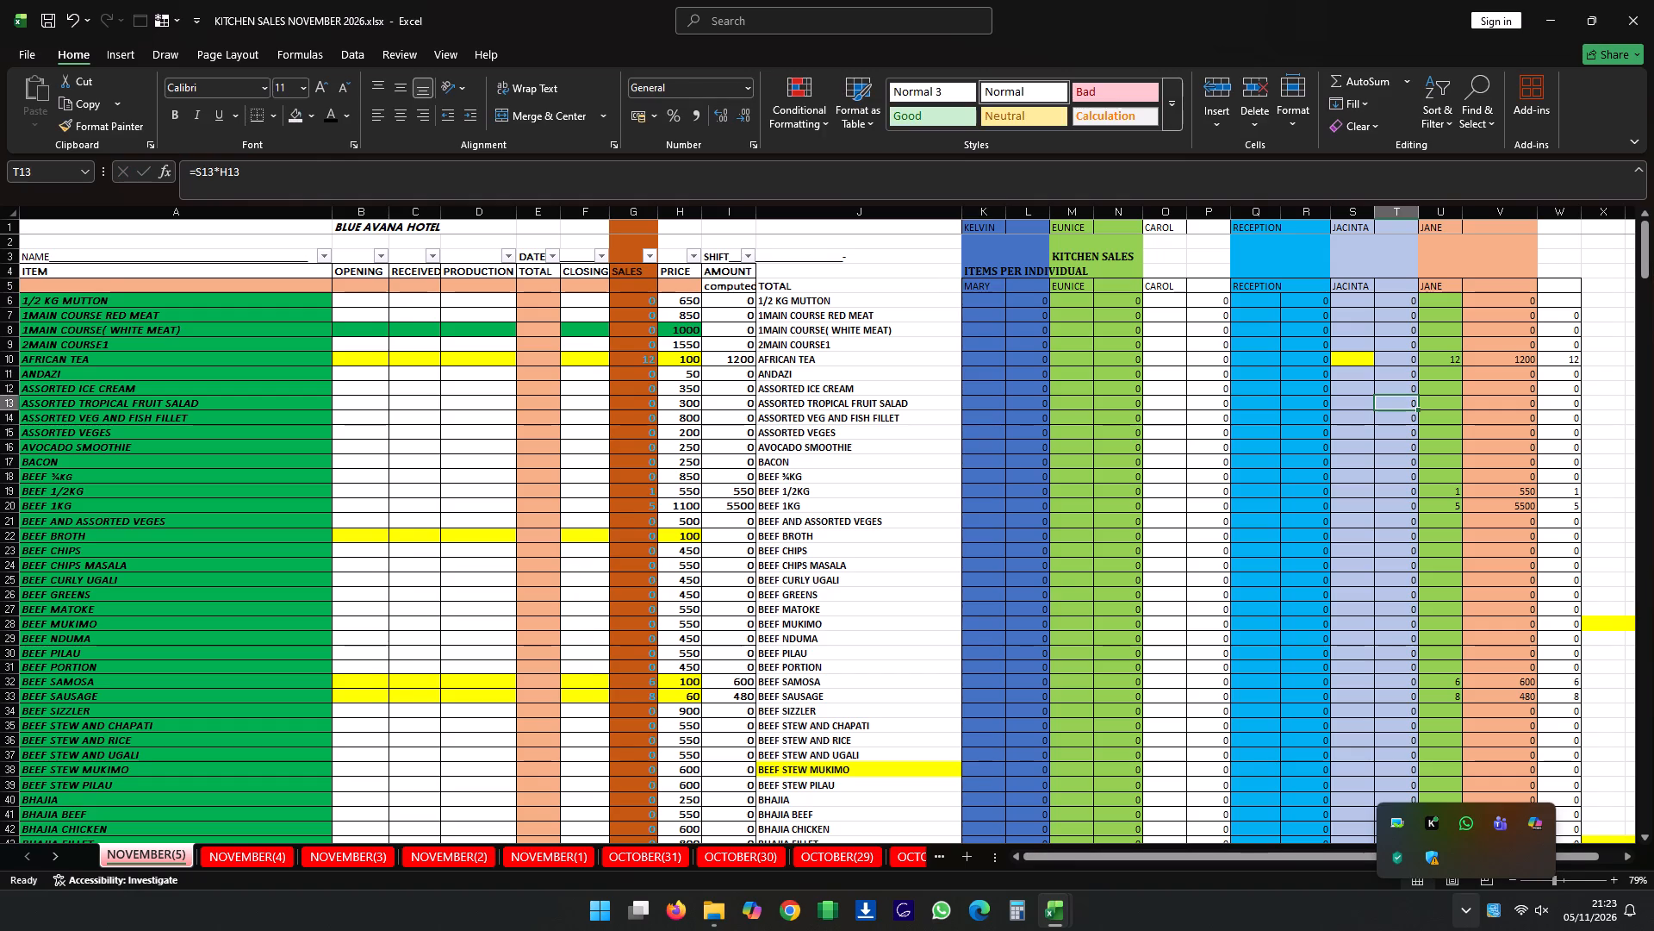
# Enter 7 as MARY's sold quantity in the 1/2 KG MUTTON row.
pyautogui.click(987, 310)
pyautogui.click(991, 305)
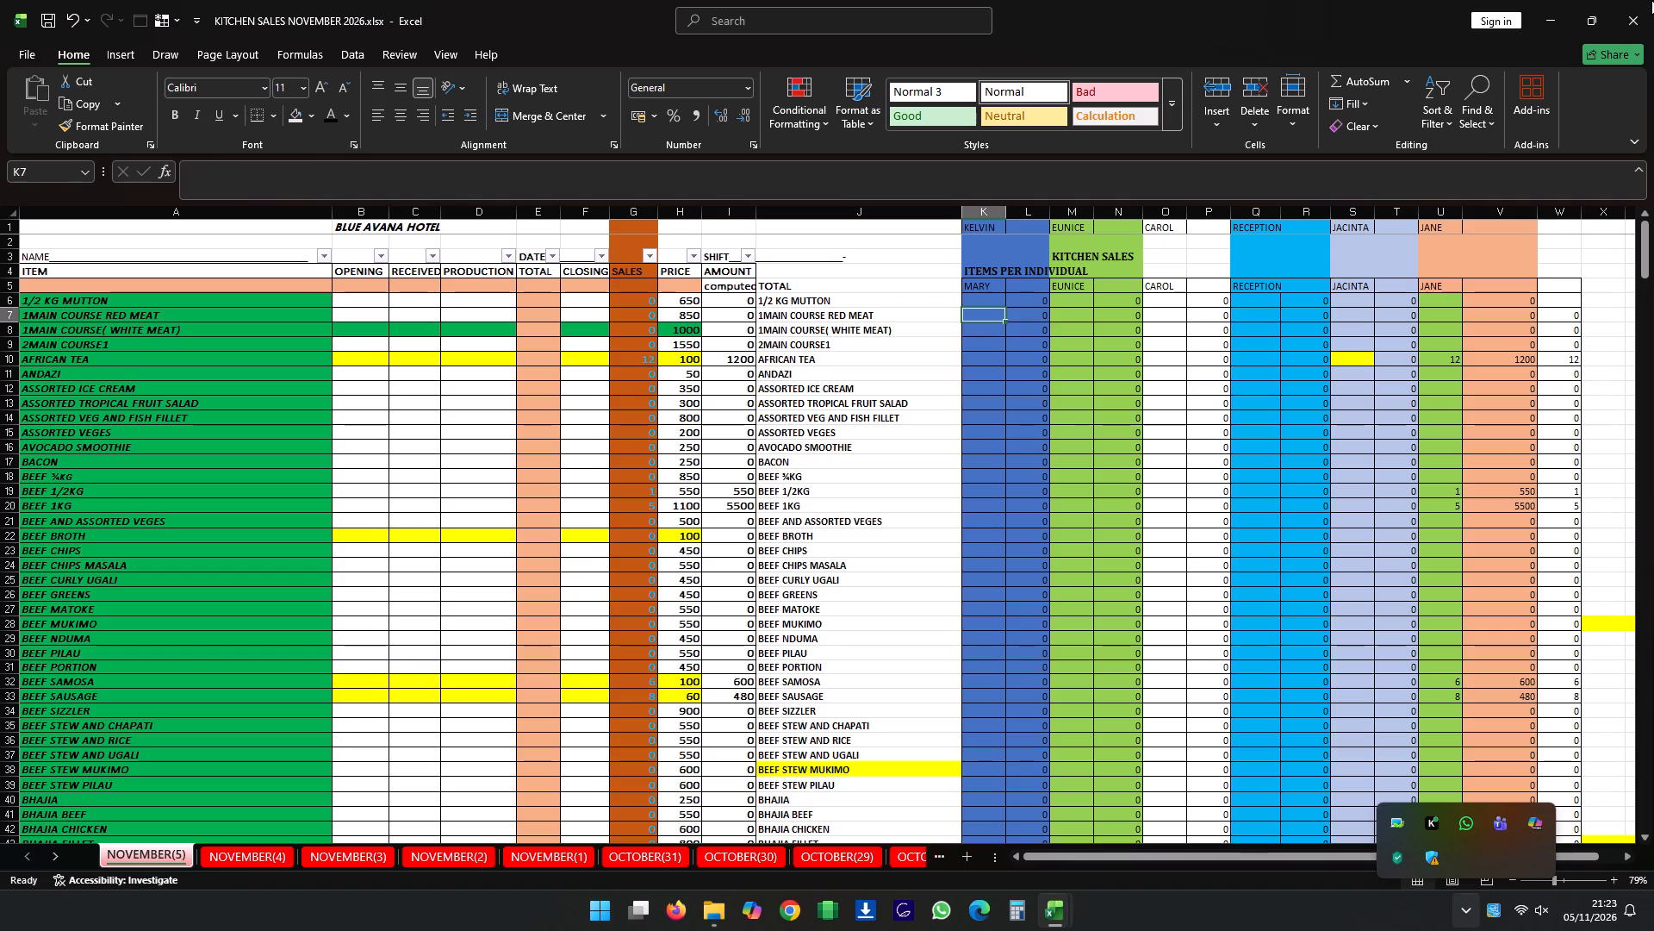
pyautogui.press('Up')
pyautogui.press('7')
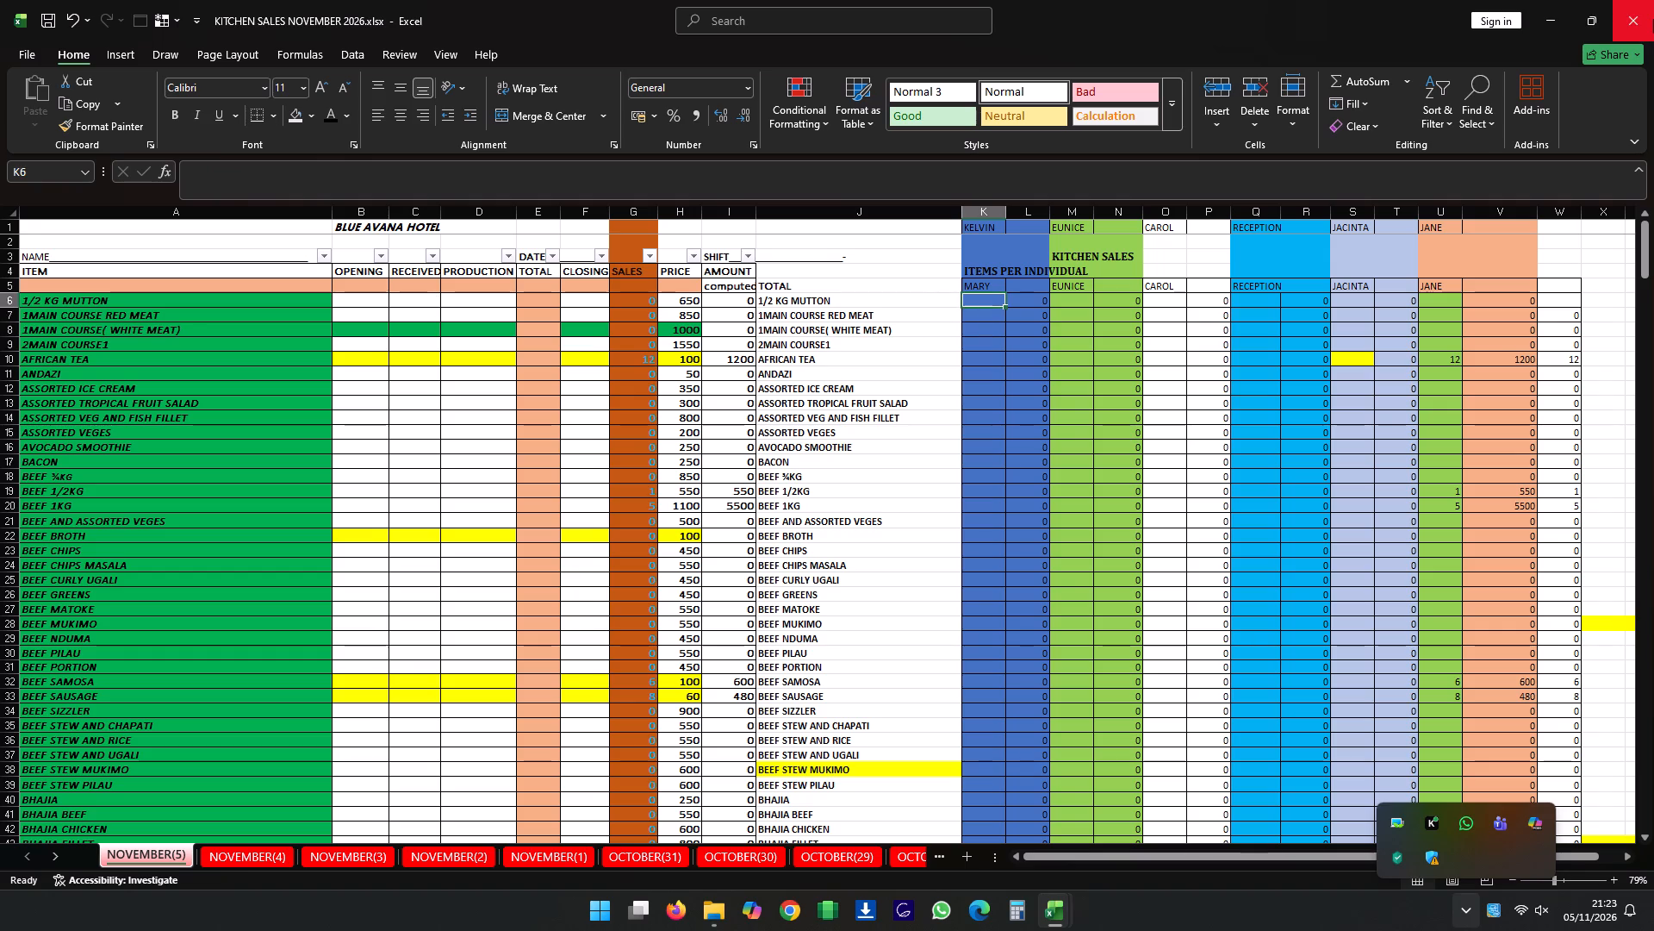
pyautogui.press('Down')
pyautogui.press('Up')
# Enter 2 as MARY's sold quantity in the ASSORTED TROPICAL FRUIT SALAD row.
pyautogui.press('Down')
pyautogui.press('Down')
pyautogui.press('Down')
pyautogui.press('Down')
pyautogui.press('Down')
pyautogui.press('Down')
pyautogui.press('Down')
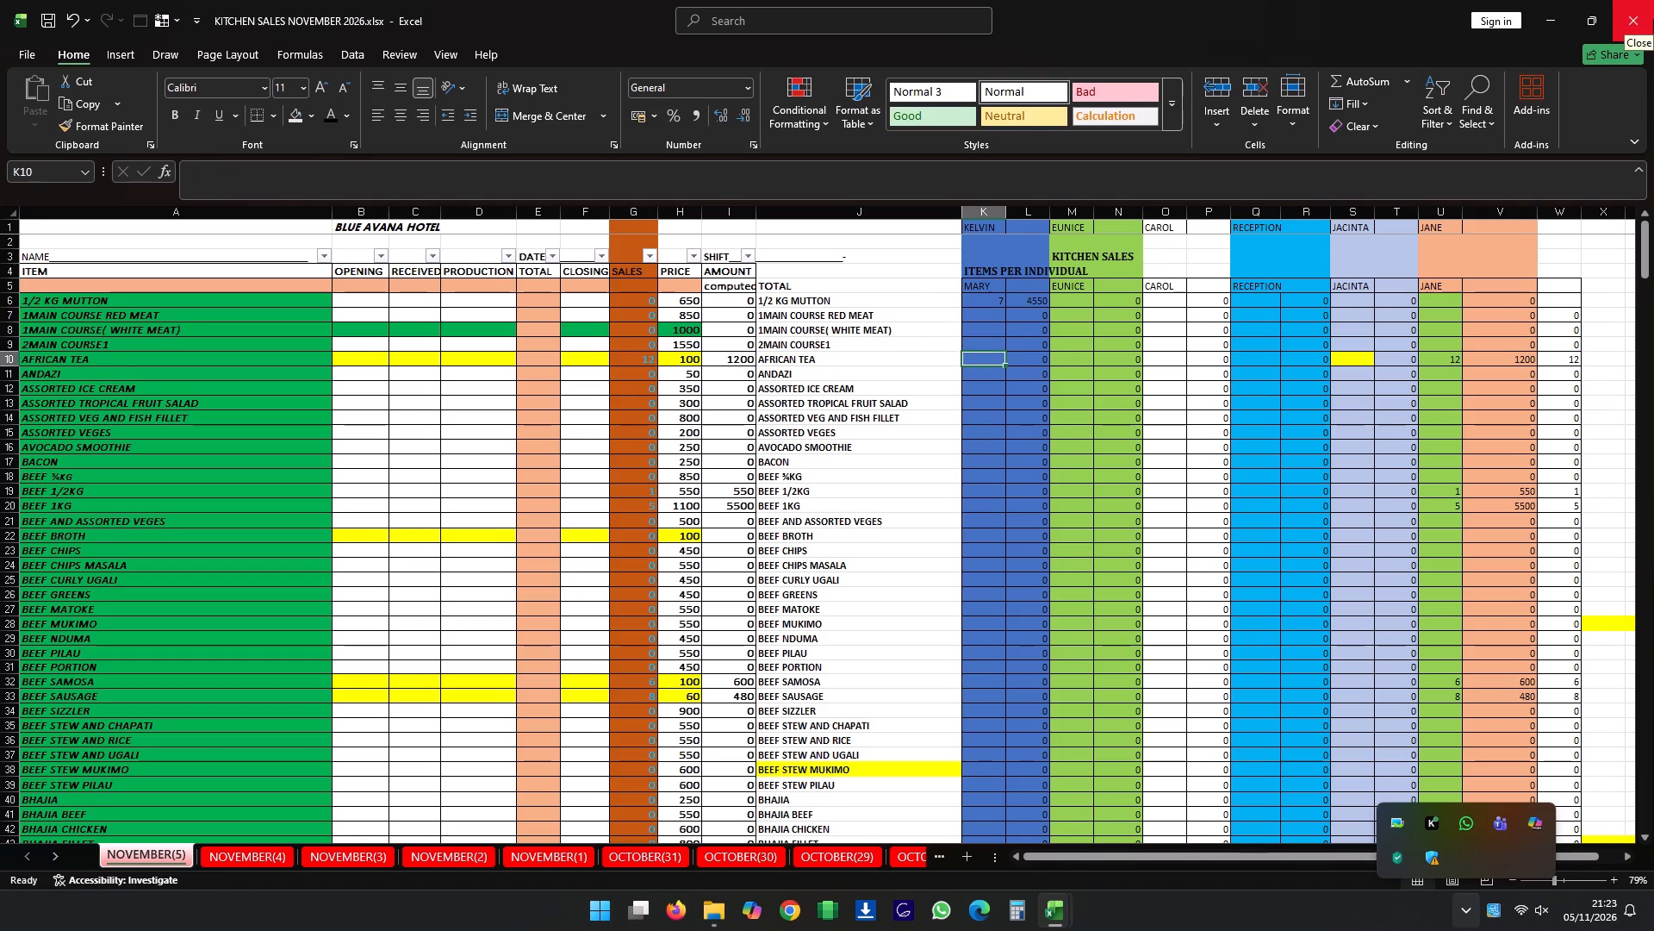
pyautogui.press('2')
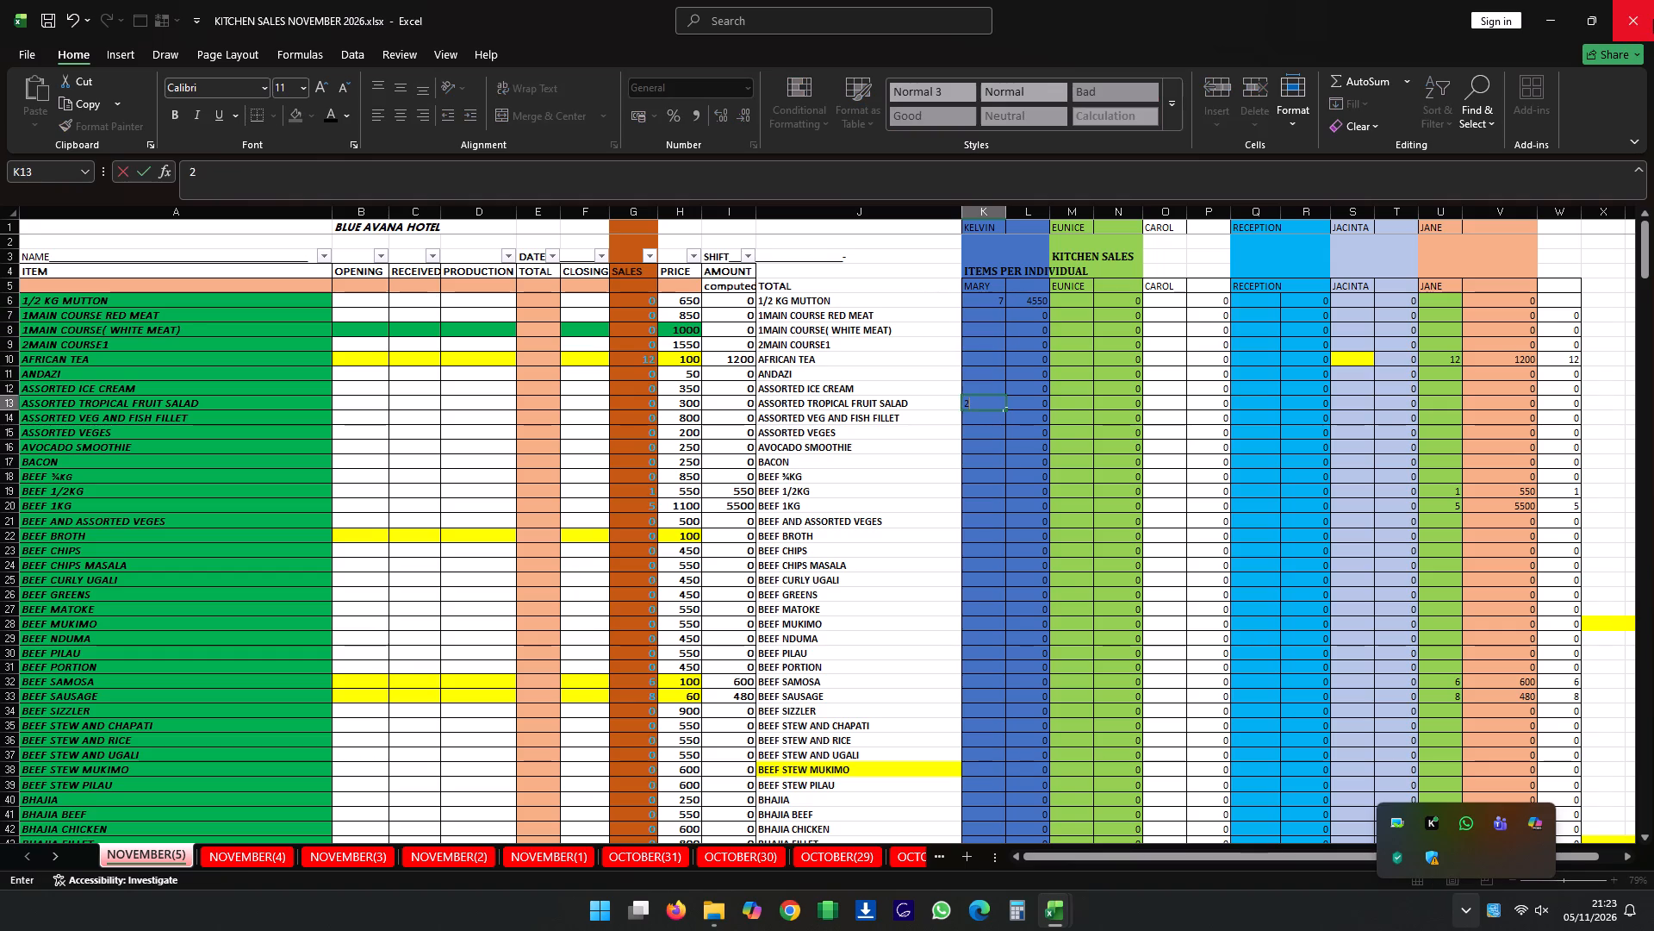
pyautogui.press('Down')
pyautogui.press('Up')
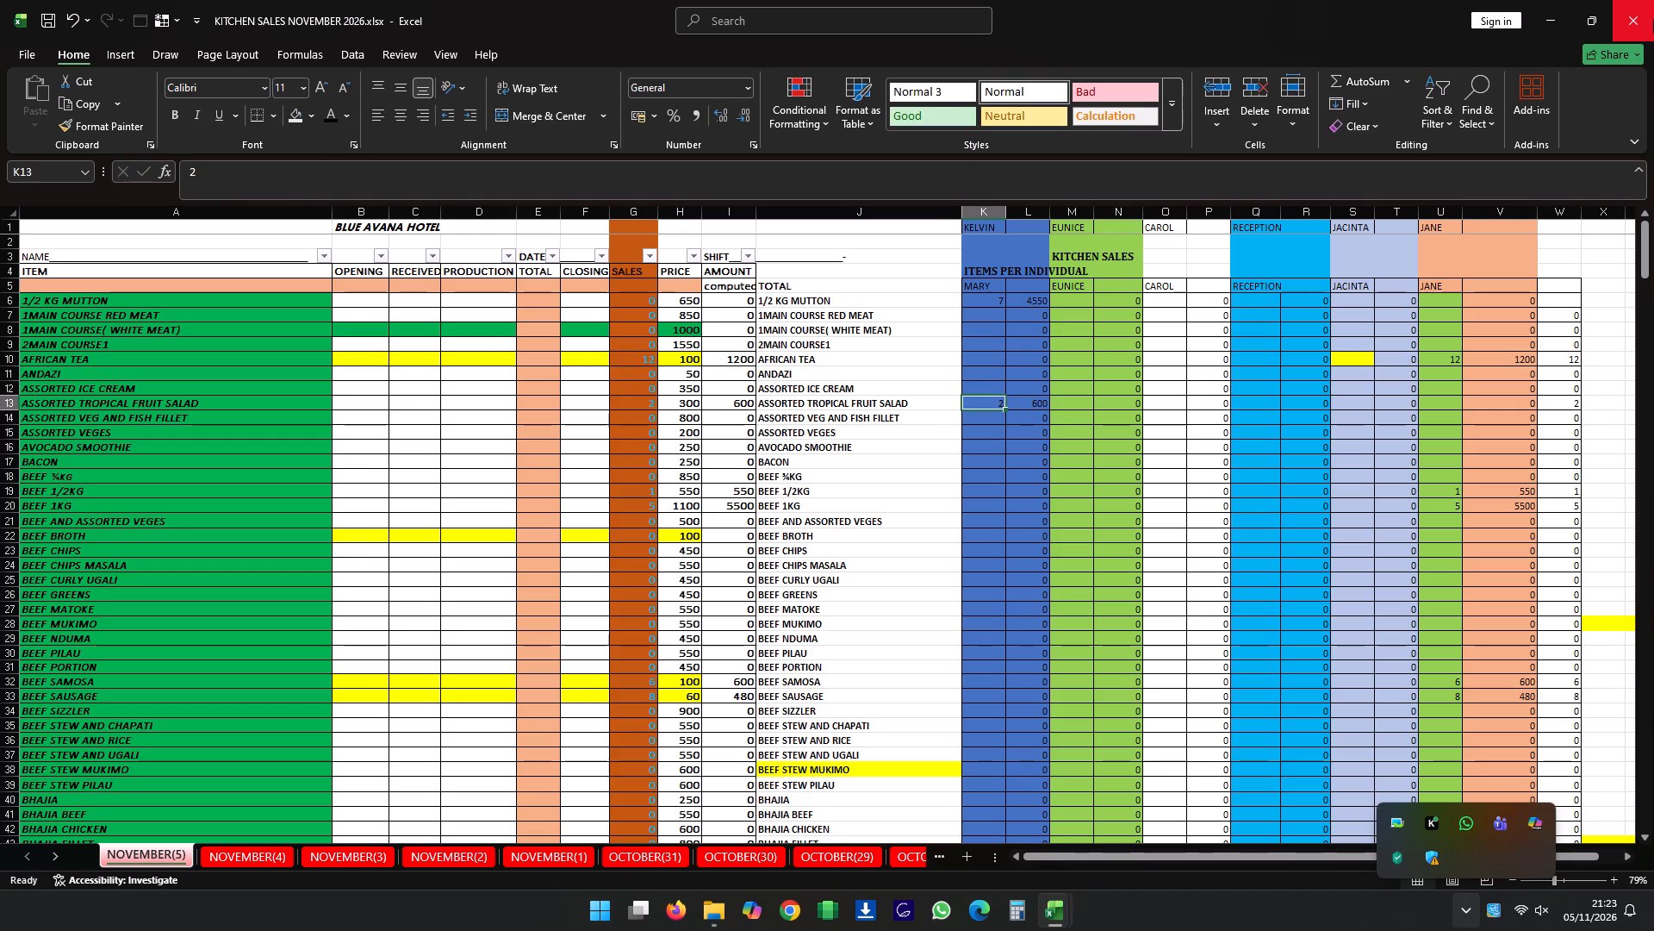
# Enter 2 as MARY's sold quantity in the BEEF 1KG row.
pyautogui.press('Down')
pyautogui.press('Down')
pyautogui.press('Down')
pyautogui.press('Down')
pyautogui.press('Down')
pyautogui.press('Down')
pyautogui.press('Down')
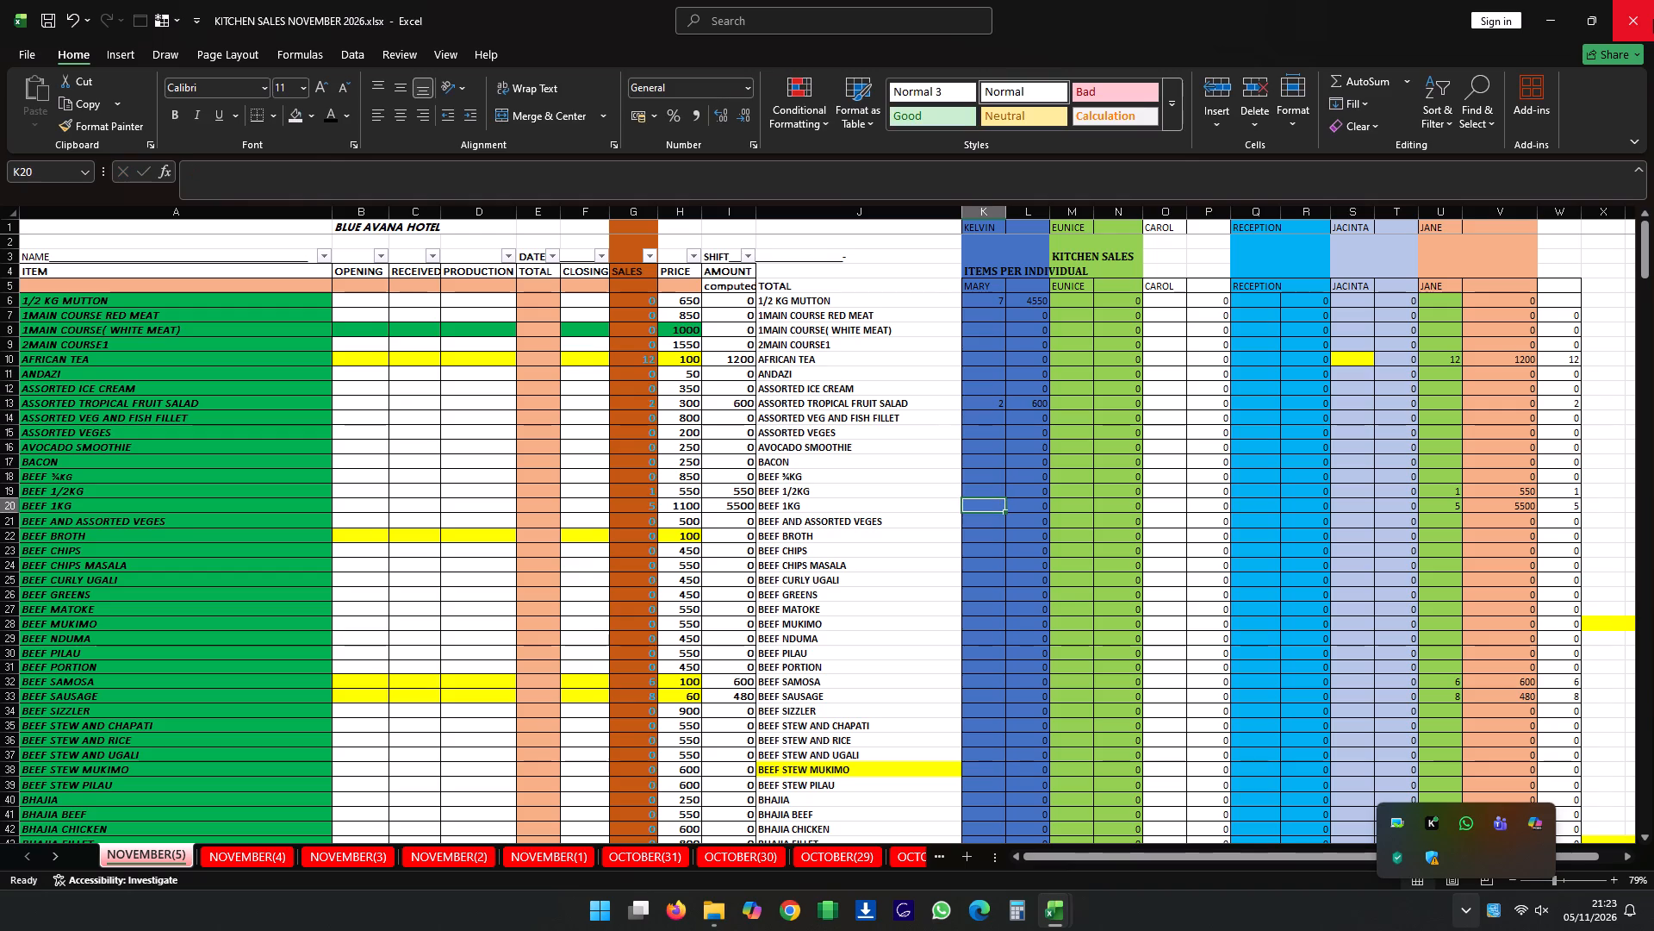
pyautogui.press('2')
pyautogui.press('Down')
pyautogui.press('Up')
# Enter 2 as MARY's sold quantity in the BEEF SAMOSA row.
pyautogui.press('Down')
pyautogui.press('Down')
pyautogui.press('Down')
pyautogui.press('Down')
pyautogui.press('Down')
pyautogui.press('Down')
pyautogui.press('Down')
pyautogui.press('Down')
pyautogui.press('Down')
pyautogui.press('Down')
pyautogui.press('Down')
pyautogui.press('Down')
pyautogui.press('Down')
pyautogui.press('Down')
pyautogui.press('Down')
pyautogui.press('Down')
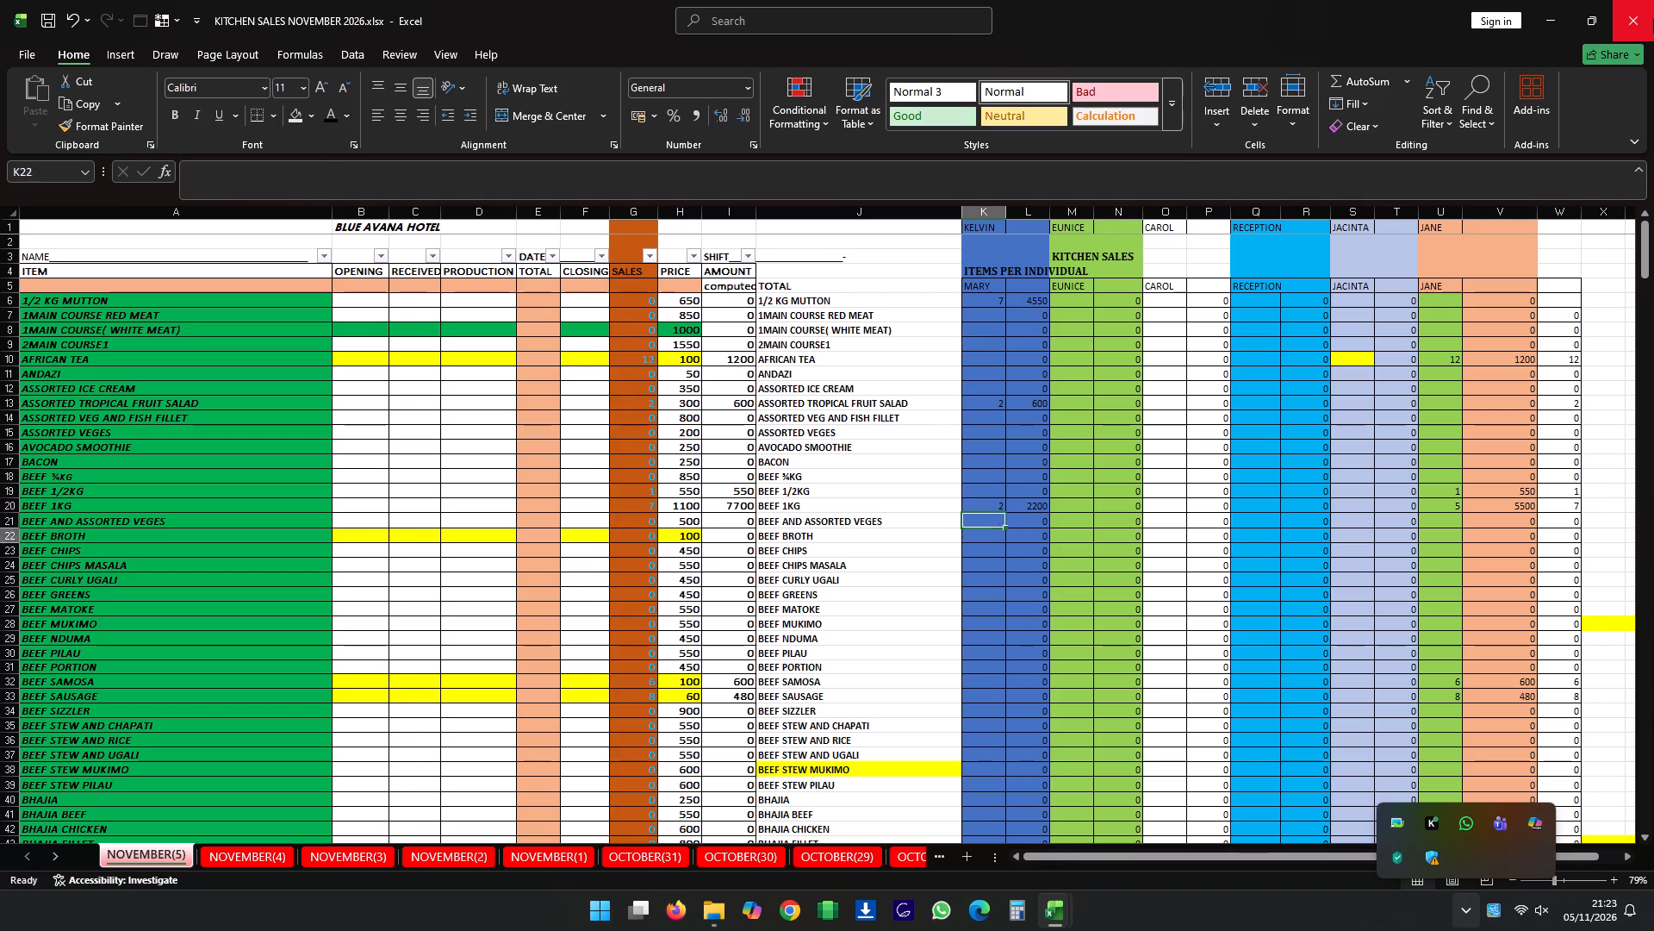
pyautogui.press('Up')
pyautogui.press('Up')
pyautogui.press('Up')
pyautogui.press('Up')
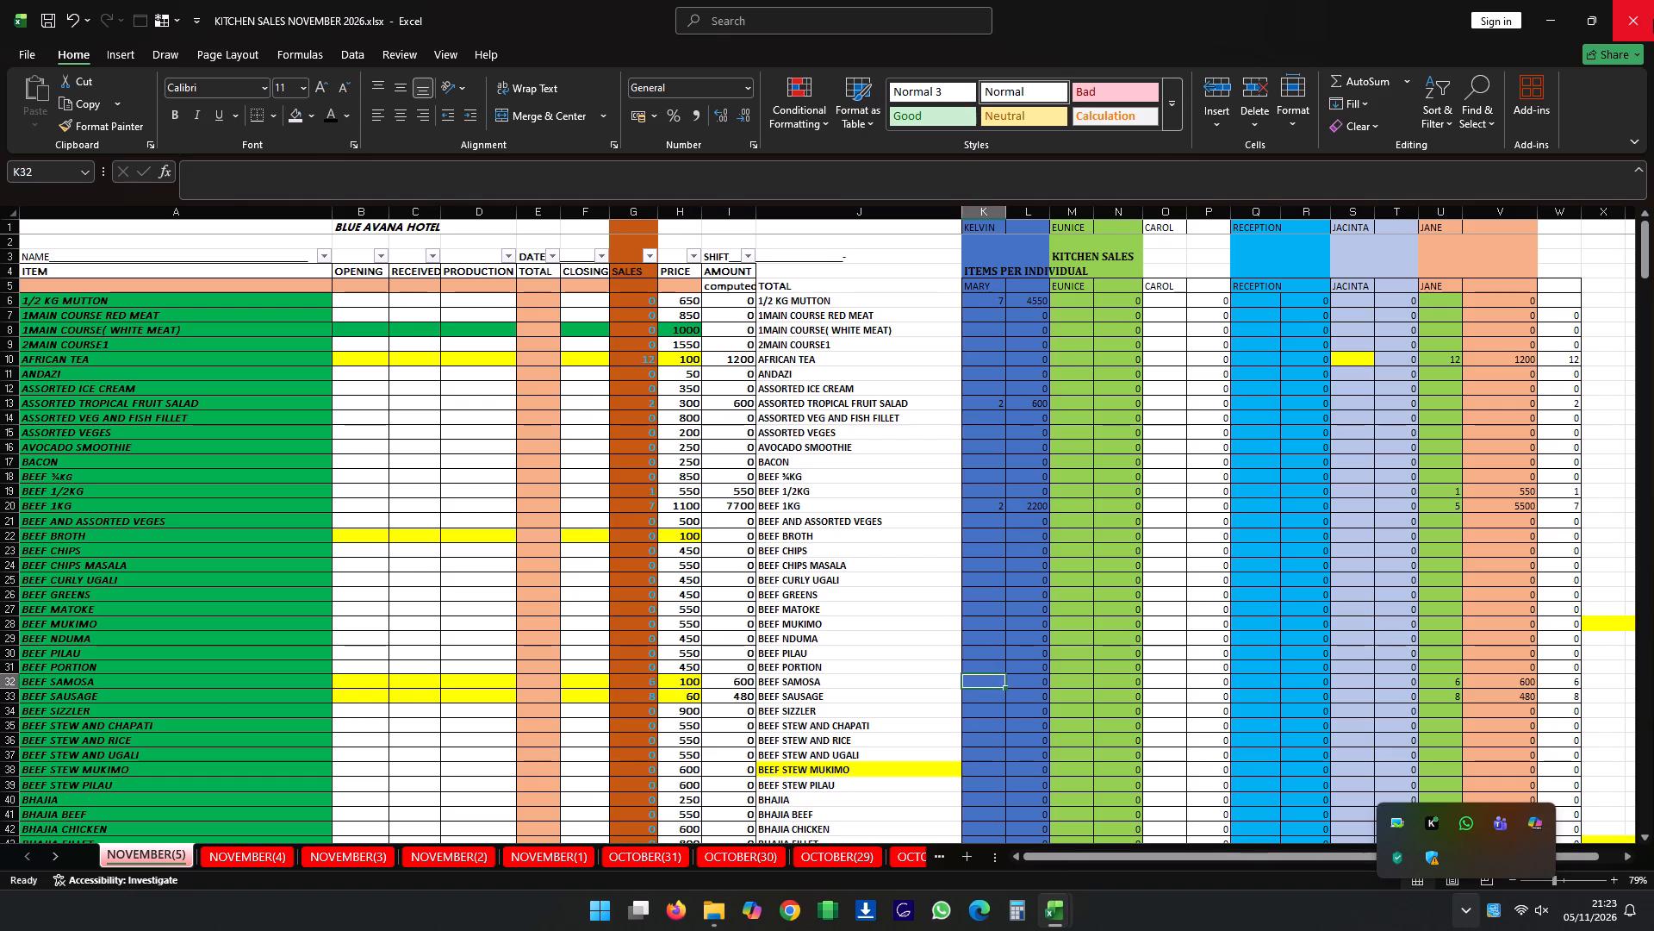
pyautogui.press('2')
pyautogui.press('Down')
pyautogui.press('Up')
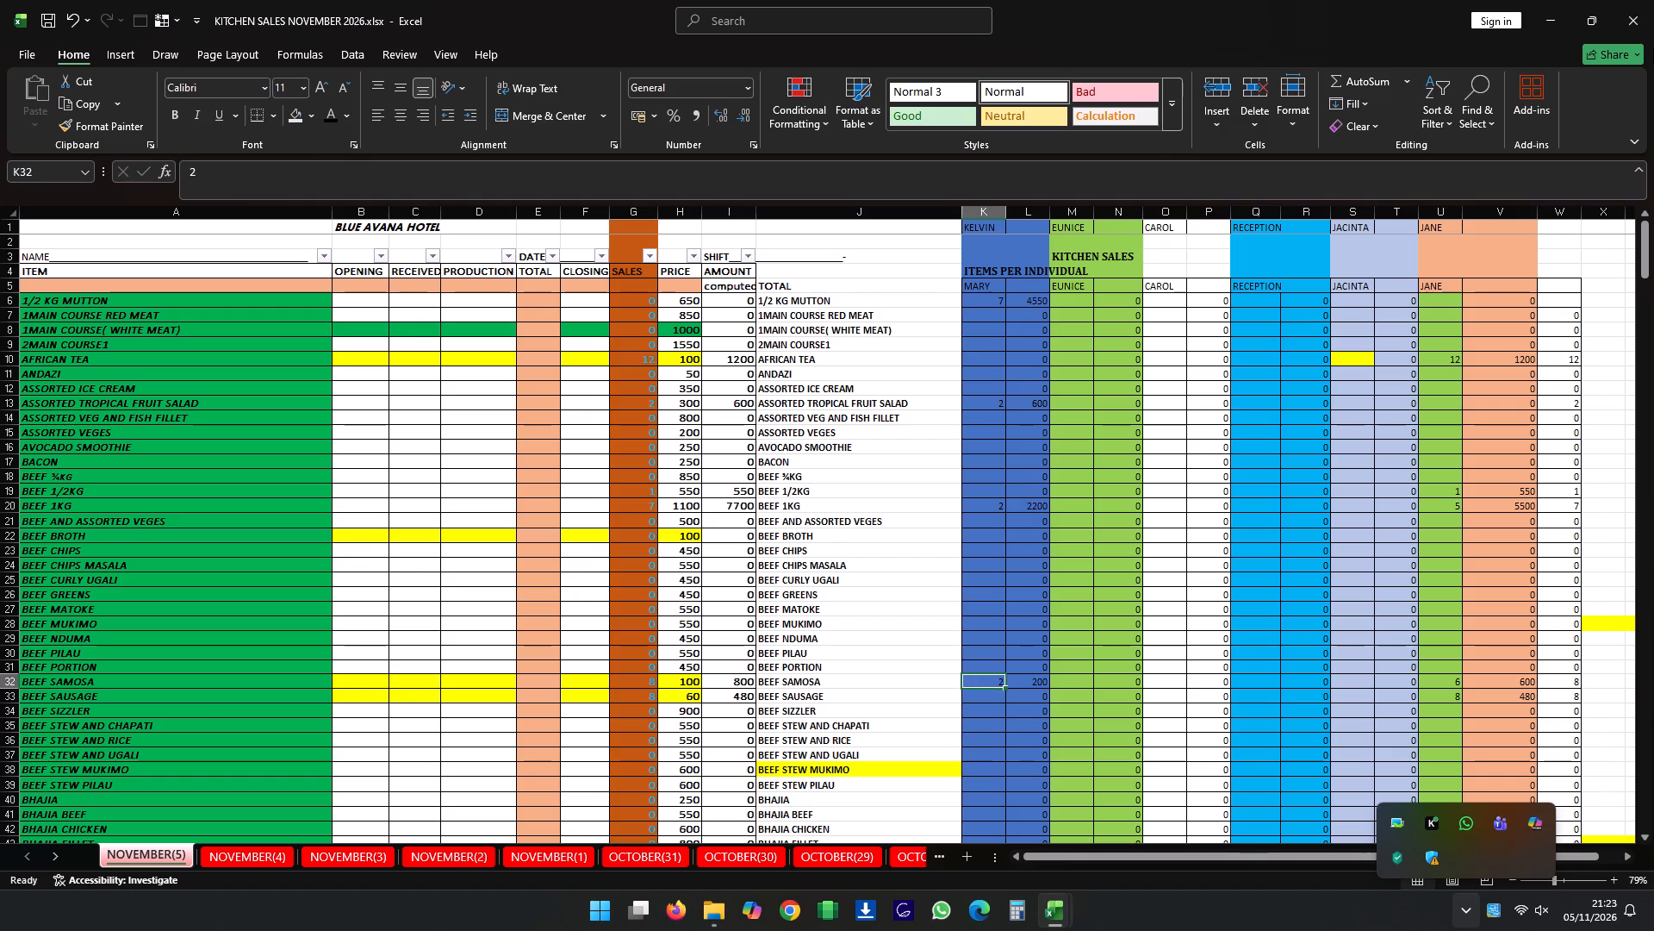
# Enter 17 as MARY's sold quantity in the BEEF SAUSAGE row.
pyautogui.press('Down')
pyautogui.write('117')
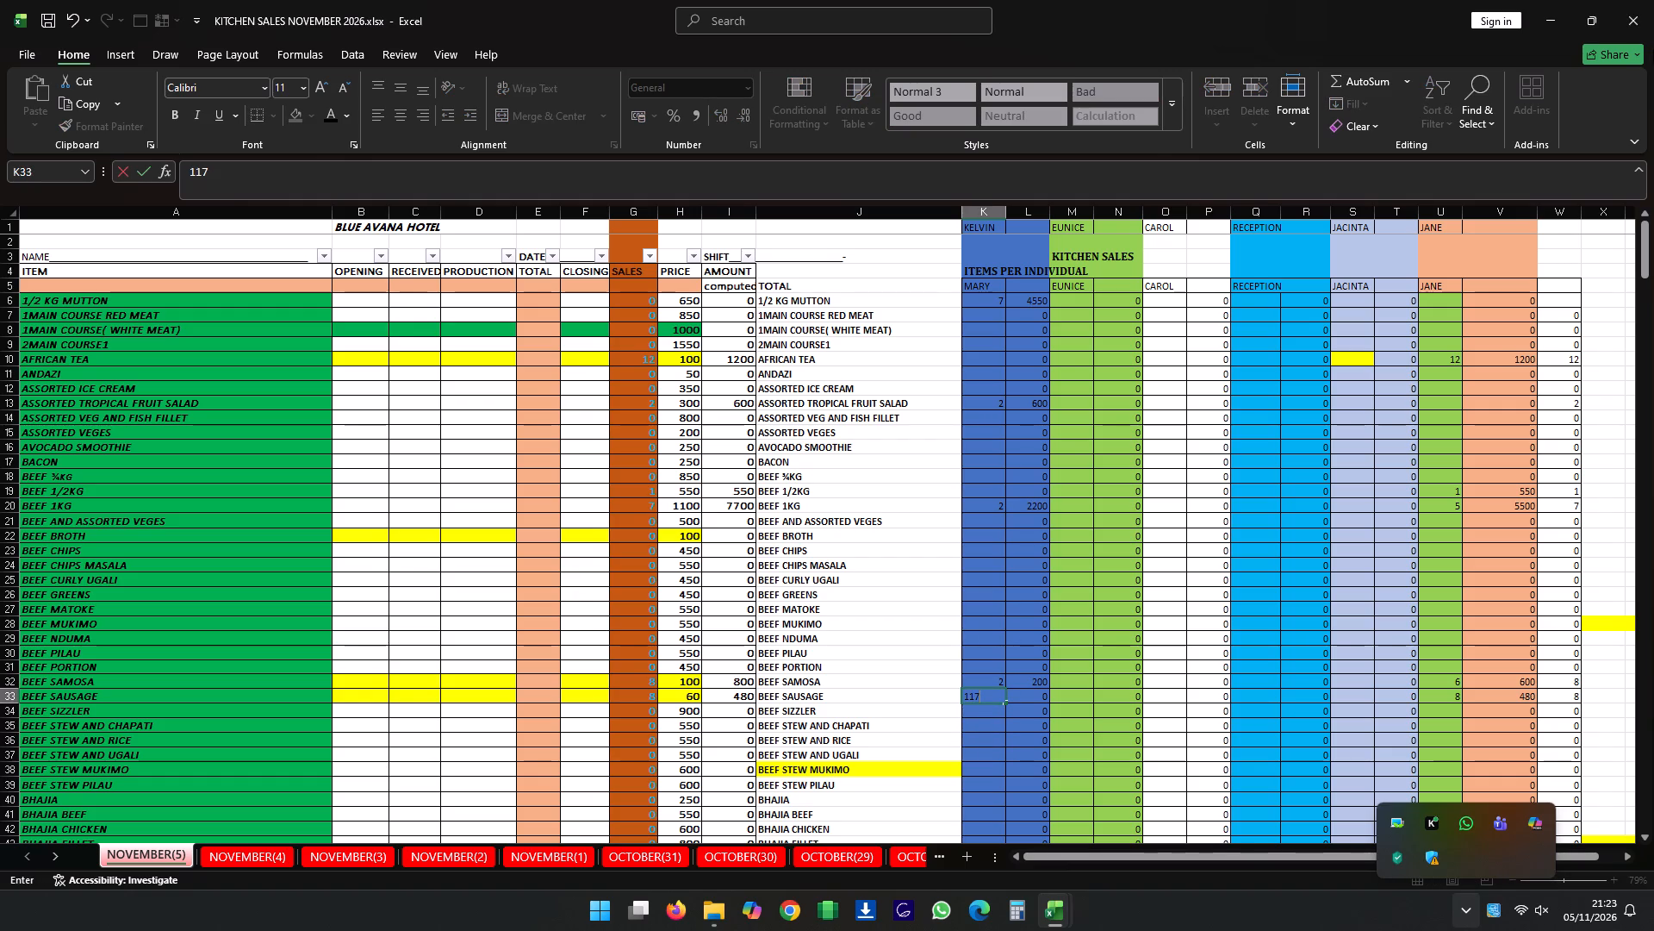
pyautogui.press('BackSpace')
pyautogui.press('BackSpace')
pyautogui.press('7')
pyautogui.press('Down')
pyautogui.press('Up')
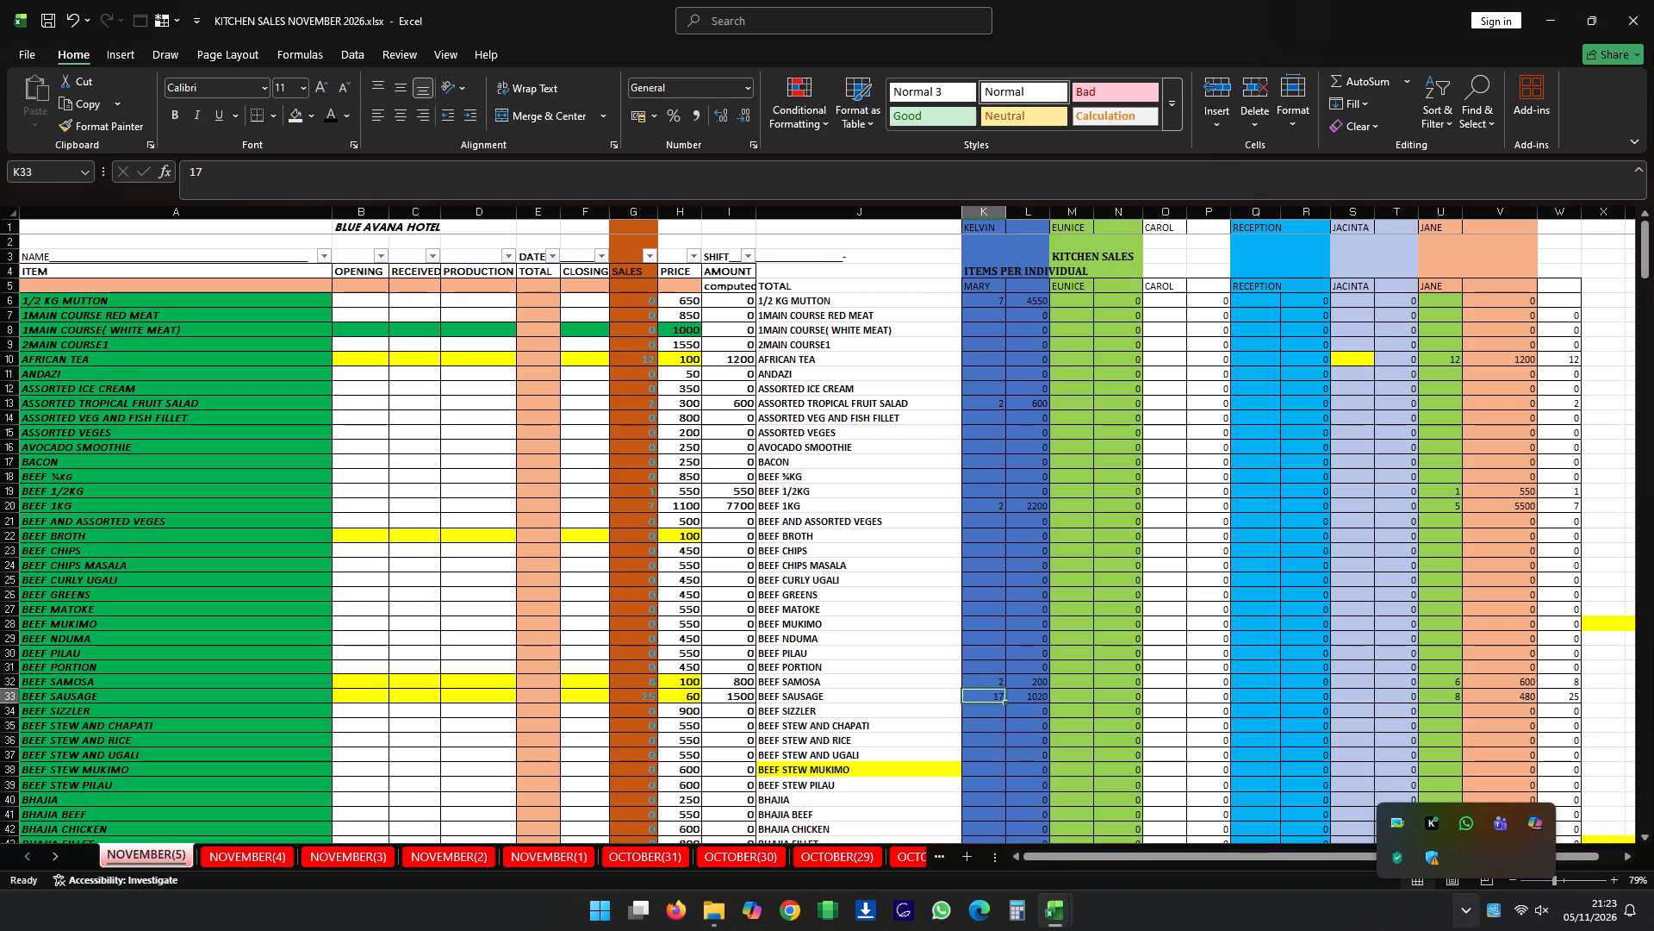
# Enter 2 as MARY's sold quantity in the BLACK TEA row.
pyautogui.press('Down')
pyautogui.press('Down')
pyautogui.press('Down')
pyautogui.press('Down')
pyautogui.press('Down')
pyautogui.press('Down')
pyautogui.press('Down')
pyautogui.press('Down')
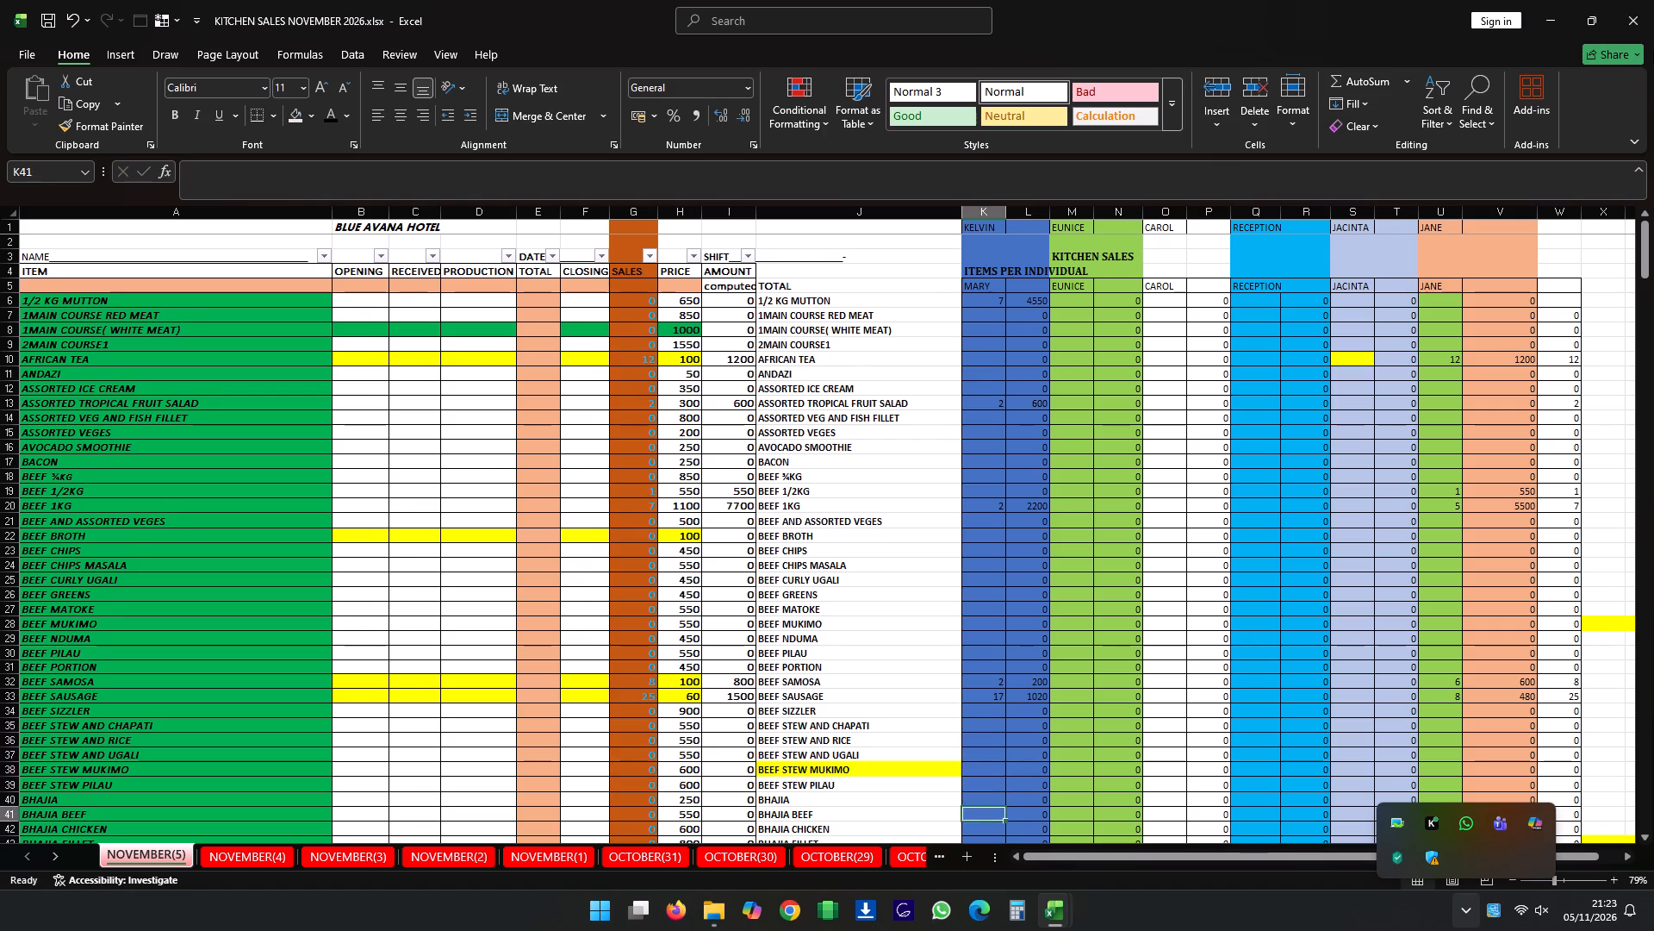
pyautogui.press('Down')
pyautogui.press('Down')
pyautogui.press('Down')
pyautogui.press('Down')
pyautogui.press('Down')
pyautogui.press('Down')
pyautogui.press('Down')
pyautogui.press('Down')
pyautogui.press('Down')
pyautogui.press('Down')
pyautogui.press('Down')
pyautogui.press('Down')
pyautogui.press('Down')
pyautogui.press('Down')
pyautogui.press('Down')
pyautogui.press('Down')
pyautogui.press('Down')
pyautogui.press('Down')
pyautogui.press('Down')
pyautogui.press('Down')
pyautogui.press('Down')
pyautogui.press('Down')
pyautogui.press('Down')
pyautogui.press('Down')
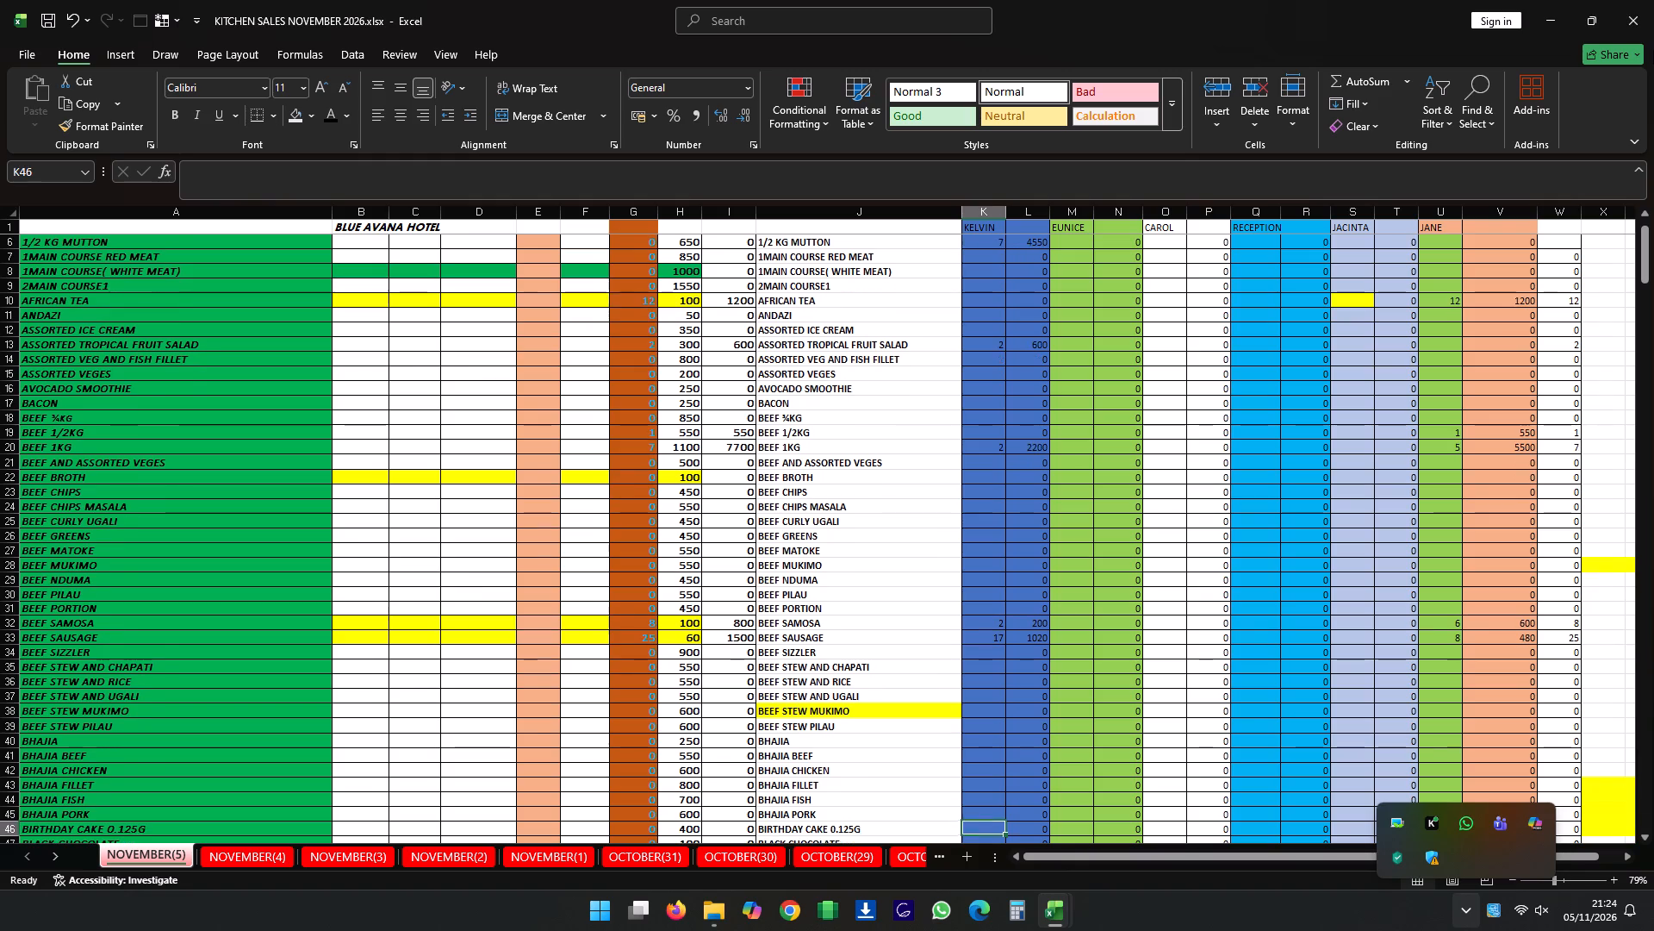
pyautogui.press('Up')
pyautogui.press('Up')
pyautogui.press('Up')
pyautogui.press('Up')
pyautogui.press('Up')
pyautogui.press('Up')
pyautogui.press('Up')
pyautogui.press('Up')
pyautogui.press('Up')
pyautogui.press('Up')
pyautogui.press('Up')
pyautogui.press('Up')
pyautogui.press('Up')
pyautogui.press('Up')
pyautogui.press('Up')
pyautogui.press('Up')
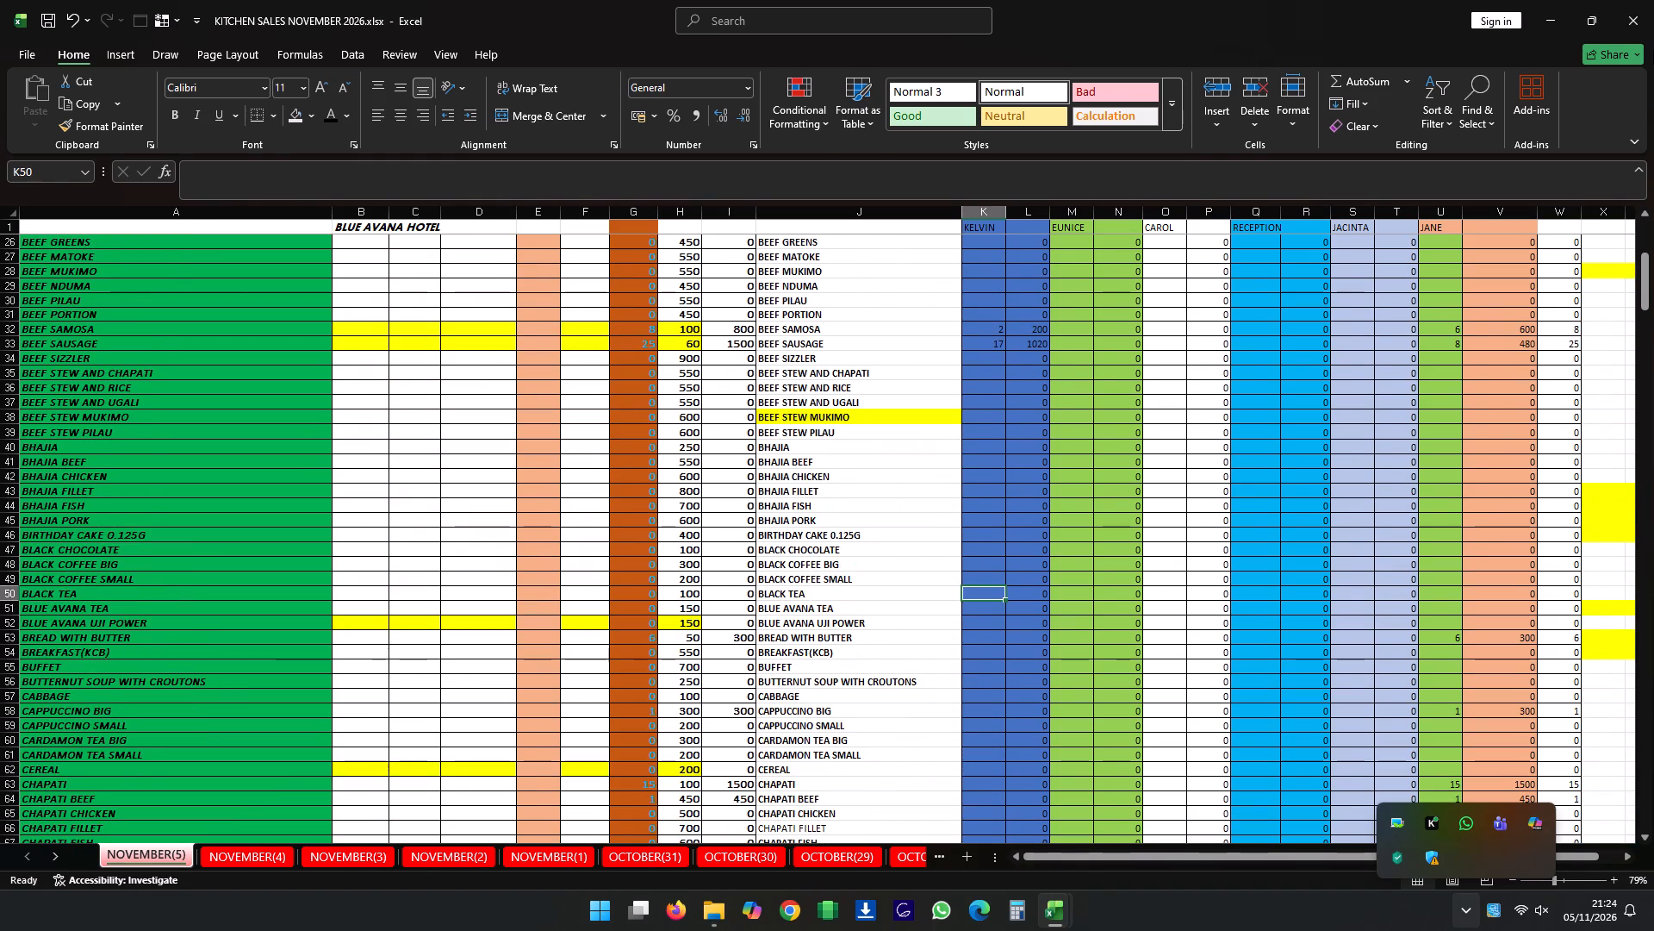
pyautogui.press('2')
pyautogui.press('Down')
pyautogui.press('Up')
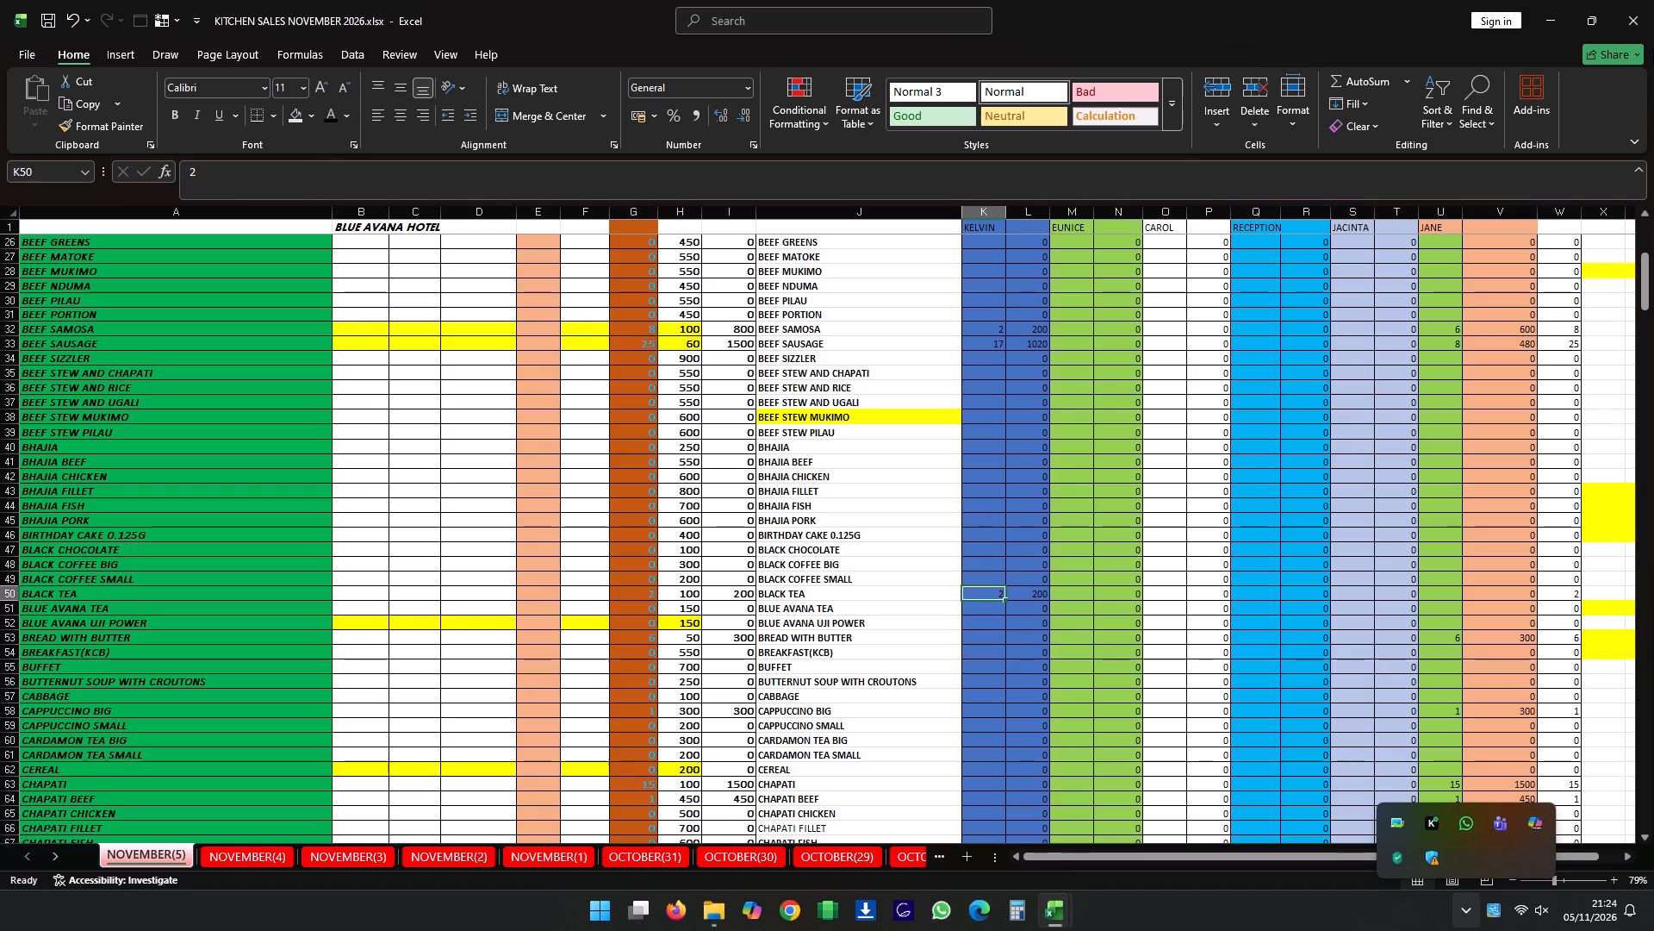
# Enter 3 as MARY's sold quantity in the CHAPATI row.
pyautogui.press('Down')
pyautogui.press('Down')
pyautogui.press('Down')
pyautogui.press('Down')
pyautogui.press('Down')
pyautogui.press('Down')
pyautogui.press('Down')
pyautogui.press('Down')
pyautogui.press('Down')
pyautogui.press('Down')
pyautogui.press('Down')
pyautogui.press('Down')
pyautogui.press('Down')
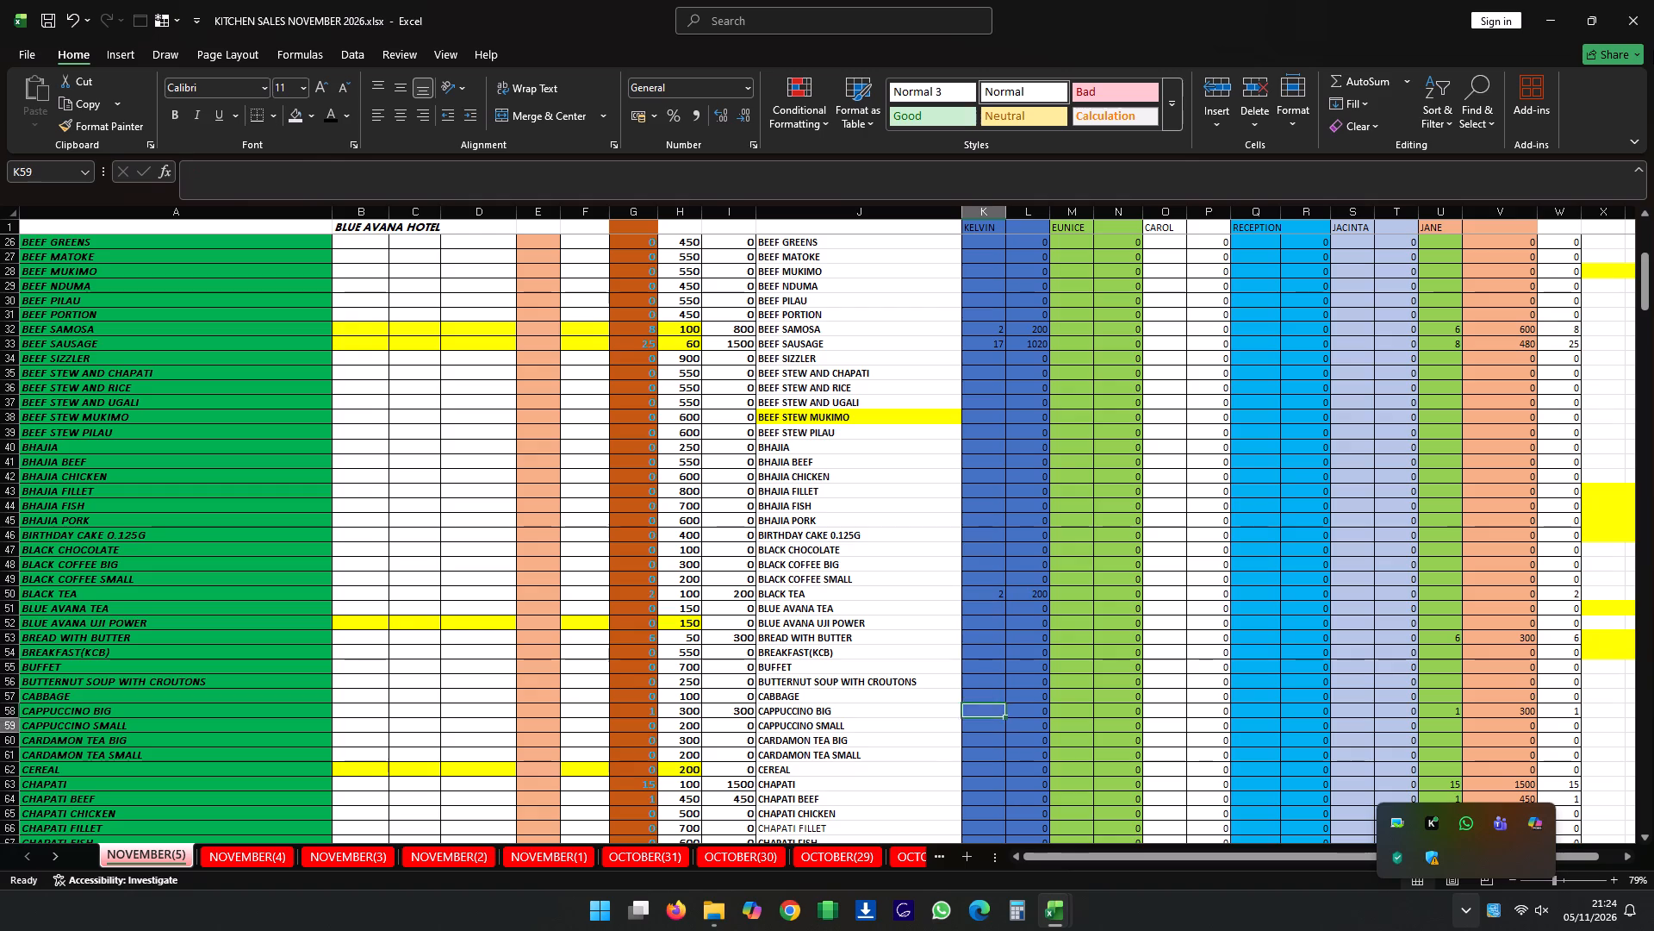
pyautogui.press('3')
pyautogui.press('Down')
pyautogui.press('Up')
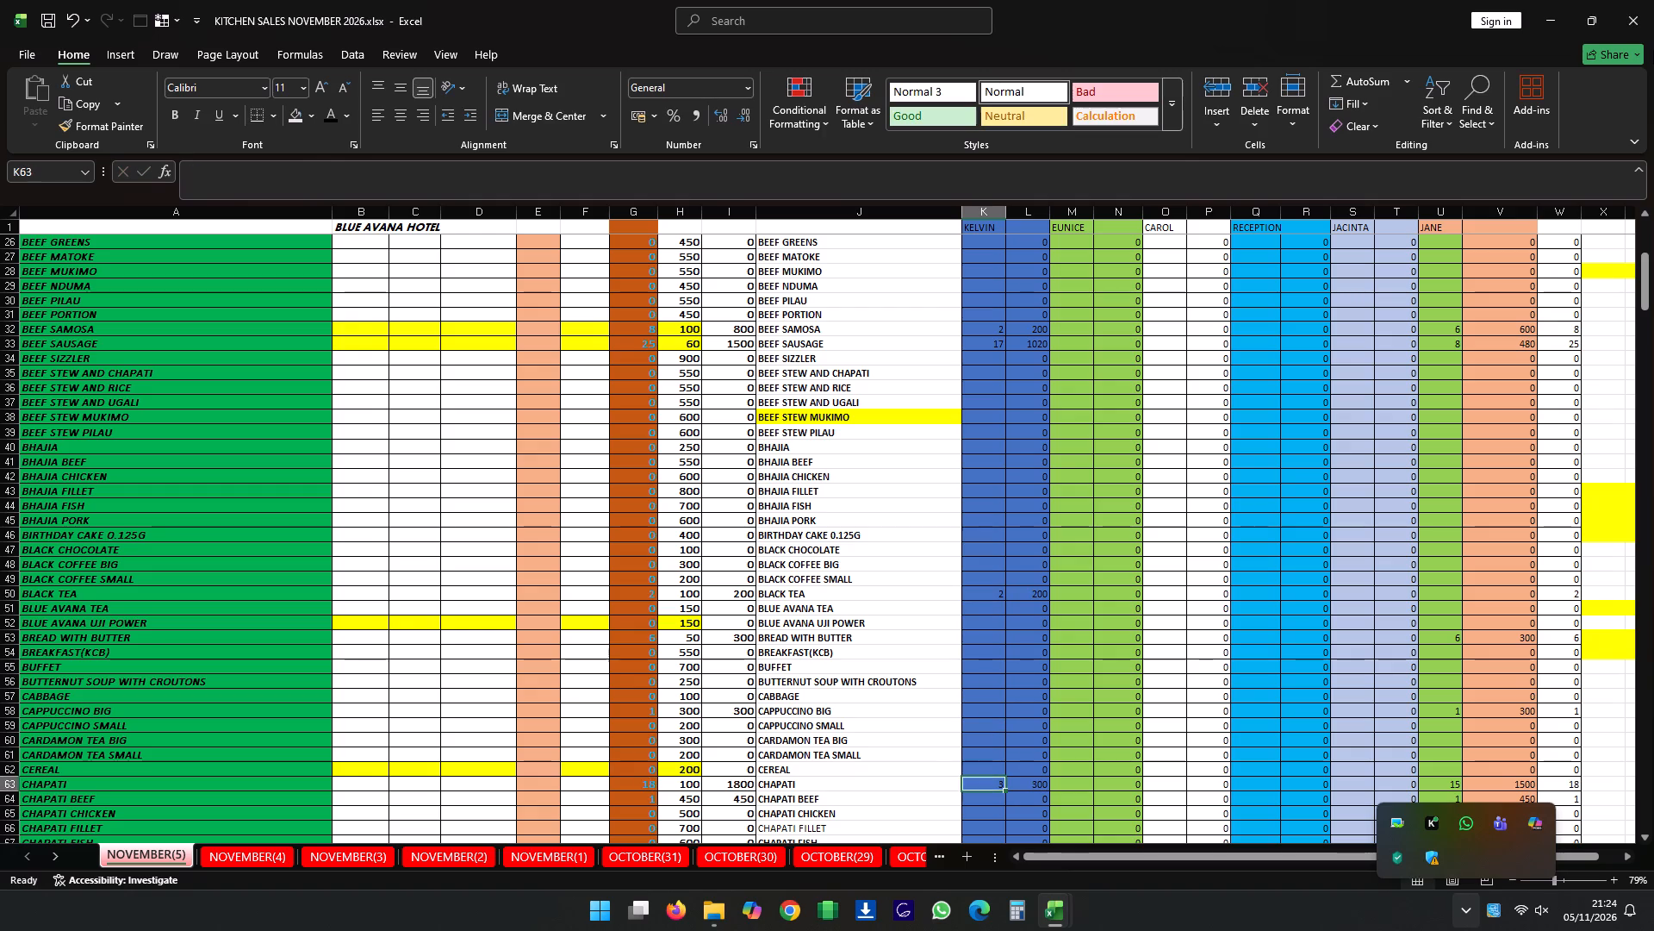
# Enter 2 as MARY's sold quantity in the CHAPATI CHICKEN row.
pyautogui.press('Down')
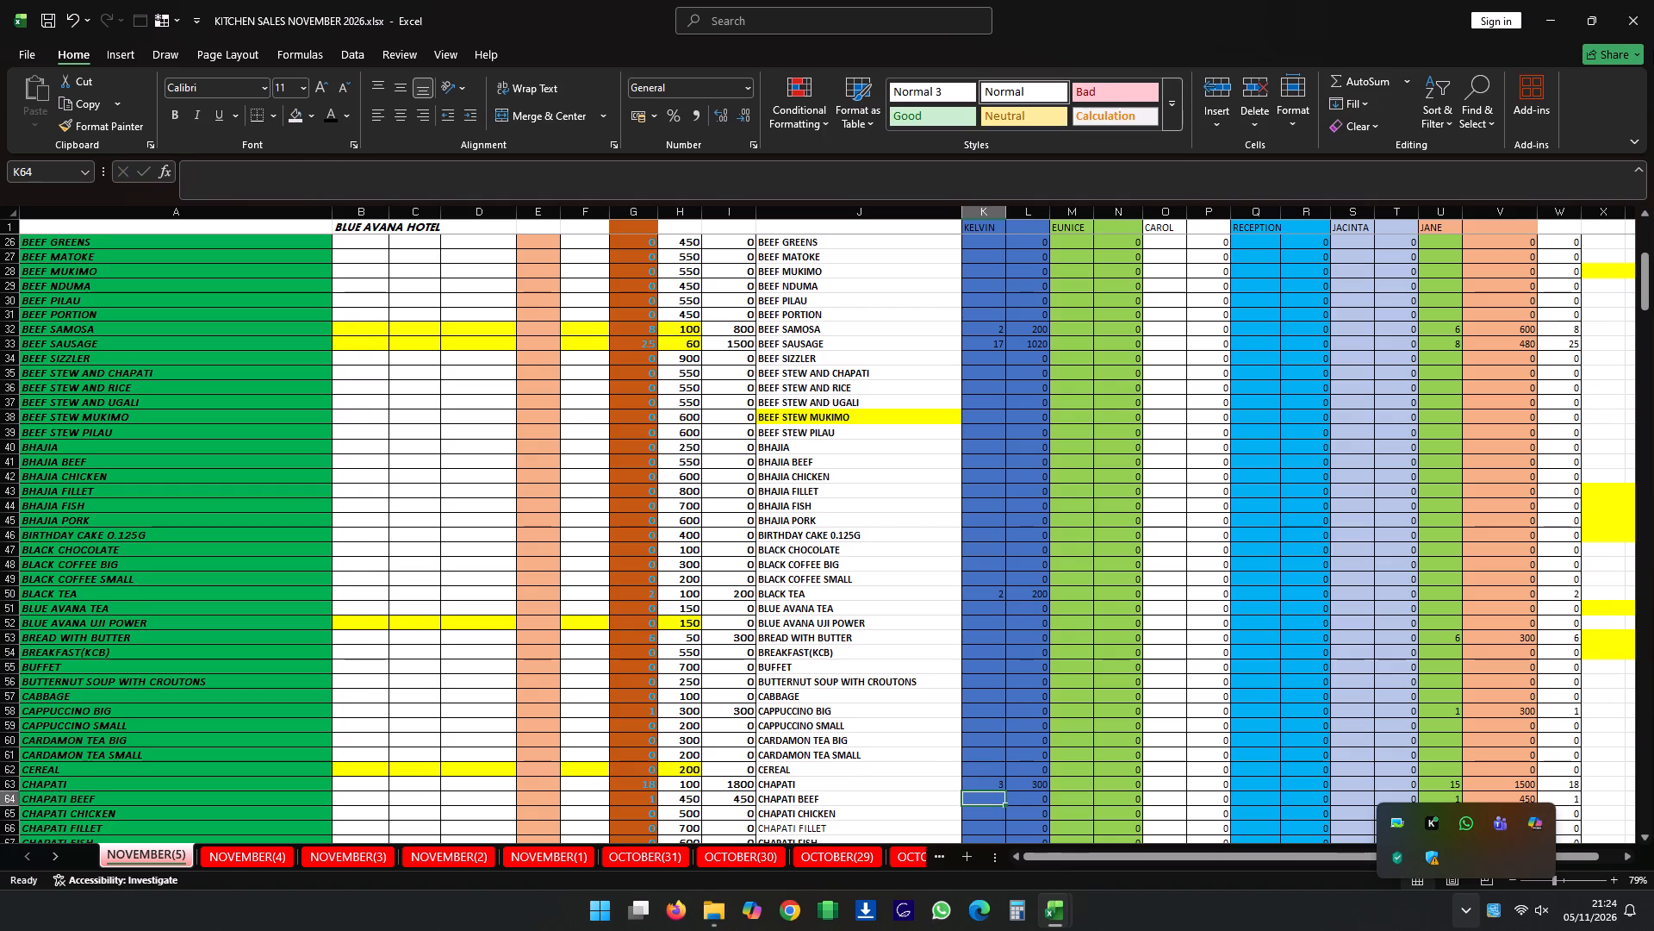
pyautogui.press('Down')
pyautogui.press('2')
pyautogui.press('Down')
pyautogui.press('Up')
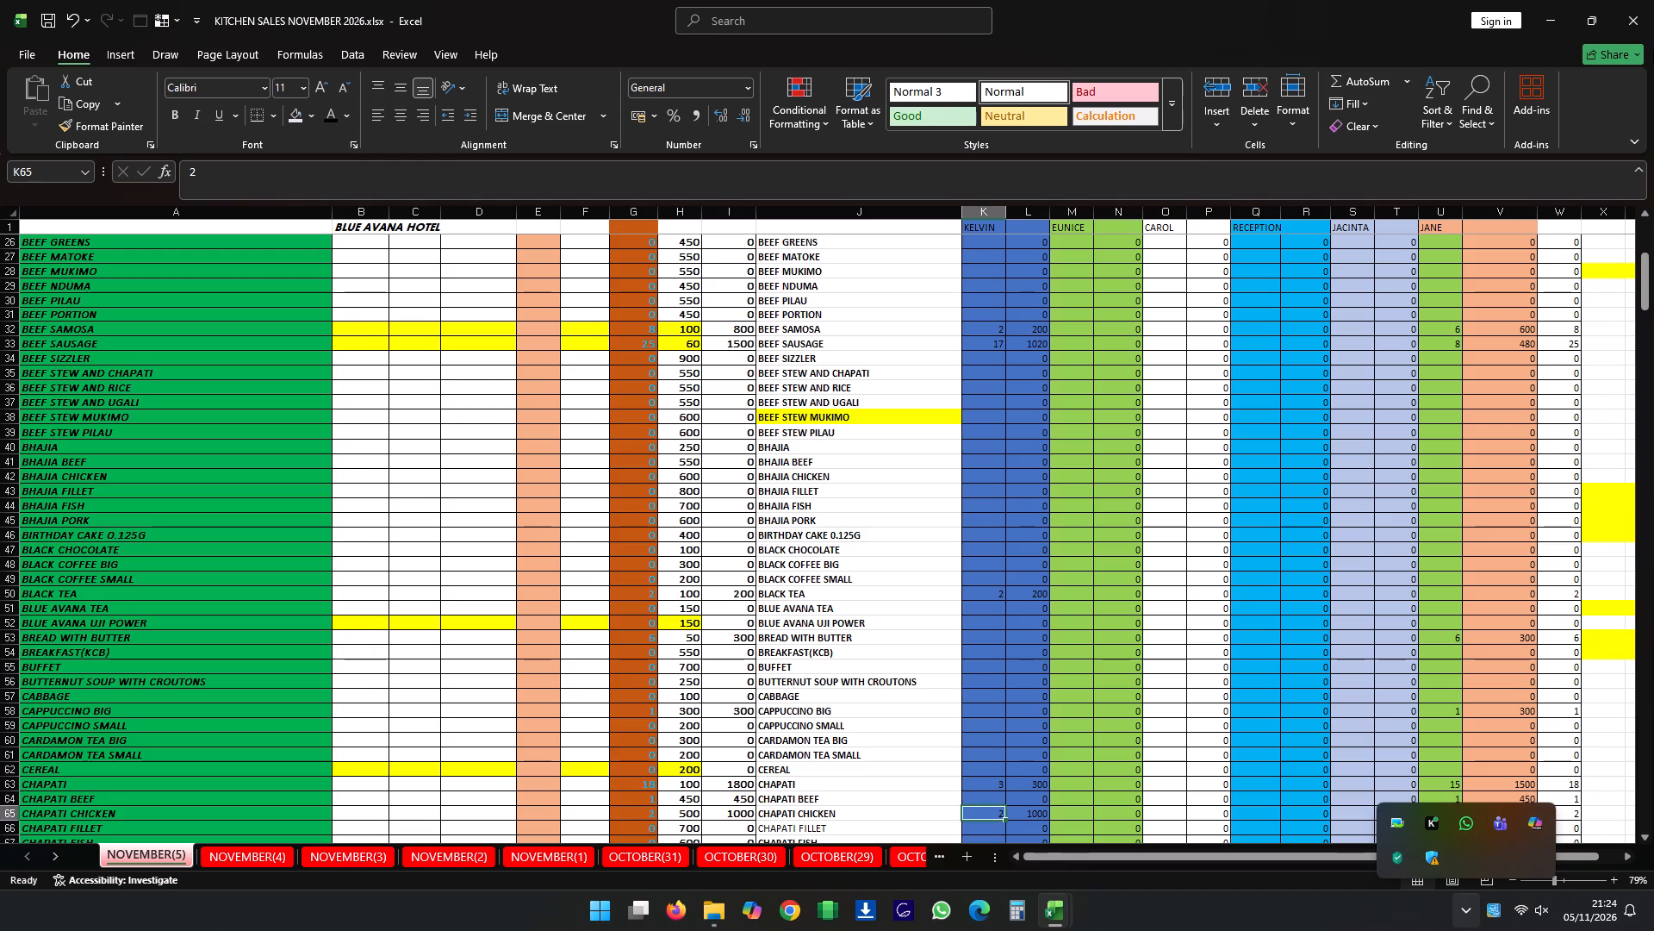
# Enter 2 as MARY's sold quantity in the CHICKEN BROILER FULL row.
pyautogui.press('Down')
pyautogui.press('Down')
pyautogui.press('Down')
pyautogui.press('Down')
pyautogui.press('Down')
pyautogui.press('Down')
pyautogui.press('Down')
pyautogui.press('Down')
pyautogui.press('Down')
pyautogui.press('Down')
pyautogui.press('Down')
pyautogui.press('Down')
pyautogui.press('Down')
pyautogui.press('Down')
pyautogui.press('Down')
pyautogui.press('Down')
pyautogui.press('Down')
pyautogui.press('Down')
pyautogui.press('Down')
pyautogui.press('Down')
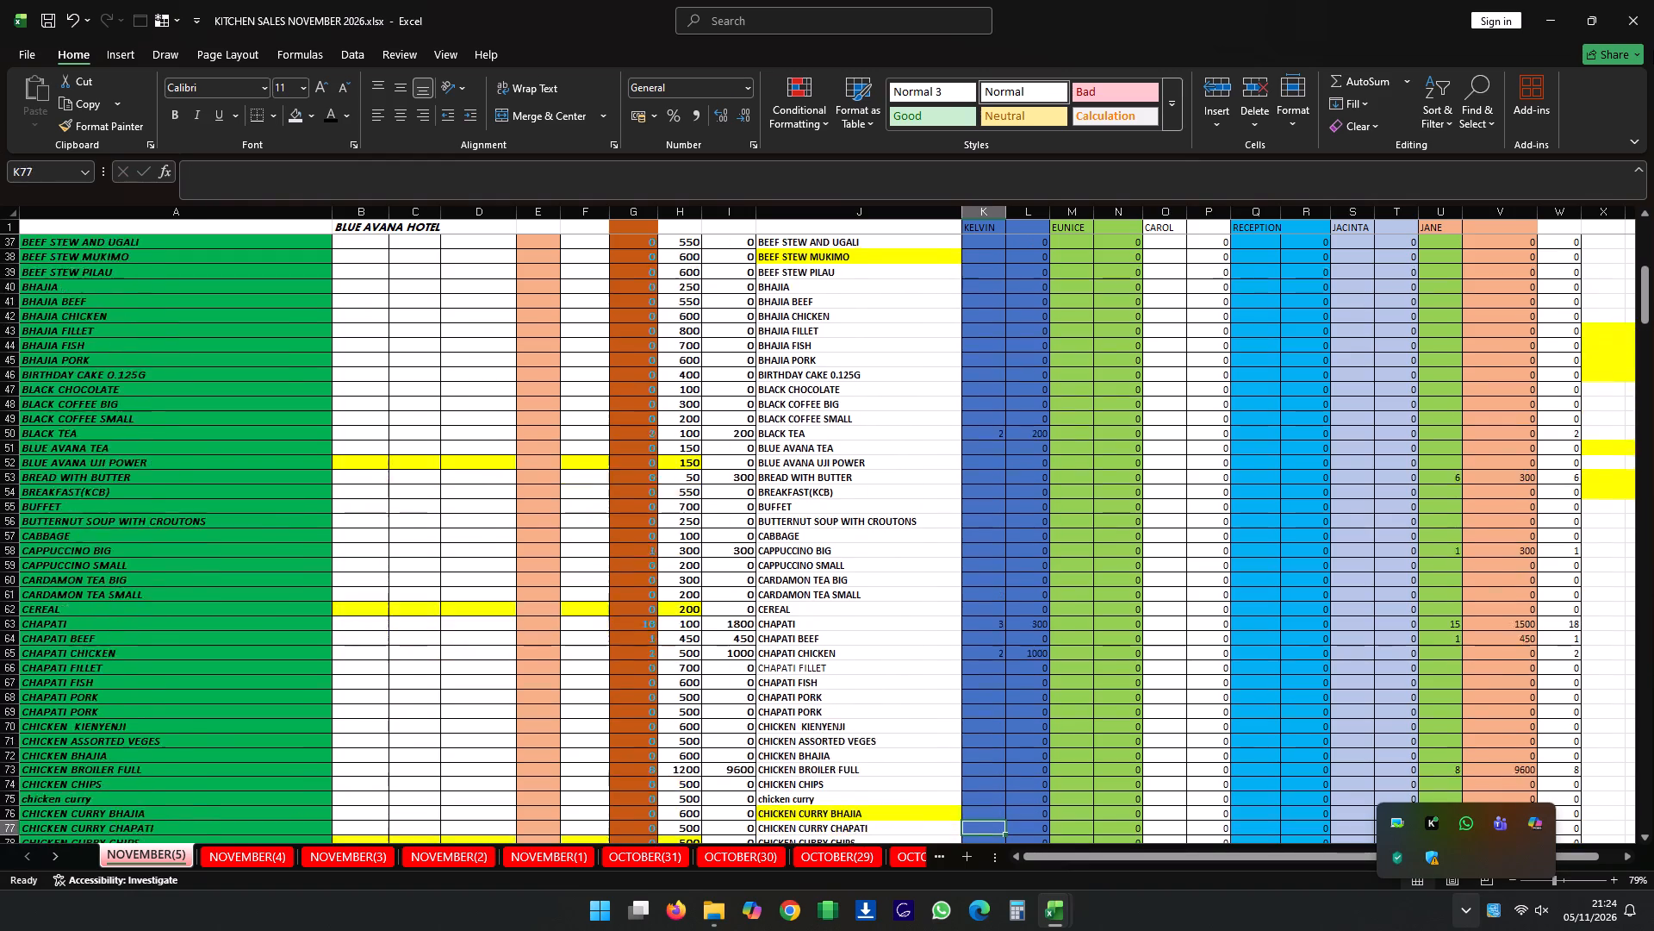
pyautogui.press('Up')
pyautogui.press('Up')
pyautogui.press('Up')
pyautogui.press('Up')
pyautogui.press('Up')
pyautogui.press('Up')
pyautogui.press('Up')
pyautogui.press('Up')
pyautogui.press('Up')
pyautogui.press('Up')
pyautogui.press('Up')
pyautogui.press('Up')
pyautogui.press('Up')
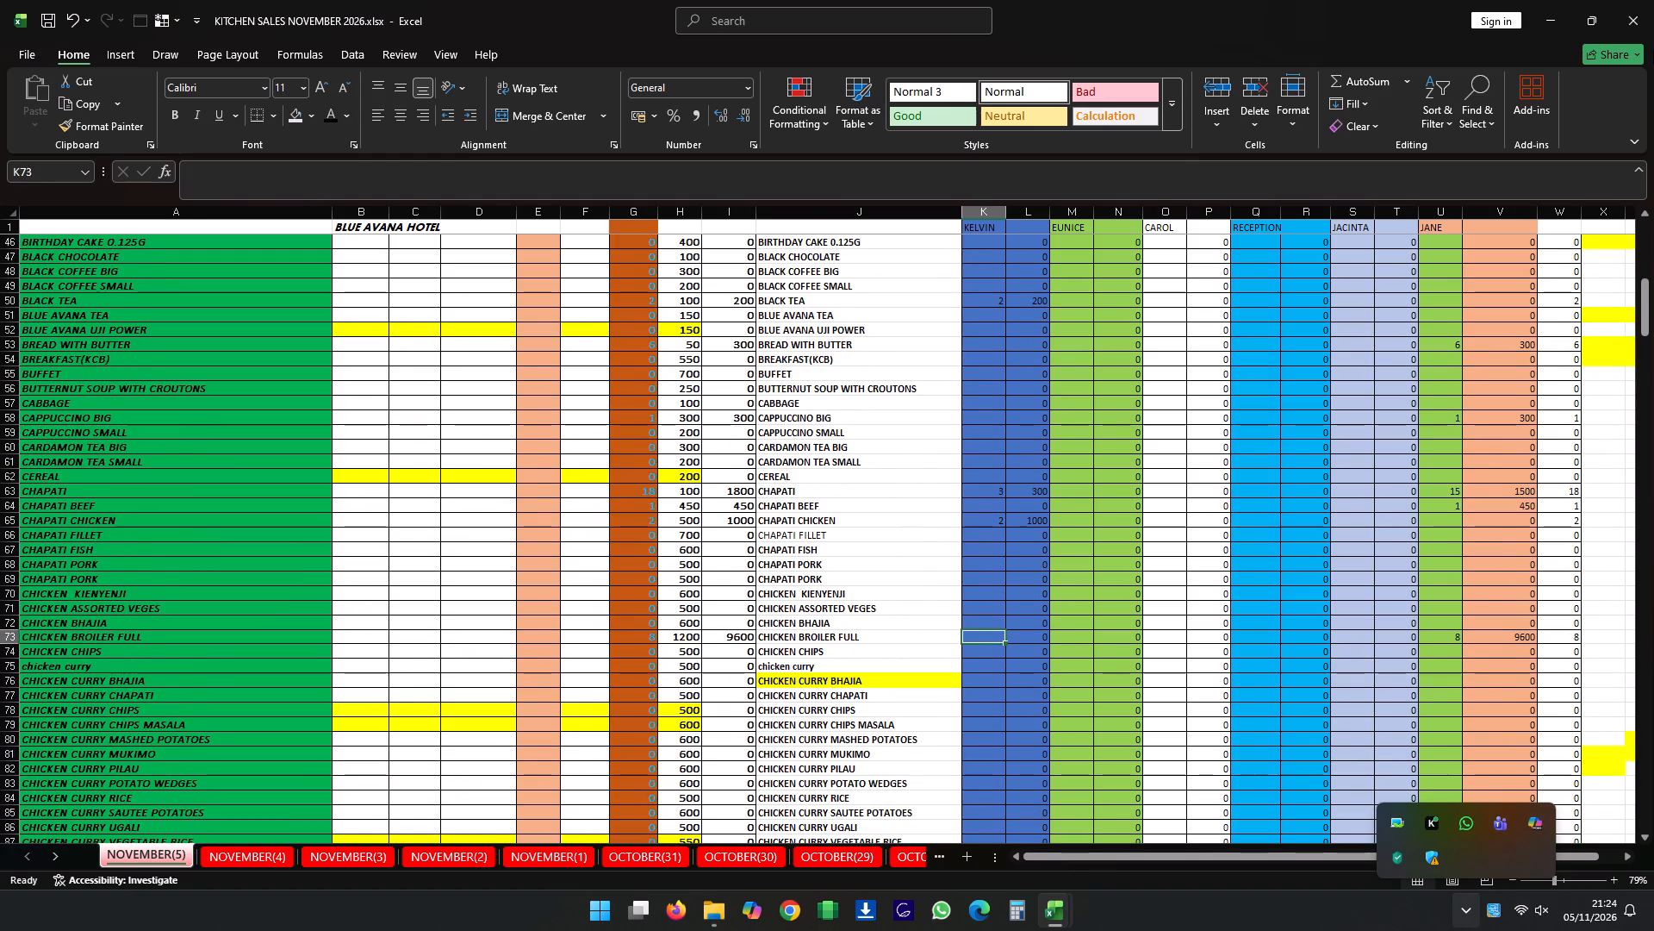
pyautogui.press('2')
pyautogui.press('Down')
pyautogui.press('Up')
# Enter 2 as MARY's sold quantity in the COFFEE CUP row.
pyautogui.press('Down')
pyautogui.press('Down')
pyautogui.press('Down')
pyautogui.press('Down')
pyautogui.press('Down')
pyautogui.press('Down')
pyautogui.press('Down')
pyautogui.press('Down')
pyautogui.press('Down')
pyautogui.press('Down')
pyautogui.press('Down')
pyautogui.press('Down')
pyautogui.press('Down')
pyautogui.press('Down')
pyautogui.press('Down')
pyautogui.press('Down')
pyautogui.press('Down')
pyautogui.press('Down')
pyautogui.press('Down')
pyautogui.press('Down')
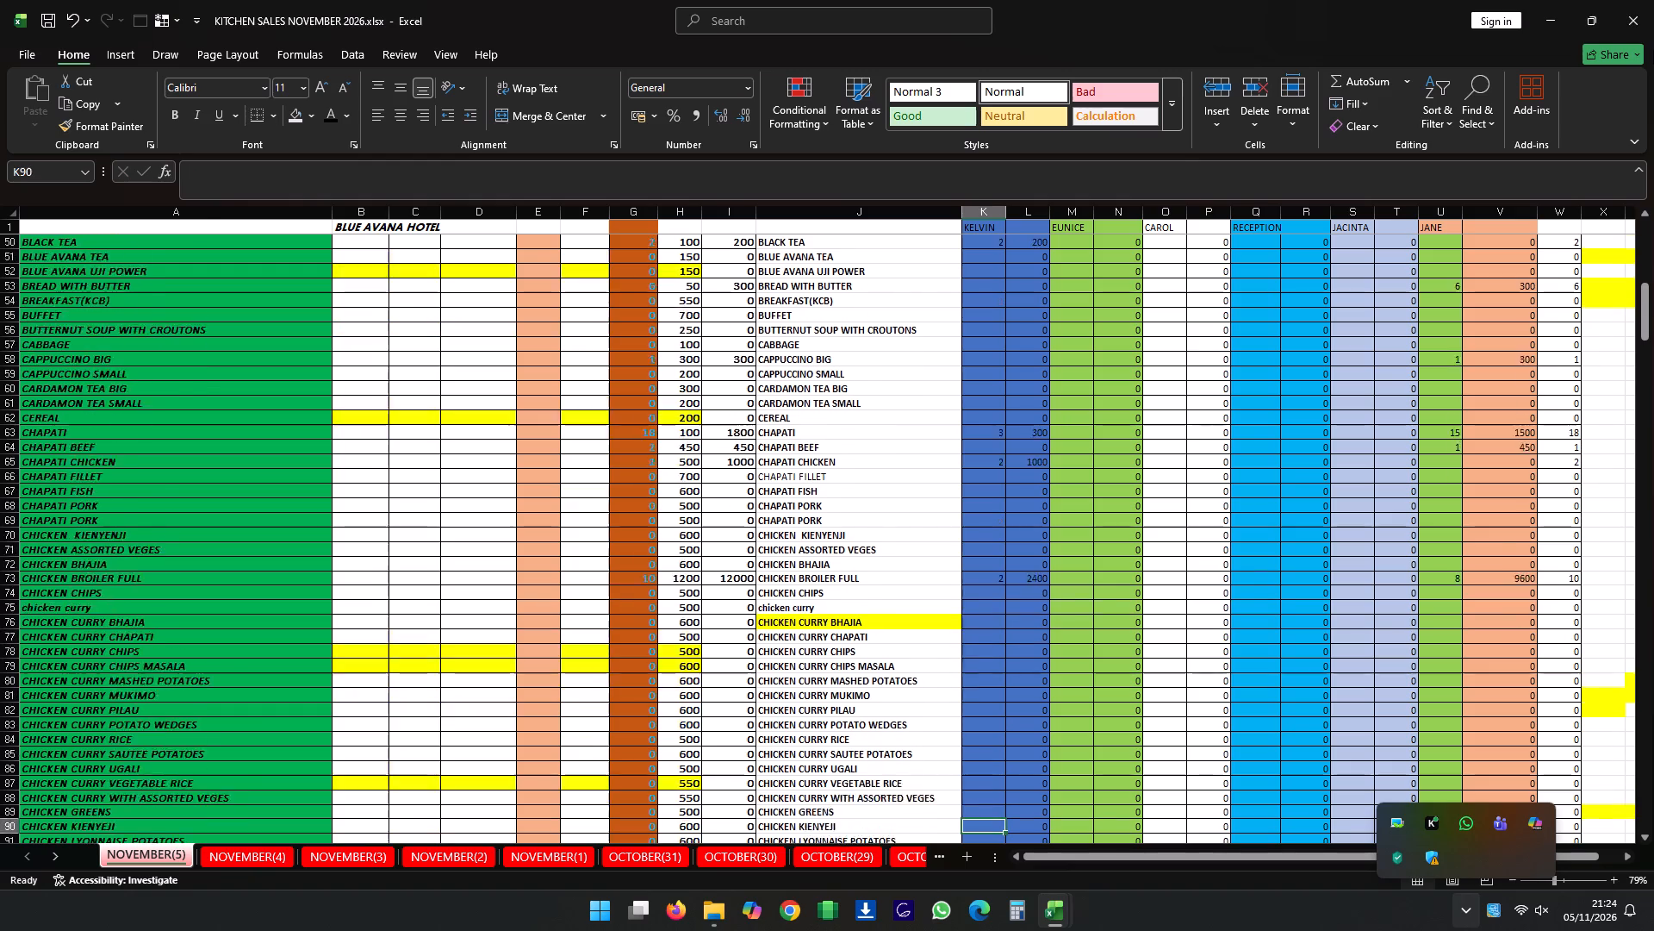
pyautogui.press('Down')
pyautogui.press('Up')
pyautogui.press('Up')
pyautogui.press('Up')
pyautogui.press('Up')
pyautogui.press('Up')
pyautogui.press('Up')
pyautogui.press('Up')
pyautogui.press('Up')
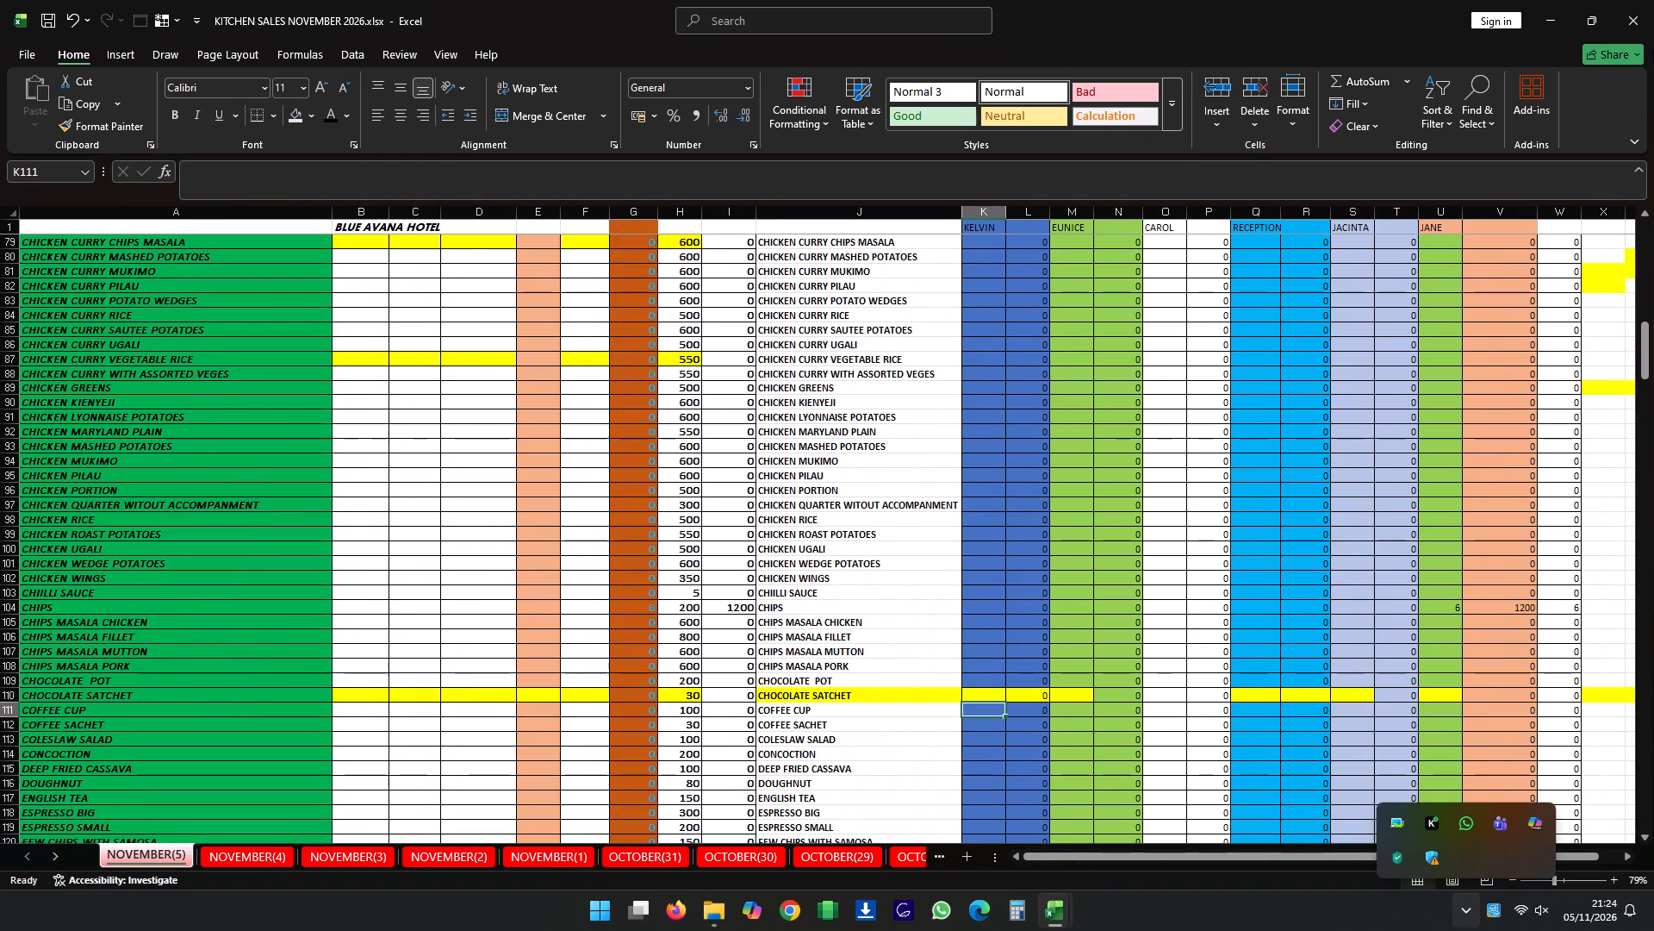
pyautogui.press('2')
pyautogui.press('Down')
pyautogui.press('Up')
# Enter 4 as KELVIN's sold quantity in the GREENS row.
pyautogui.press('Down')
pyautogui.press('Down')
pyautogui.press('Down')
pyautogui.press('Down')
pyautogui.press('Down')
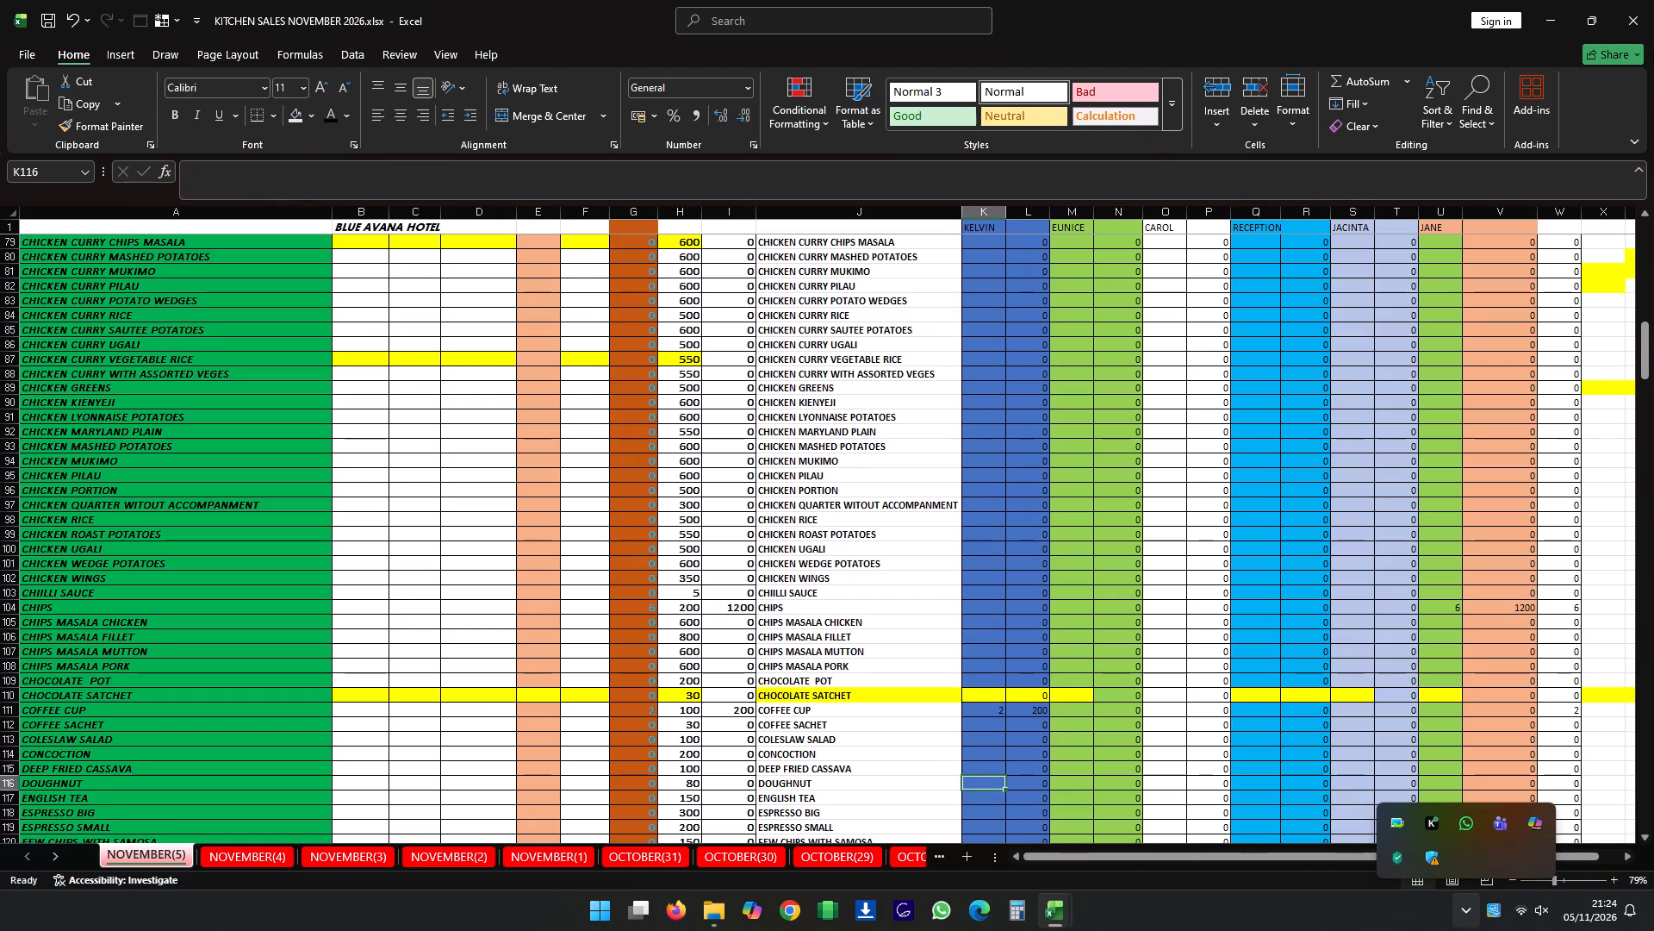
pyautogui.press('Down')
pyautogui.press('Down')
pyautogui.press('Down')
pyautogui.press('Down')
pyautogui.press('Down')
pyautogui.press('Down')
pyautogui.press('Down')
pyautogui.press('Down')
pyautogui.press('Down')
pyautogui.press('Down')
pyautogui.press('Down')
pyautogui.press('Down')
pyautogui.press('Down')
pyautogui.press('Down')
pyautogui.press('Down')
pyautogui.press('Down')
pyautogui.press('Up')
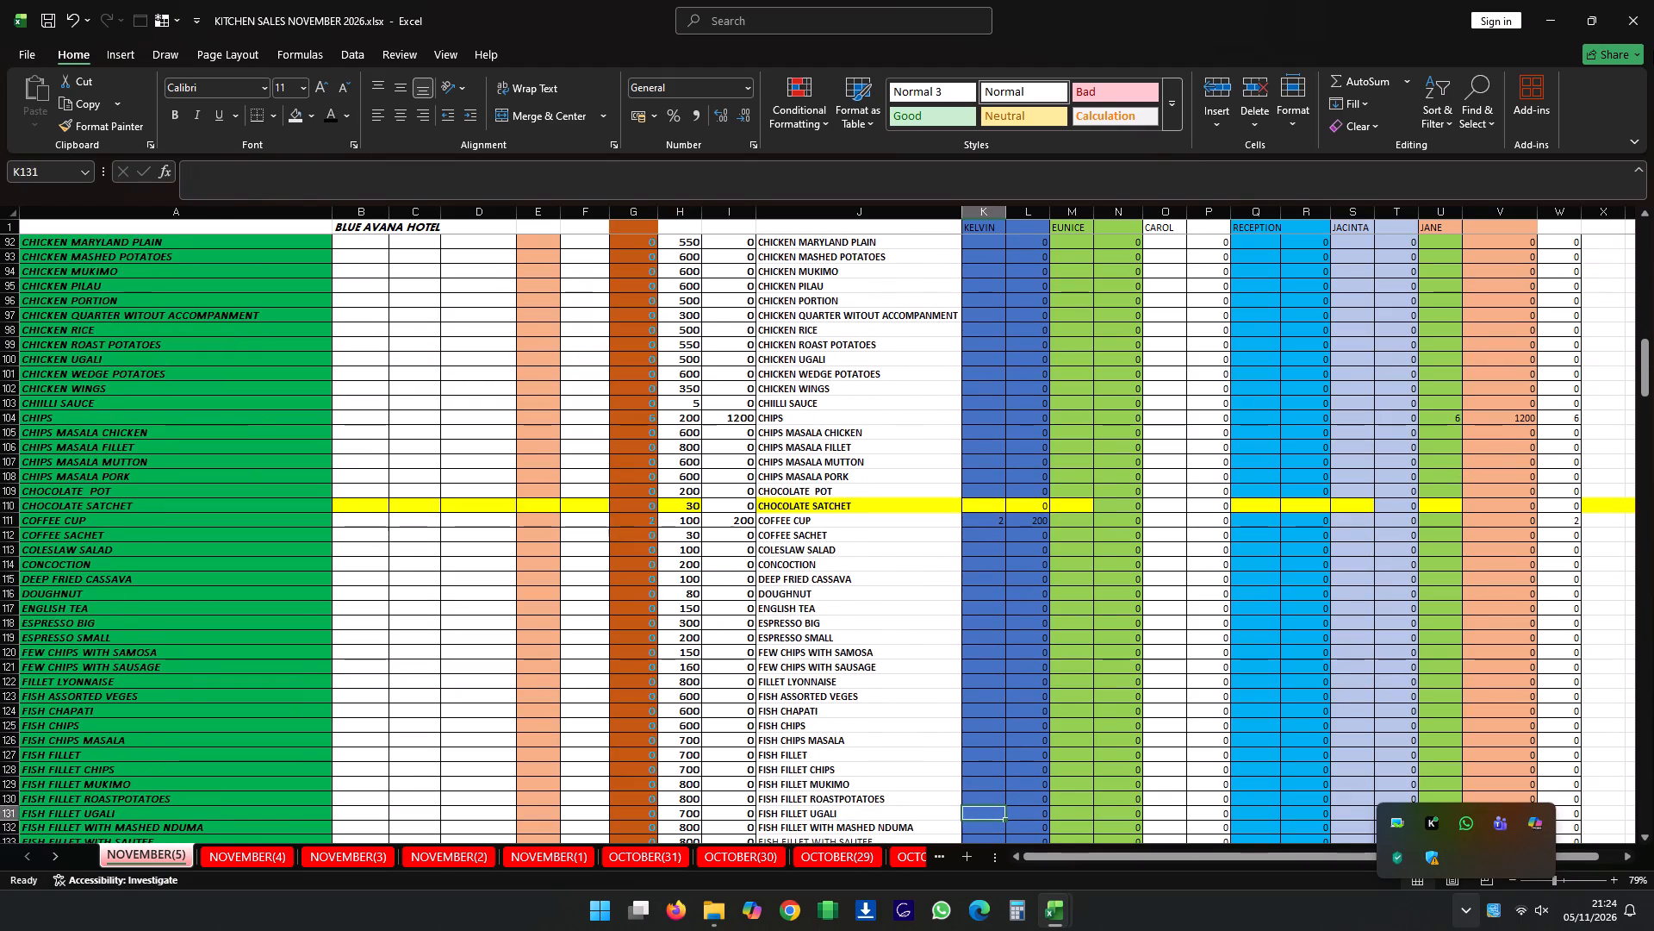
pyautogui.press('Down')
pyautogui.press('Down')
pyautogui.press('Down')
pyautogui.press('Down')
pyautogui.press('Down')
pyautogui.press('Down')
pyautogui.press('Down')
pyautogui.press('Down')
pyautogui.press('Down')
pyautogui.press('Down')
pyautogui.press('Down')
pyautogui.press('Down')
pyautogui.press('Down')
pyautogui.press('Down')
pyautogui.press('Down')
pyautogui.press('Down')
pyautogui.press('Down')
pyautogui.press('Down')
pyautogui.press('Down')
pyautogui.press('Down')
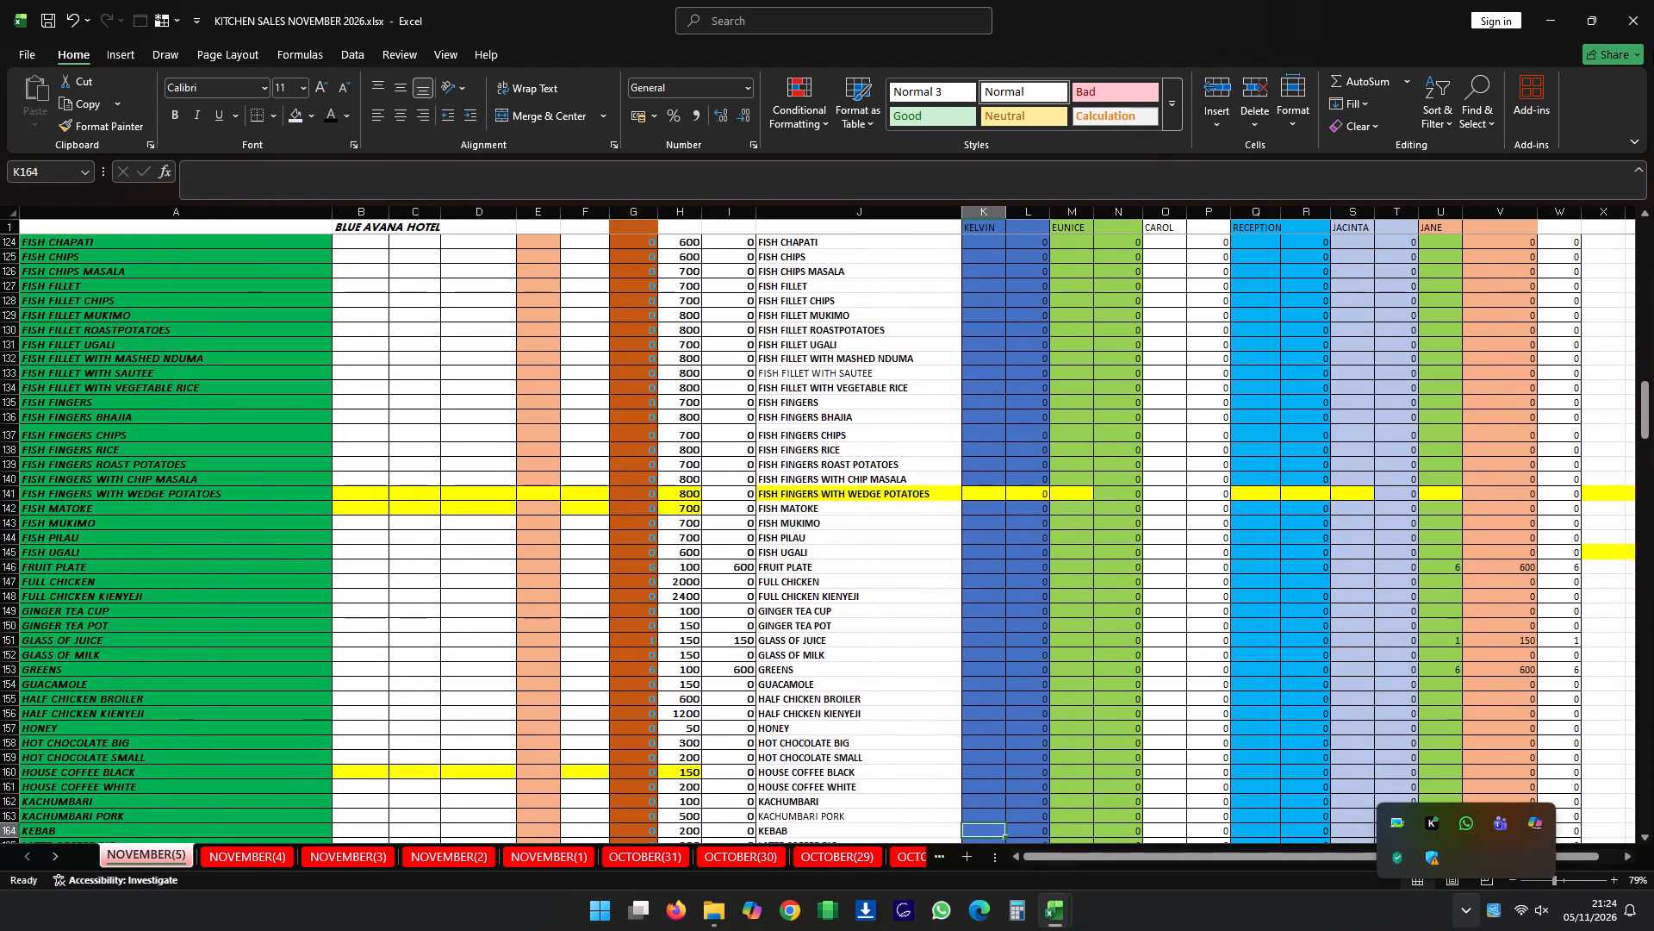
pyautogui.press('Up')
pyautogui.press('Up')
pyautogui.press('Up')
pyautogui.press('Up')
pyautogui.press('Up')
pyautogui.press('Up')
pyautogui.press('Up')
pyautogui.press('Up')
pyautogui.press('Up')
pyautogui.press('Up')
pyautogui.press('Up')
pyautogui.press('Up')
pyautogui.press('Up')
pyautogui.press('Up')
pyautogui.press('Up')
pyautogui.press('Up')
pyautogui.press('Down')
pyautogui.press('Down')
pyautogui.press('Down')
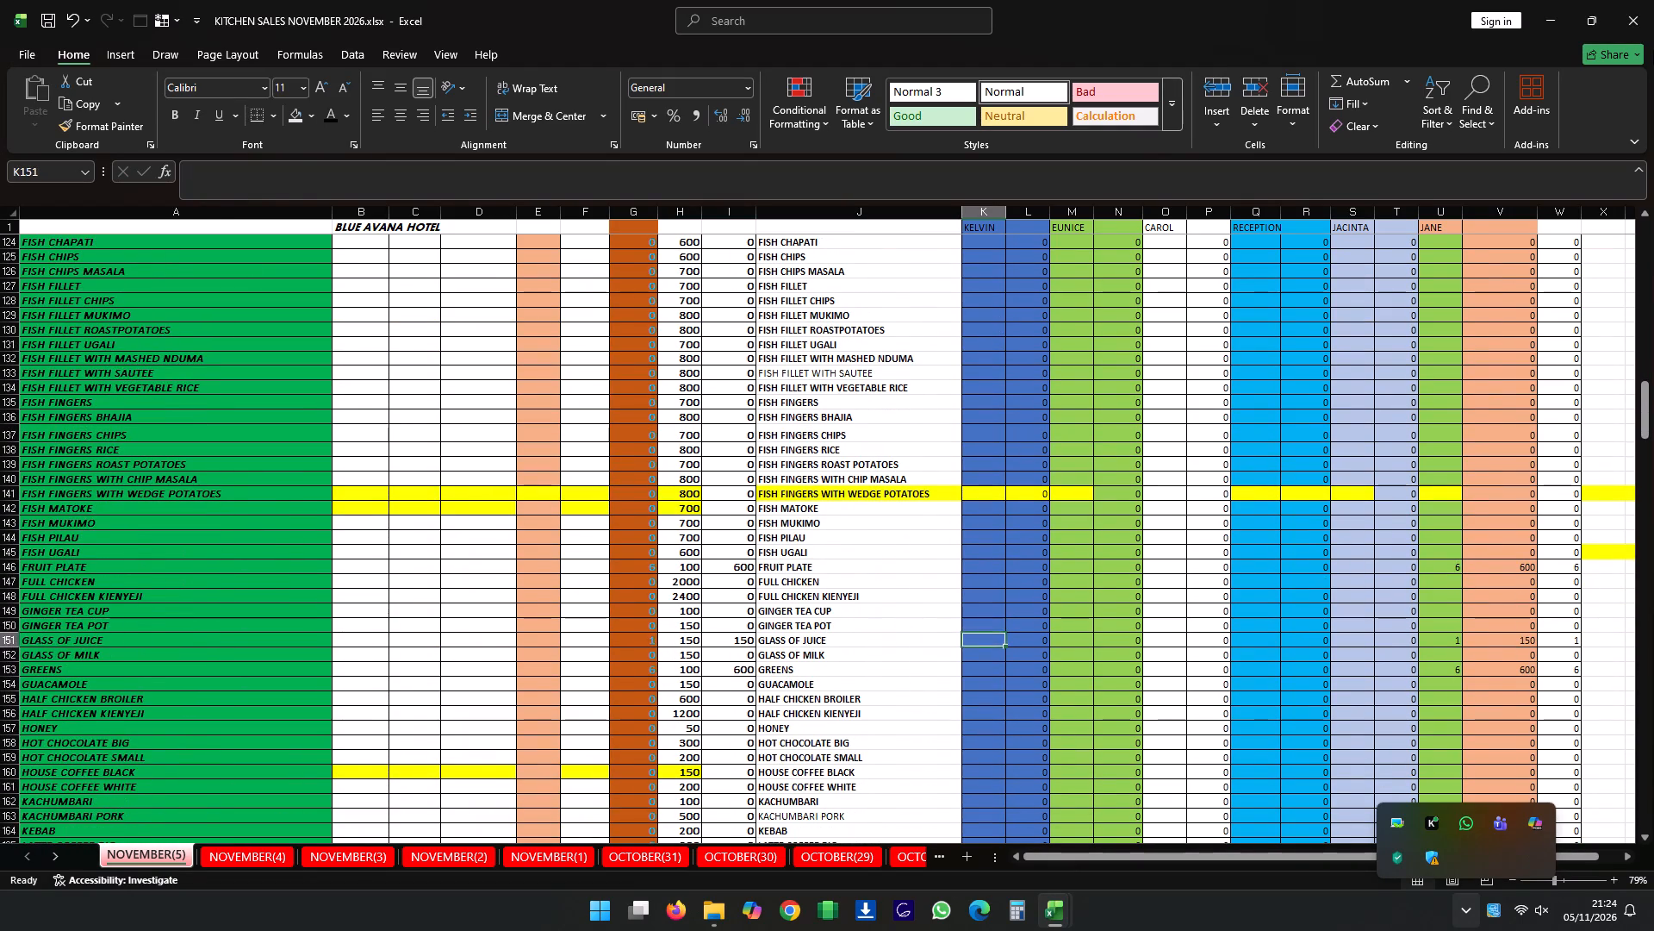
pyautogui.press('Down')
pyautogui.press('Down')
pyautogui.press('4')
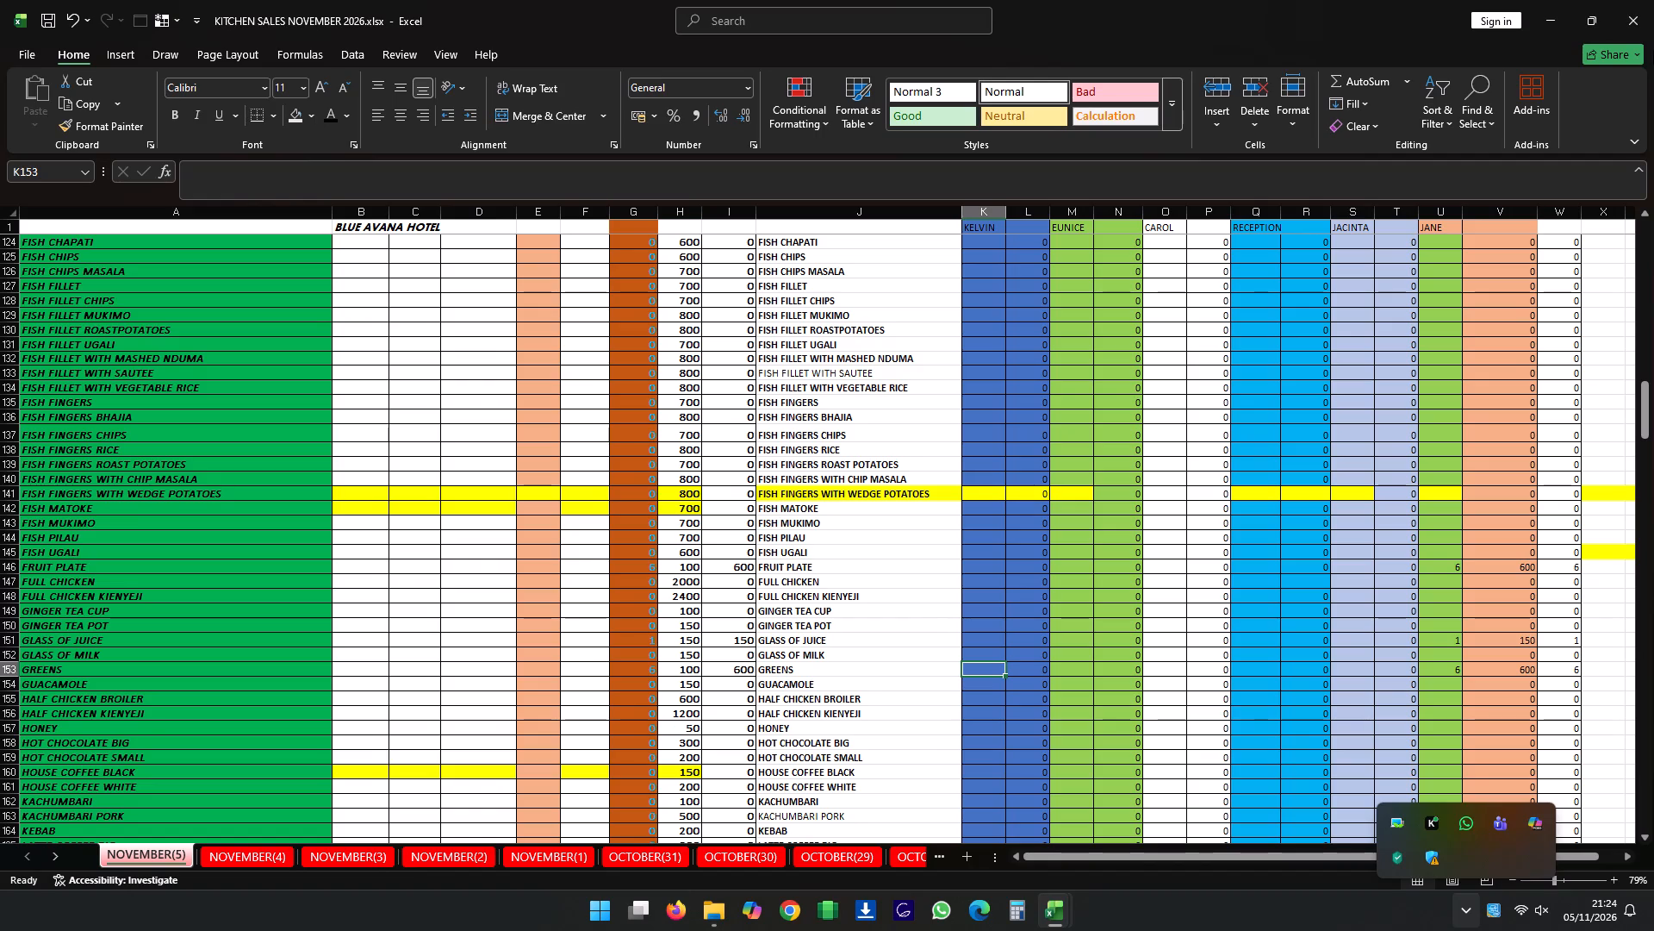
pyautogui.press('Down')
pyautogui.press('Up')
# Enter 2 as KELVIN's sold quantity in the HONEY row.
pyautogui.press('Down')
pyautogui.press('Down')
pyautogui.press('Down')
pyautogui.press('Down')
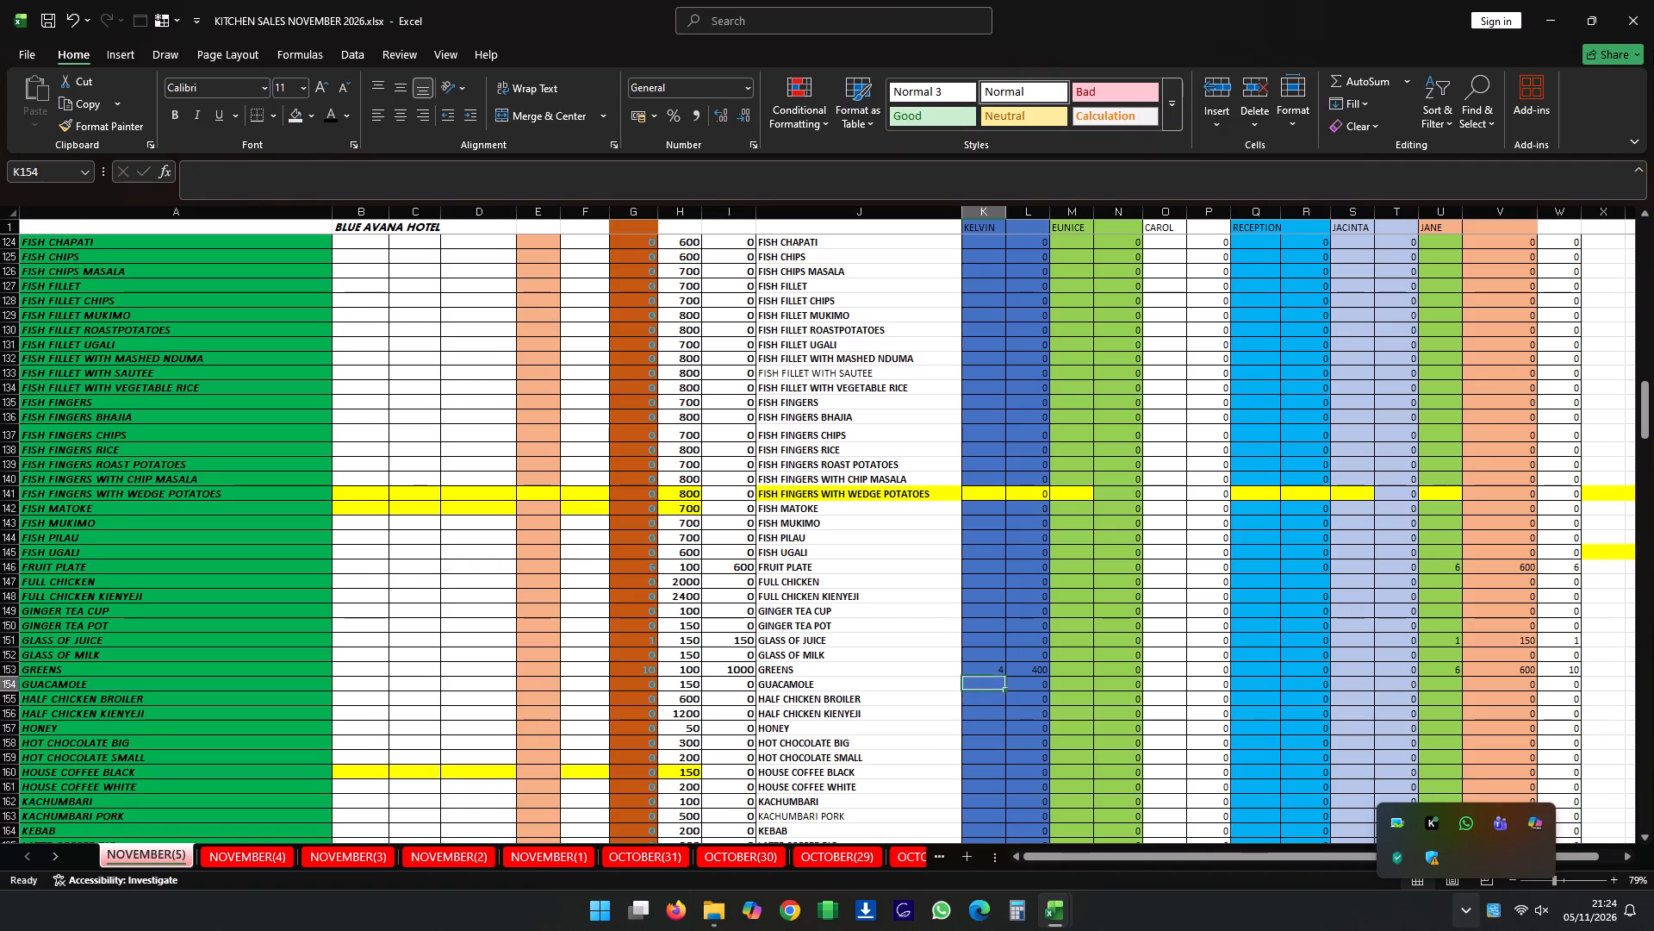
pyautogui.press('2')
pyautogui.press('Down')
pyautogui.press('Up')
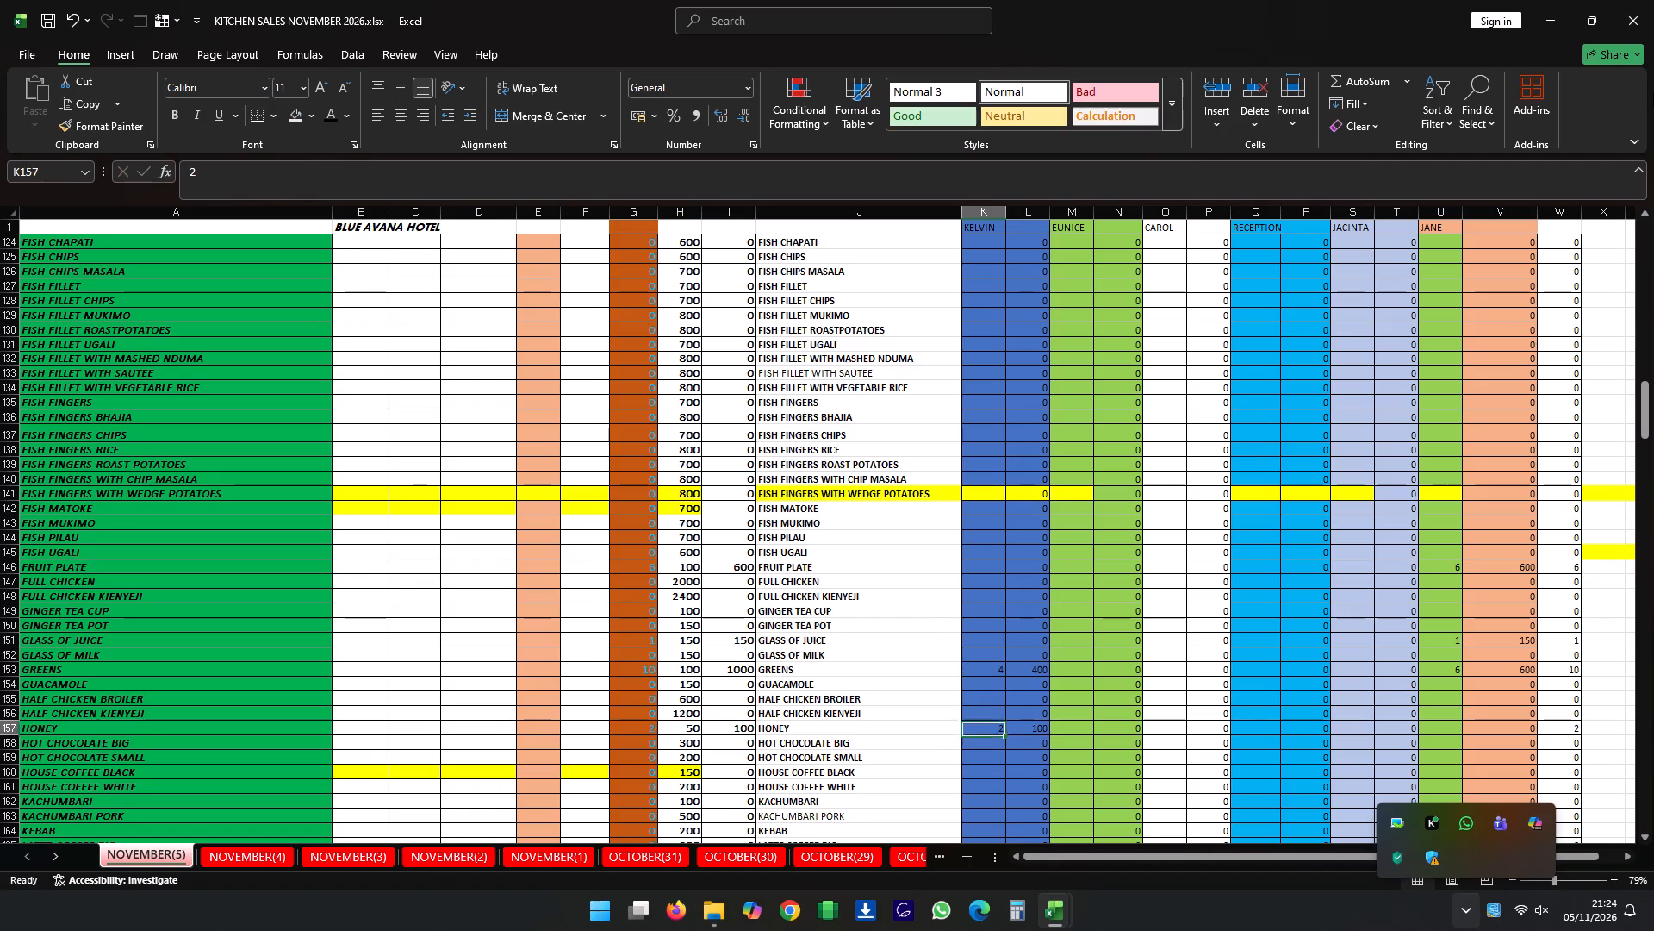
# Enter 3 as KELVIN's sold quantity in the MUKIMO row.
pyautogui.press('Down')
pyautogui.press('Down')
pyautogui.press('Down')
pyautogui.press('Down')
pyautogui.press('Down')
pyautogui.press('Down')
pyautogui.press('Down')
pyautogui.press('Down')
pyautogui.press('Down')
pyautogui.press('Down')
pyautogui.press('Down')
pyautogui.press('Down')
pyautogui.press('Down')
pyautogui.press('Down')
pyautogui.press('Down')
pyautogui.press('Down')
pyautogui.press('Down')
pyautogui.press('Down')
pyautogui.press('Down')
pyautogui.press('Down')
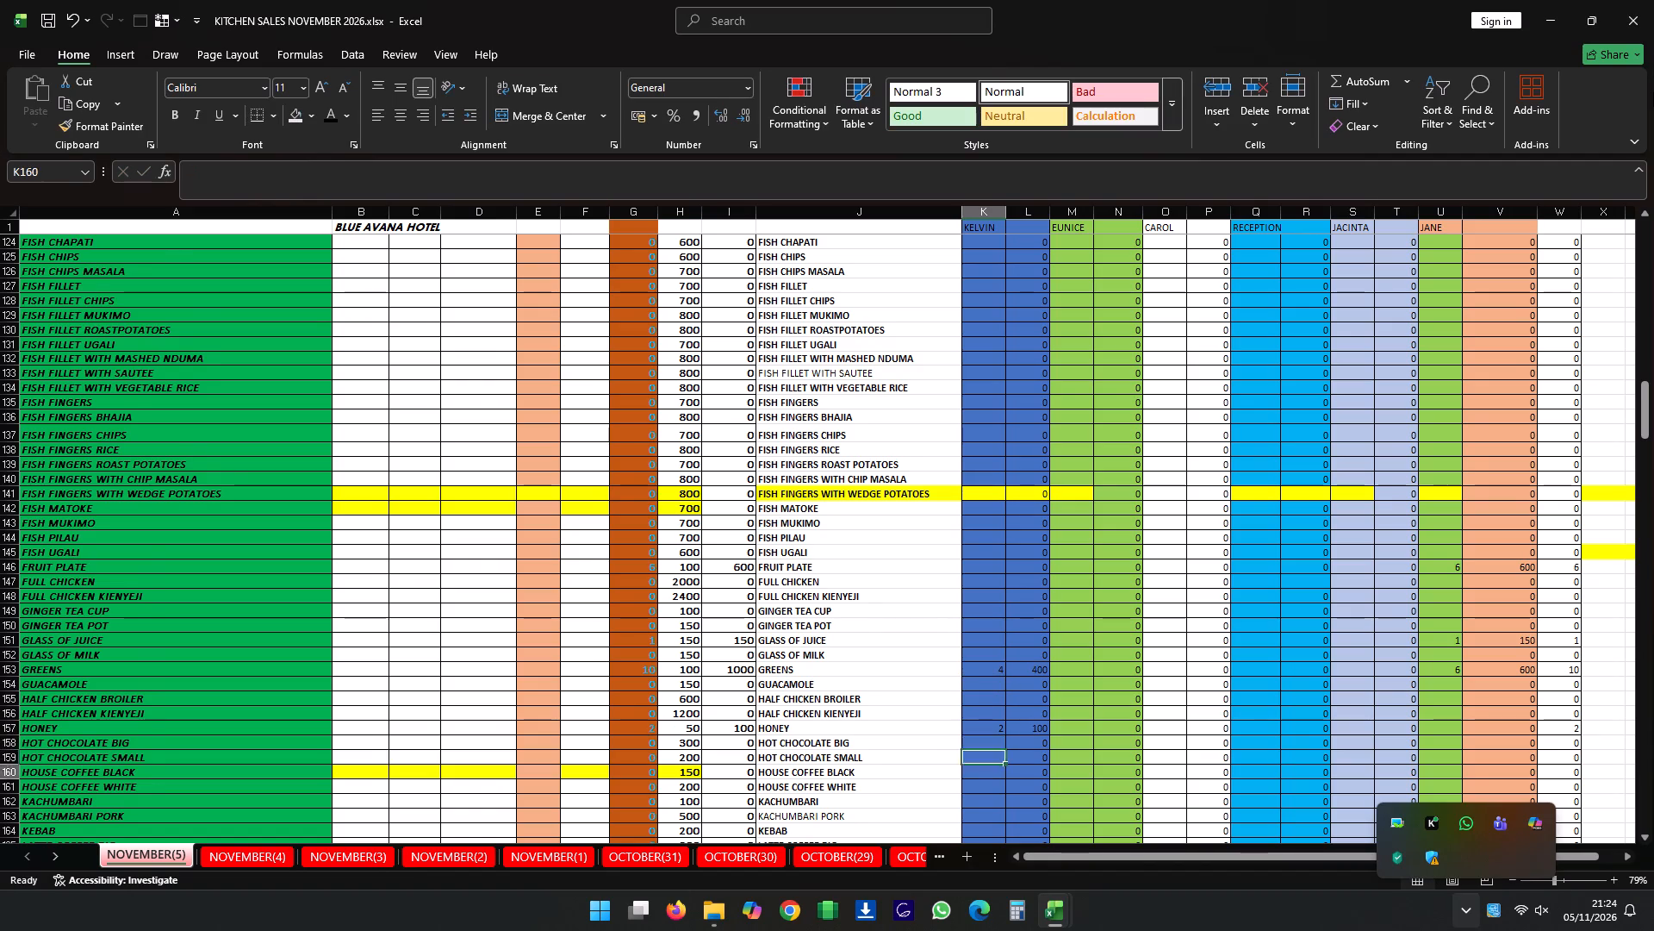
pyautogui.press('Down')
pyautogui.press('Down')
pyautogui.press('Down')
pyautogui.press('Down')
pyautogui.press('Down')
pyautogui.press('Down')
pyautogui.press('Down')
pyautogui.press('Down')
pyautogui.press('Down')
pyautogui.press('Down')
pyautogui.press('Down')
pyautogui.press('Down')
pyautogui.press('Down')
pyautogui.press('Down')
pyautogui.press('Down')
pyautogui.press('Down')
pyautogui.press('Down')
pyautogui.press('Down')
pyautogui.press('Down')
pyautogui.press('Down')
pyautogui.press('Down')
pyautogui.press('Down')
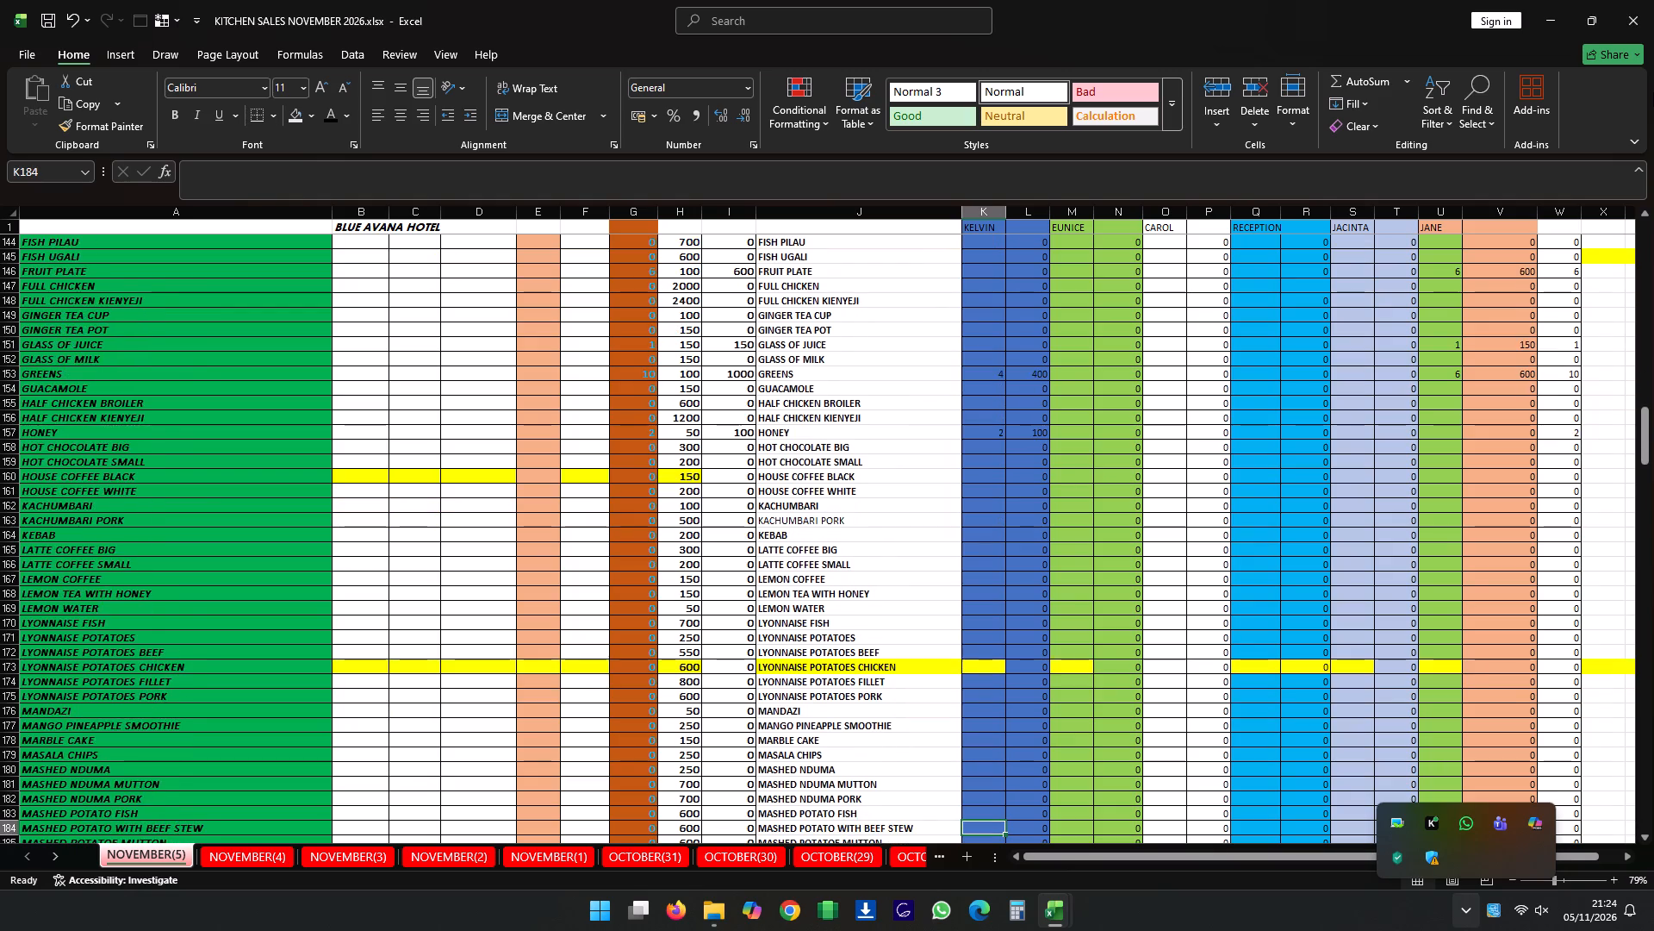
pyautogui.press('Up')
pyautogui.press('Down')
pyautogui.press('Down')
pyautogui.press('Down')
pyautogui.press('Down')
pyautogui.press('Down')
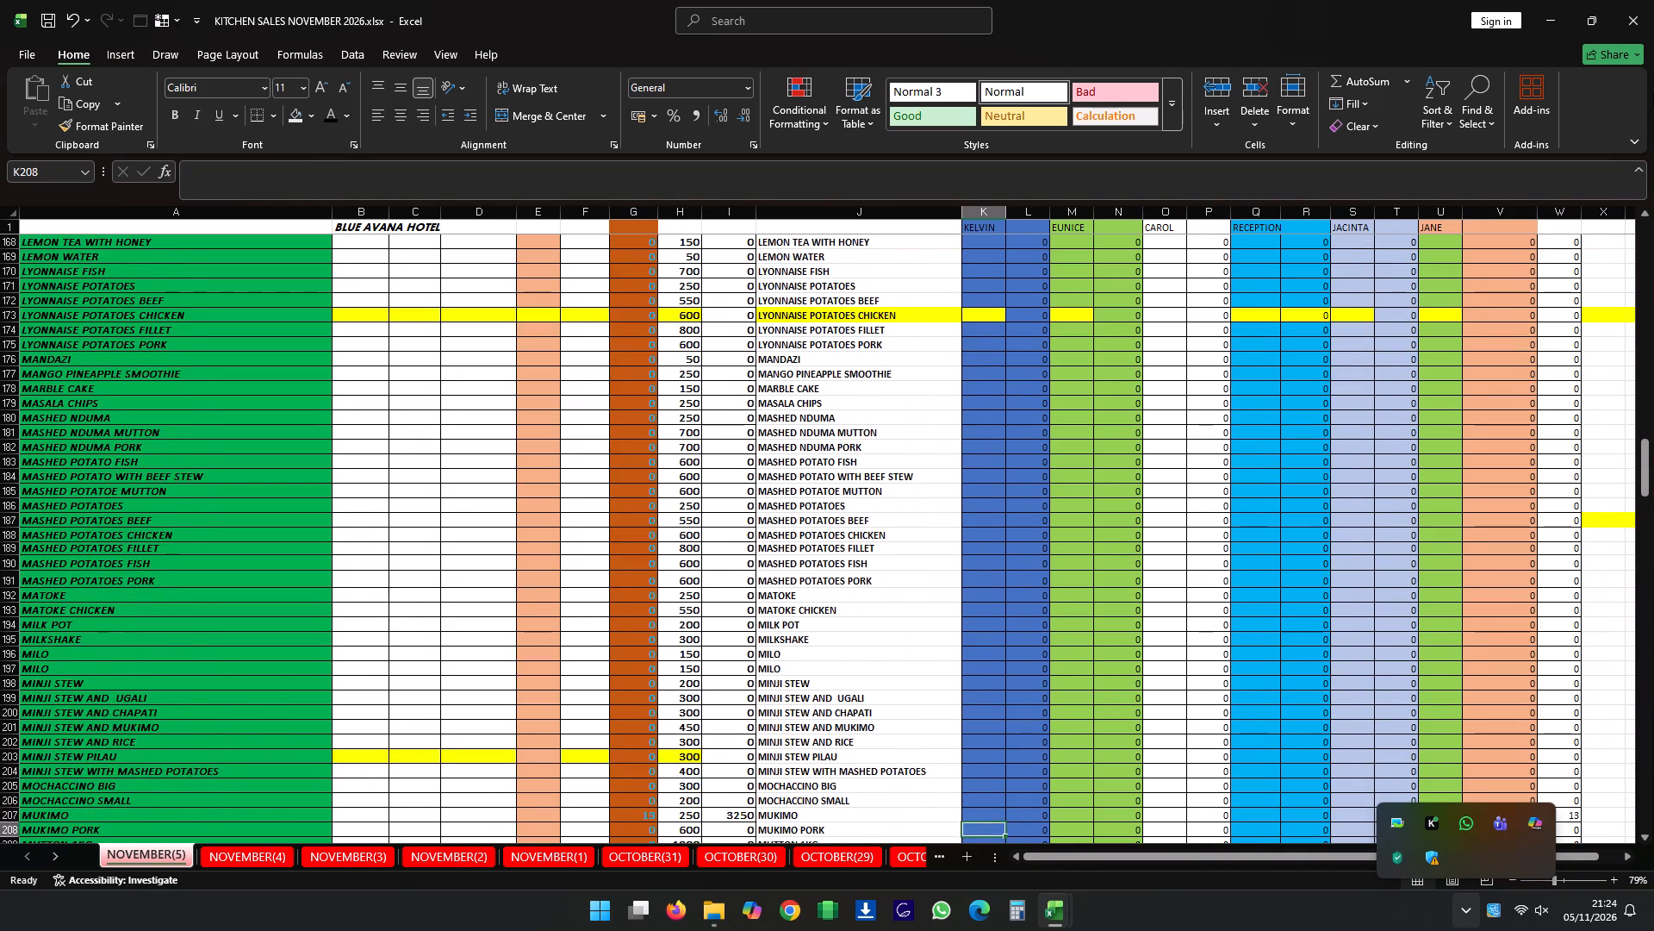
pyautogui.press('Up')
pyautogui.press('Up')
pyautogui.press('Up')
pyautogui.press('Up')
pyautogui.press('Up')
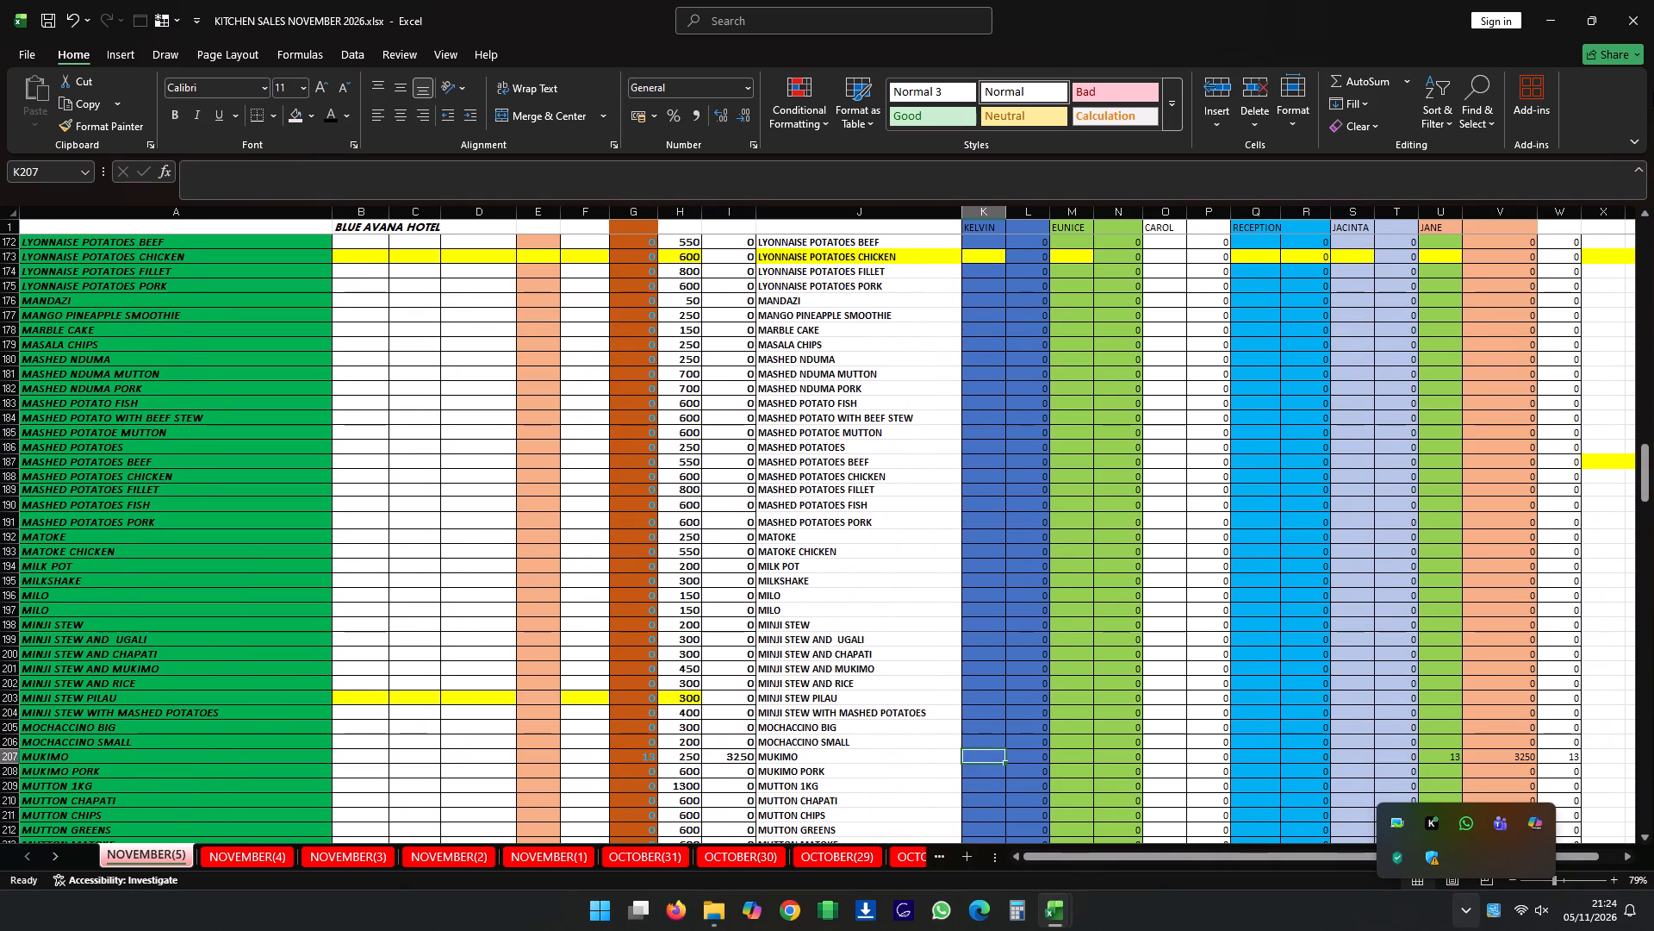
pyautogui.press('3')
pyautogui.press('Down')
pyautogui.press('Up')
# Enter 5 as KELVIN's sold quantity in the STEAMED RICE row.
pyautogui.press('Down')
pyautogui.press('Down')
pyautogui.press('Down')
pyautogui.press('Down')
pyautogui.press('Down')
pyautogui.press('Down')
pyautogui.press('Down')
pyautogui.press('Down')
pyautogui.press('Down')
pyautogui.press('Down')
pyautogui.press('Down')
pyautogui.press('Down')
pyautogui.press('Down')
pyautogui.press('Down')
pyautogui.press('Down')
pyautogui.press('Down')
pyautogui.press('Down')
pyautogui.press('Down')
pyautogui.press('Down')
pyautogui.press('Down')
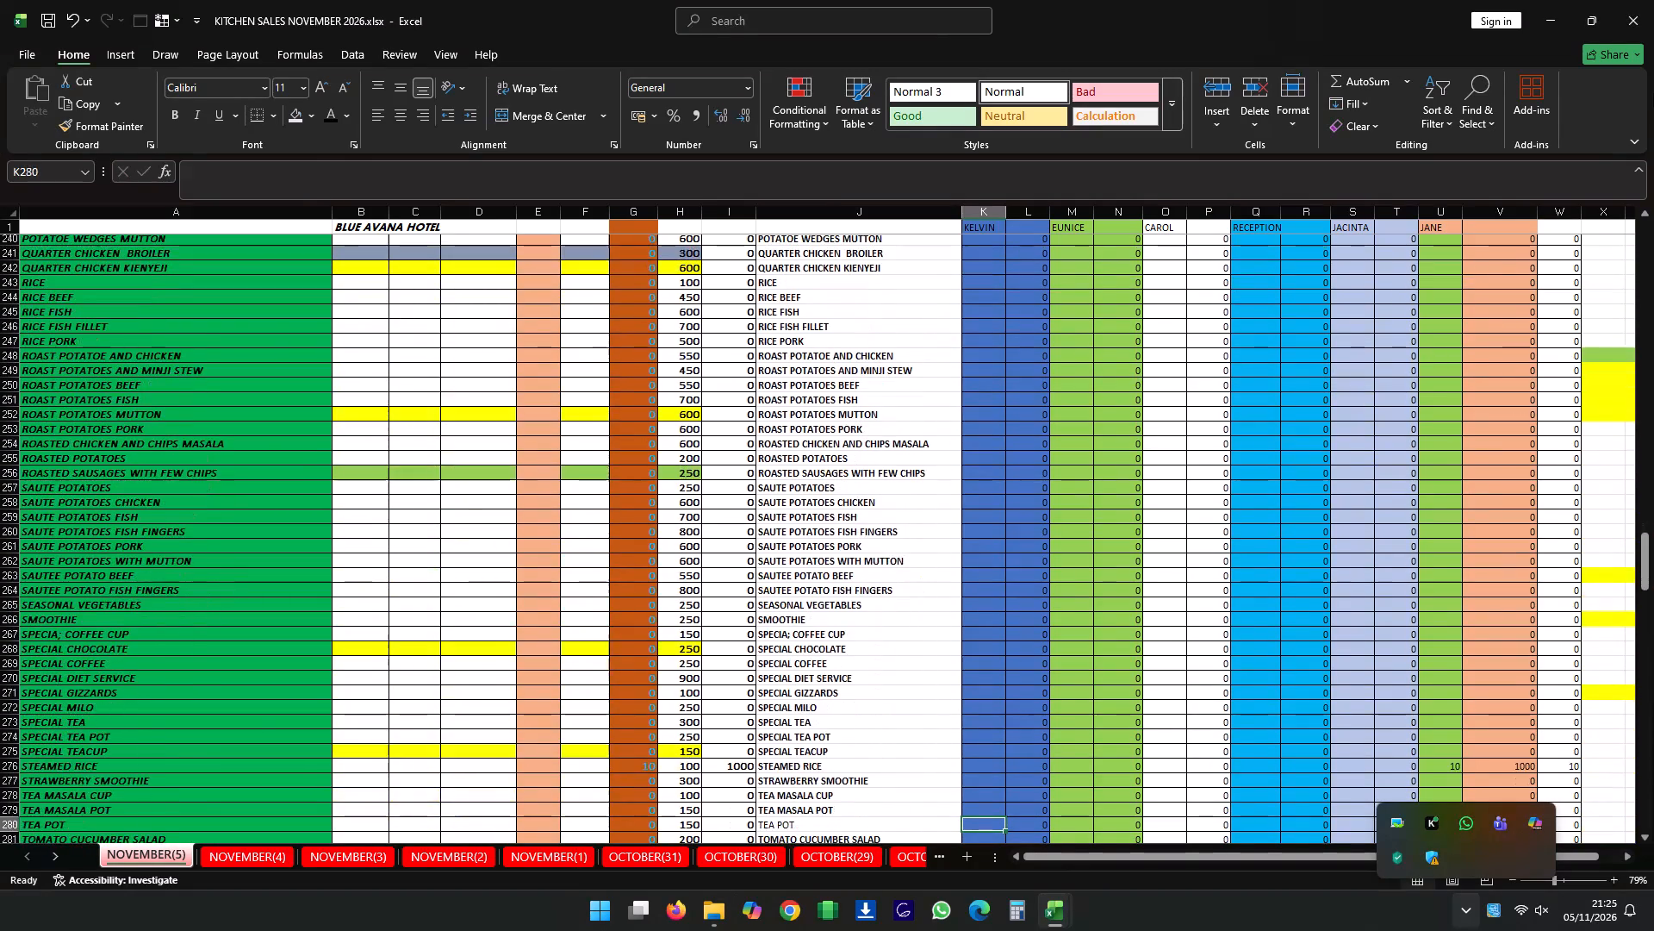
pyautogui.press('Up')
pyautogui.press('Up')
pyautogui.press('Up')
pyautogui.press('Up')
pyautogui.press('Up')
pyautogui.press('Up')
pyautogui.press('Up')
pyautogui.press('Up')
pyautogui.press('Up')
pyautogui.press('Up')
pyautogui.press('Up')
pyautogui.press('Up')
pyautogui.press('Up')
pyautogui.press('Up')
pyautogui.press('Up')
pyautogui.press('Up')
pyautogui.press('Up')
pyautogui.press('Up')
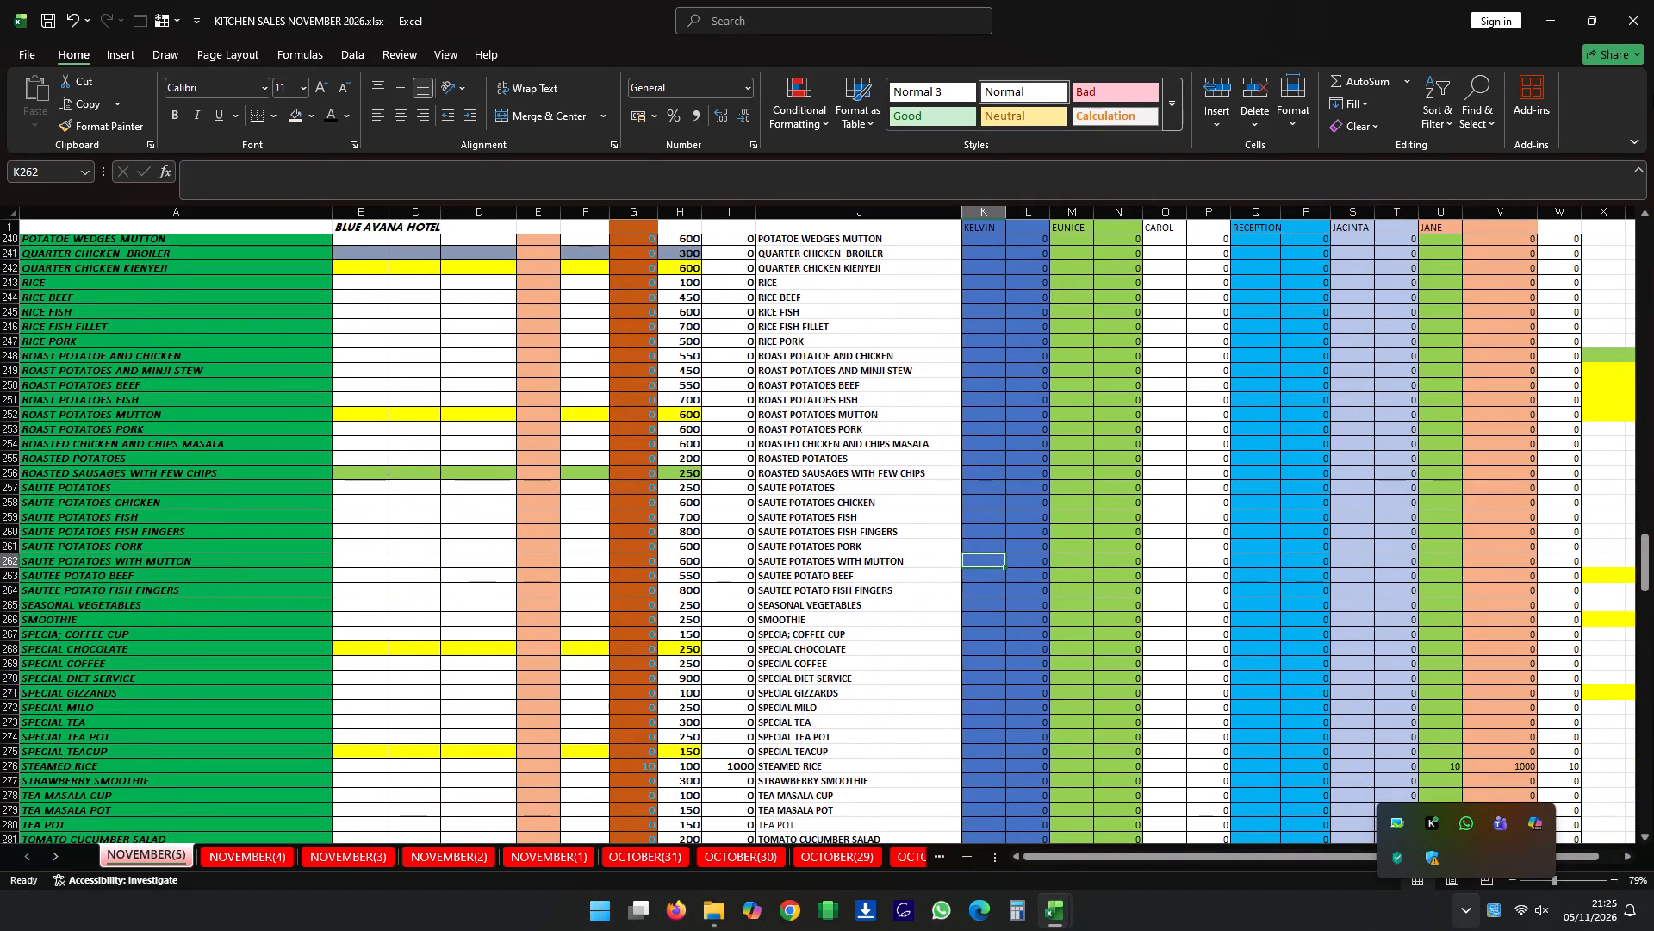
pyautogui.press('Down')
pyautogui.press('Down')
pyautogui.press('Down')
pyautogui.press('Down')
pyautogui.press('Down')
pyautogui.press('Down')
pyautogui.press('Down')
pyautogui.press('Down')
pyautogui.press('Down')
pyautogui.press('Down')
pyautogui.press('Down')
pyautogui.press('Down')
pyautogui.press('Down')
pyautogui.press('Down')
pyautogui.press('Down')
pyautogui.press('Up')
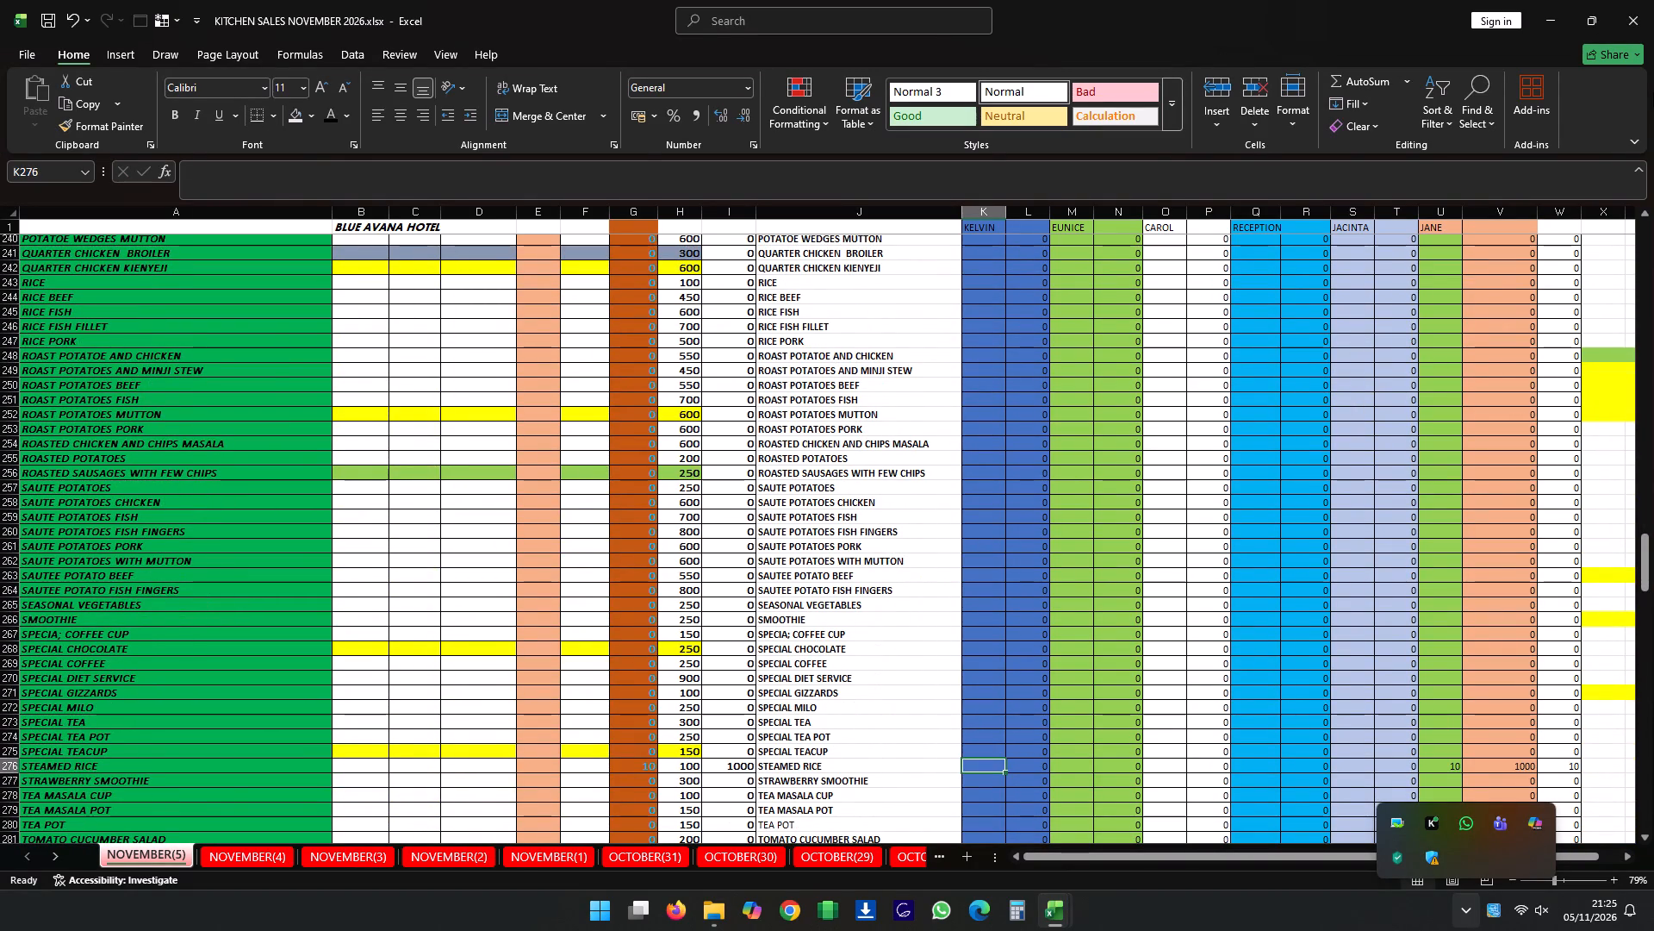
pyautogui.press('5')
pyautogui.press('Down')
pyautogui.press('Up')
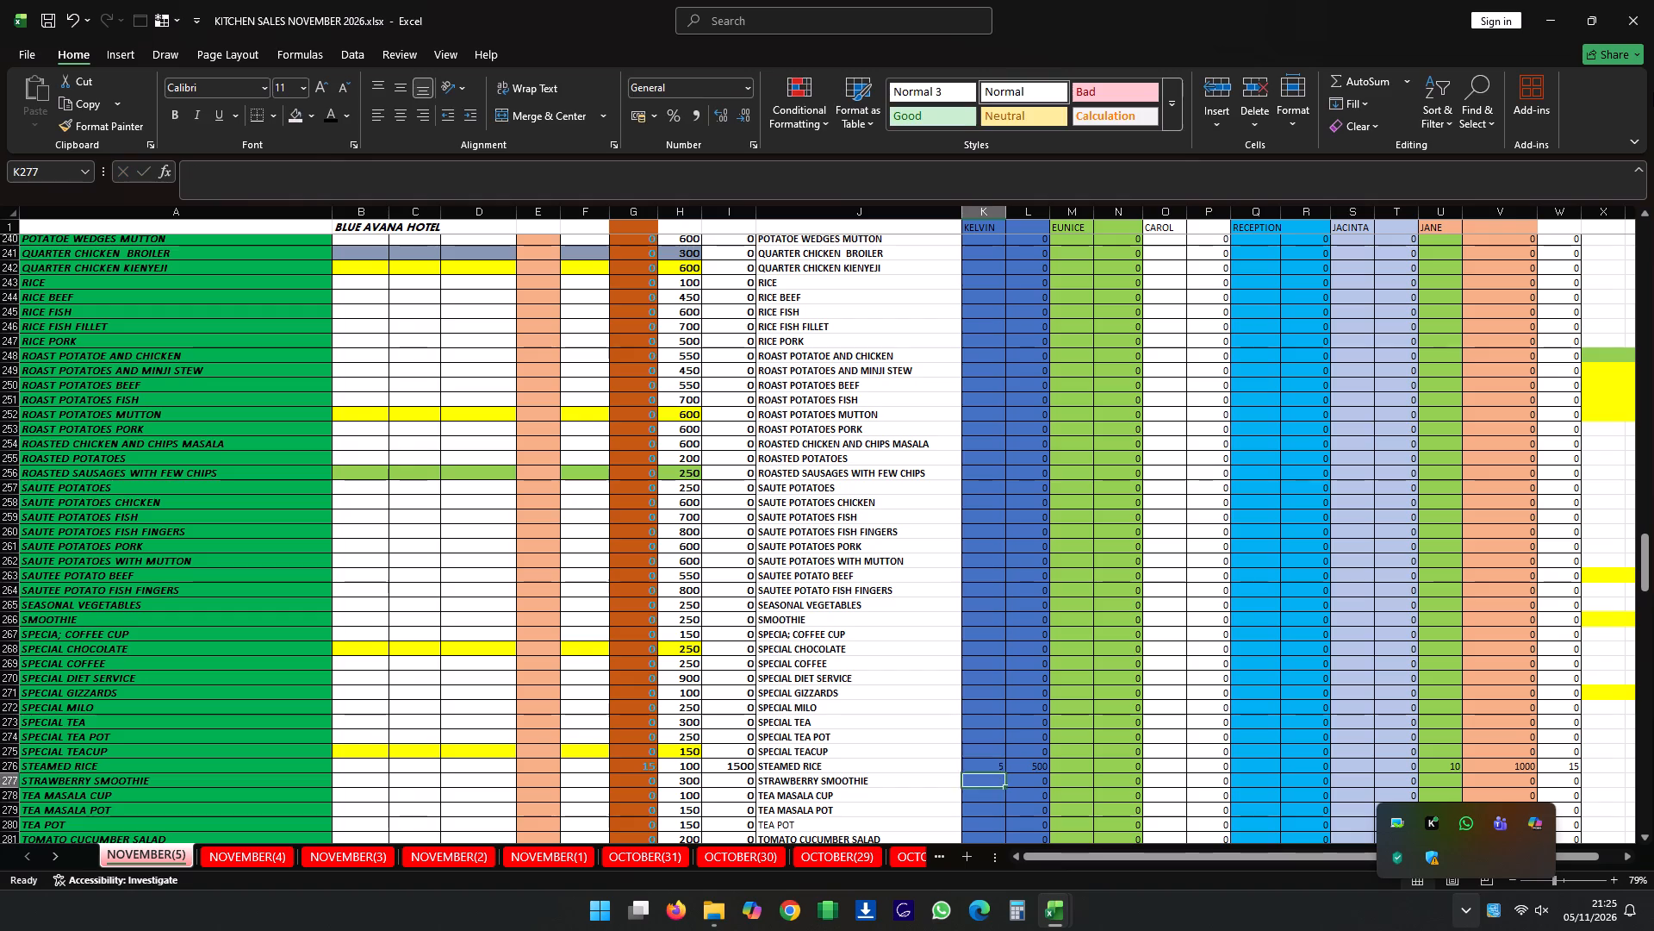
# Enter 3 as KELVIN's sold quantity in the X.FRIED EGGS row.
pyautogui.press('Down')
pyautogui.press('Down')
pyautogui.press('Down')
pyautogui.press('Down')
pyautogui.press('Down')
pyautogui.press('Down')
pyautogui.press('Down')
pyautogui.press('Down')
pyautogui.press('Down')
pyautogui.press('Down')
pyautogui.press('Down')
pyautogui.press('Down')
pyautogui.press('Down')
pyautogui.press('Down')
pyautogui.press('Down')
pyautogui.press('Down')
pyautogui.press('Down')
pyautogui.press('Down')
pyautogui.press('Down')
pyautogui.press('Down')
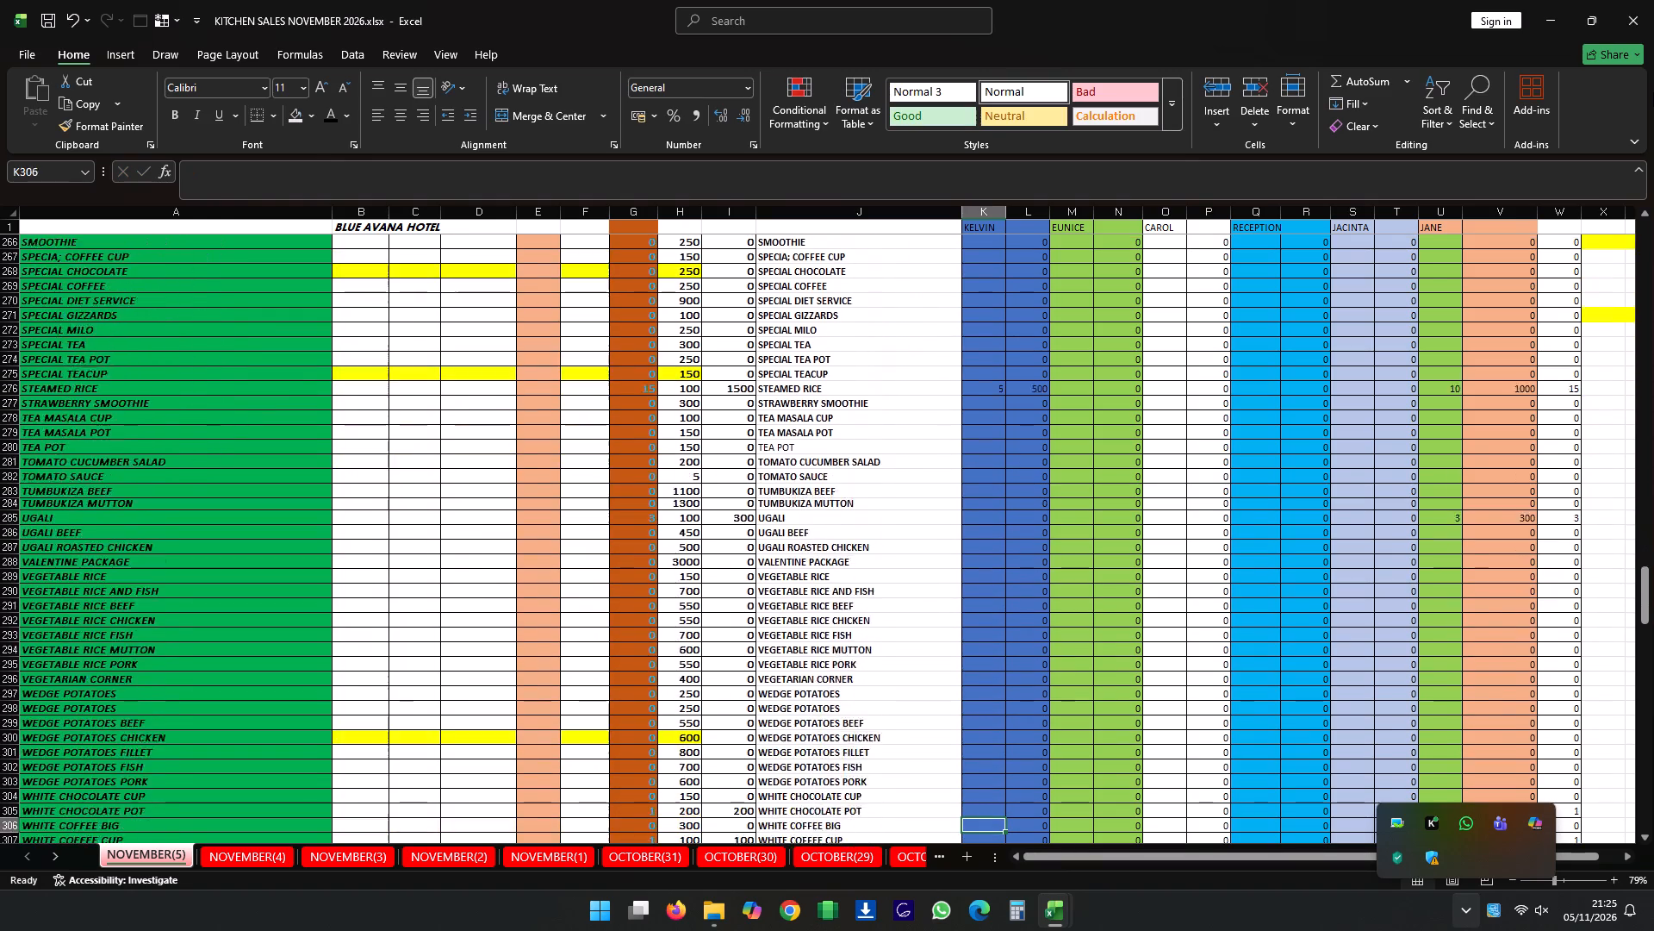
pyautogui.press('Up')
pyautogui.press('Up')
pyautogui.press('Up')
pyautogui.press('Up')
pyautogui.press('Up')
pyautogui.press('Up')
pyautogui.press('Up')
pyautogui.press('Up')
pyautogui.press('Up')
pyautogui.press('Up')
pyautogui.press('Up')
pyautogui.press('Up')
pyautogui.press('Up')
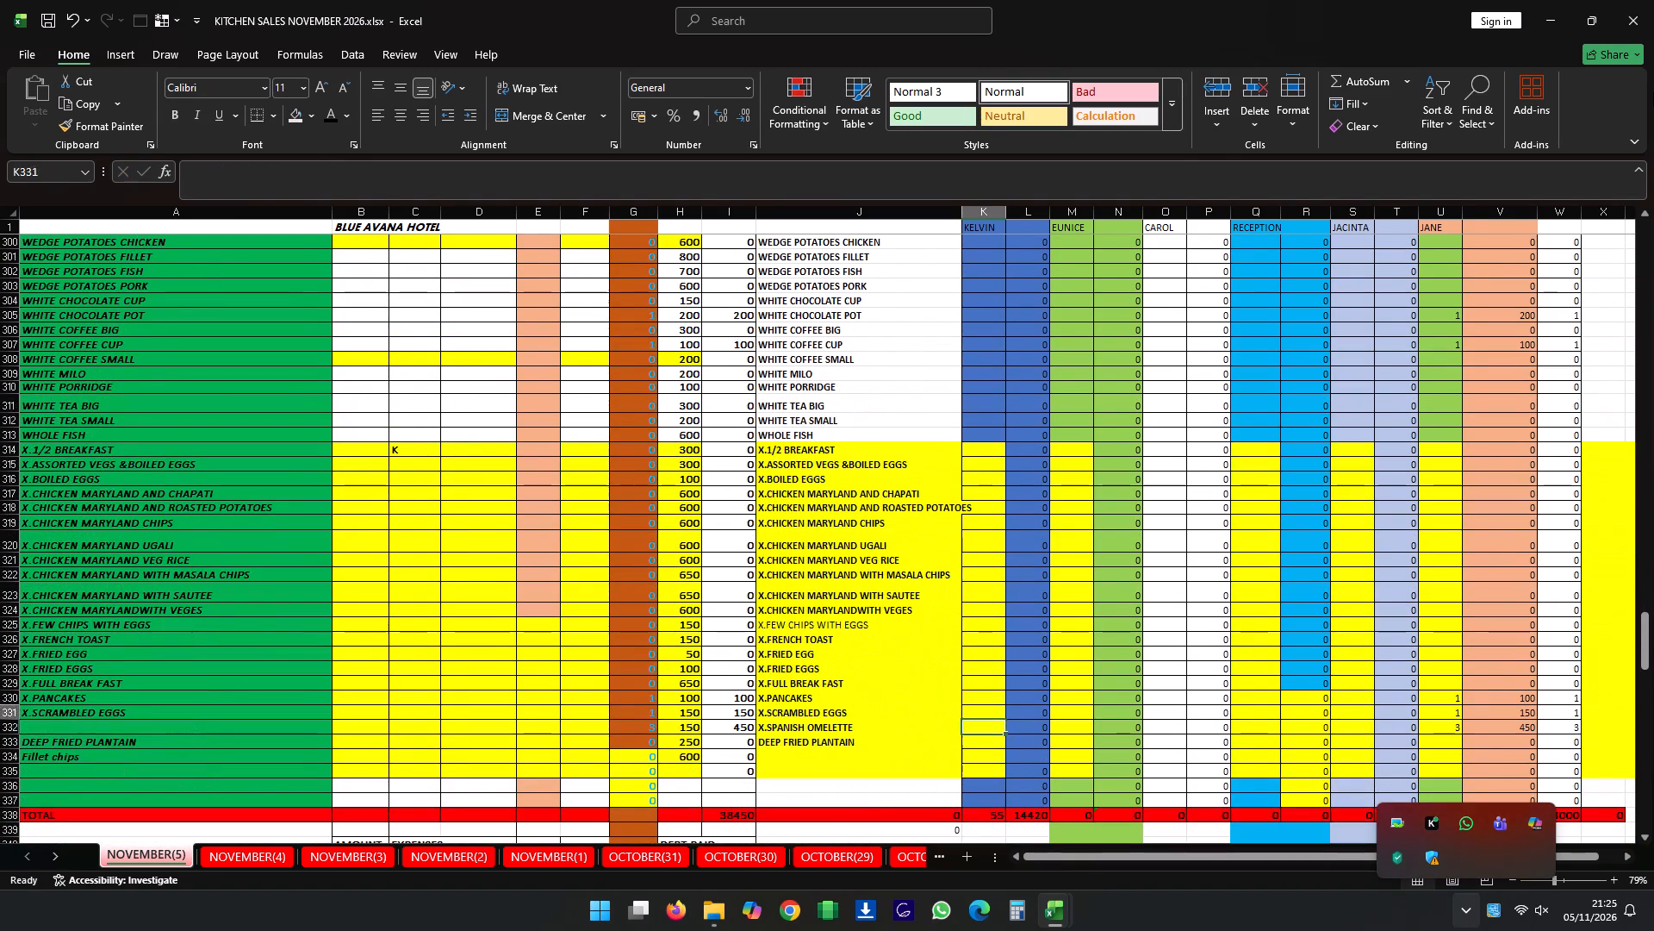
pyautogui.press('Down')
pyautogui.press('Down')
pyautogui.press('Down')
pyautogui.press('Down')
pyautogui.press('Down')
pyautogui.press('Down')
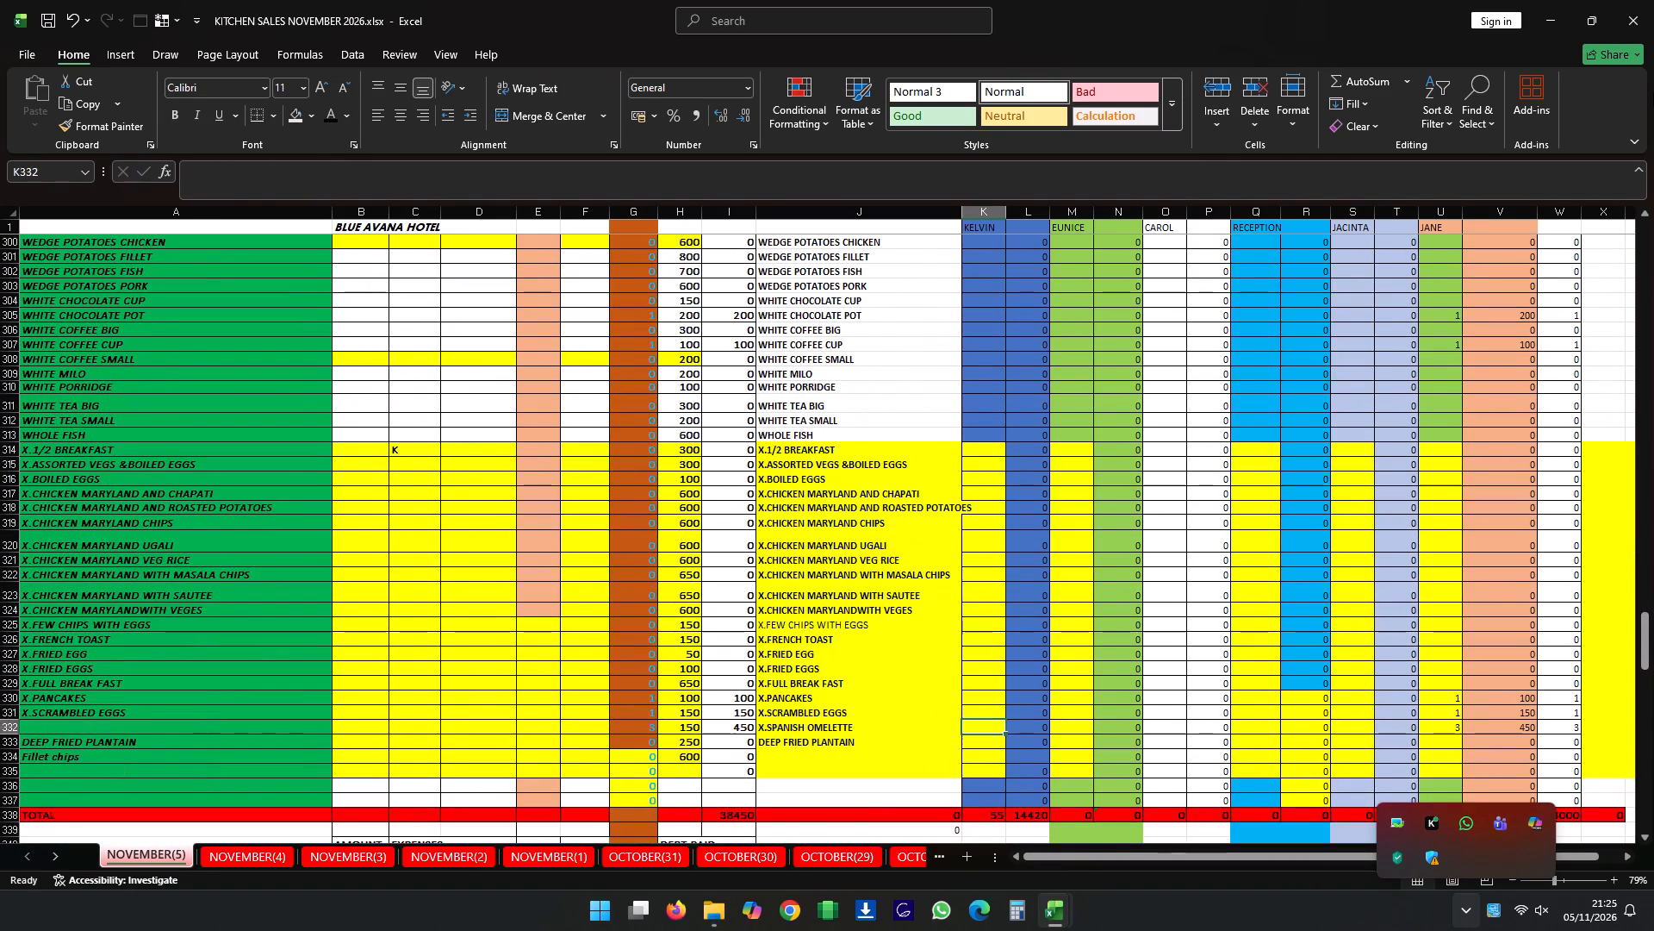
pyautogui.press('Up')
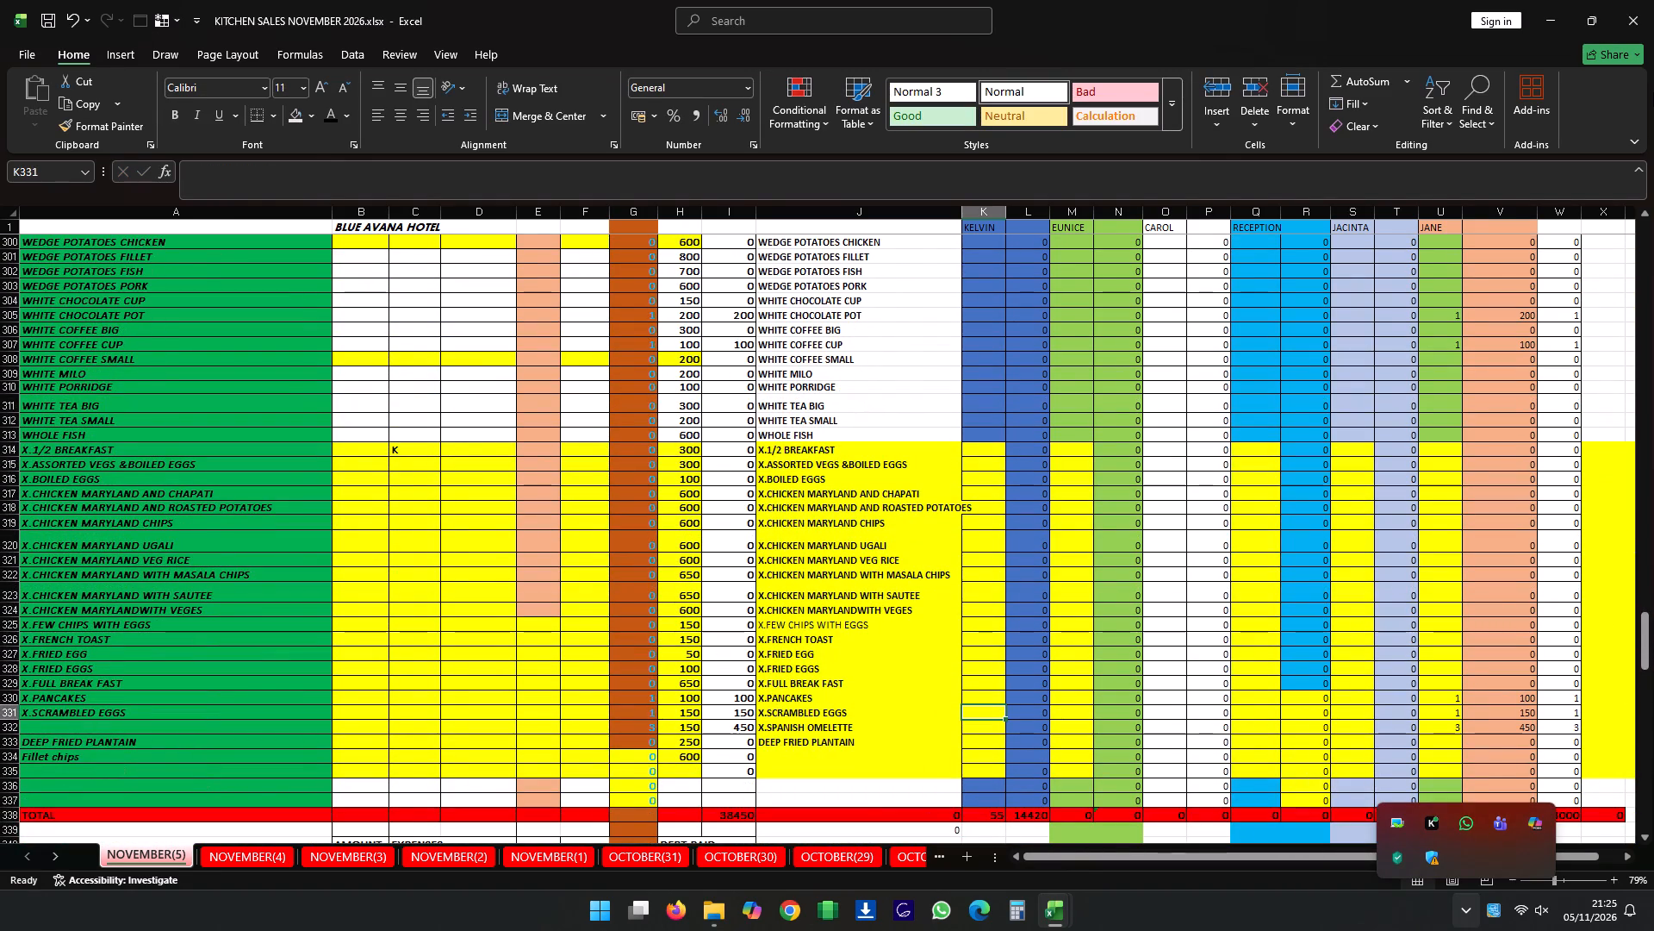
pyautogui.press('Up')
pyautogui.press('Up')
pyautogui.press('Up')
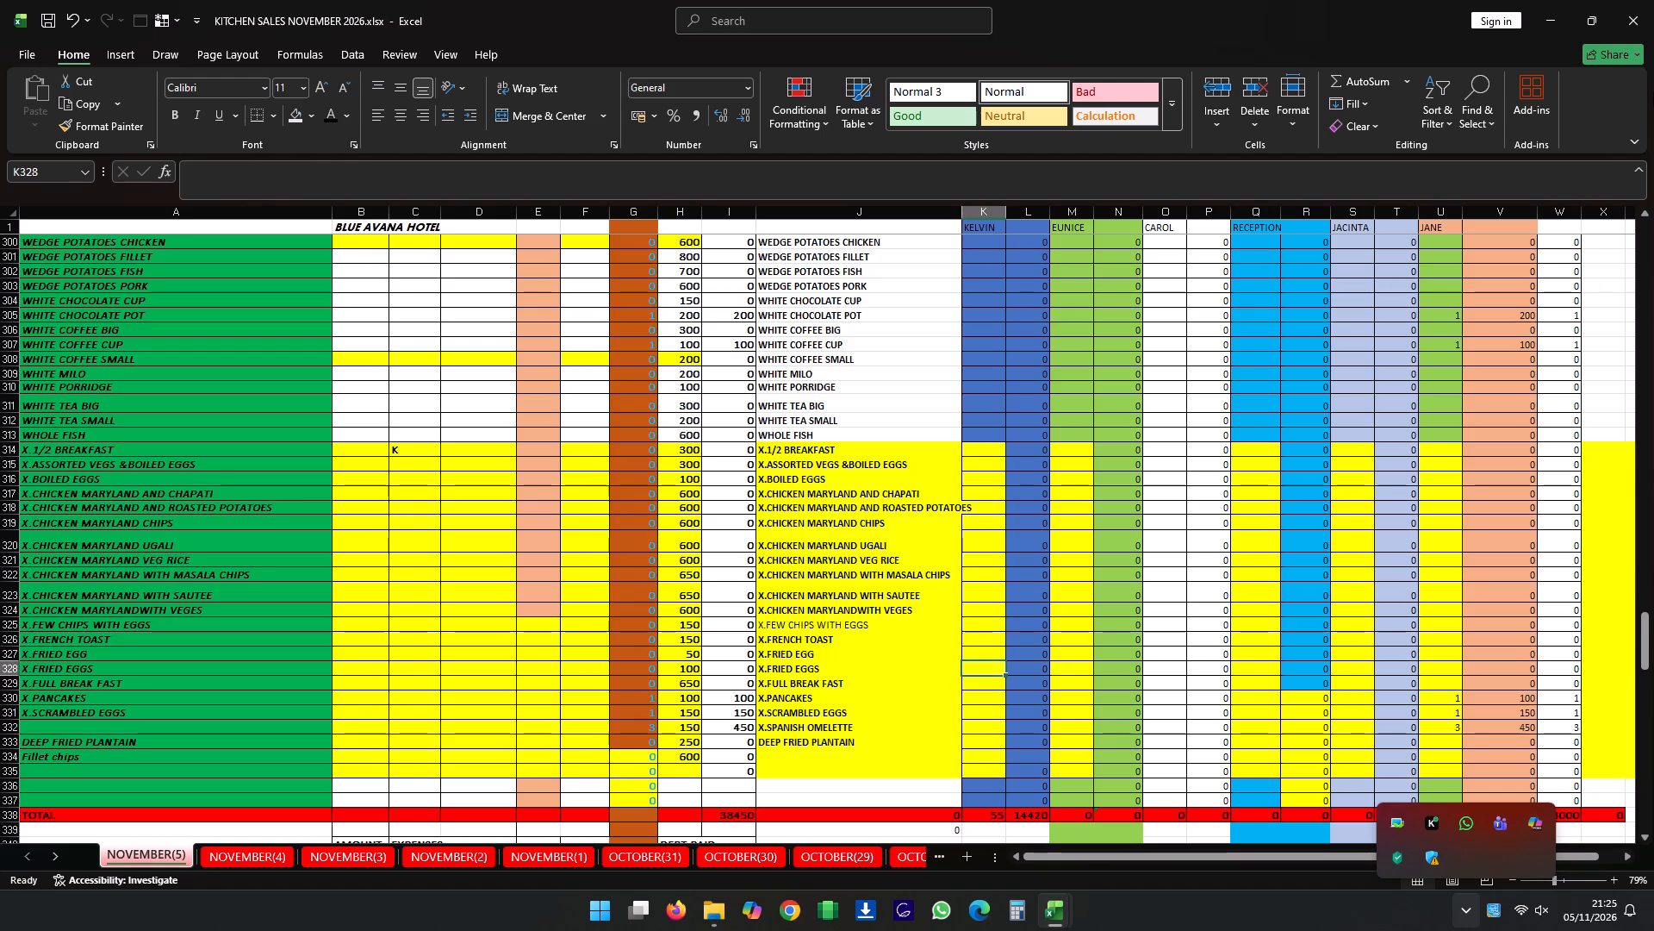
pyautogui.press('3')
pyautogui.press('Down')
pyautogui.press('Up')
# Review KELVIN's sold-quantity column around the egg and breakfast item rows near the end of the item list.
pyautogui.press('Down')
pyautogui.press('Down')
pyautogui.press('Down')
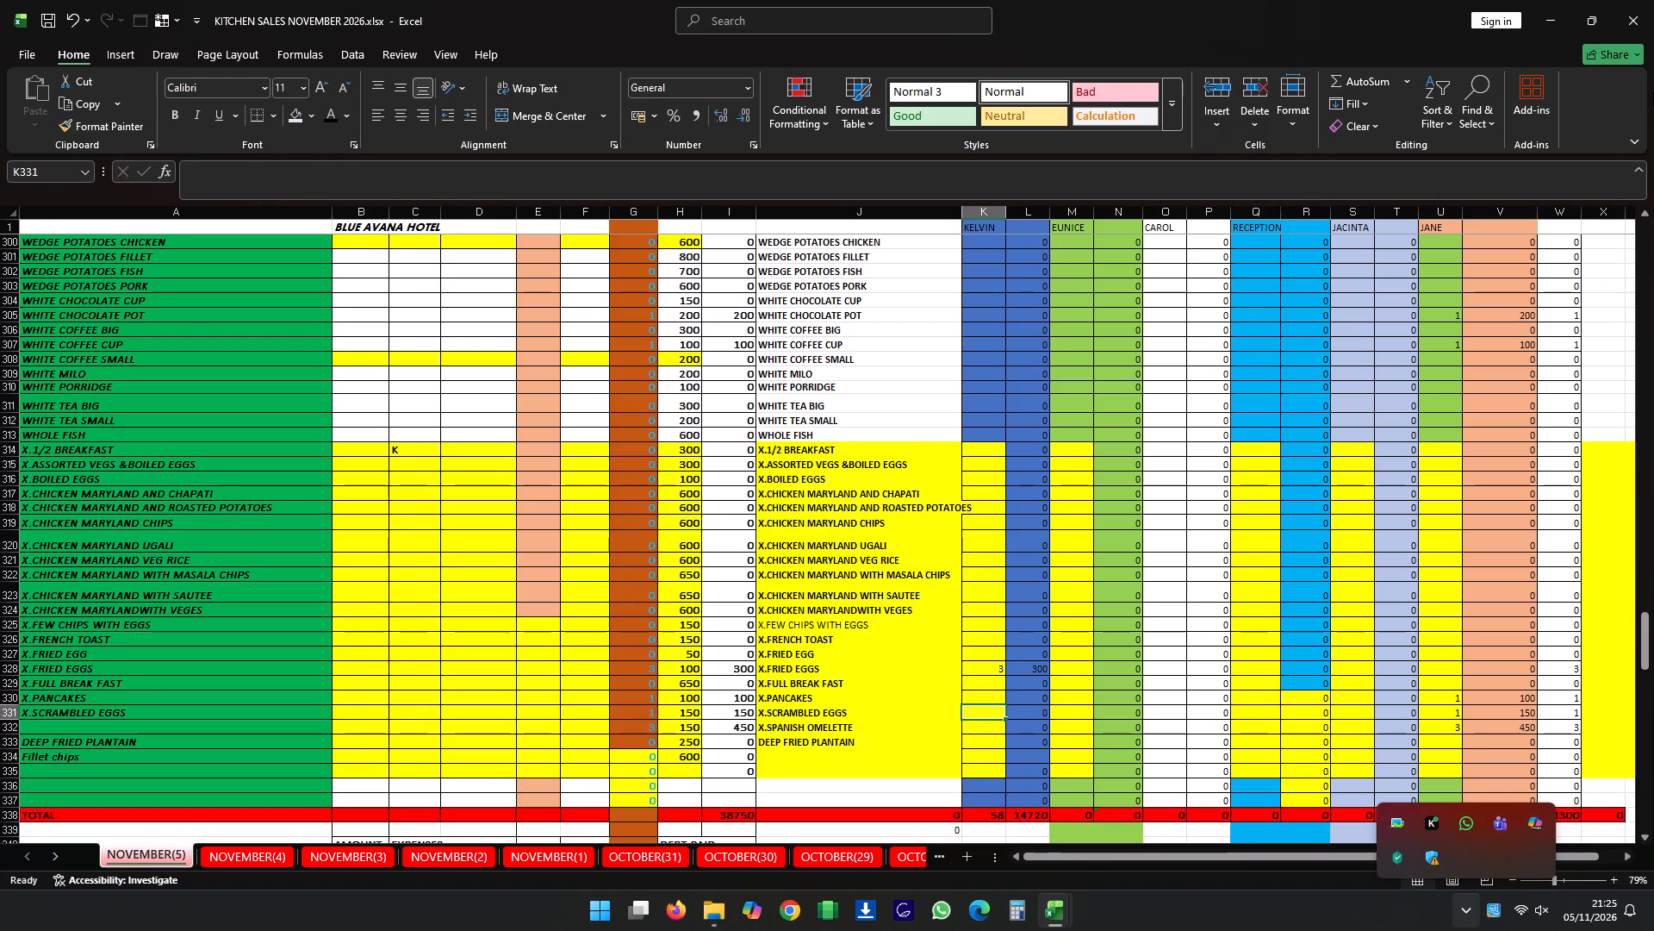
pyautogui.press('Up')
pyautogui.press('Up')
pyautogui.press('Up')
pyautogui.press('Up')
pyautogui.press('Up')
pyautogui.press('Up')
pyautogui.press('Up')
pyautogui.press('Up')
pyautogui.press('Up')
pyautogui.press('Up')
pyautogui.press('Up')
pyautogui.press('Up')
pyautogui.press('Up')
pyautogui.press('Up')
pyautogui.press('Up')
pyautogui.press('Up')
pyautogui.press('Up')
pyautogui.press('Up')
pyautogui.press('Up')
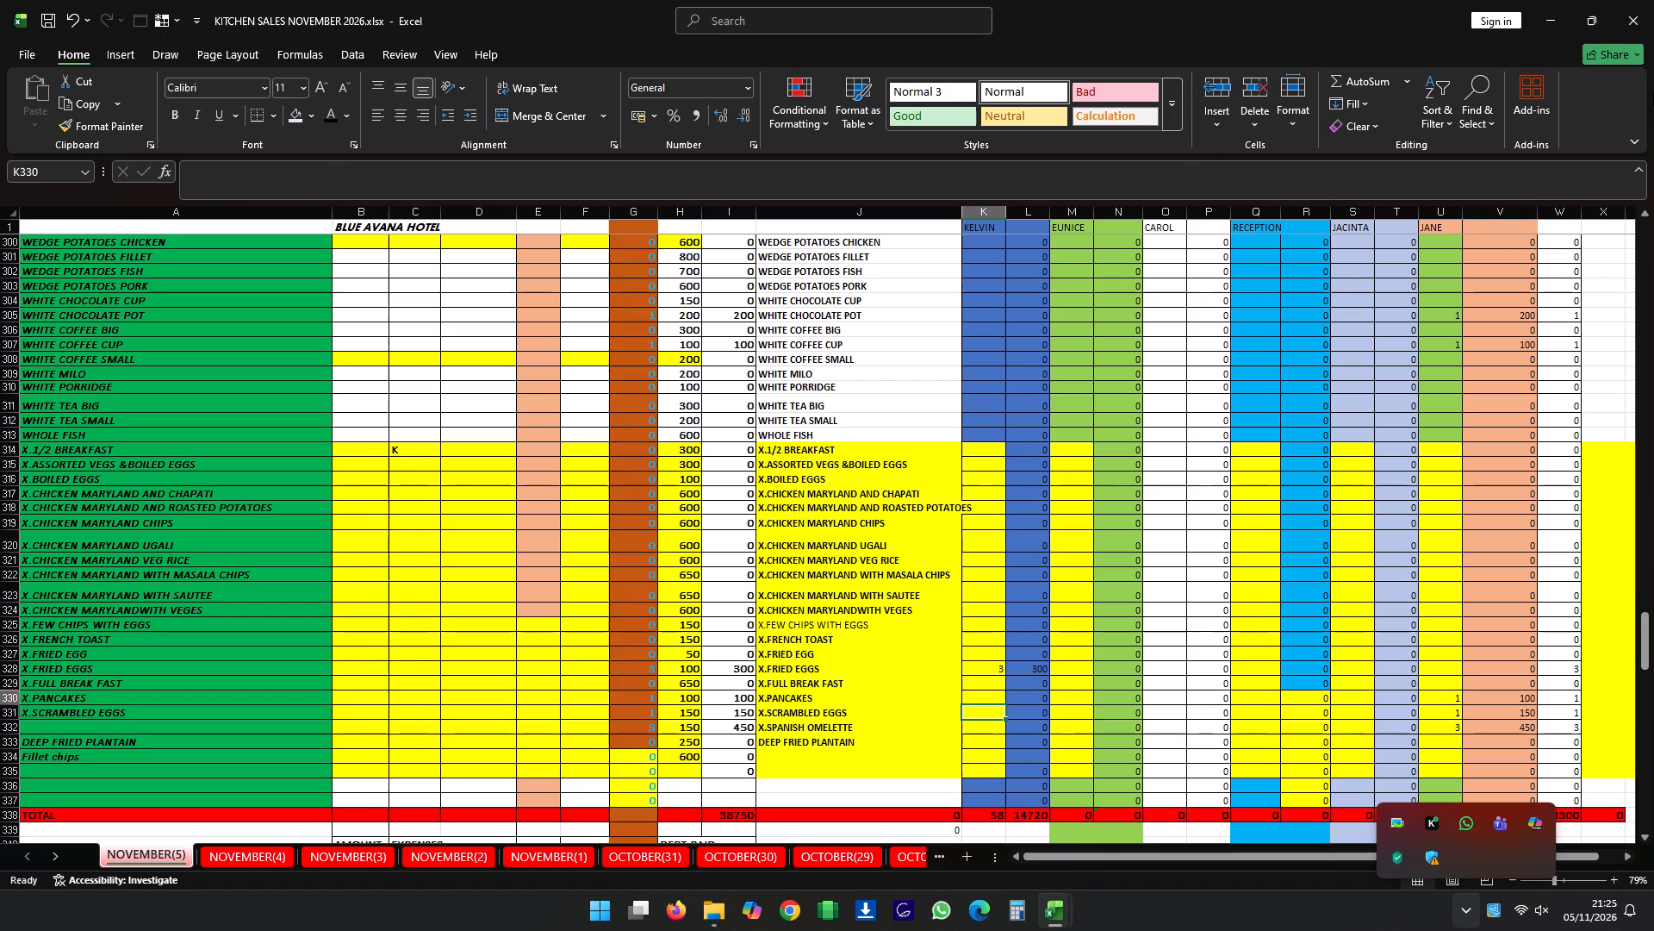
pyautogui.press('Down')
pyautogui.press('Down')
pyautogui.press('Down')
pyautogui.press('Down')
pyautogui.press('Down')
pyautogui.press('Down')
pyautogui.press('Down')
pyautogui.press('Down')
pyautogui.press('Down')
pyautogui.press('Down')
pyautogui.press('Down')
pyautogui.press('Down')
pyautogui.press('Down')
pyautogui.press('Down')
pyautogui.press('Down')
pyautogui.press('Down')
pyautogui.press('Down')
pyautogui.press('Down')
pyautogui.press('Down')
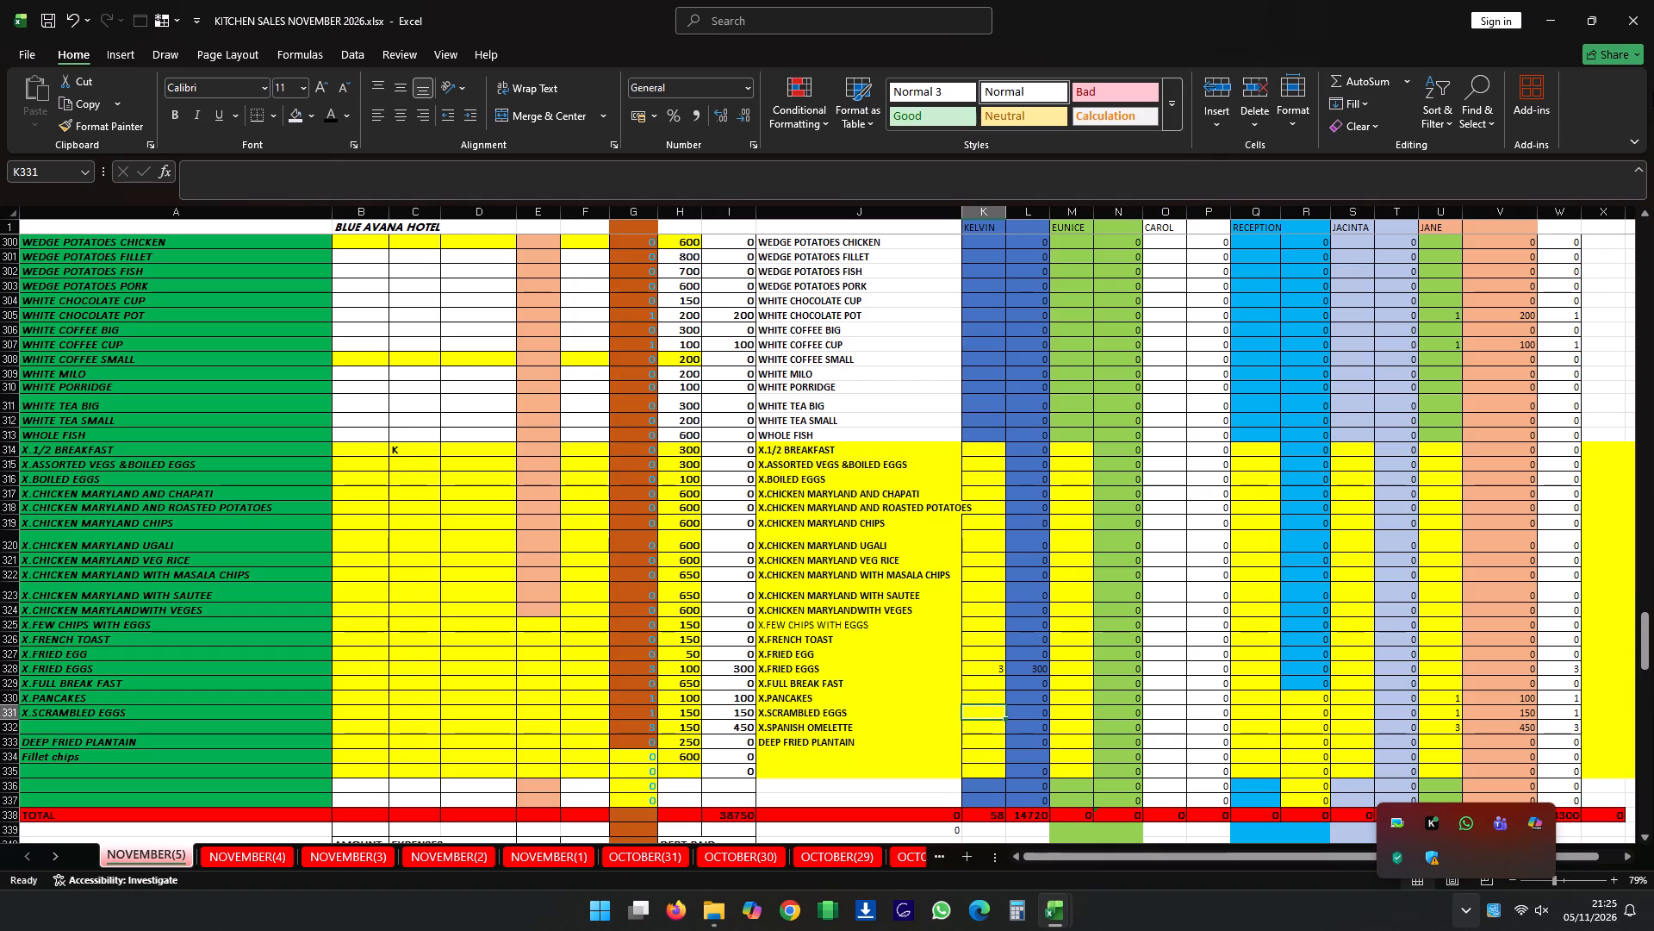
pyautogui.press('Up')
pyautogui.press('Up')
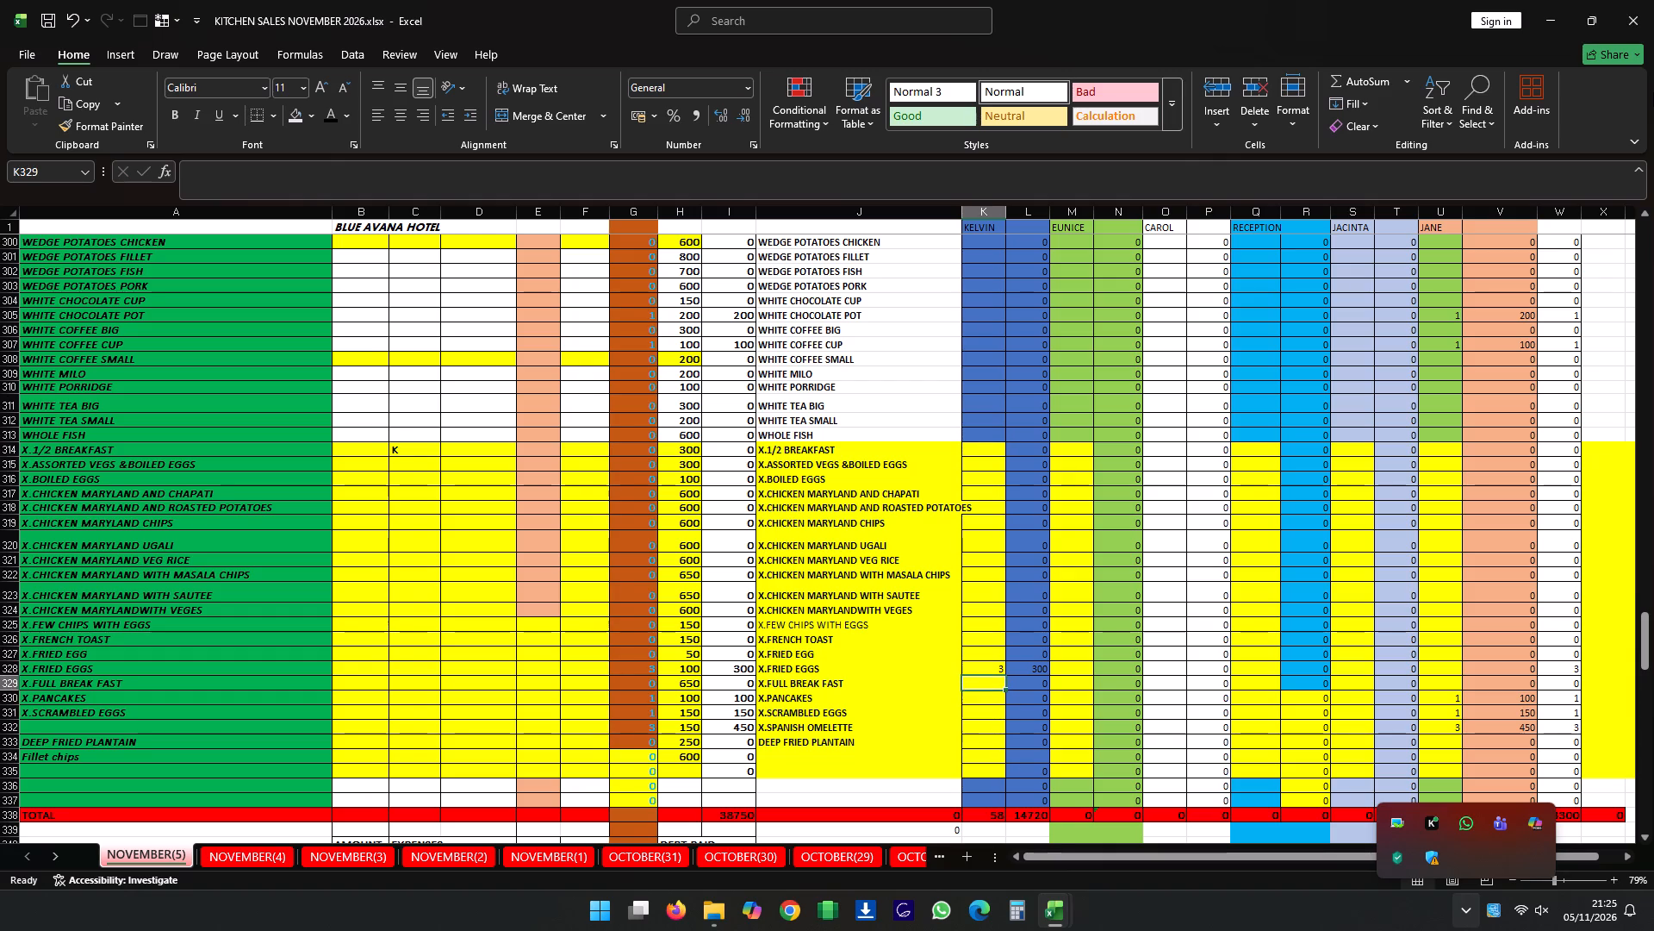
# Review KELVIN's sold-quantity column from the X.FULL BREAK FAST row up to the WHOLE FISH row.
pyautogui.press('Up')
pyautogui.press('Up')
pyautogui.press('Up')
pyautogui.press('Up')
pyautogui.press('Up')
pyautogui.press('Up')
pyautogui.press('Up')
pyautogui.press('Up')
pyautogui.press('Up')
pyautogui.press('Up')
pyautogui.press('Up')
pyautogui.press('Up')
pyautogui.press('Up')
pyautogui.press('Up')
pyautogui.press('Up')
pyautogui.press('Up')
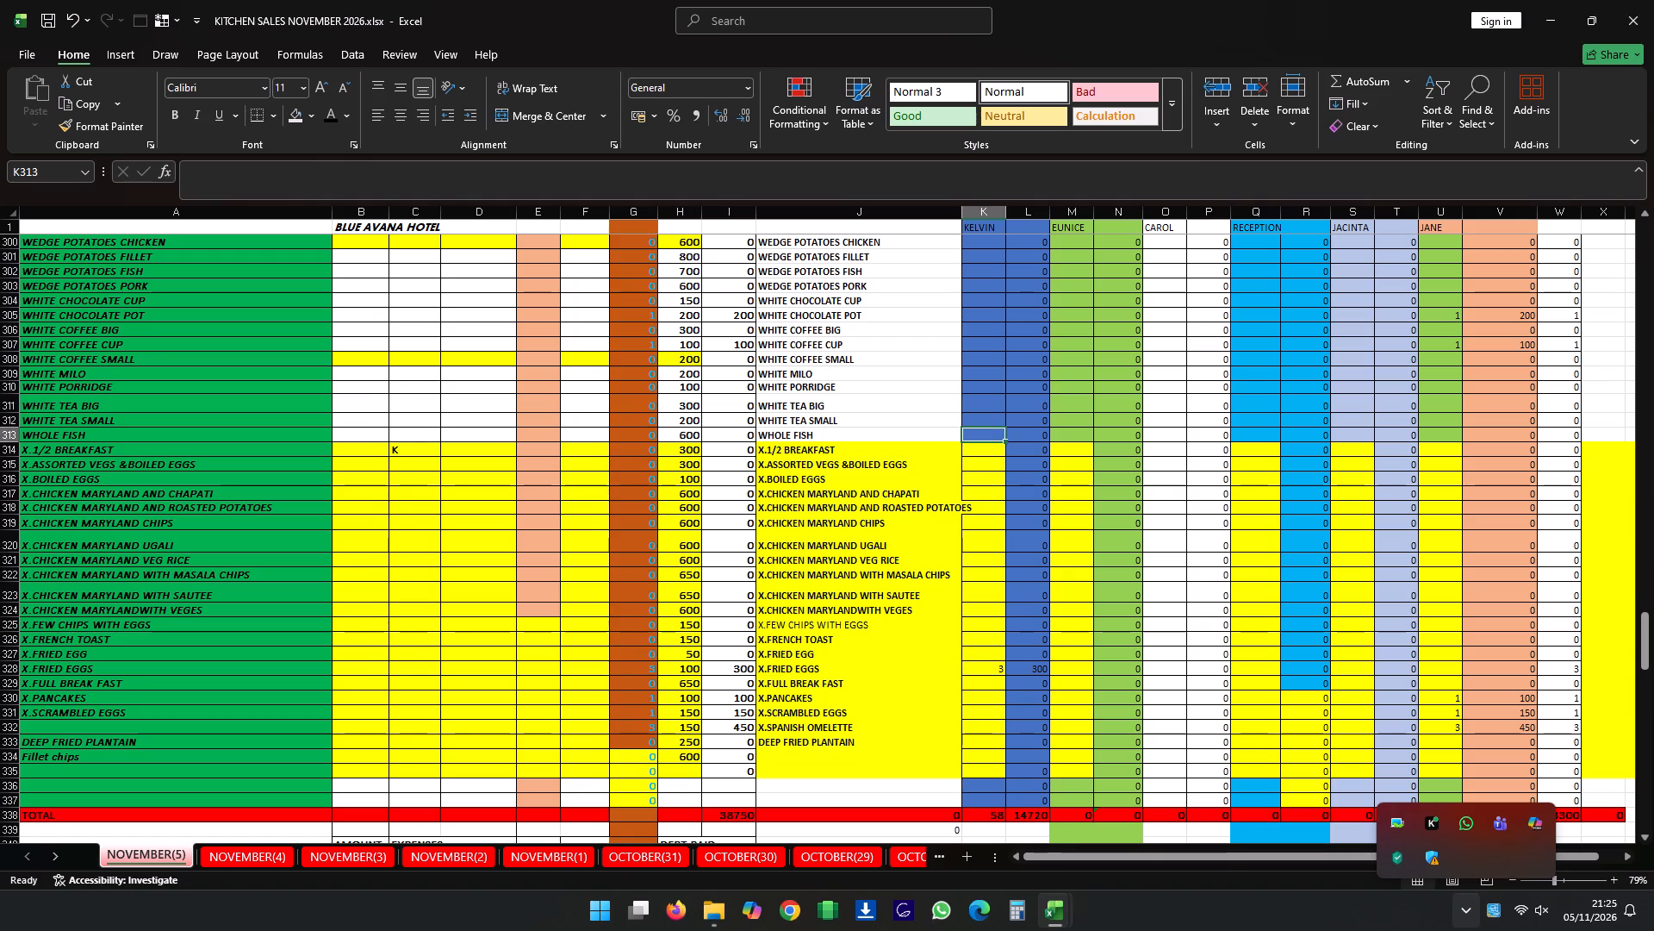
# Enter SPANISH OMELETTE as the missing item name in column A, below X.SCRAMBLED EGGS.
pyautogui.click(73, 736)
pyautogui.click(79, 725)
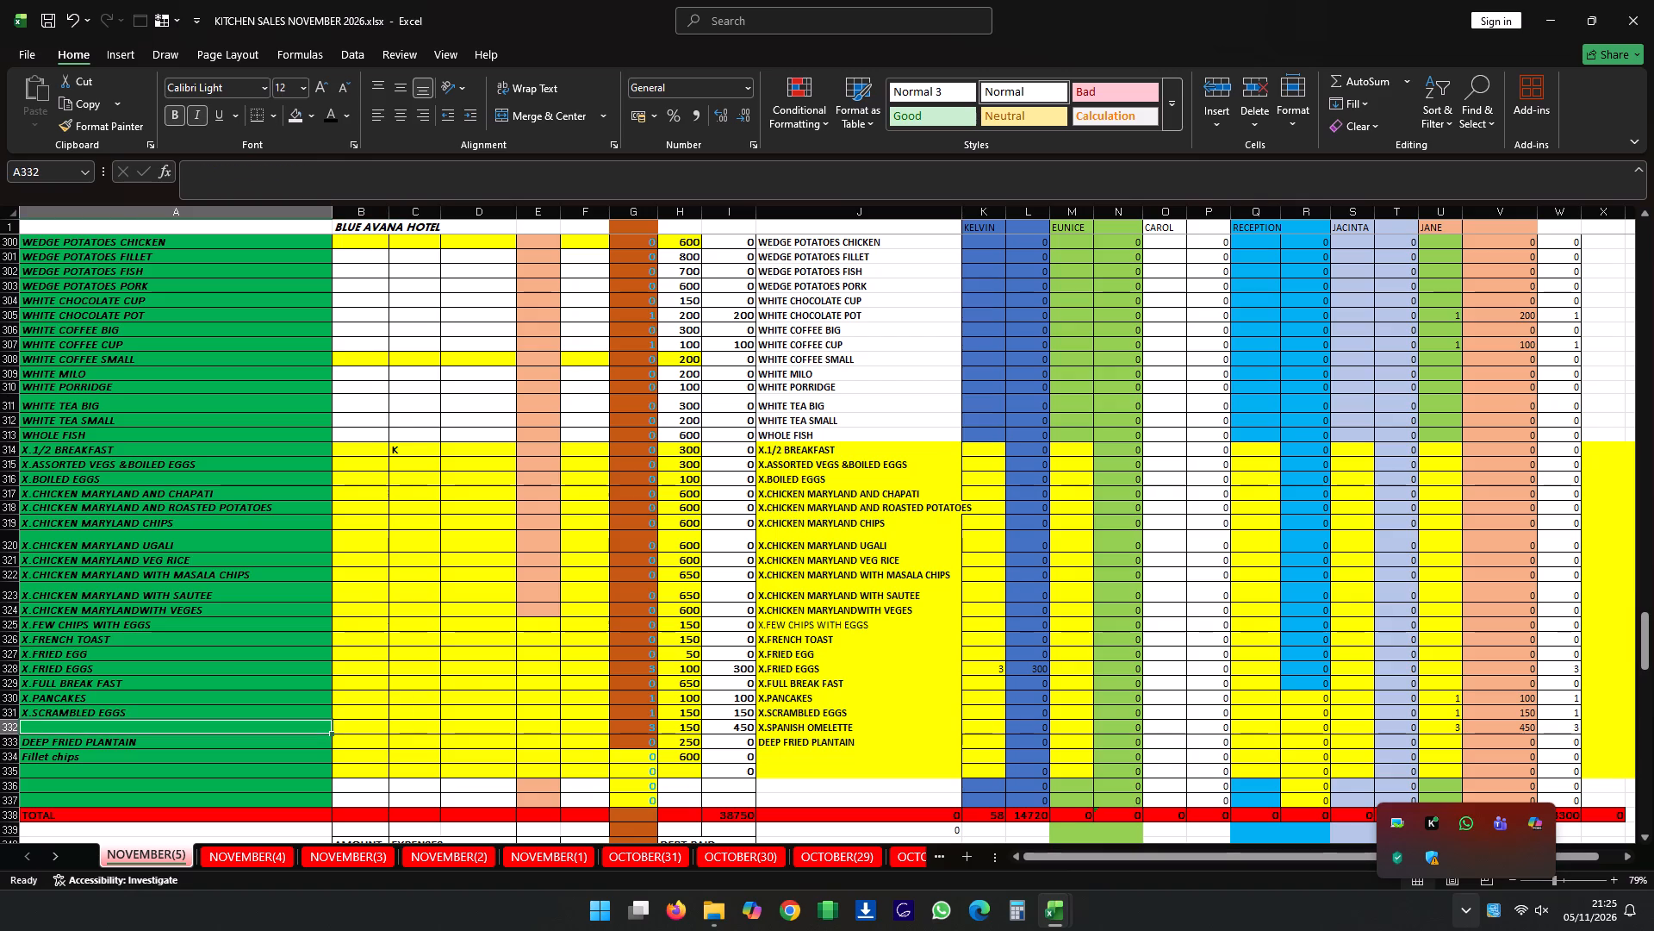
pyautogui.press('s')
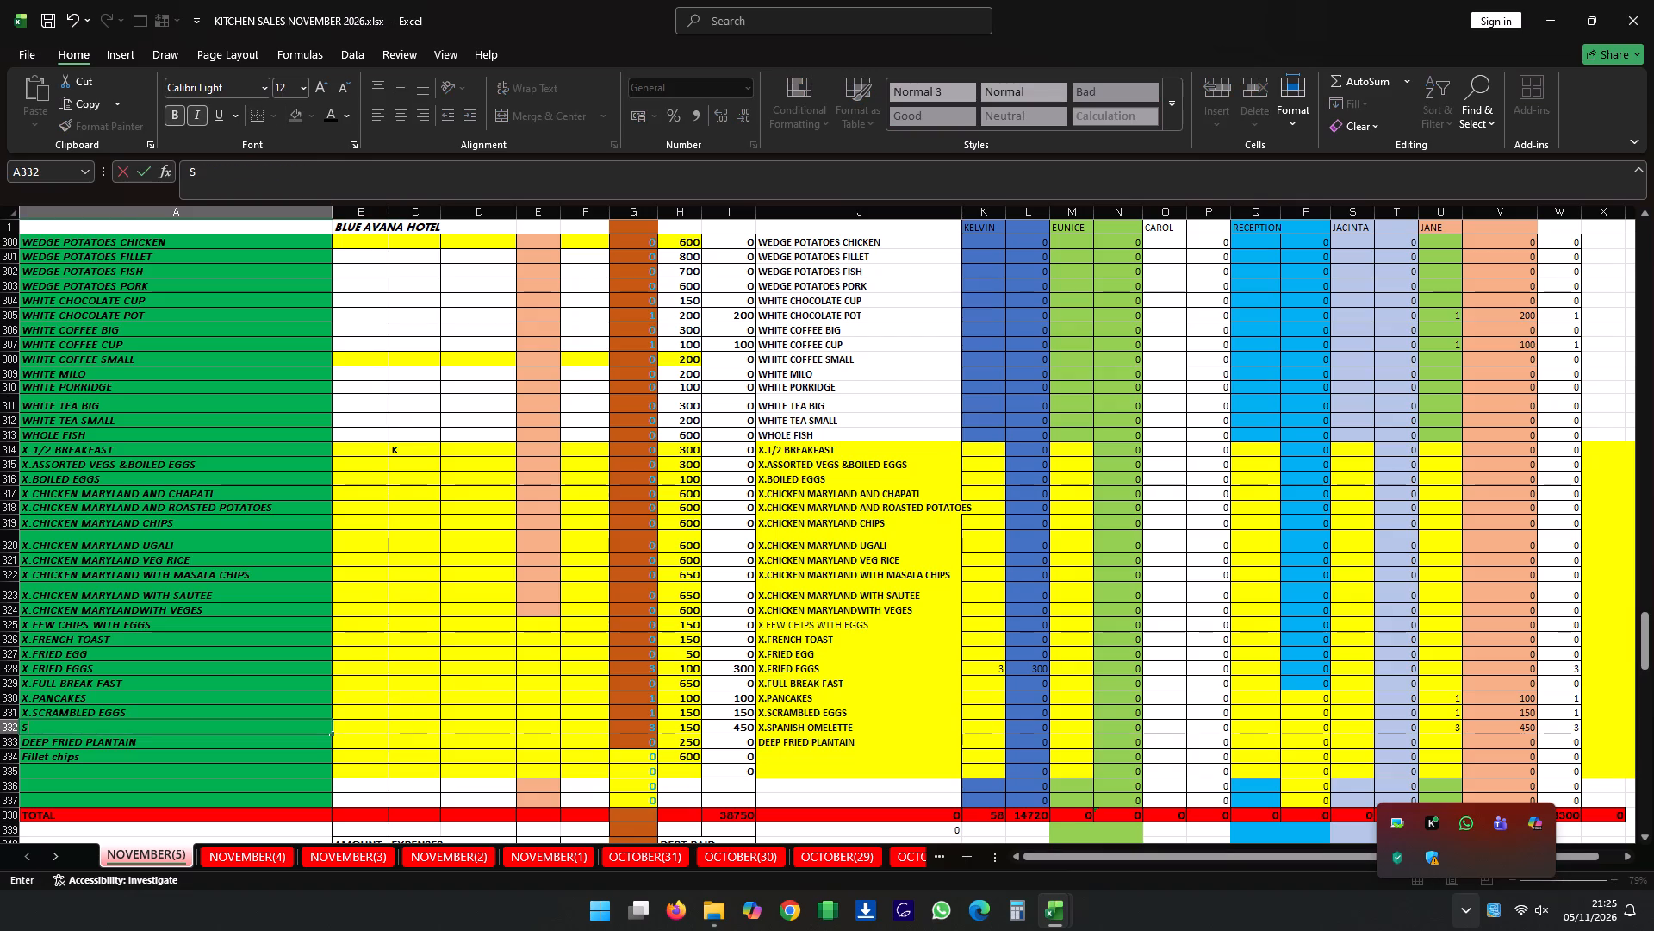
pyautogui.press('BackSpace')
pyautogui.press('s')
pyautogui.press('BackSpace')
pyautogui.press('s')
pyautogui.write('PA')
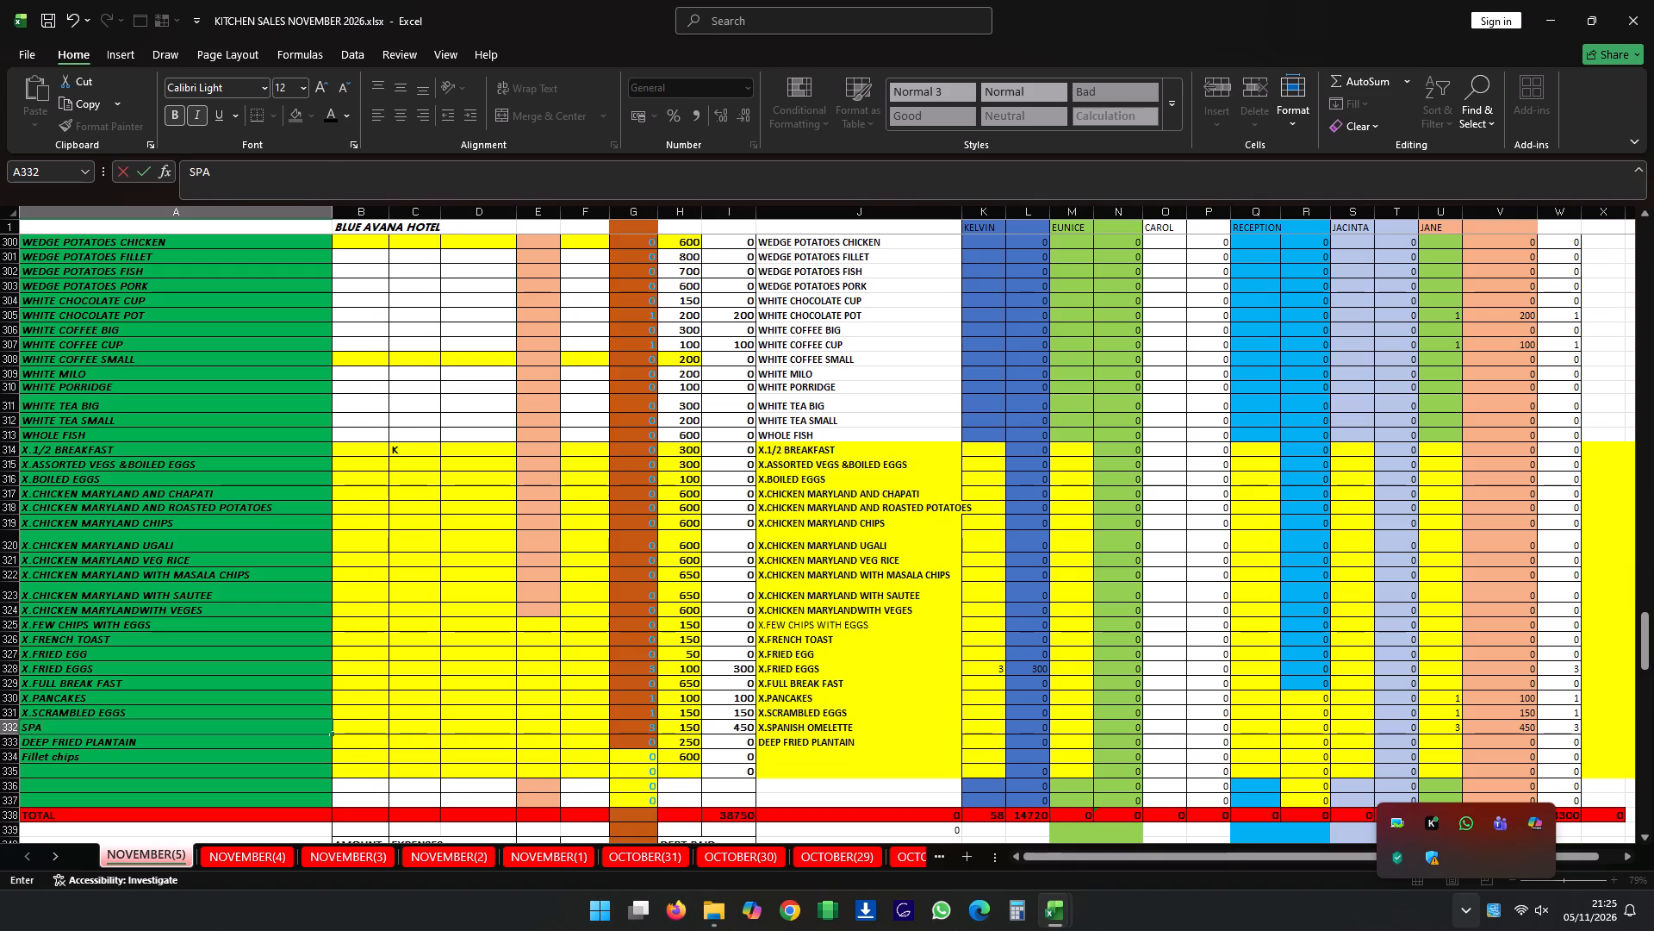
pyautogui.write('NI')
pyautogui.write('SH O')
pyautogui.press('o')
pyautogui.press('BackSpace')
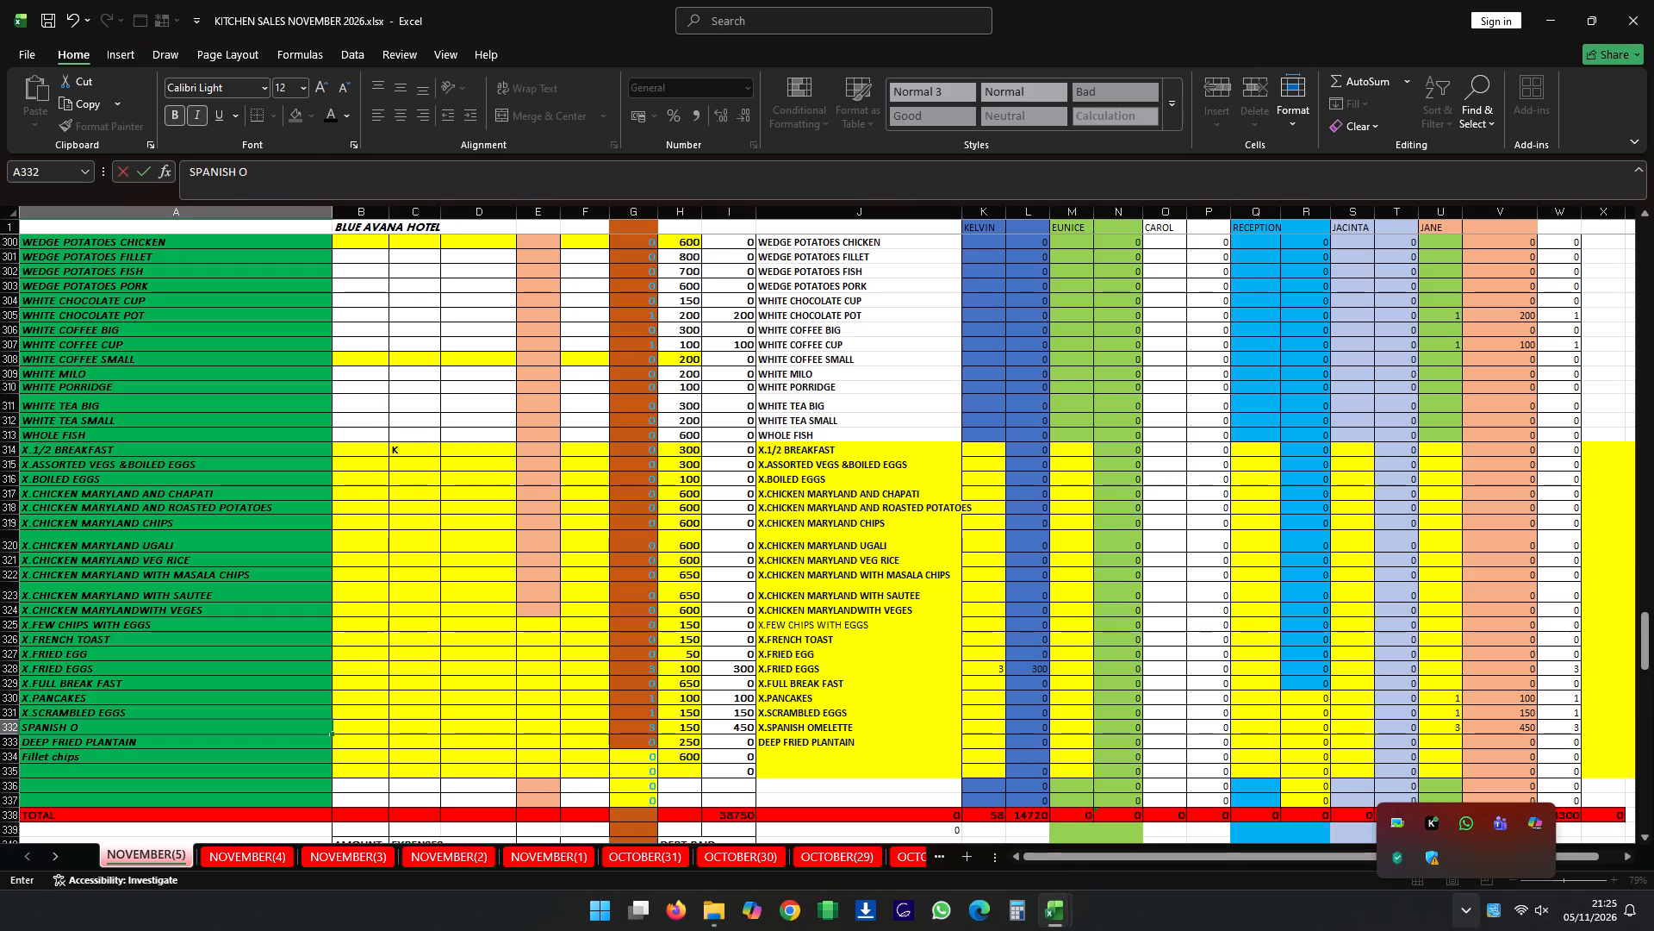
pyautogui.write('MEL')
pyautogui.write('ETTE')
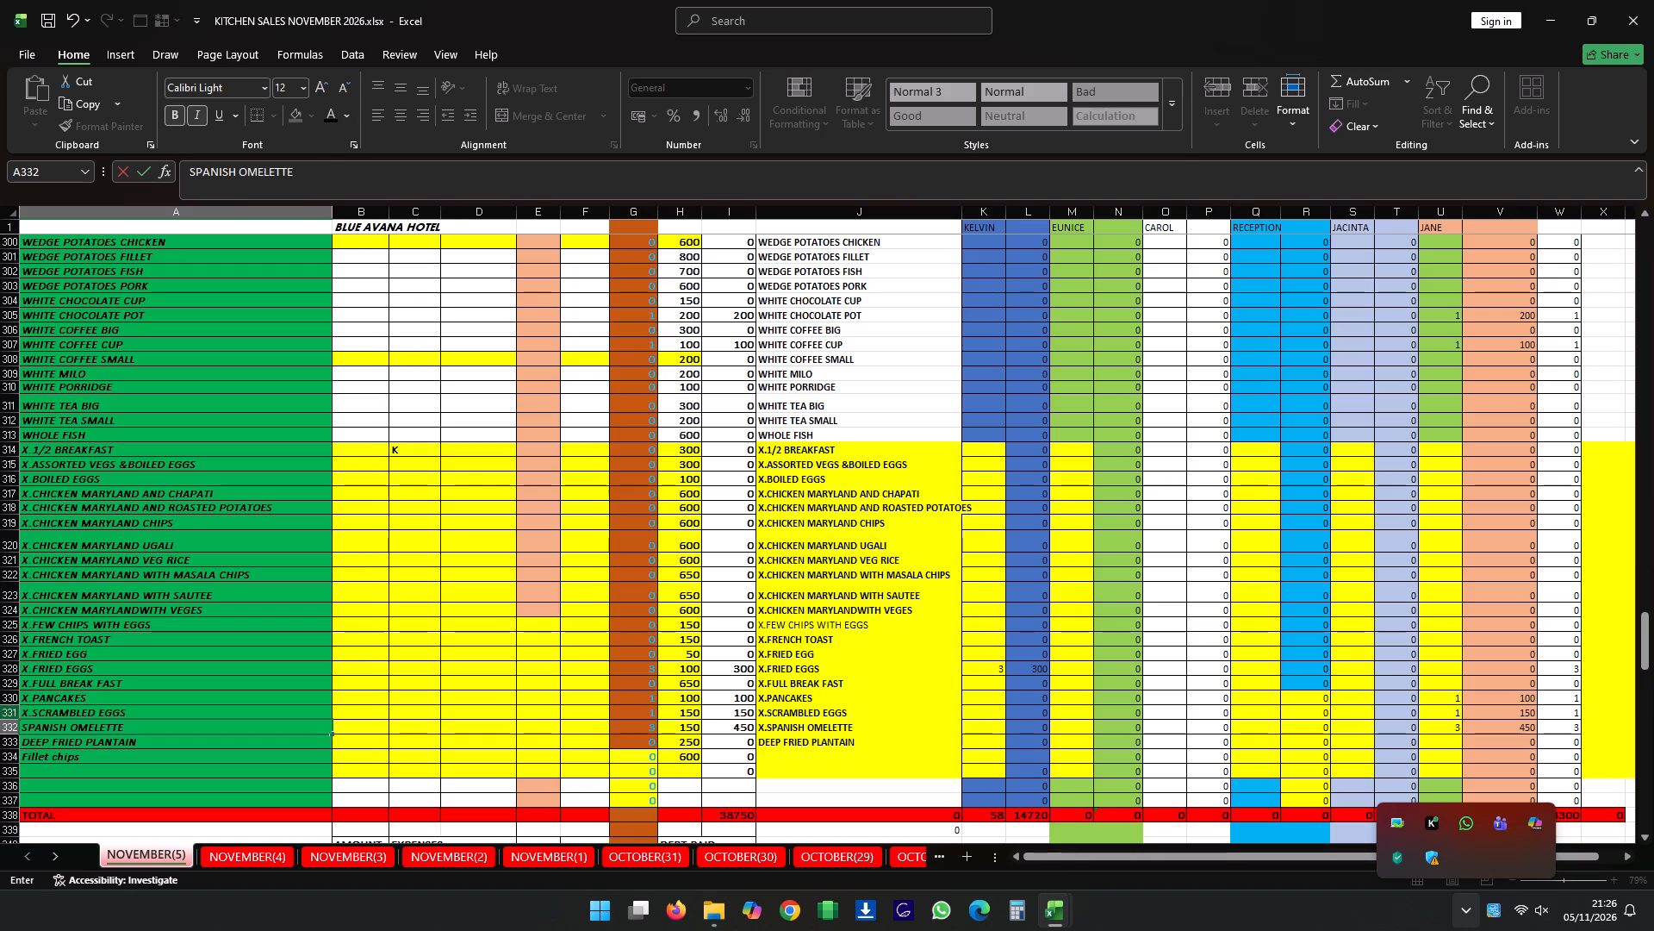
pyautogui.click(118, 778)
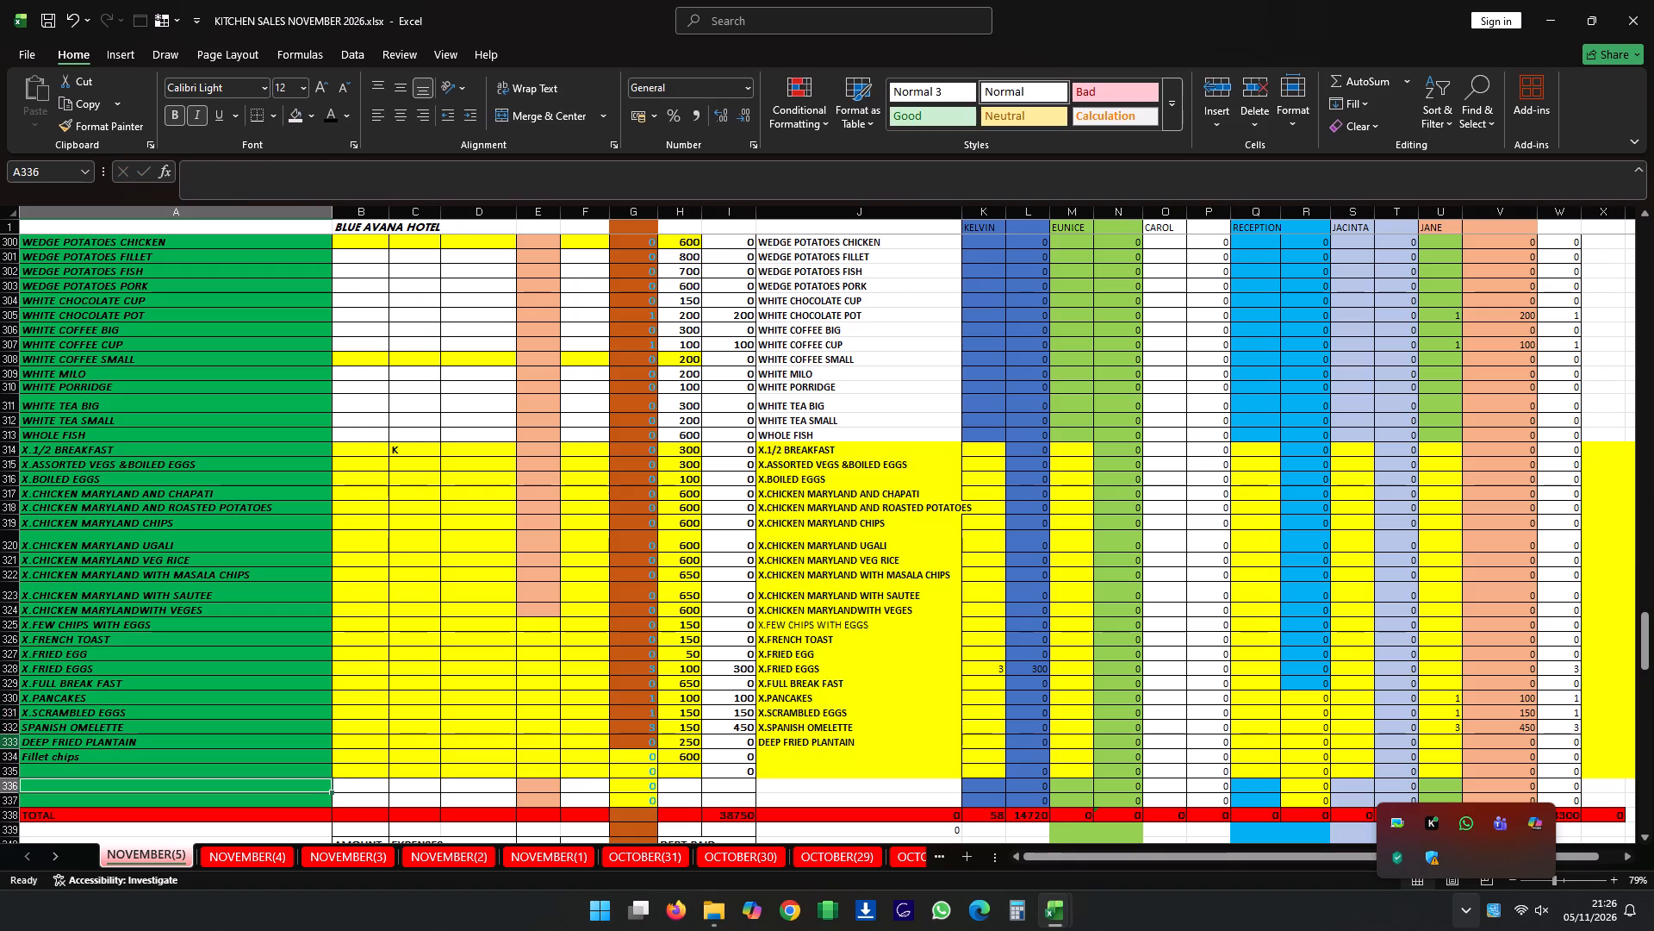
# Enter 3 as KELVIN's sold quantity in the X.SPANISH OMELETTE row.
pyautogui.click(0, 728)
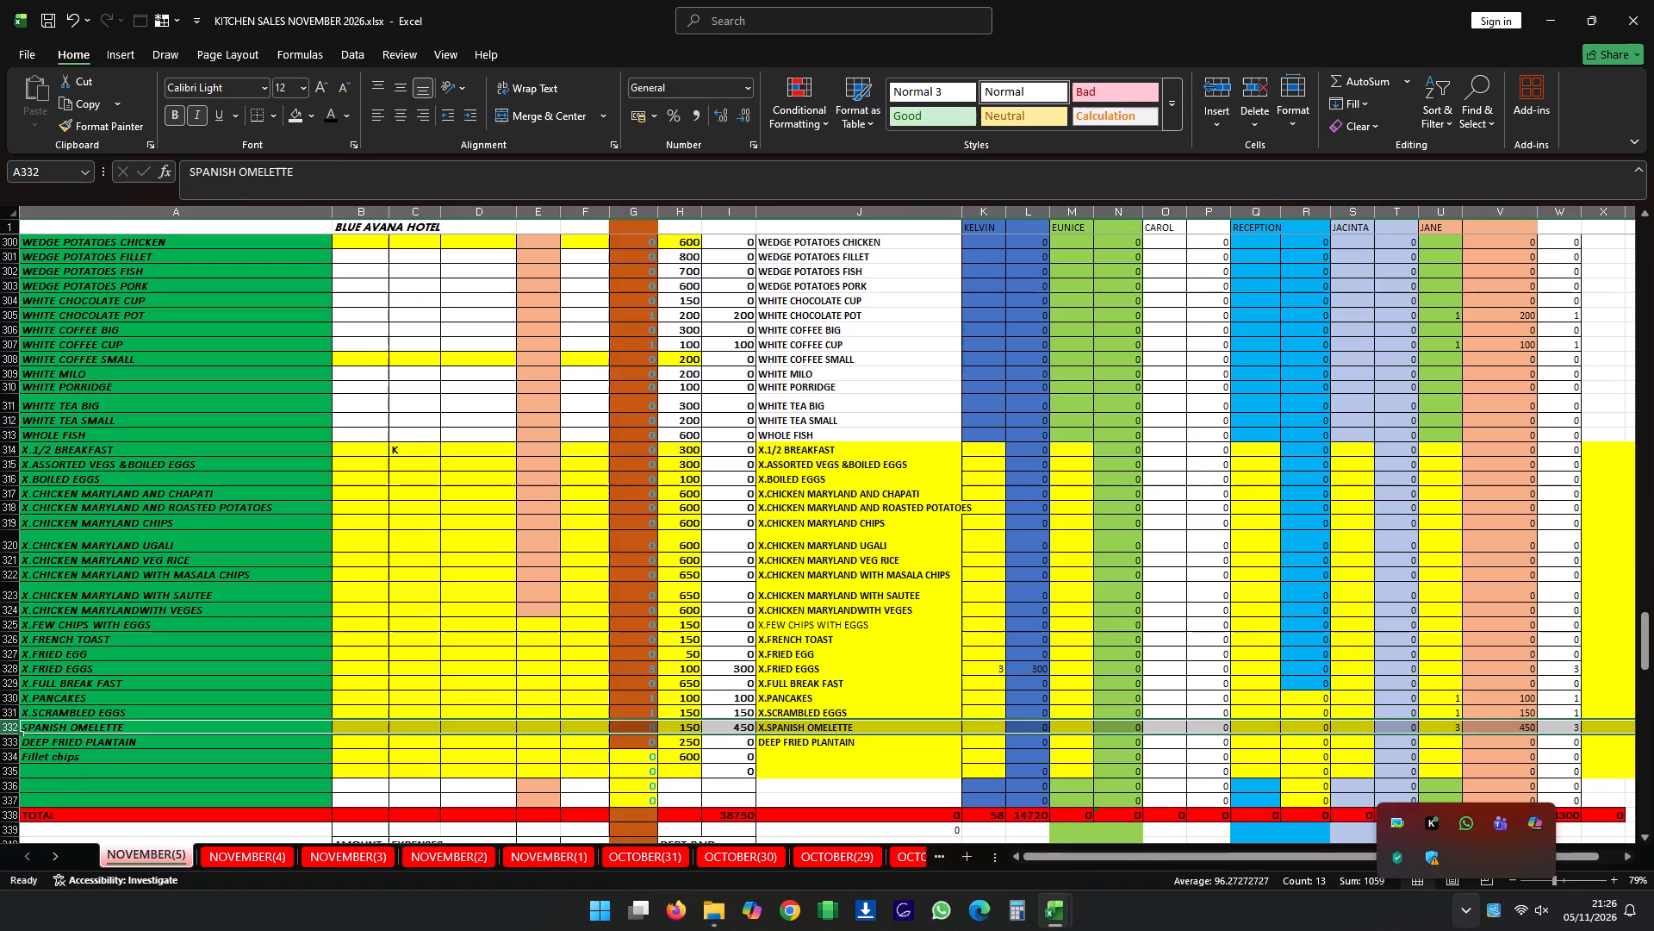
pyautogui.click(978, 727)
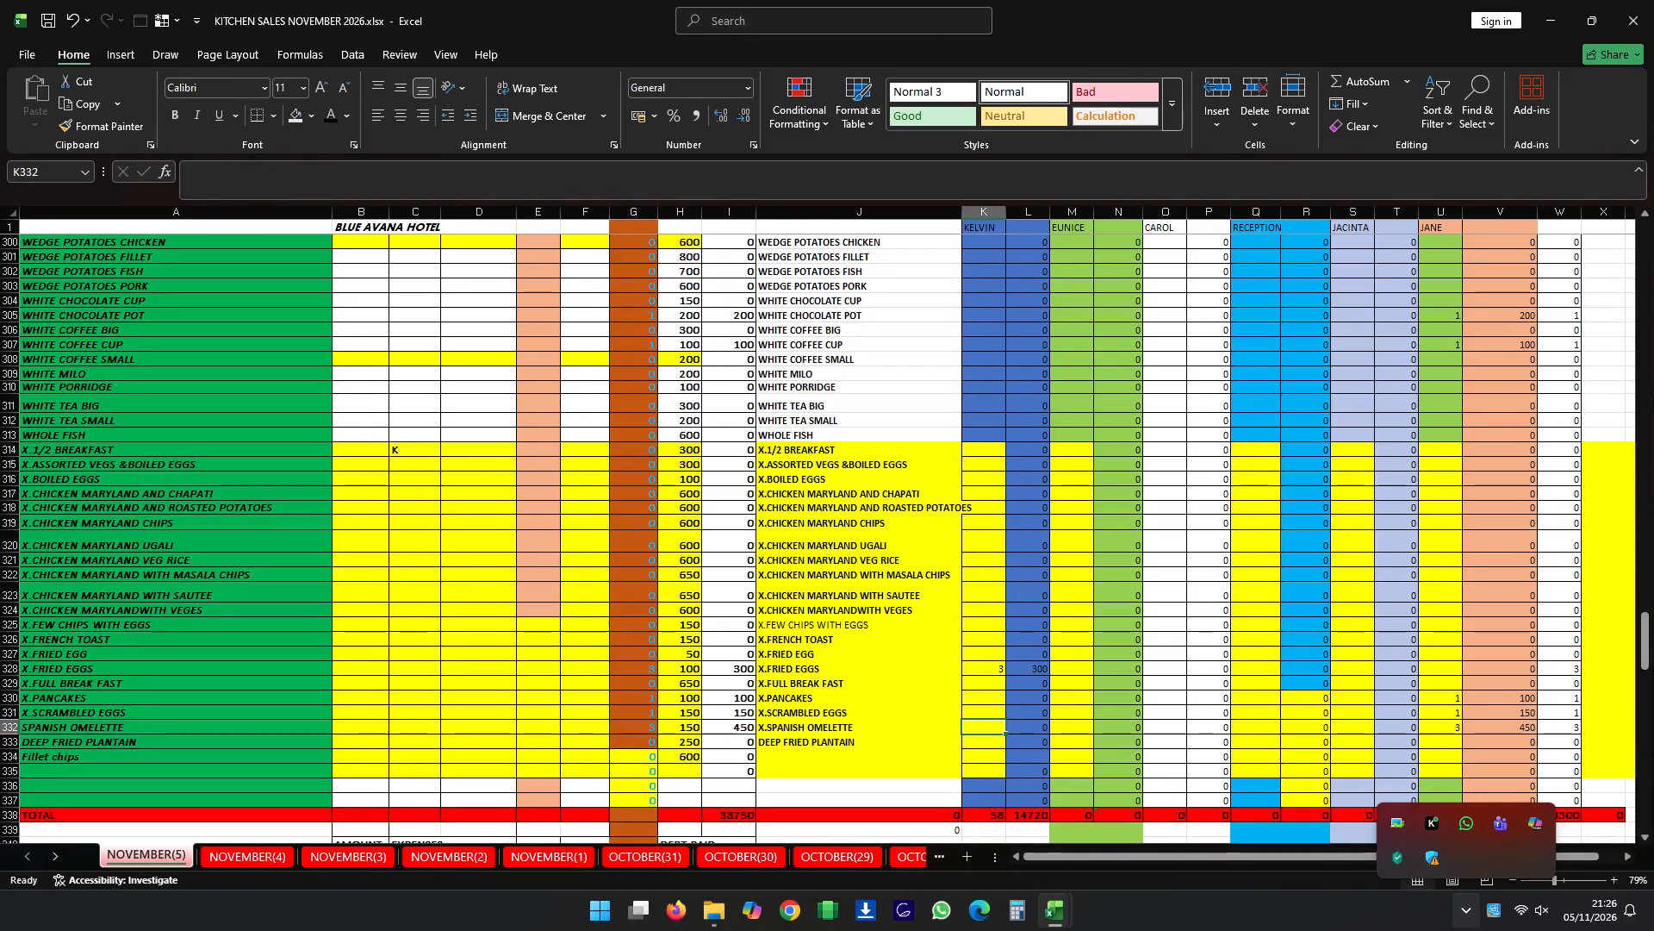
pyautogui.press('3')
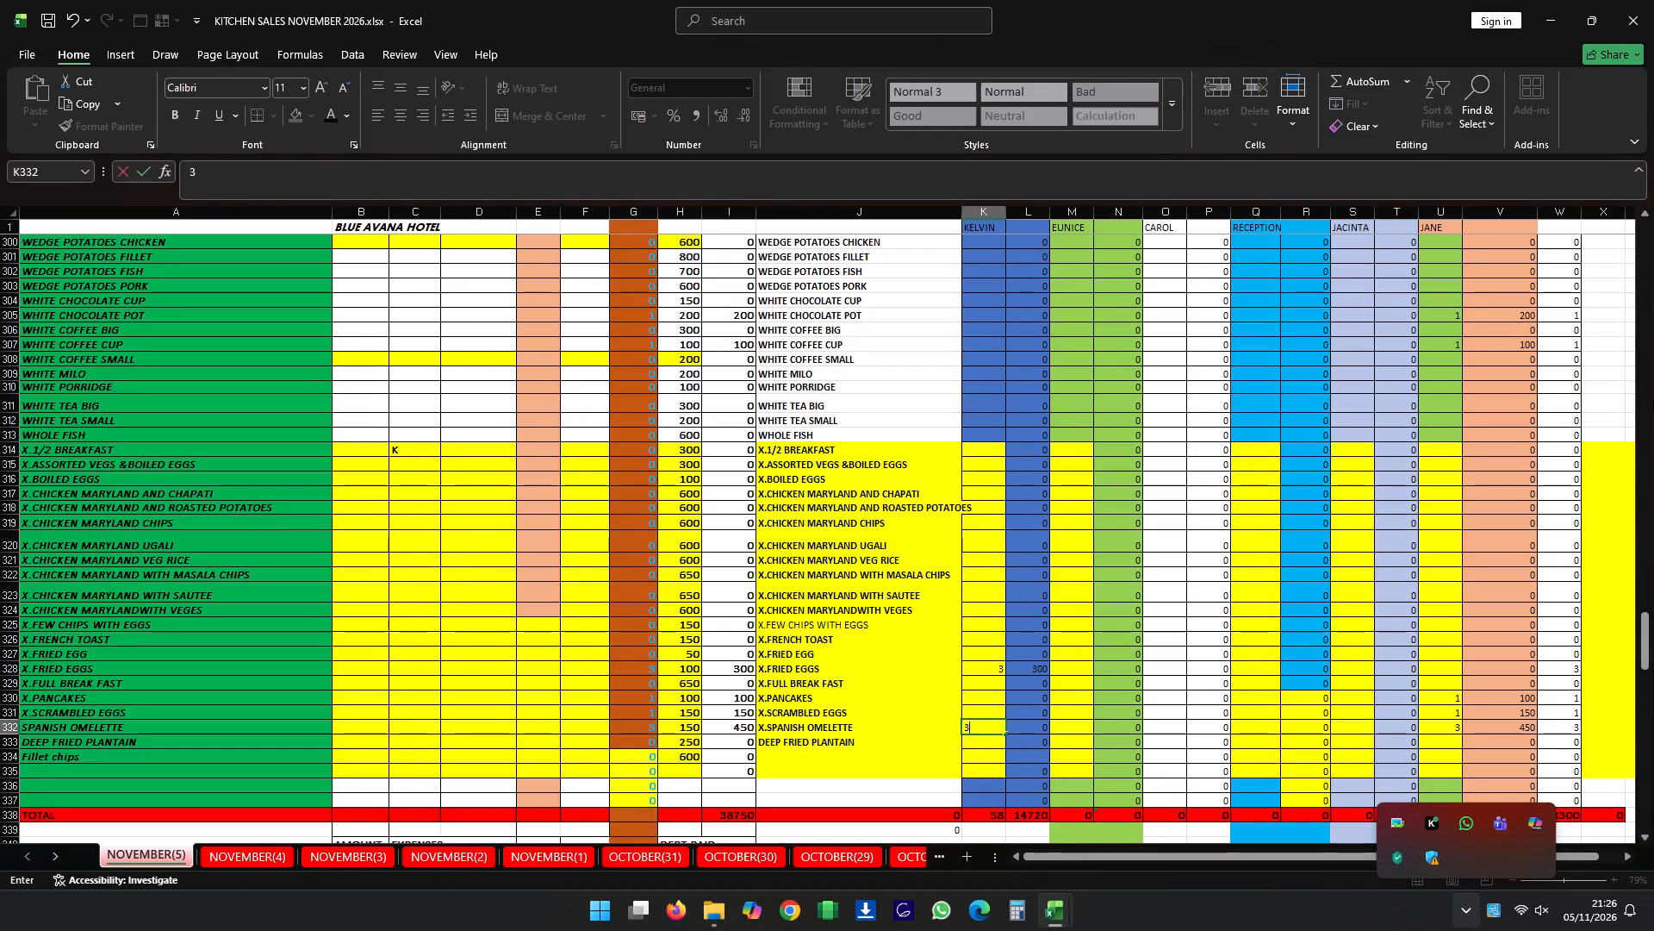
pyautogui.press('Down')
pyautogui.press('Up')
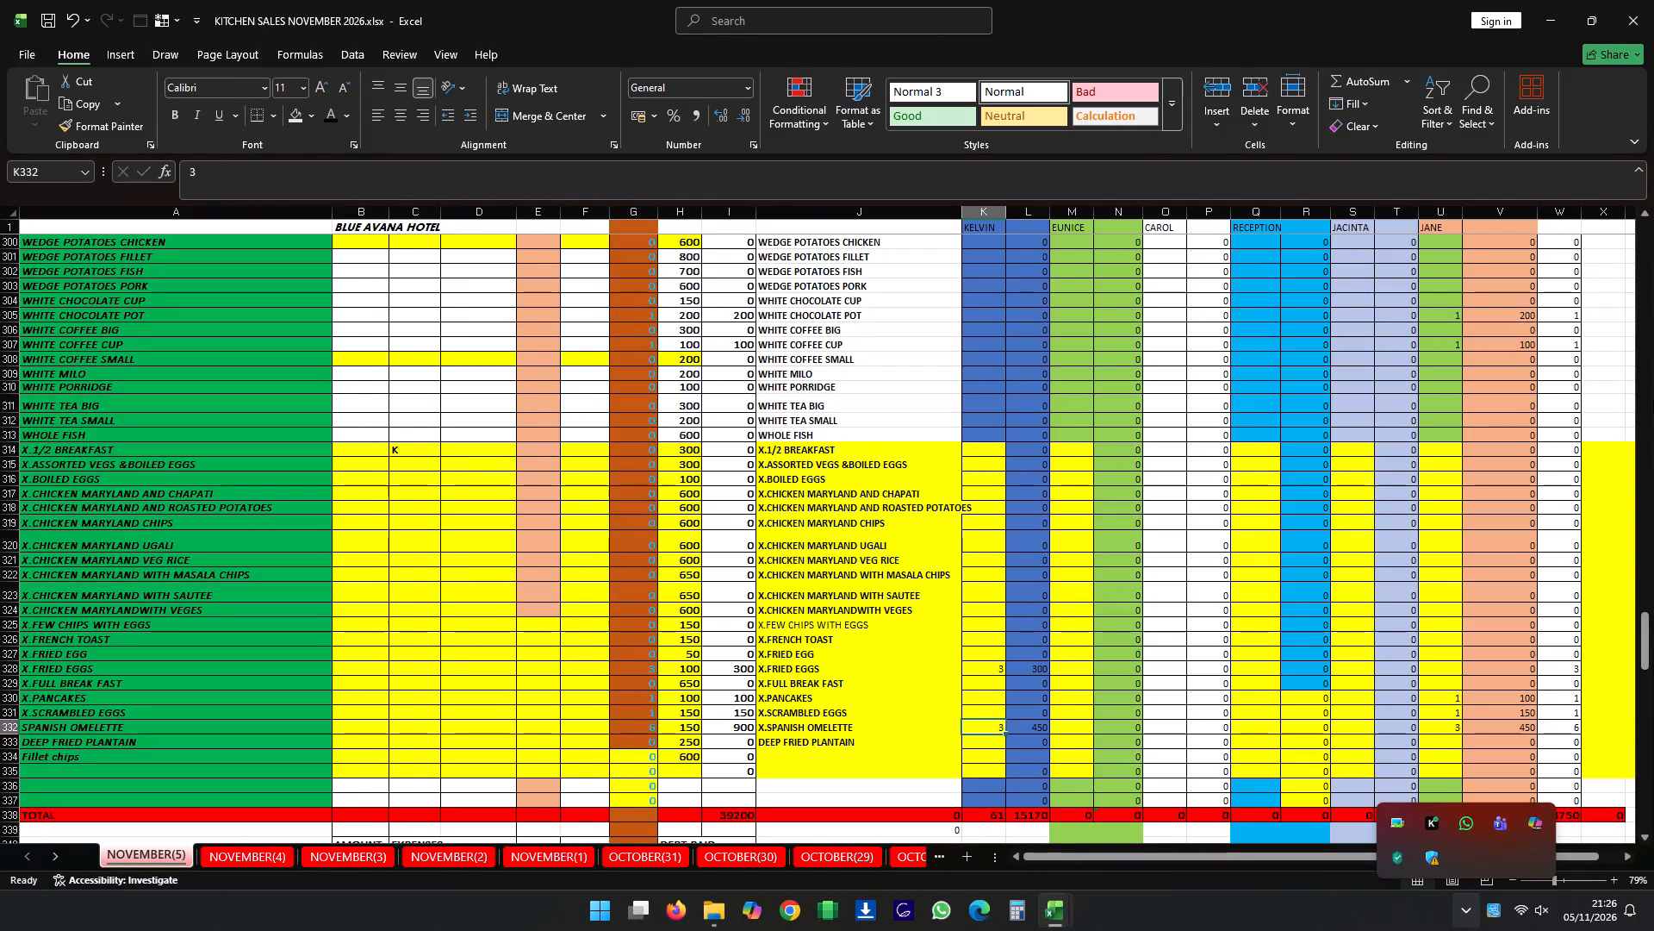
# Examine KELVIN's column through the TOTAL row and the sales summary area below the item list.
pyautogui.press('Down')
pyautogui.press('Down')
pyautogui.press('Down')
pyautogui.press('Down')
pyautogui.press('Down')
pyautogui.press('Down')
pyautogui.press('Down')
pyautogui.press('Down')
pyautogui.press('Down')
pyautogui.press('Down')
pyautogui.press('Down')
pyautogui.press('Down')
pyautogui.press('Down')
pyautogui.press('Down')
pyautogui.press('Down')
pyautogui.press('Down')
pyautogui.press('Down')
pyautogui.press('Down')
pyautogui.press('Down')
pyautogui.press('Down')
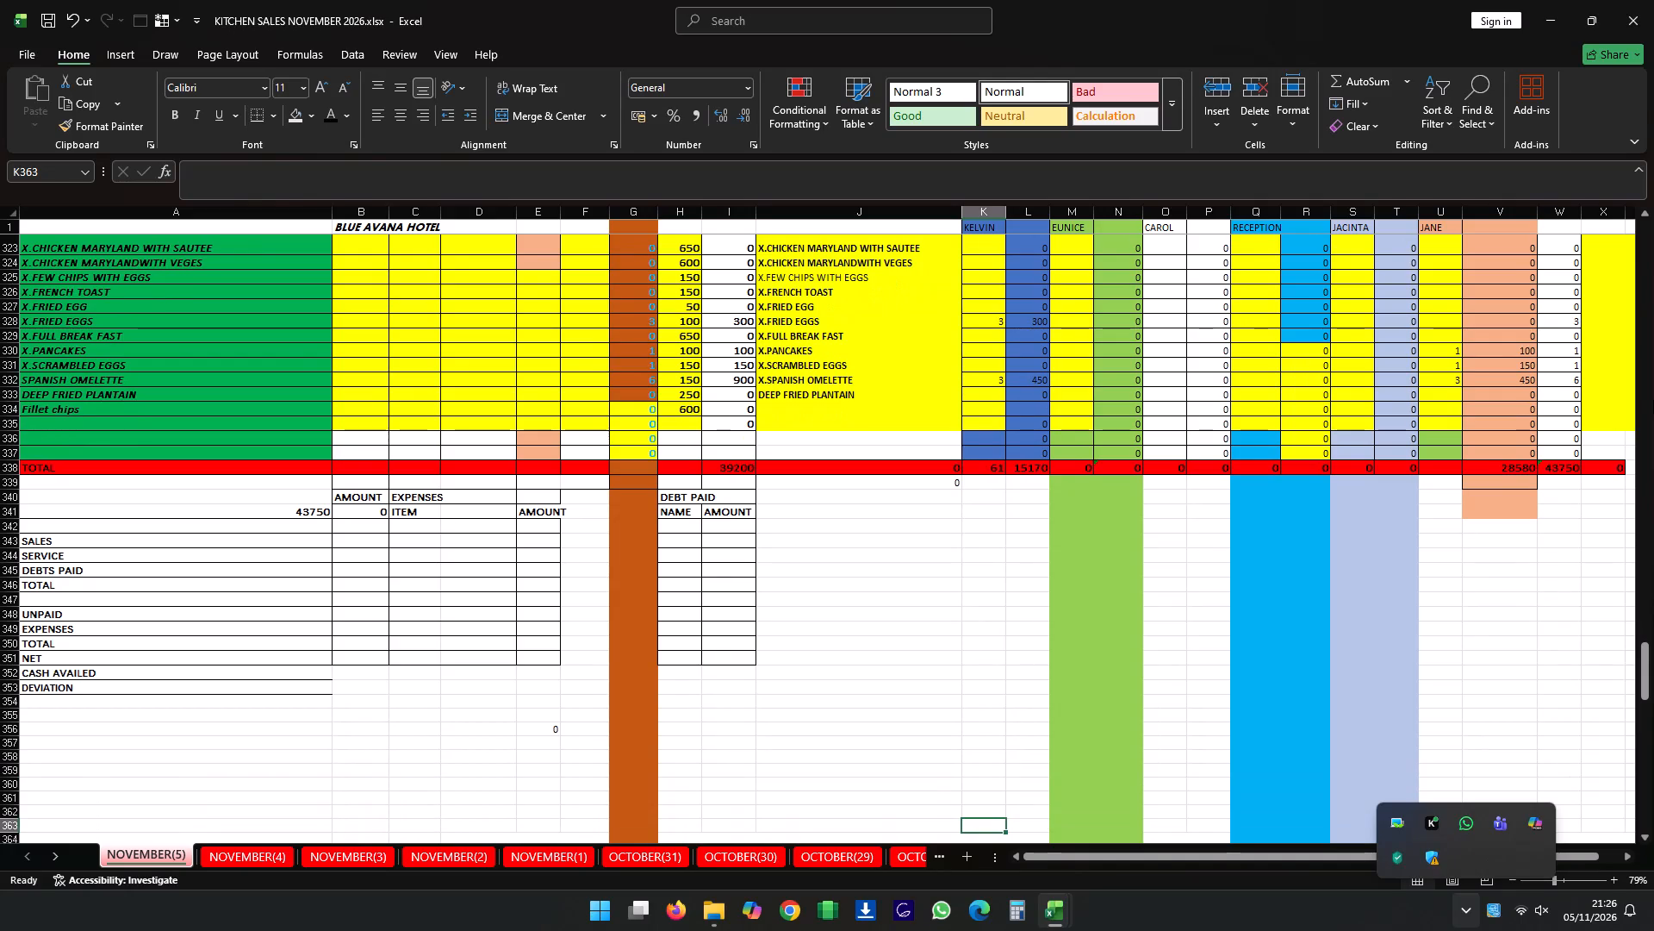
pyautogui.press('Up')
pyautogui.press('Up')
pyautogui.press('Up')
pyautogui.press('Up')
pyautogui.press('Up')
pyautogui.press('Up')
pyautogui.press('Up')
pyautogui.press('Up')
pyautogui.press('Up')
pyautogui.press('Up')
pyautogui.press('Up')
pyautogui.press('Up')
pyautogui.press('Up')
pyautogui.press('Up')
pyautogui.press('Up')
pyautogui.press('Up')
pyautogui.press('Up')
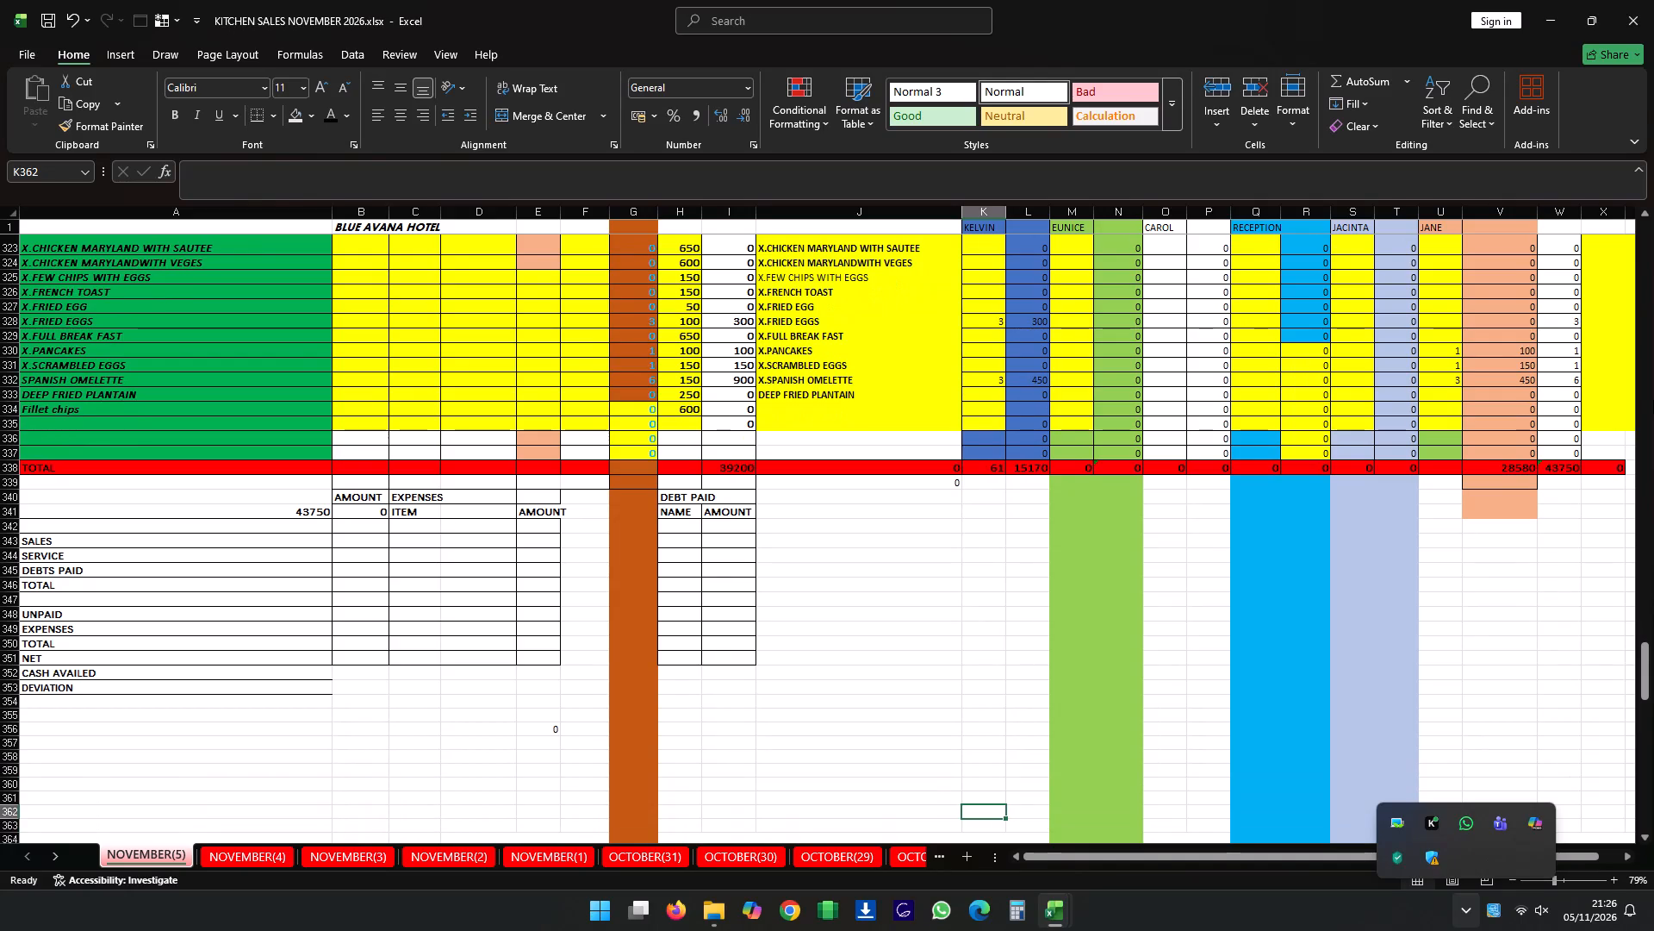
pyautogui.press('Up')
pyautogui.press('Up')
pyautogui.press('Up')
pyautogui.press('Up')
pyautogui.press('Up')
pyautogui.press('Up')
pyautogui.press('Up')
pyautogui.press('Up')
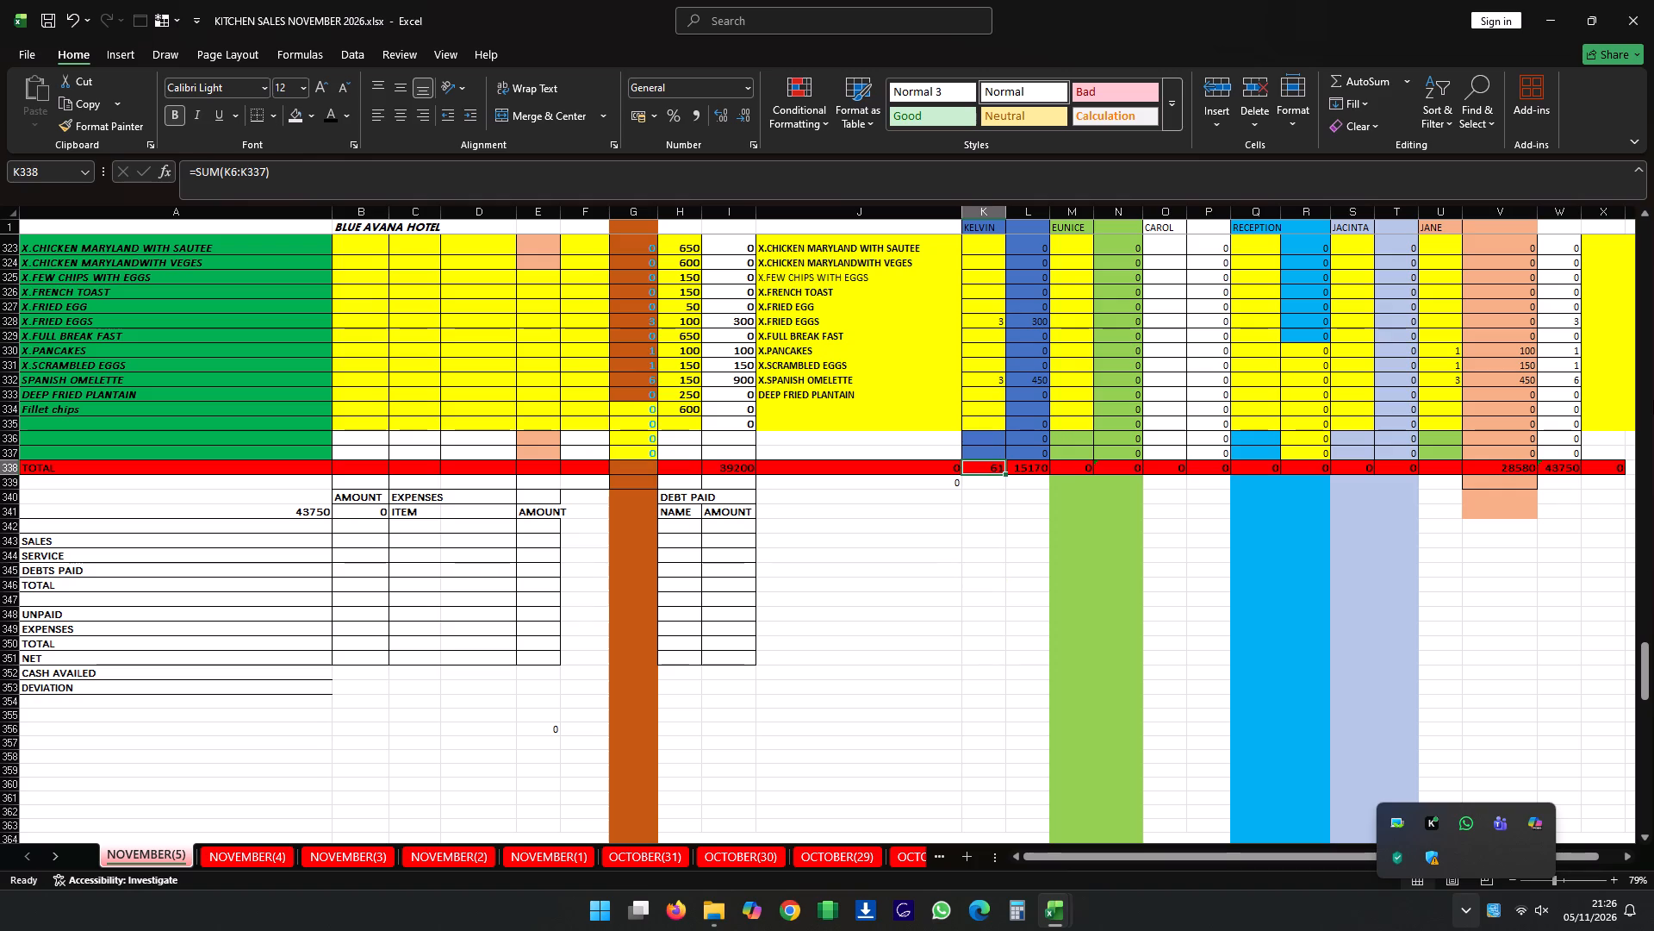
pyautogui.press('Up')
pyautogui.press('Up')
pyautogui.press('Up')
pyautogui.press('Up')
pyautogui.press('Up')
pyautogui.press('Up')
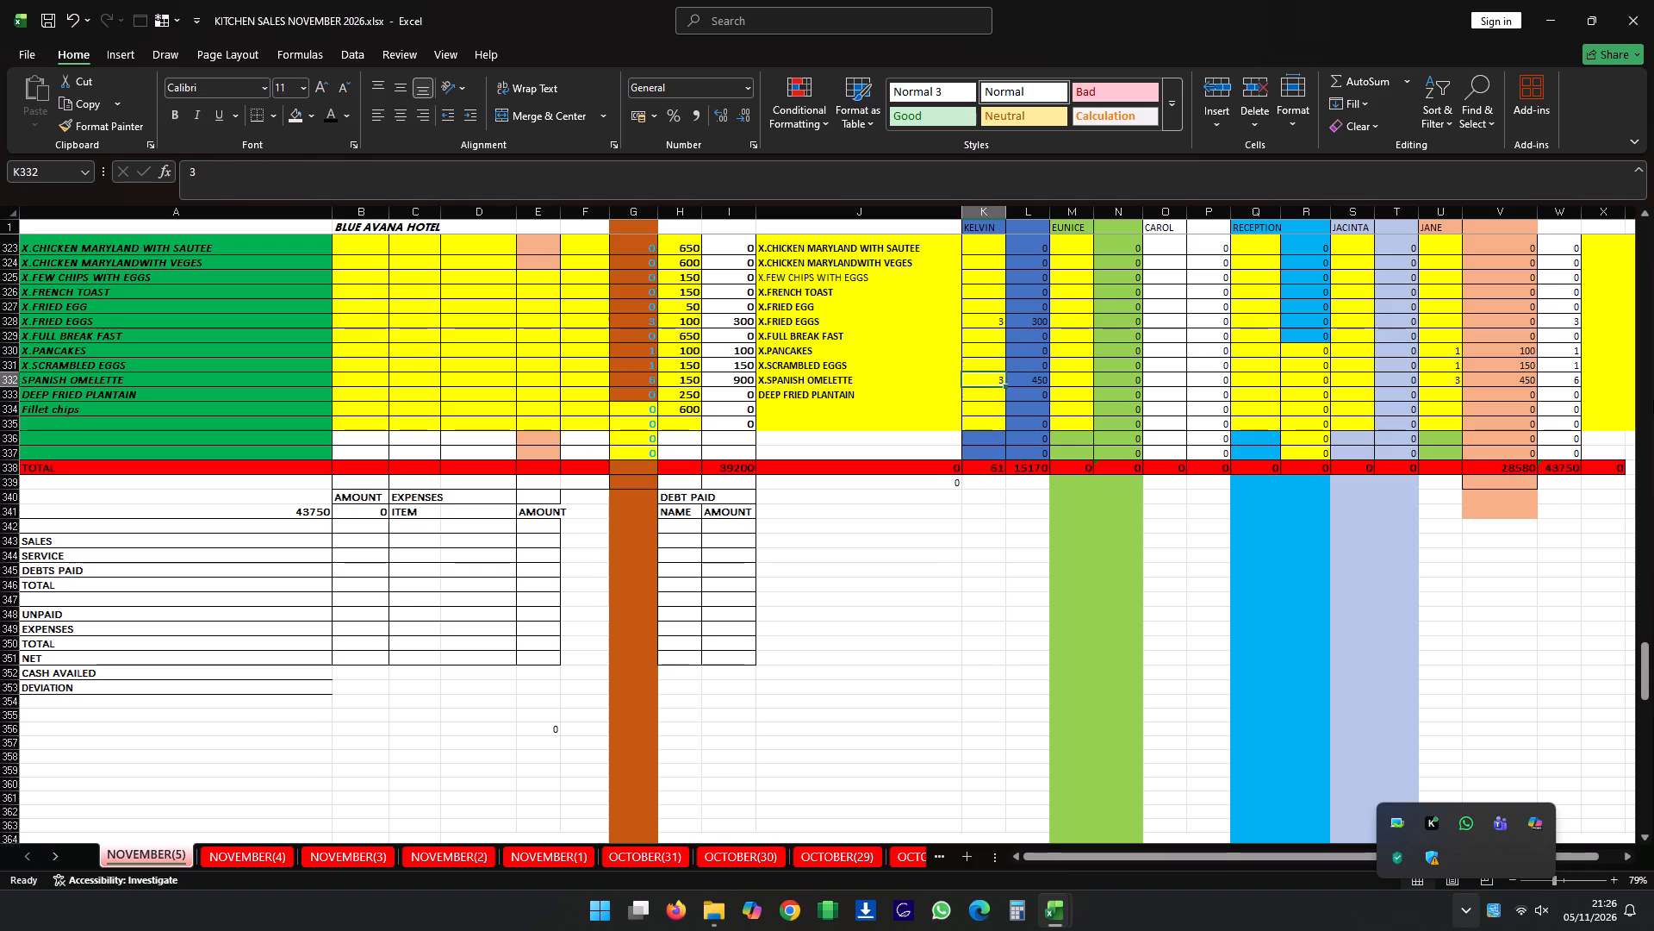
# Review KELVIN's sold quantities from the X.SPANISH OMELETTE row back up the list to the STEAMED RICE row.
pyautogui.press('Up')
pyautogui.press('Up')
pyautogui.press('Up')
pyautogui.press('Up')
pyautogui.press('Up')
pyautogui.press('Up')
pyautogui.press('Up')
pyautogui.press('Up')
pyautogui.press('Up')
pyautogui.press('Up')
pyautogui.press('Up')
pyautogui.press('Up')
pyautogui.press('Up')
pyautogui.press('Up')
pyautogui.press('Up')
pyautogui.press('Up')
pyautogui.press('Up')
pyautogui.press('Up')
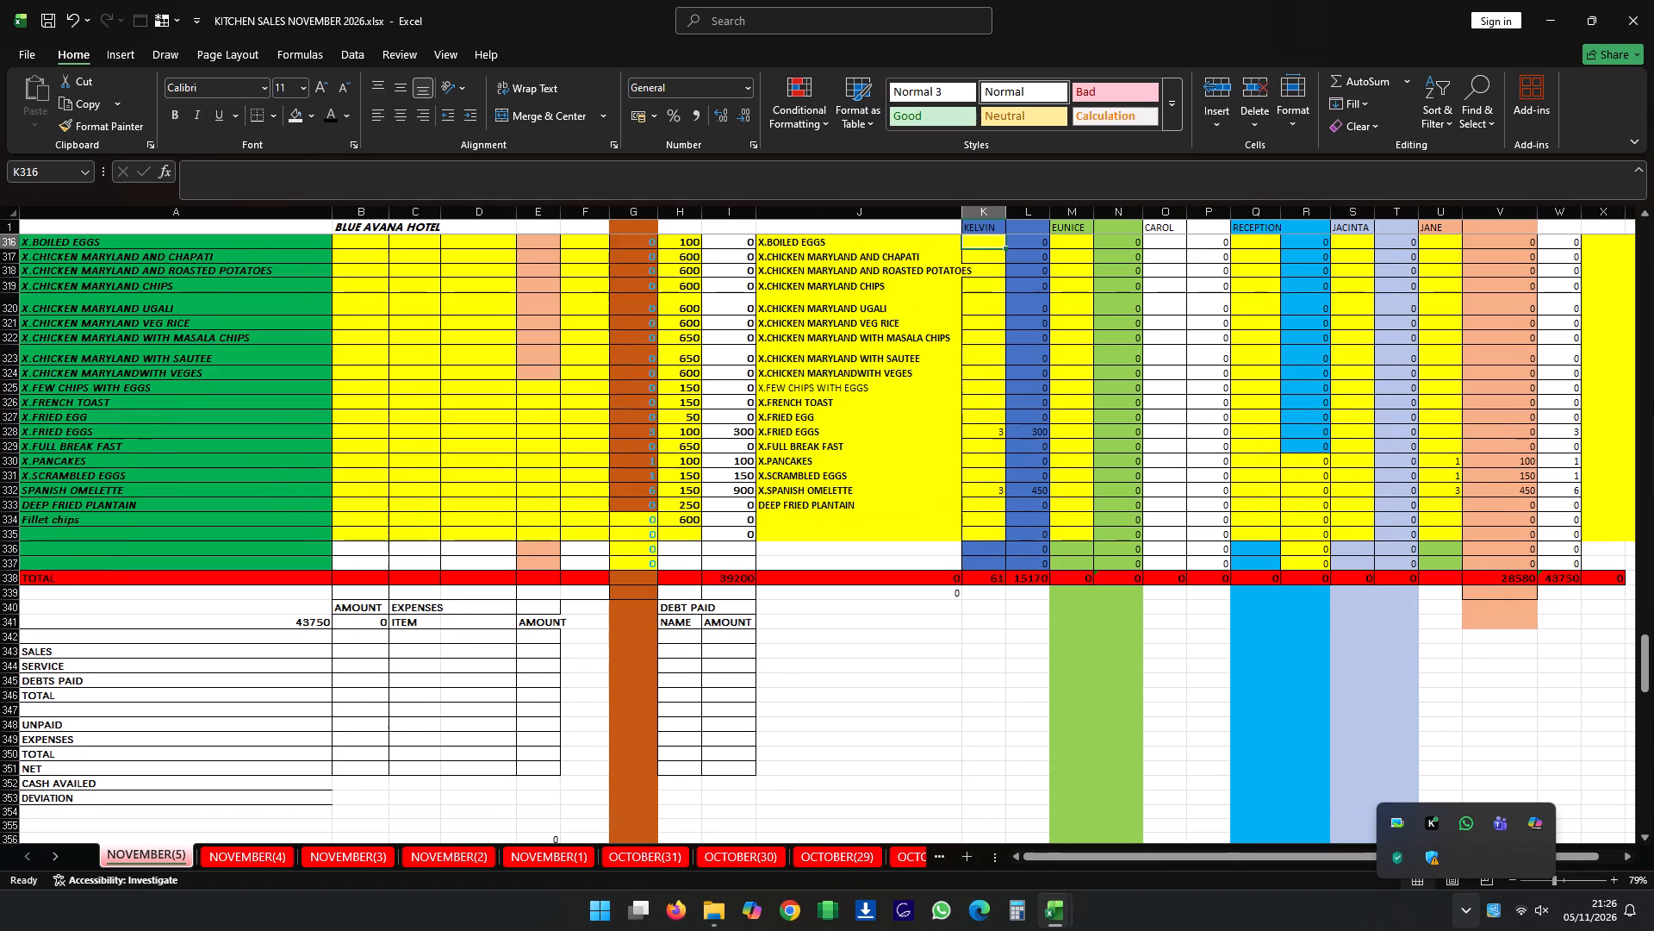
pyautogui.press('Up')
pyautogui.press('Up')
pyautogui.press('Up')
pyautogui.press('Up')
pyautogui.press('Up')
pyautogui.press('Up')
pyautogui.press('Up')
pyautogui.press('Up')
pyautogui.press('Up')
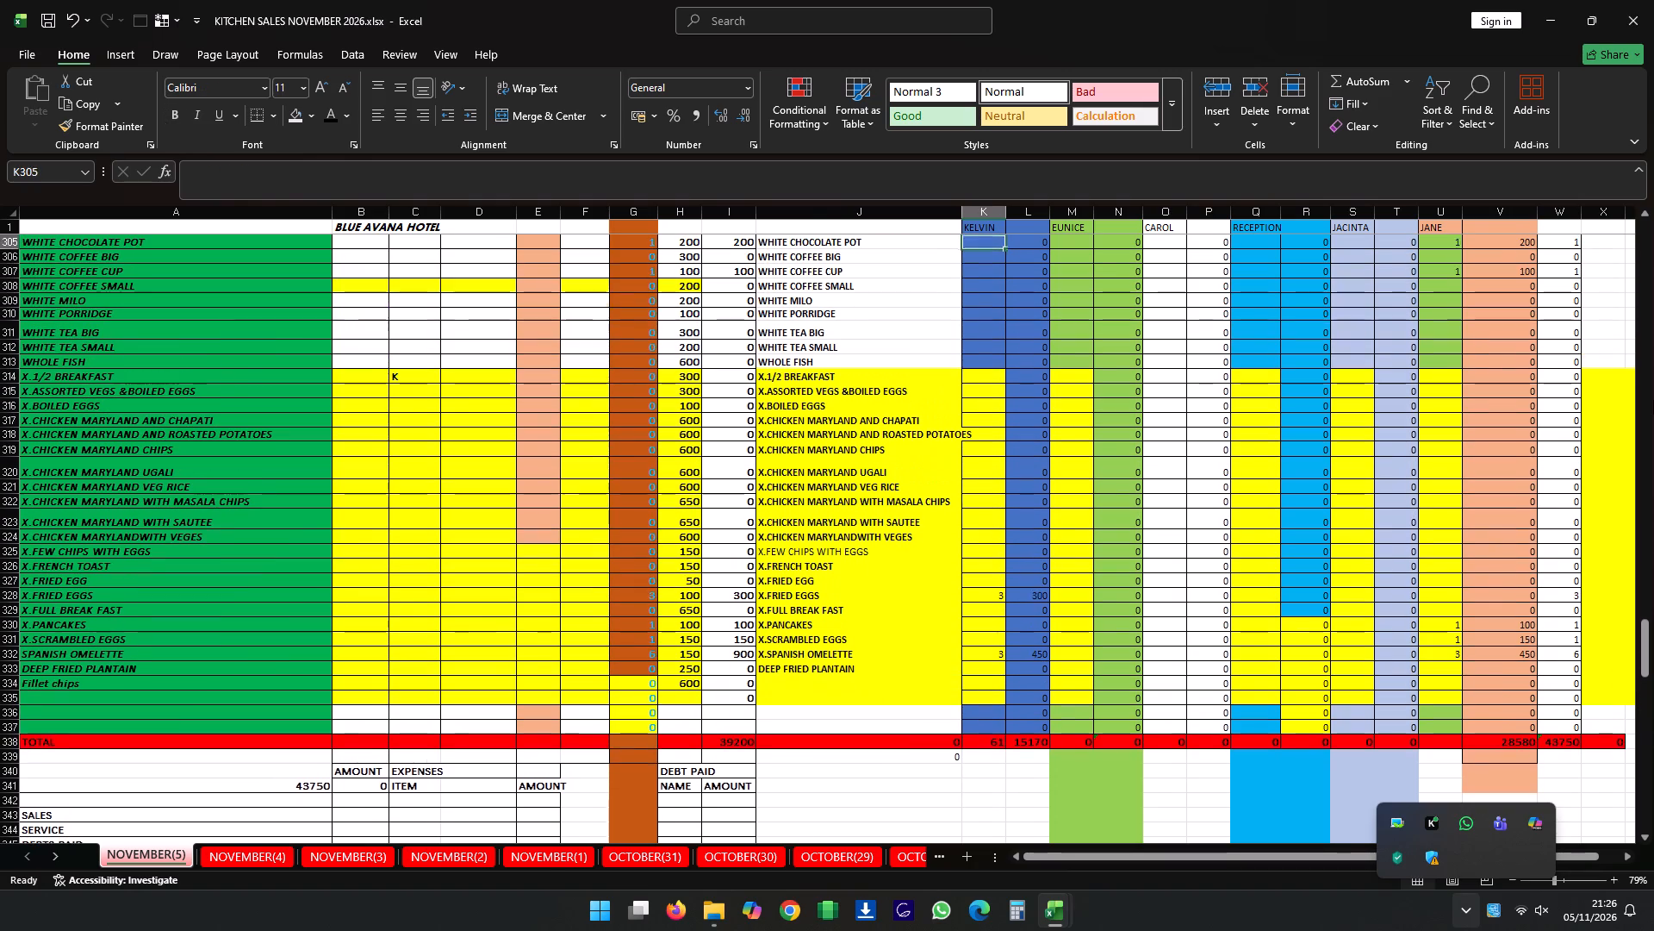
pyautogui.press('Up')
pyautogui.press('Up')
pyautogui.press('Up')
pyautogui.press('Up')
pyautogui.press('Up')
pyautogui.press('Up')
pyautogui.press('Up')
pyautogui.press('Up')
pyautogui.press('Up')
pyautogui.press('Up')
pyautogui.press('Up')
pyautogui.press('Up')
pyautogui.press('Up')
pyautogui.press('Up')
pyautogui.press('Up')
pyautogui.press('Up')
pyautogui.press('Up')
pyautogui.press('Up')
pyautogui.press('Up')
pyautogui.press('Up')
pyautogui.press('Up')
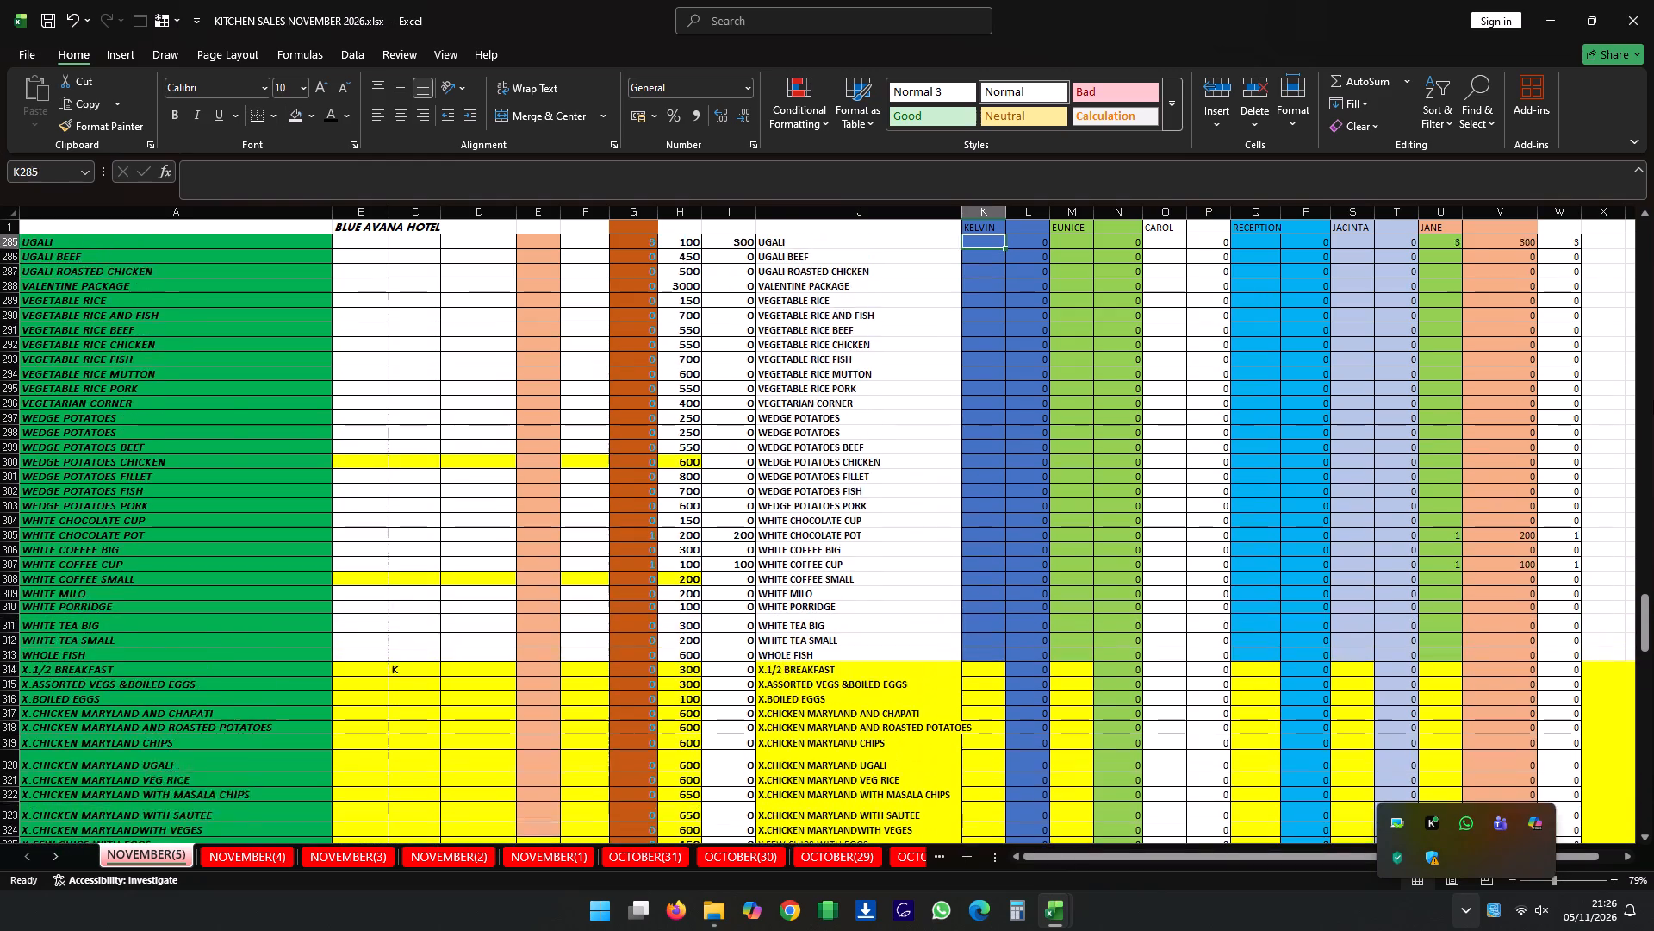
pyautogui.press('Down')
pyautogui.press('Down')
pyautogui.press('Down')
pyautogui.press('Down')
pyautogui.press('Down')
pyautogui.press('Down')
pyautogui.press('Down')
pyautogui.press('Down')
pyautogui.press('Down')
pyautogui.press('Down')
pyautogui.press('Down')
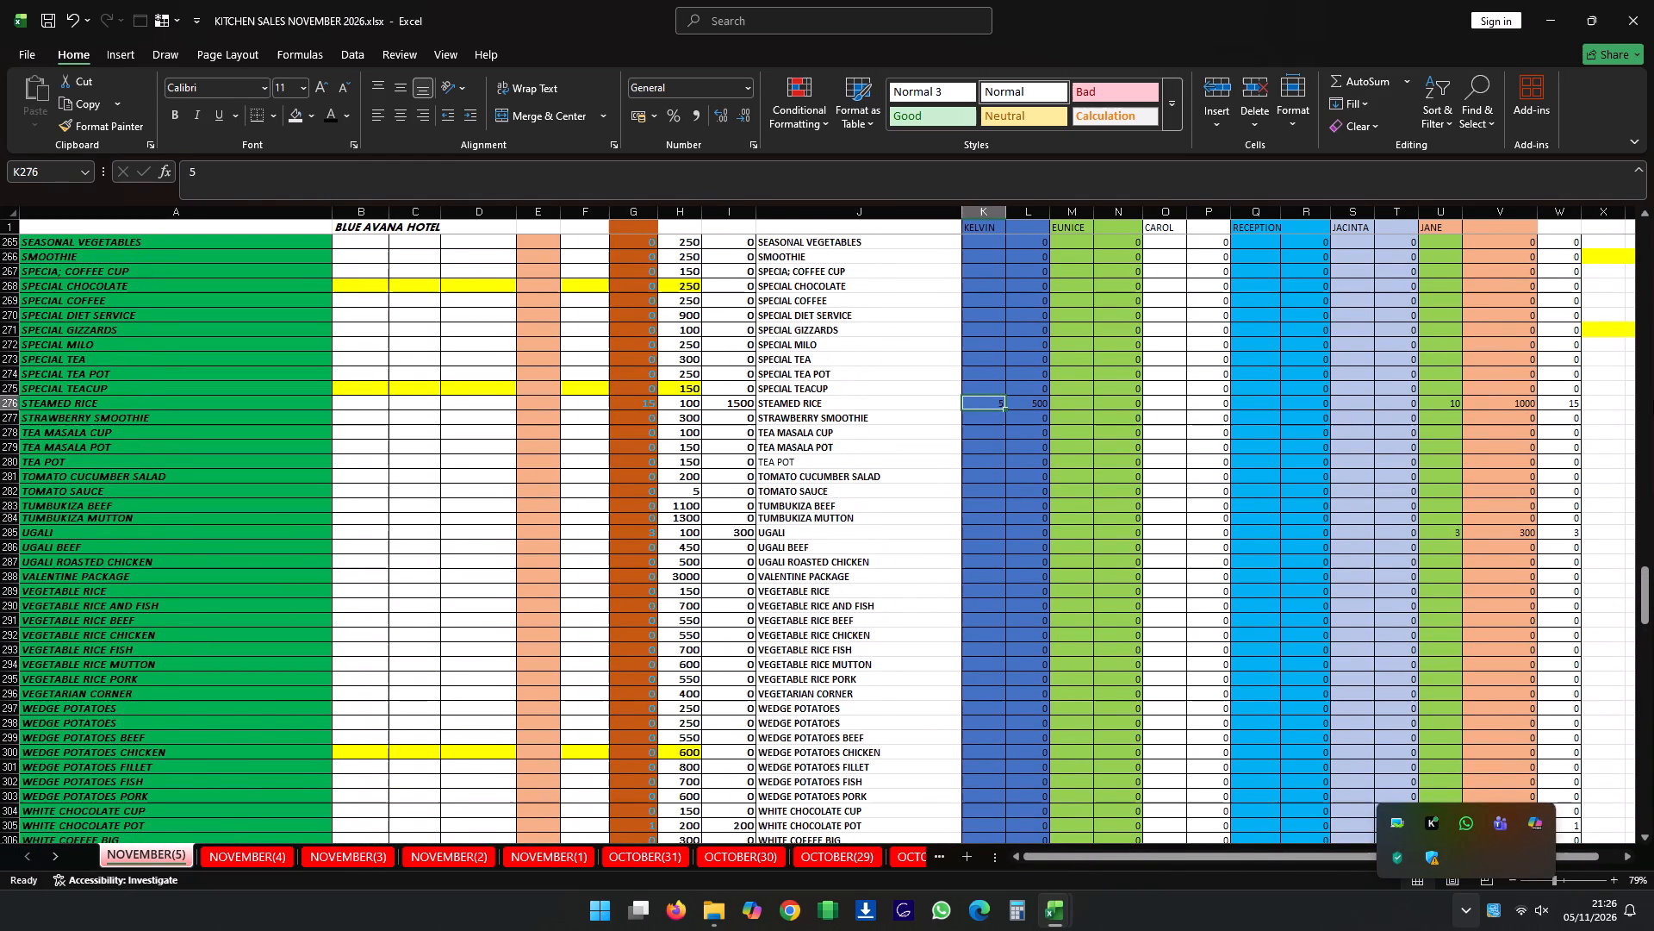
# Review KELVIN's sold quantities from the STEAMED RICE row back up the list to the MUKIMO row.
pyautogui.press('Up')
pyautogui.press('Up')
pyautogui.press('Up')
pyautogui.press('Up')
pyautogui.press('Up')
pyautogui.press('Up')
pyautogui.press('Up')
pyautogui.press('Up')
pyautogui.press('Up')
pyautogui.press('Up')
pyautogui.press('Up')
pyautogui.press('Up')
pyautogui.press('Up')
pyautogui.press('Up')
pyautogui.press('Up')
pyautogui.press('Up')
pyautogui.press('Up')
pyautogui.press('Up')
pyautogui.press('Up')
pyautogui.press('Up')
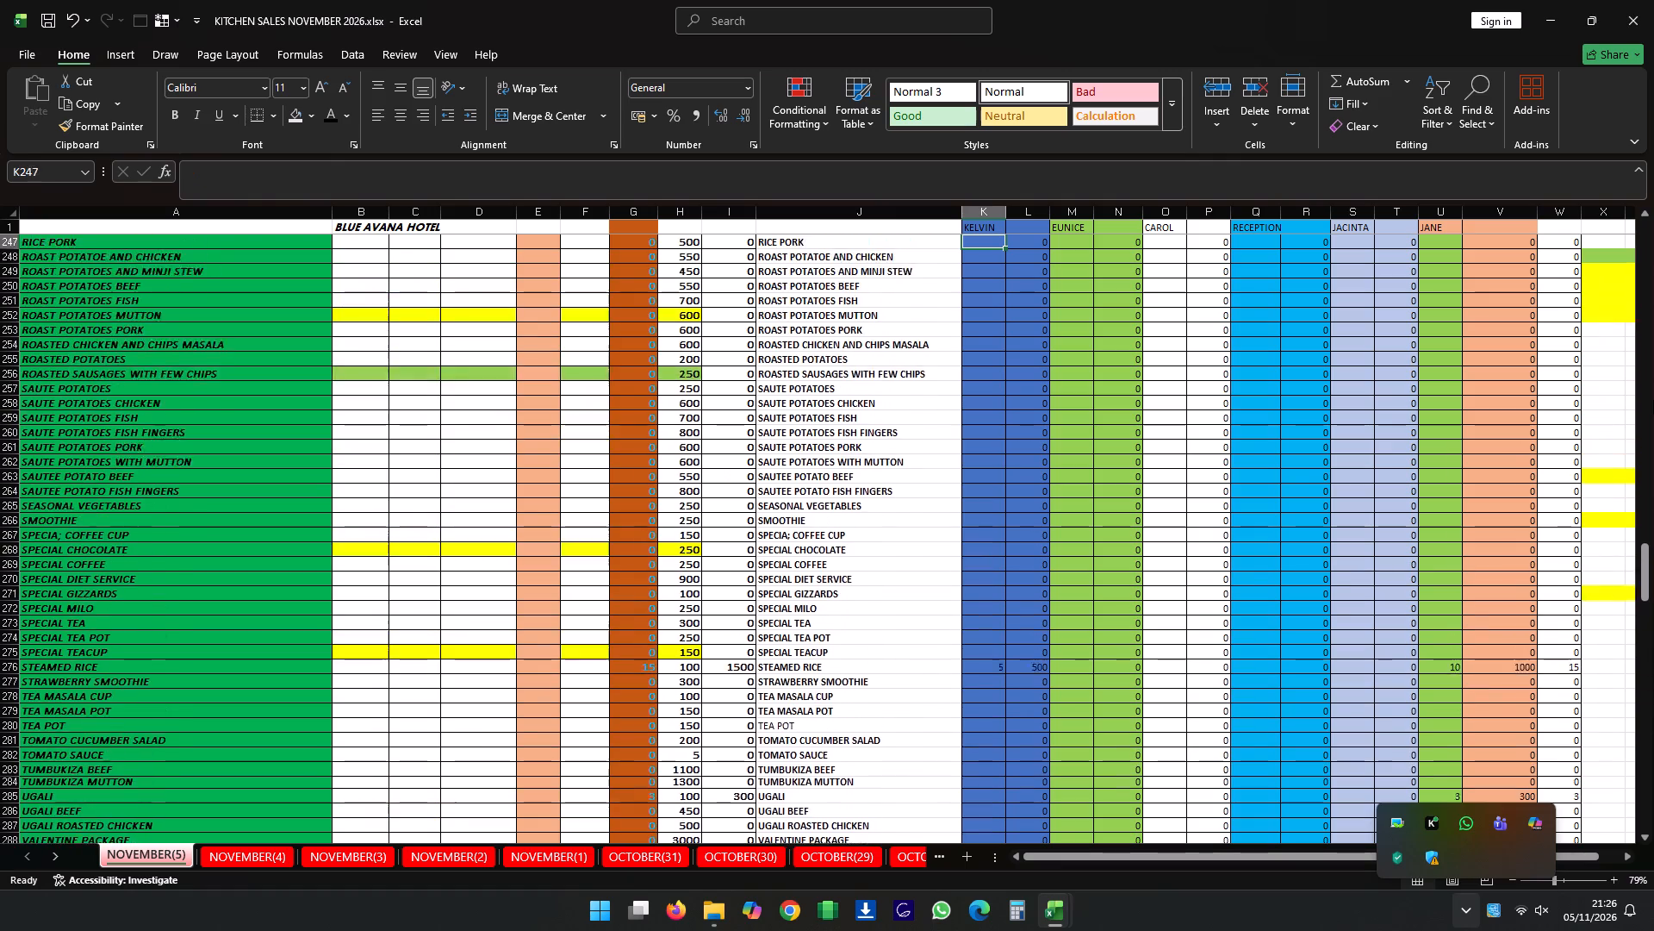
pyautogui.press('Up')
pyautogui.press('Up')
pyautogui.press('Up')
pyautogui.press('Up')
pyautogui.press('Up')
pyautogui.press('Up')
pyautogui.press('Up')
pyautogui.press('Up')
pyautogui.press('Up')
pyautogui.press('Up')
pyautogui.press('Up')
pyautogui.press('Up')
pyautogui.press('Up')
pyautogui.press('Up')
pyautogui.press('Up')
pyautogui.press('Up')
pyautogui.press('Up')
pyautogui.press('Up')
pyautogui.press('Up')
pyautogui.press('Up')
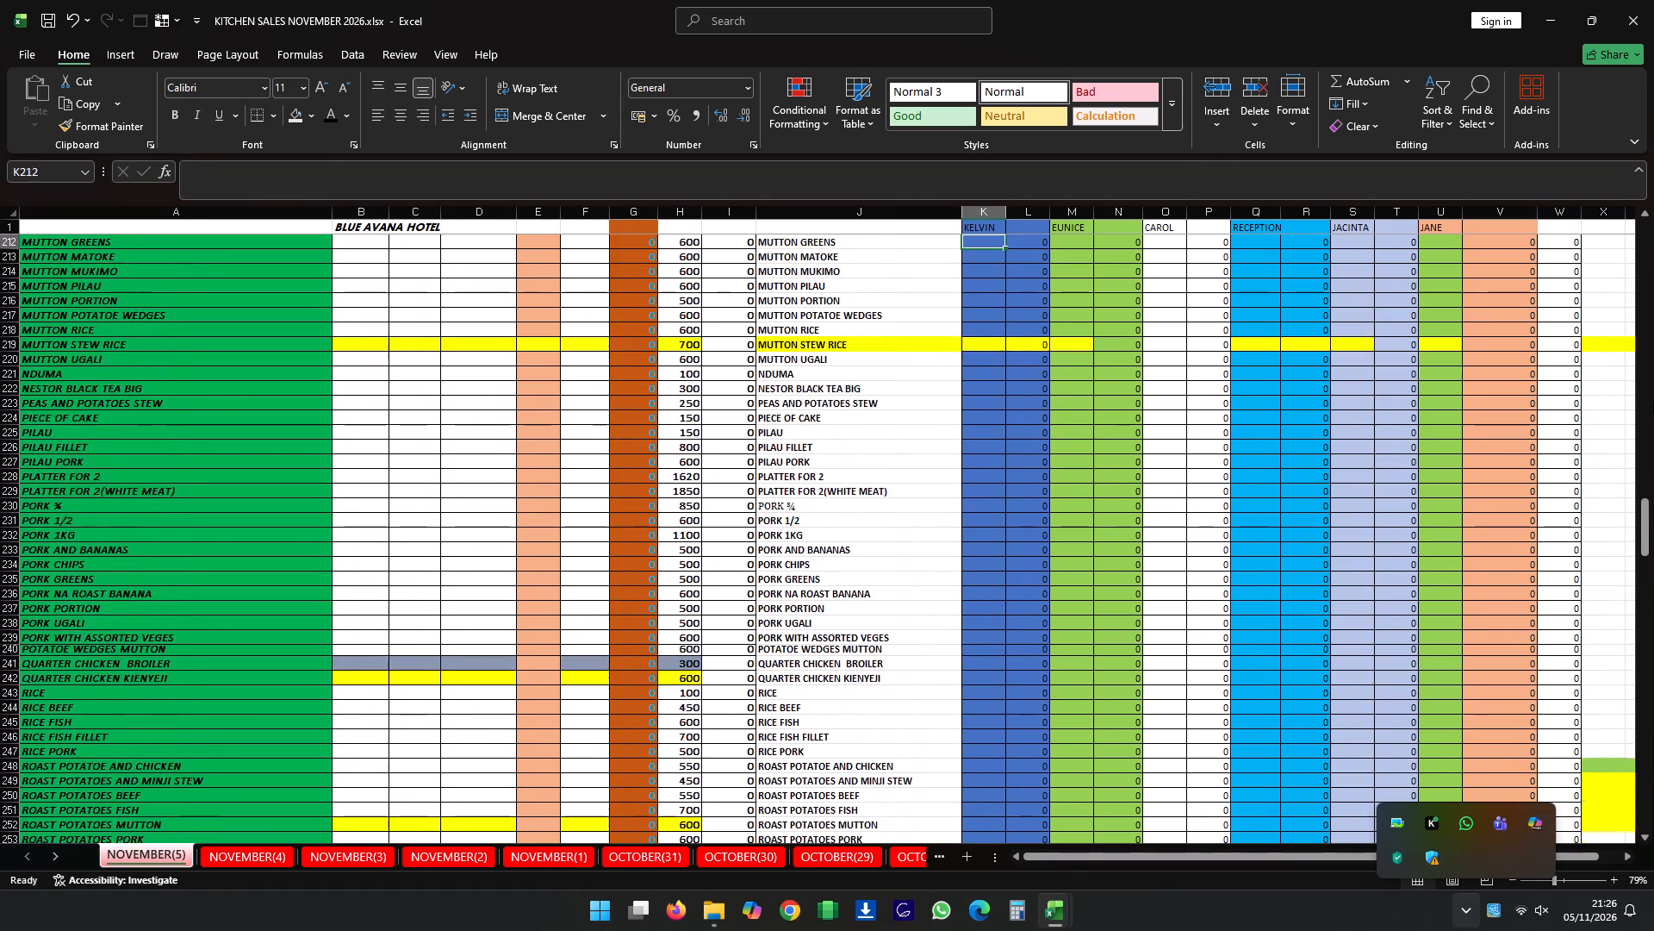
pyautogui.press('Down')
pyautogui.press('Down')
pyautogui.press('Down')
pyautogui.press('Down')
pyautogui.press('Down')
pyautogui.press('Down')
pyautogui.press('Down')
pyautogui.press('Down')
pyautogui.press('Down')
pyautogui.press('Down')
pyautogui.press('Down')
pyautogui.press('Down')
pyautogui.press('Down')
pyautogui.press('Down')
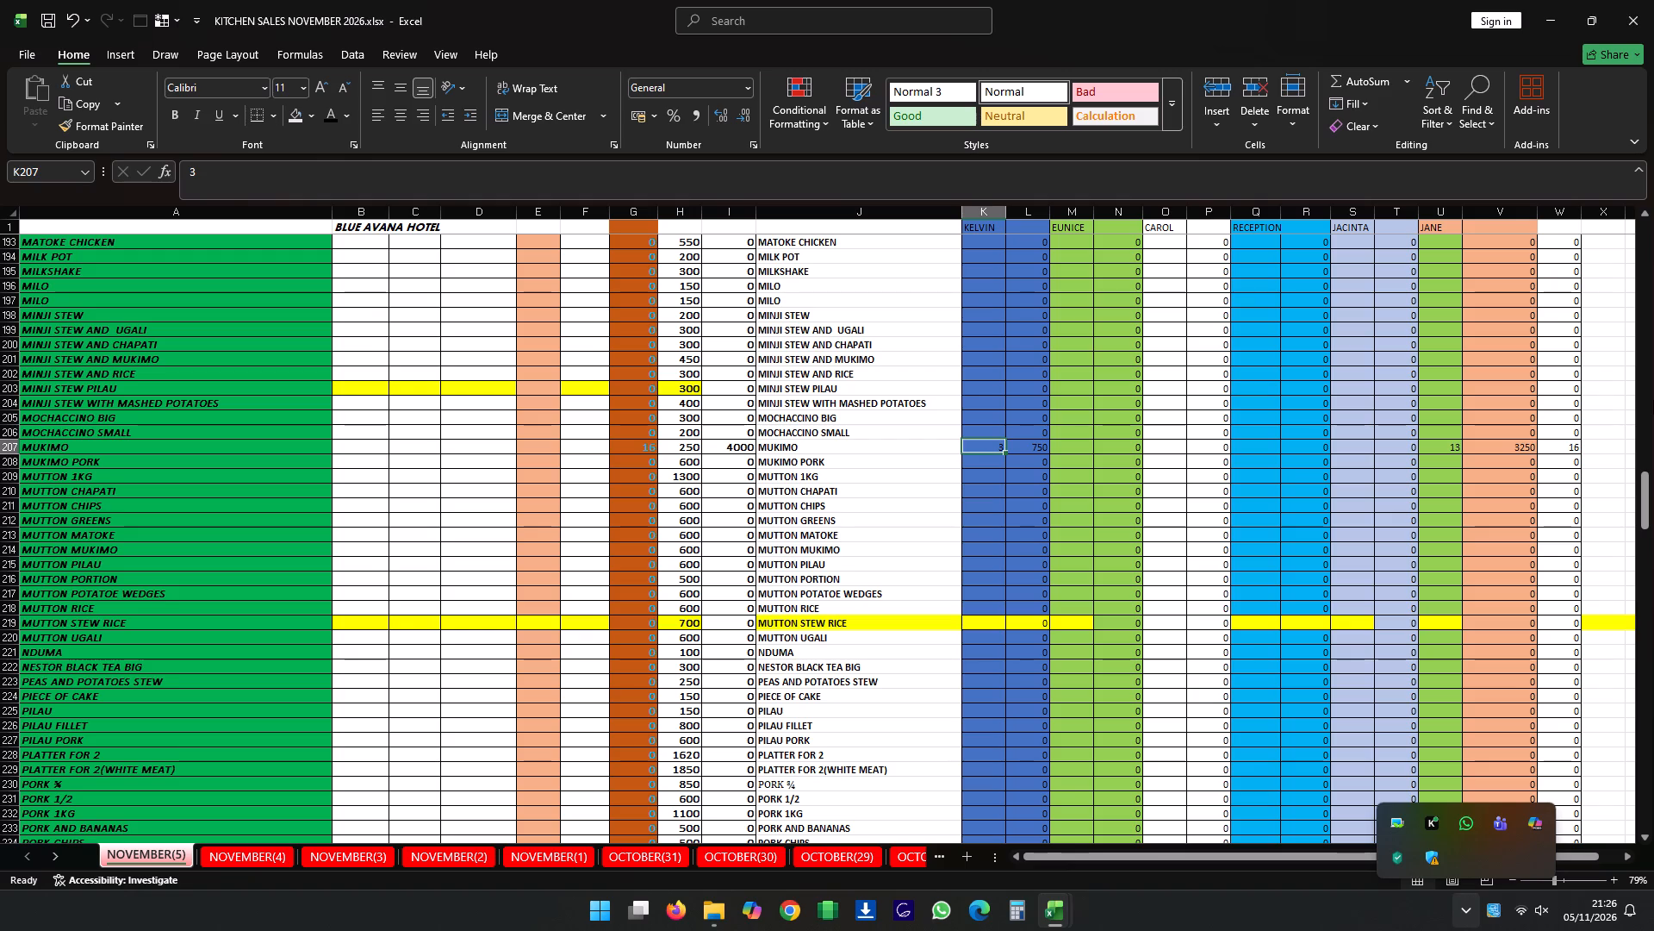
# Review KELVIN's sold quantities from the MUKIMO row up to the start of the item list.
pyautogui.press('Up')
pyautogui.press('Up')
pyautogui.press('Up')
pyautogui.press('Up')
pyautogui.press('Up')
pyautogui.press('Up')
pyautogui.press('Up')
pyautogui.press('Up')
pyautogui.press('Up')
pyautogui.press('Up')
pyautogui.press('Up')
pyautogui.press('Up')
pyautogui.press('Up')
pyautogui.press('Up')
pyautogui.press('Up')
pyautogui.press('Up')
pyautogui.press('Up')
pyautogui.press('Up')
pyautogui.press('Up')
pyautogui.press('Up')
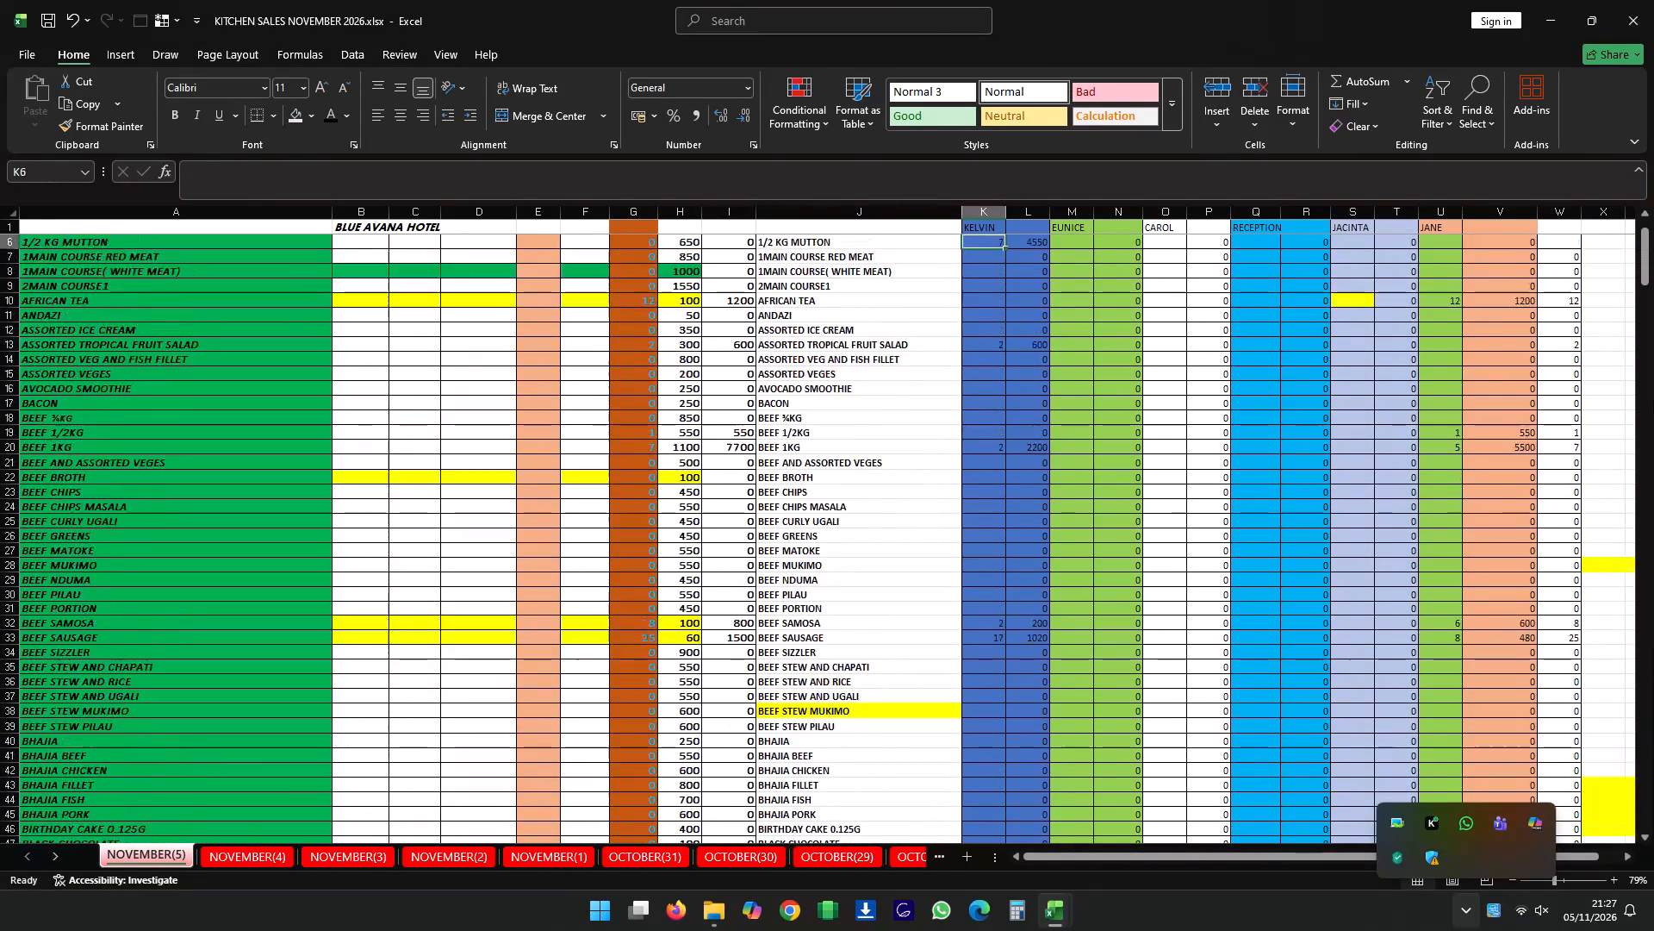
# Re-enter 2 as KELVIN's sold quantity in the ASSORTED TROPICAL FRUIT SALAD row.
pyautogui.press('Down')
pyautogui.press('Down')
pyautogui.press('Down')
pyautogui.press('Down')
pyautogui.press('Down')
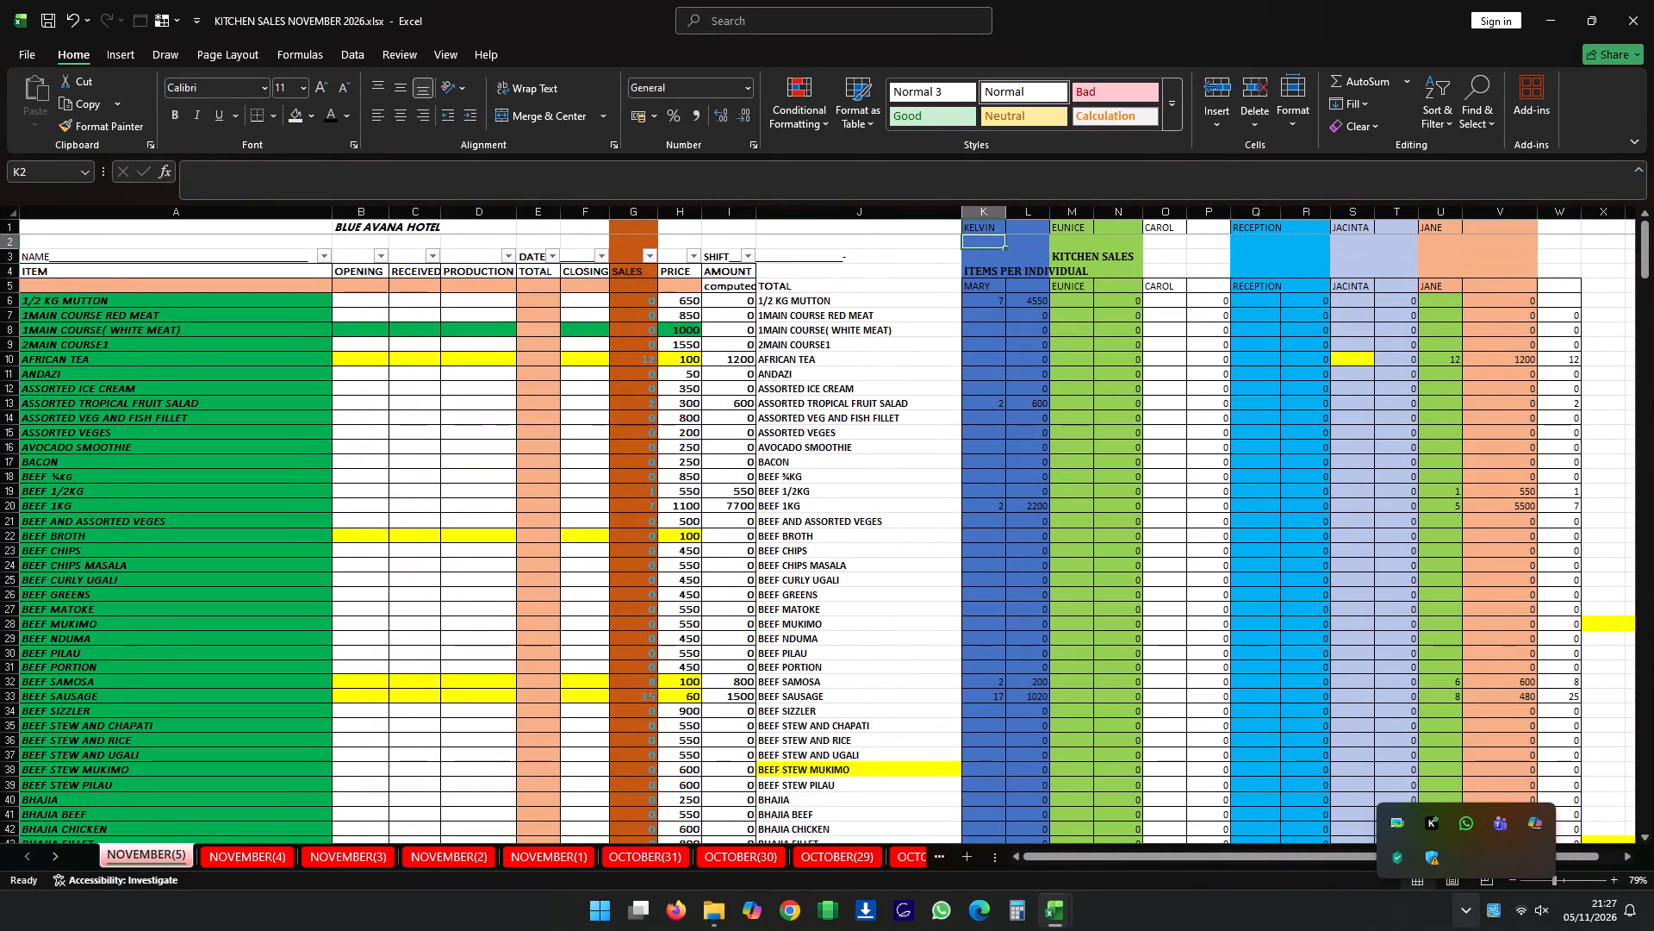
pyautogui.press('Down')
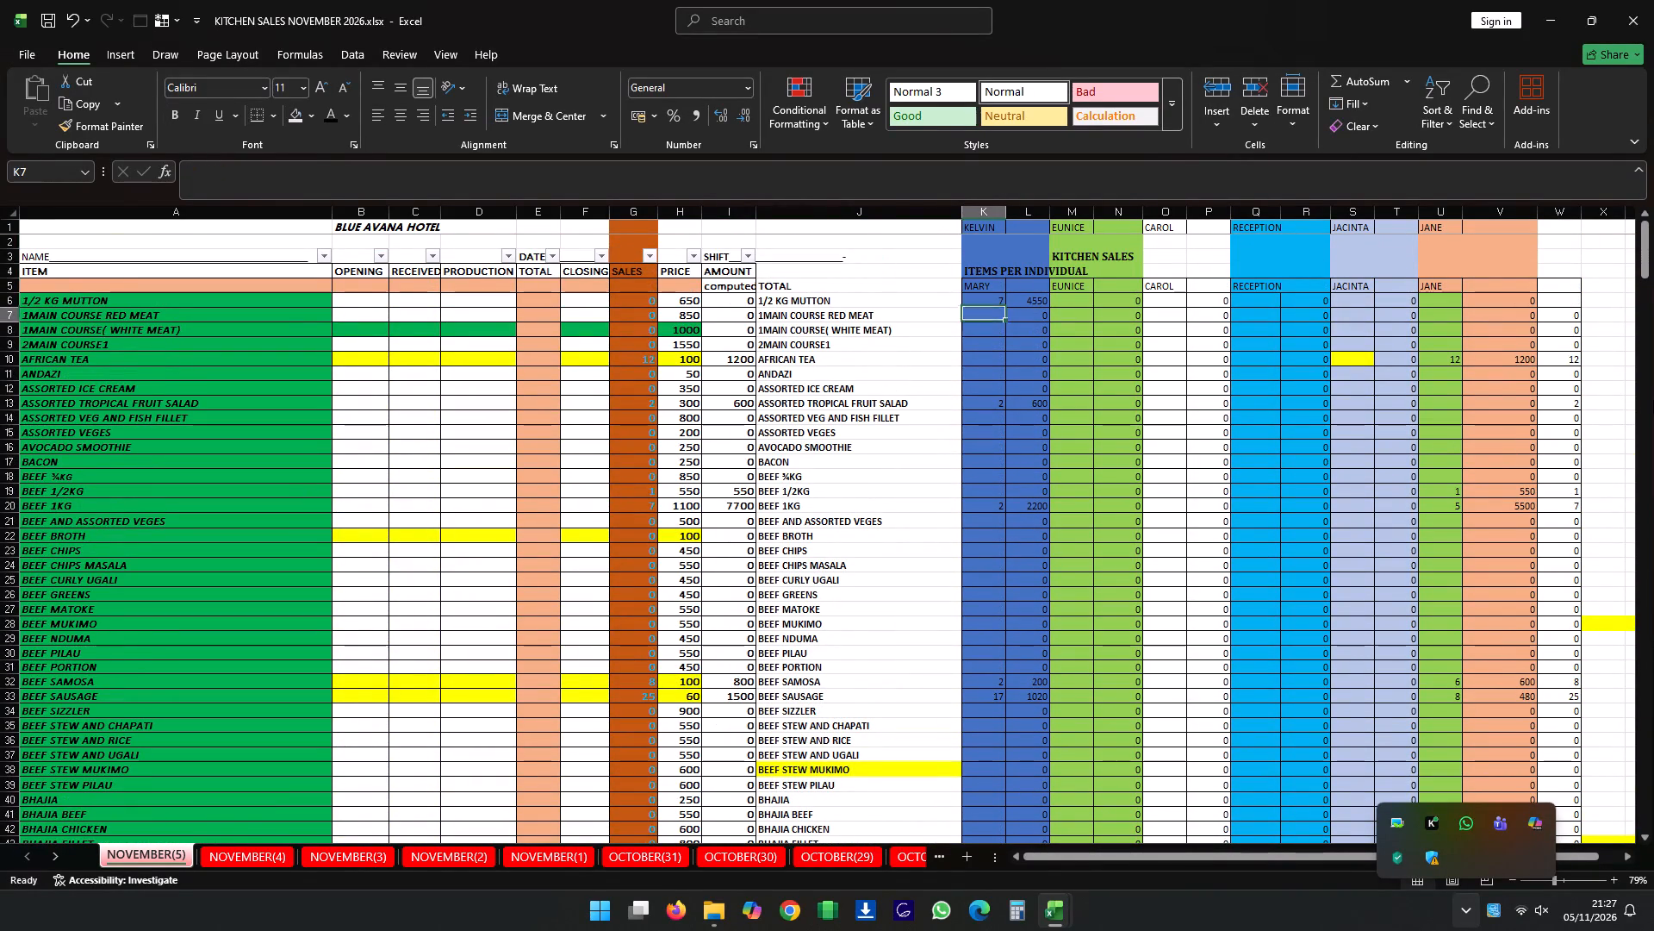
pyautogui.press('Down')
pyautogui.press('Down')
pyautogui.press('Down')
pyautogui.press('Up')
pyautogui.press('Down')
pyautogui.press('Down')
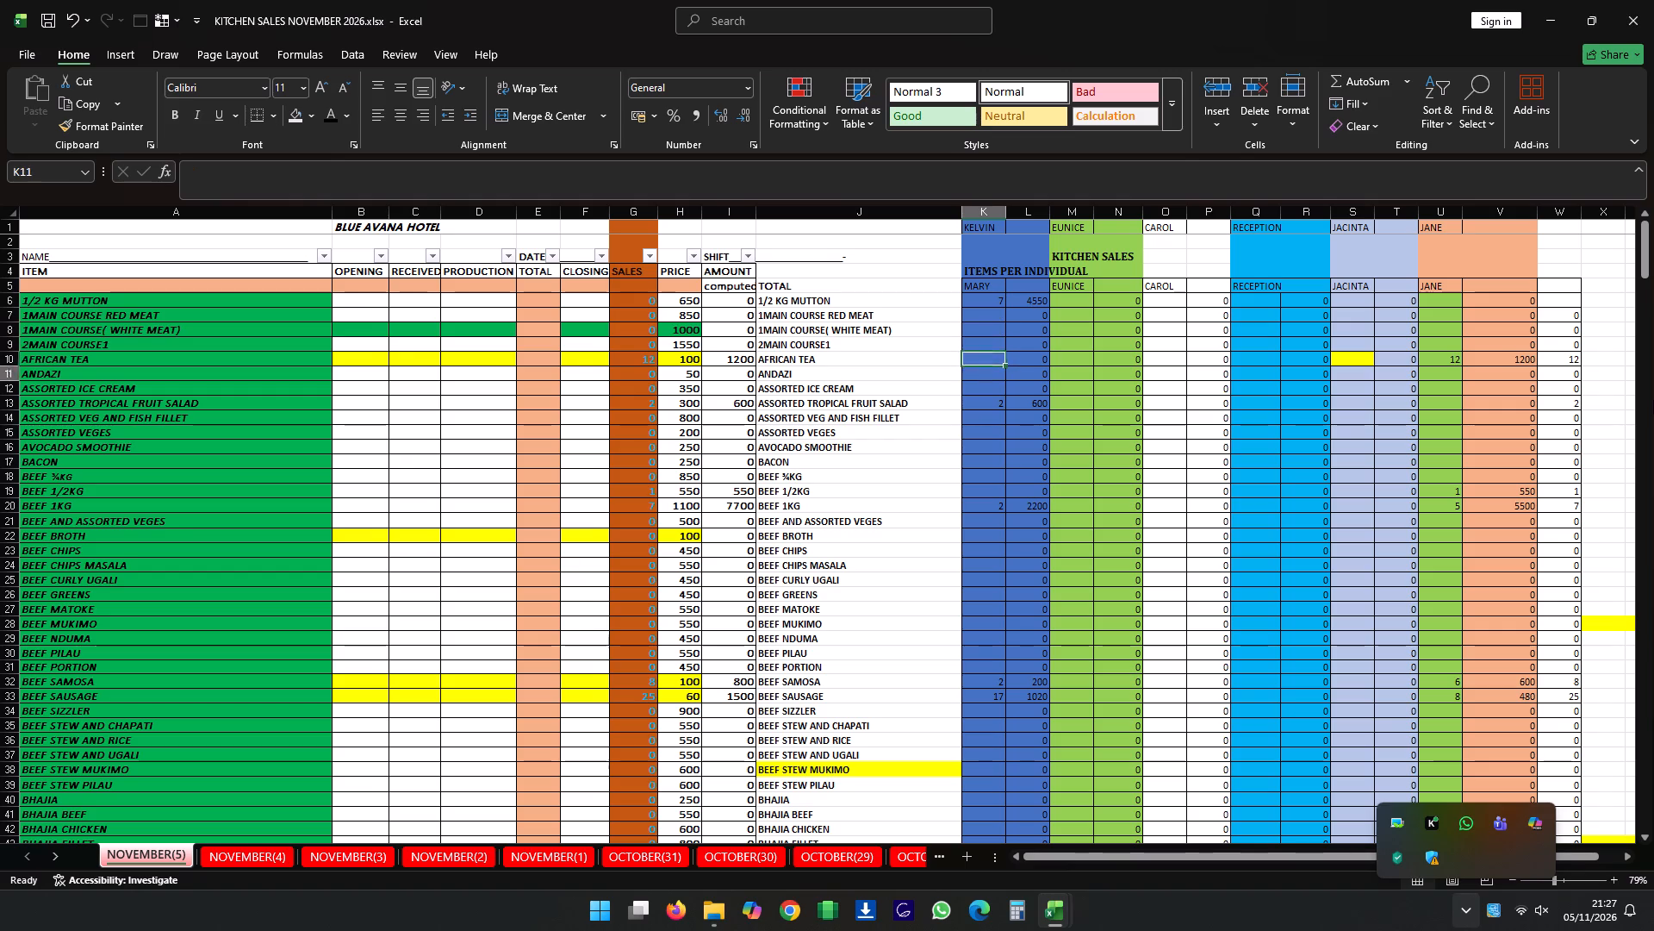
pyautogui.press('Down')
pyautogui.press('Down')
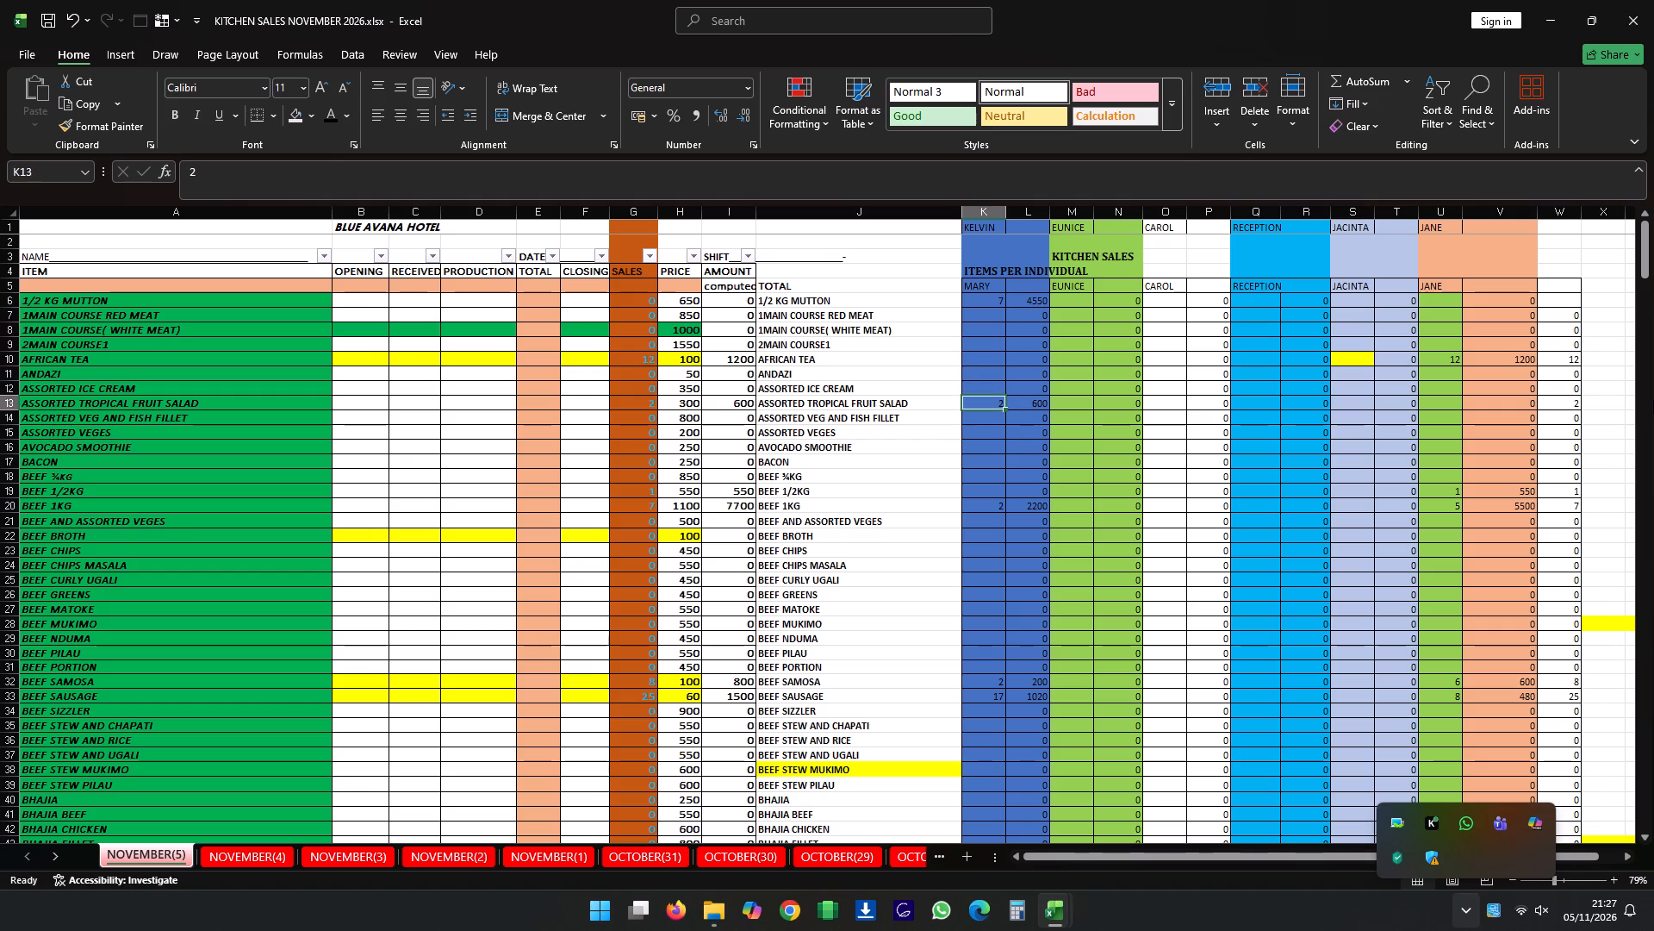
pyautogui.press('2')
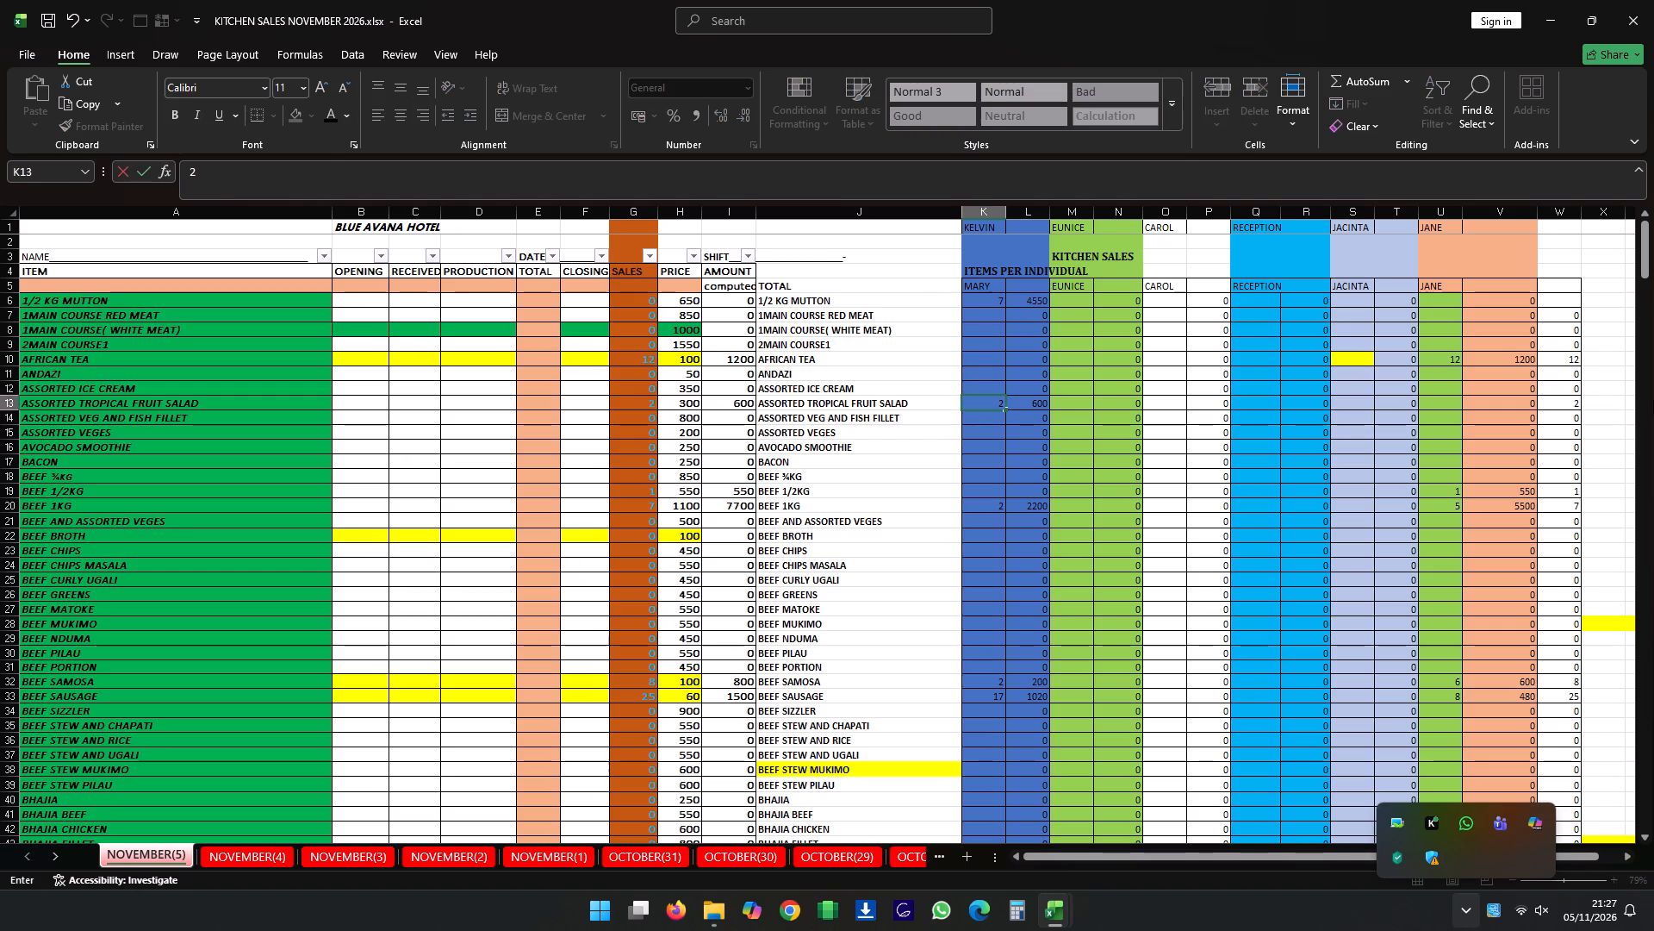
pyautogui.press('Down')
pyautogui.press('Up')
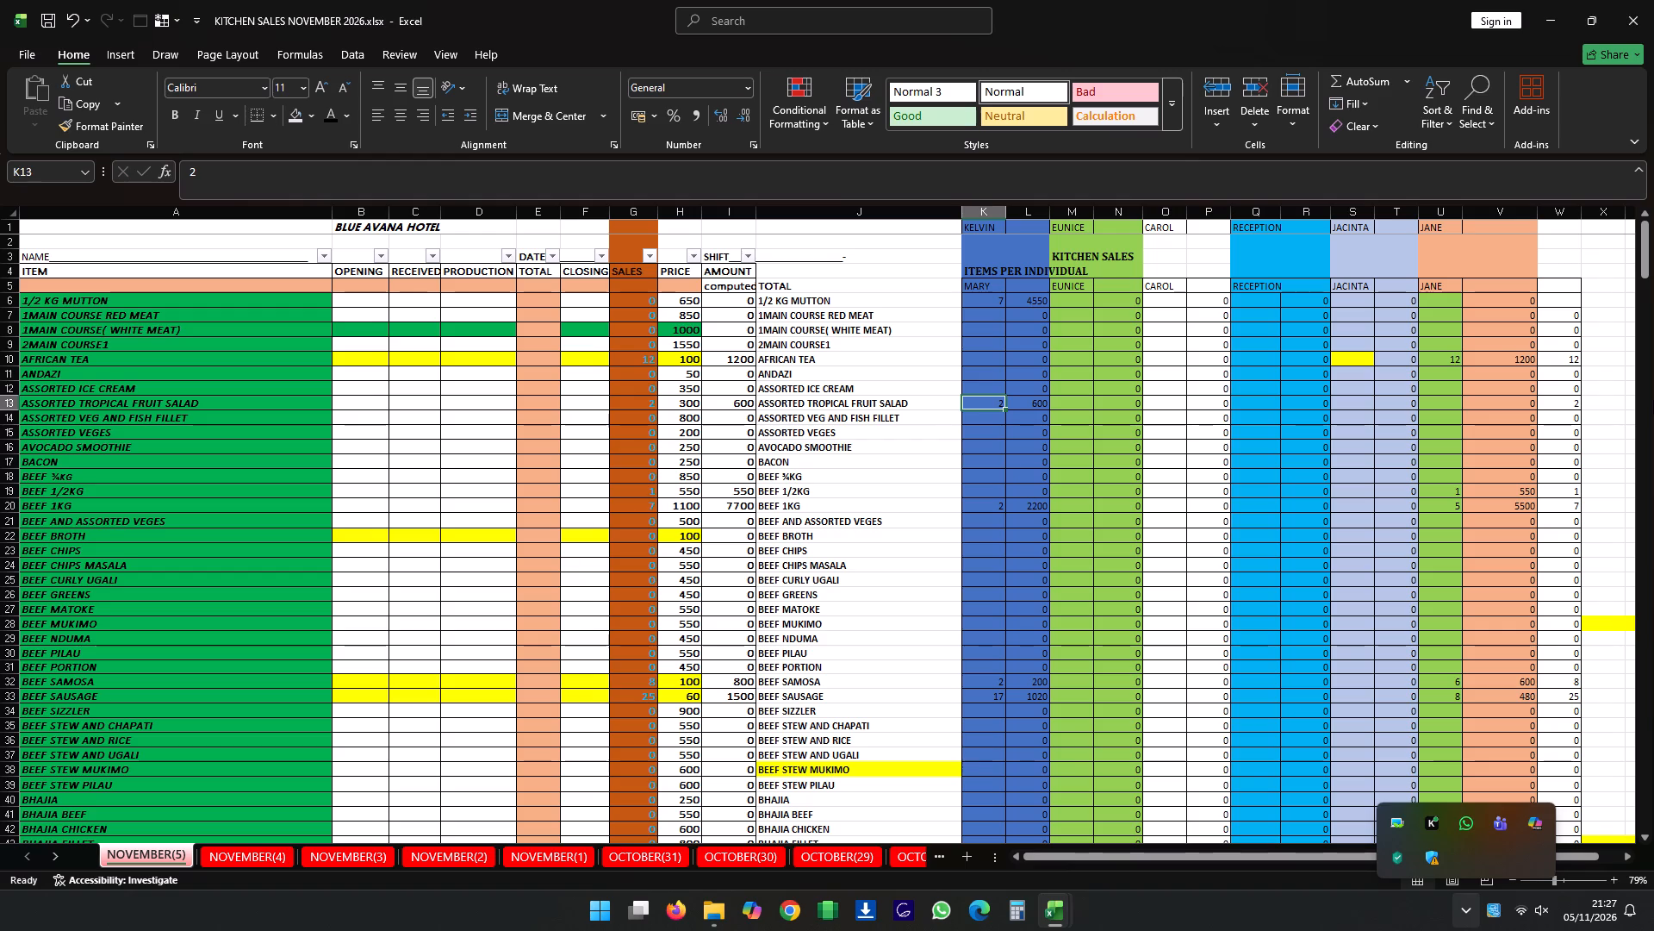
# Check KELVIN's sold quantities from the ASSORTED TROPICAL FRUIT SALAD row down through BEEF 1KG and BEEF SAMOSA to BEEF SAUSAGE.
pyautogui.press('Down')
pyautogui.press('Down')
pyautogui.press('Down')
pyautogui.press('Down')
pyautogui.press('Down')
pyautogui.press('Down')
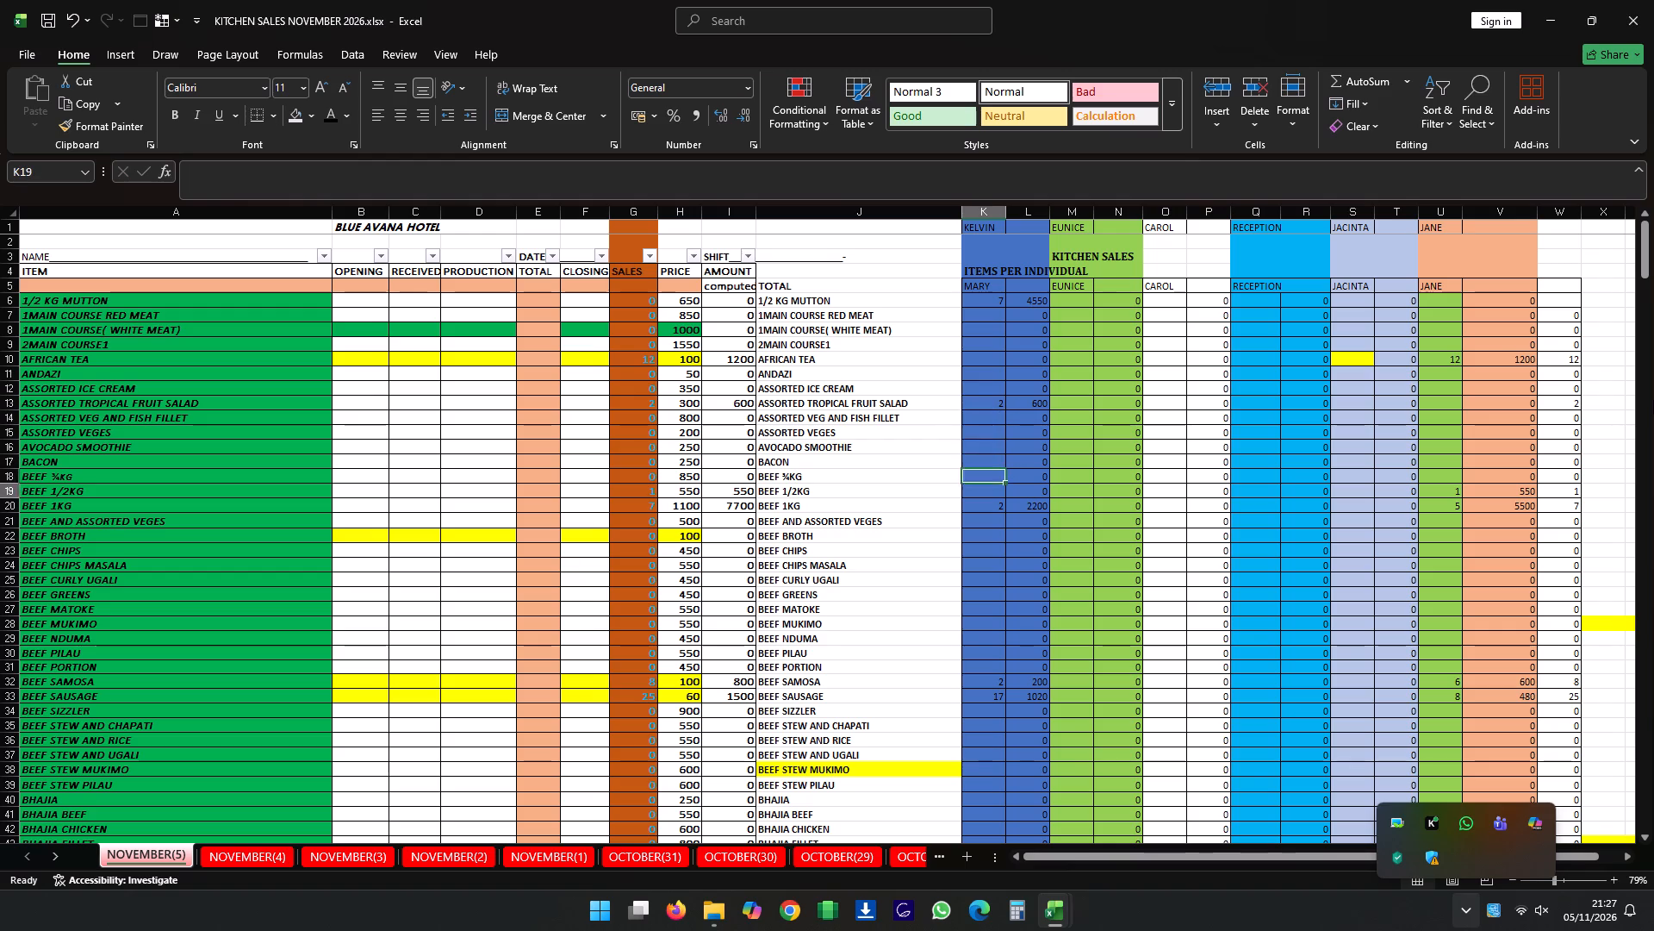
pyautogui.press('Down')
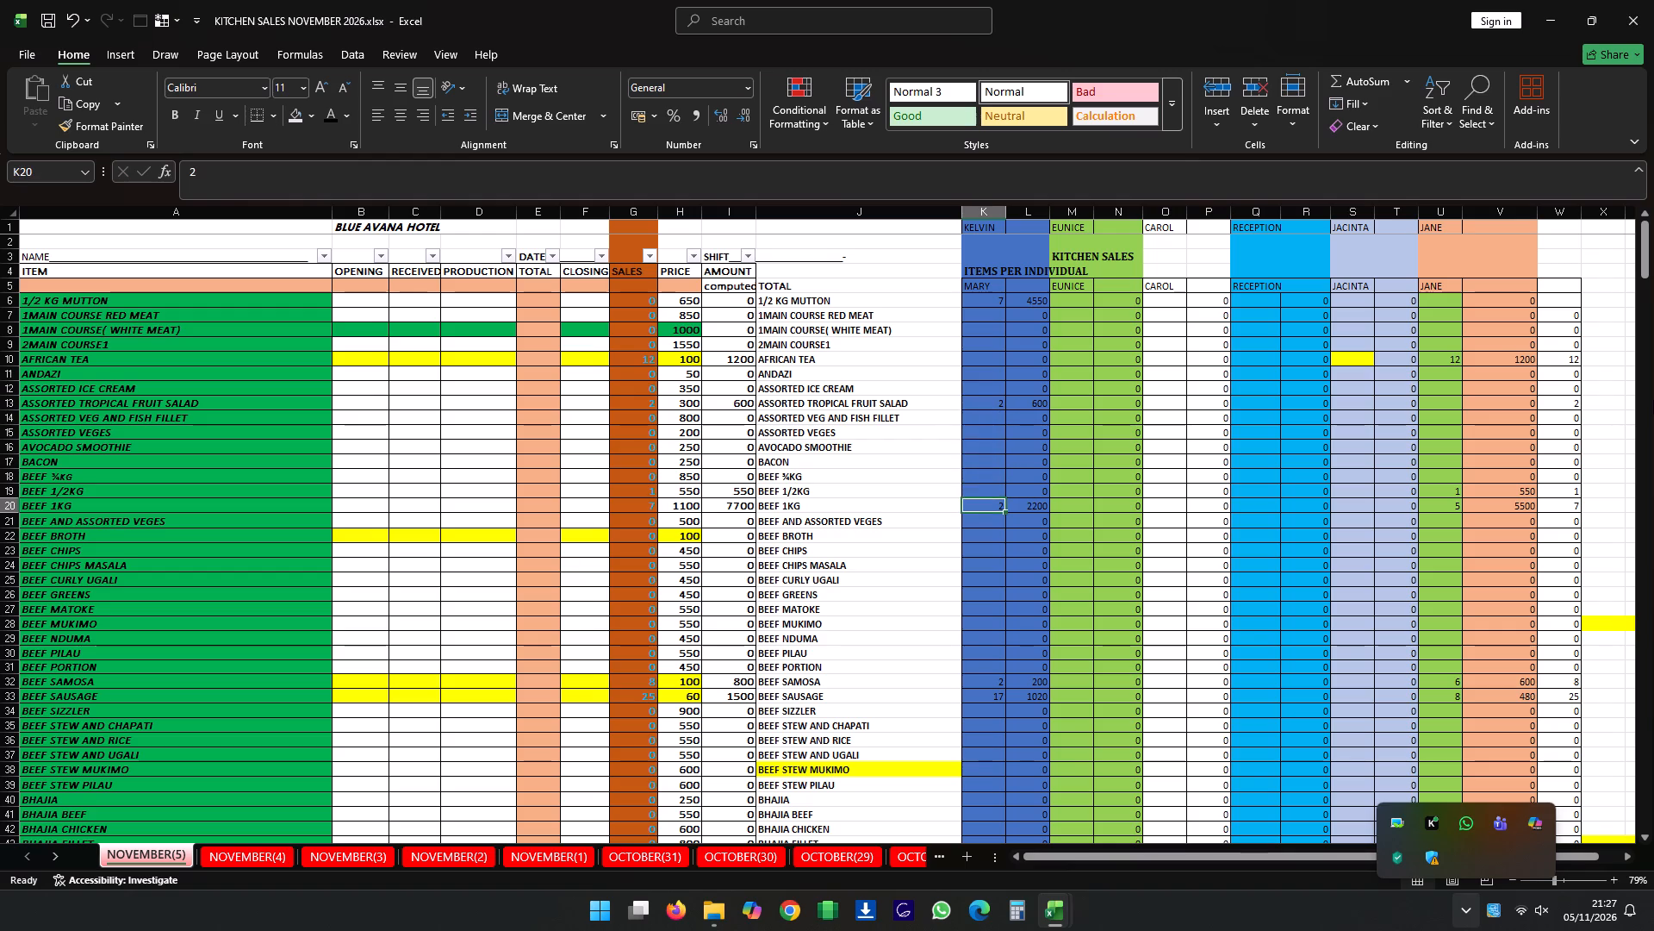
pyautogui.press('Down')
pyautogui.press('Down')
pyautogui.press('Down')
pyautogui.press('Down')
pyautogui.press('Down')
pyautogui.press('Down')
pyautogui.press('Down')
pyautogui.press('Down')
pyautogui.press('Down')
pyautogui.press('Down')
pyautogui.press('Down')
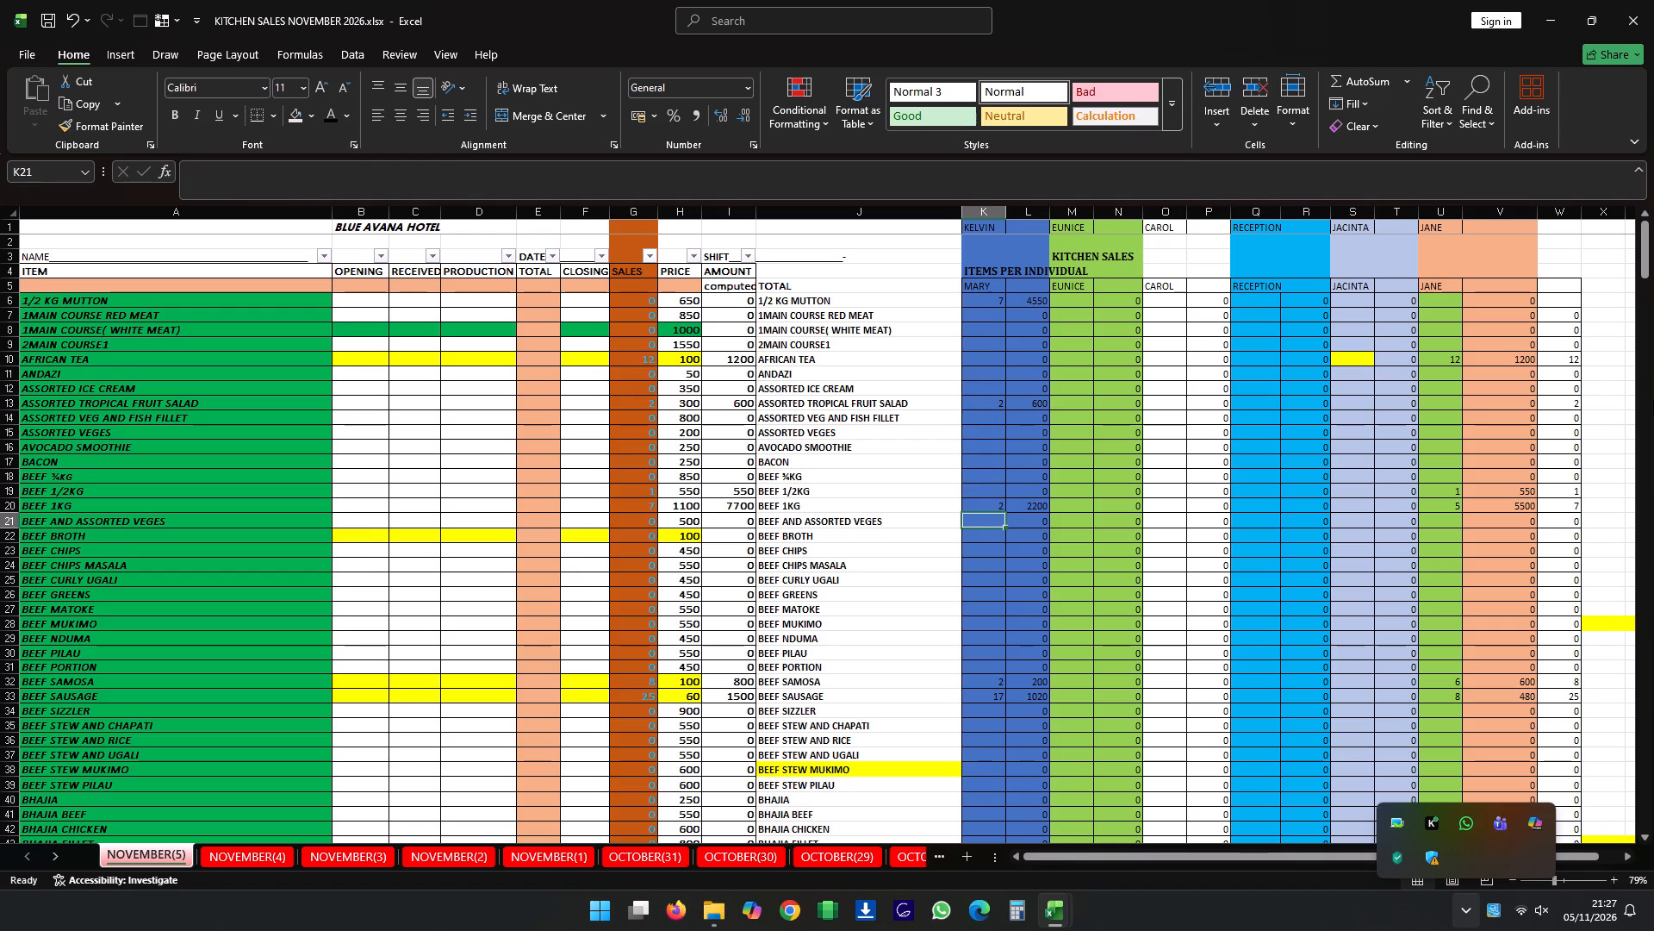
pyautogui.press('Down')
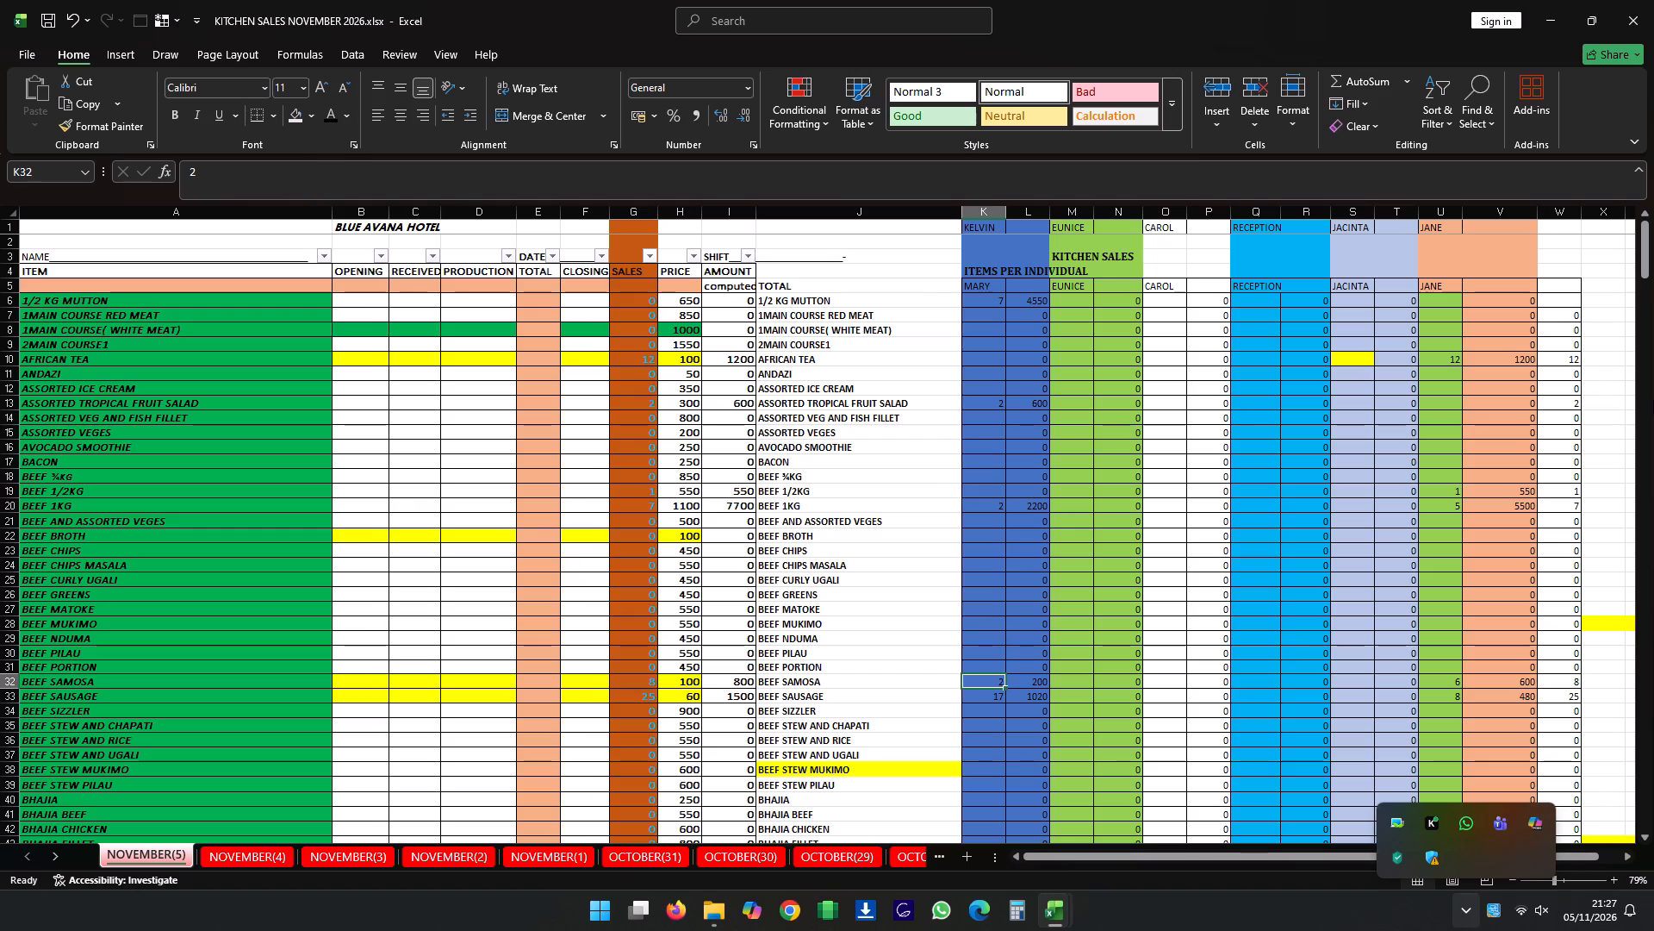
pyautogui.press('Down')
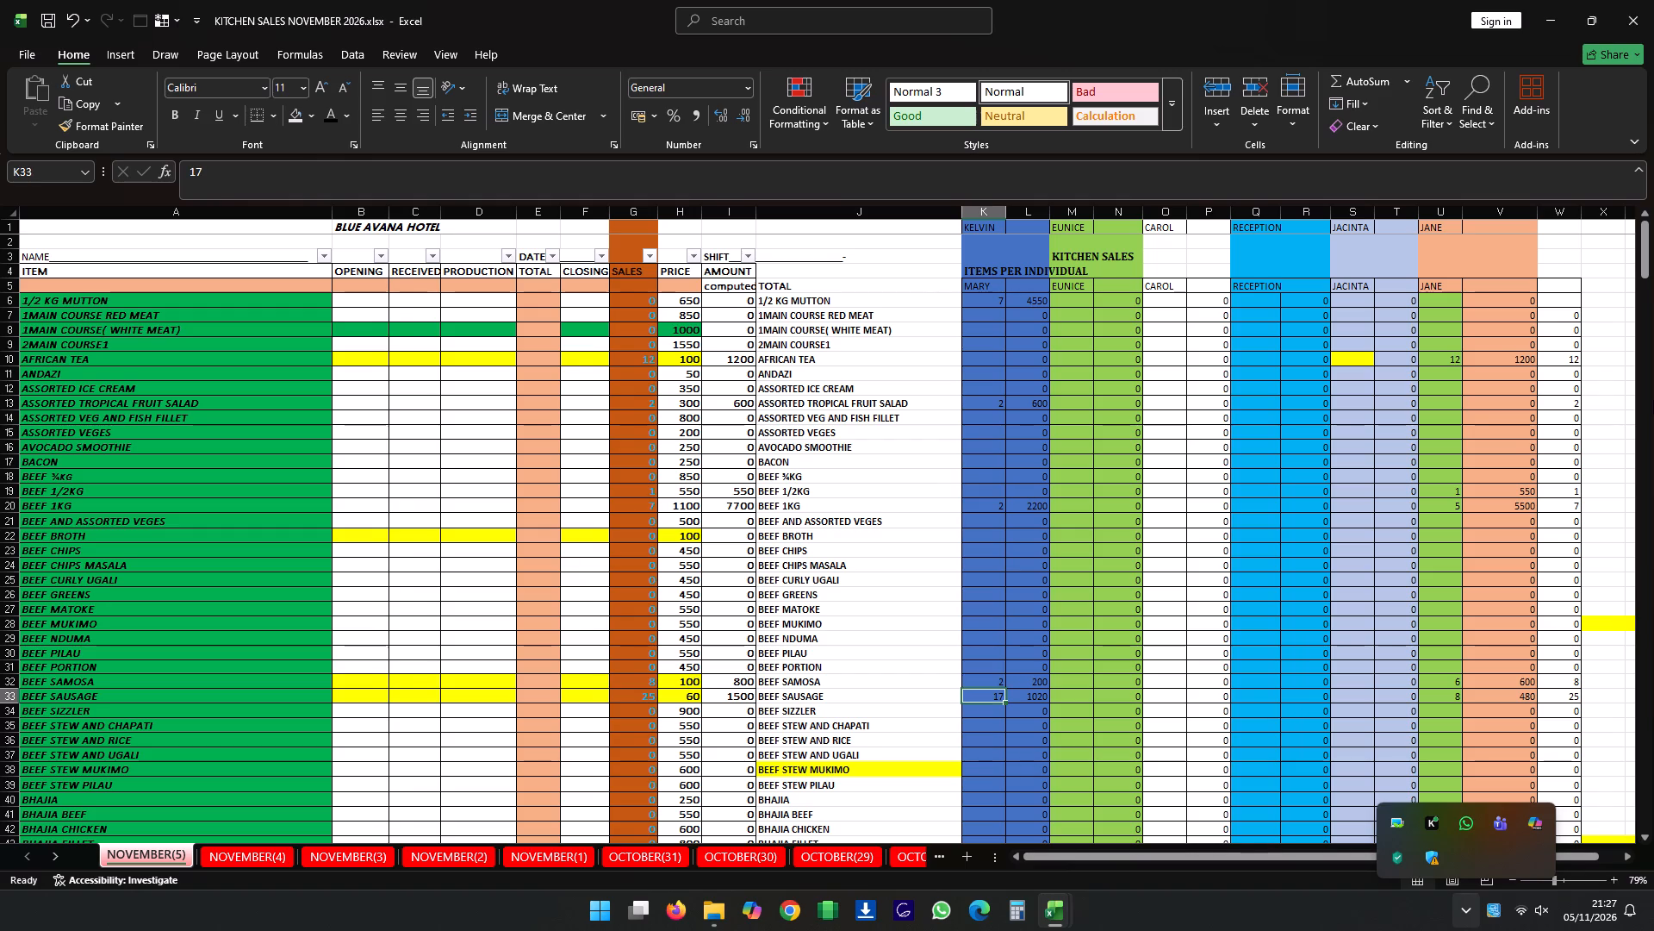
# Check KELVIN's sold quantities from the BEEF SAUSAGE row down to the BLACK TEA row.
pyautogui.press('Down')
pyautogui.press('Down')
pyautogui.press('Down')
pyautogui.press('Down')
pyautogui.press('Down')
pyautogui.press('Down')
pyautogui.press('Down')
pyautogui.press('Down')
pyautogui.press('Down')
pyautogui.press('Down')
pyautogui.press('Down')
pyautogui.press('Down')
pyautogui.press('Down')
pyautogui.press('Down')
pyautogui.press('Down')
pyautogui.press('Down')
pyautogui.press('Down')
pyautogui.press('Down')
pyautogui.press('Down')
pyautogui.press('Down')
pyautogui.press('Down')
pyautogui.press('Down')
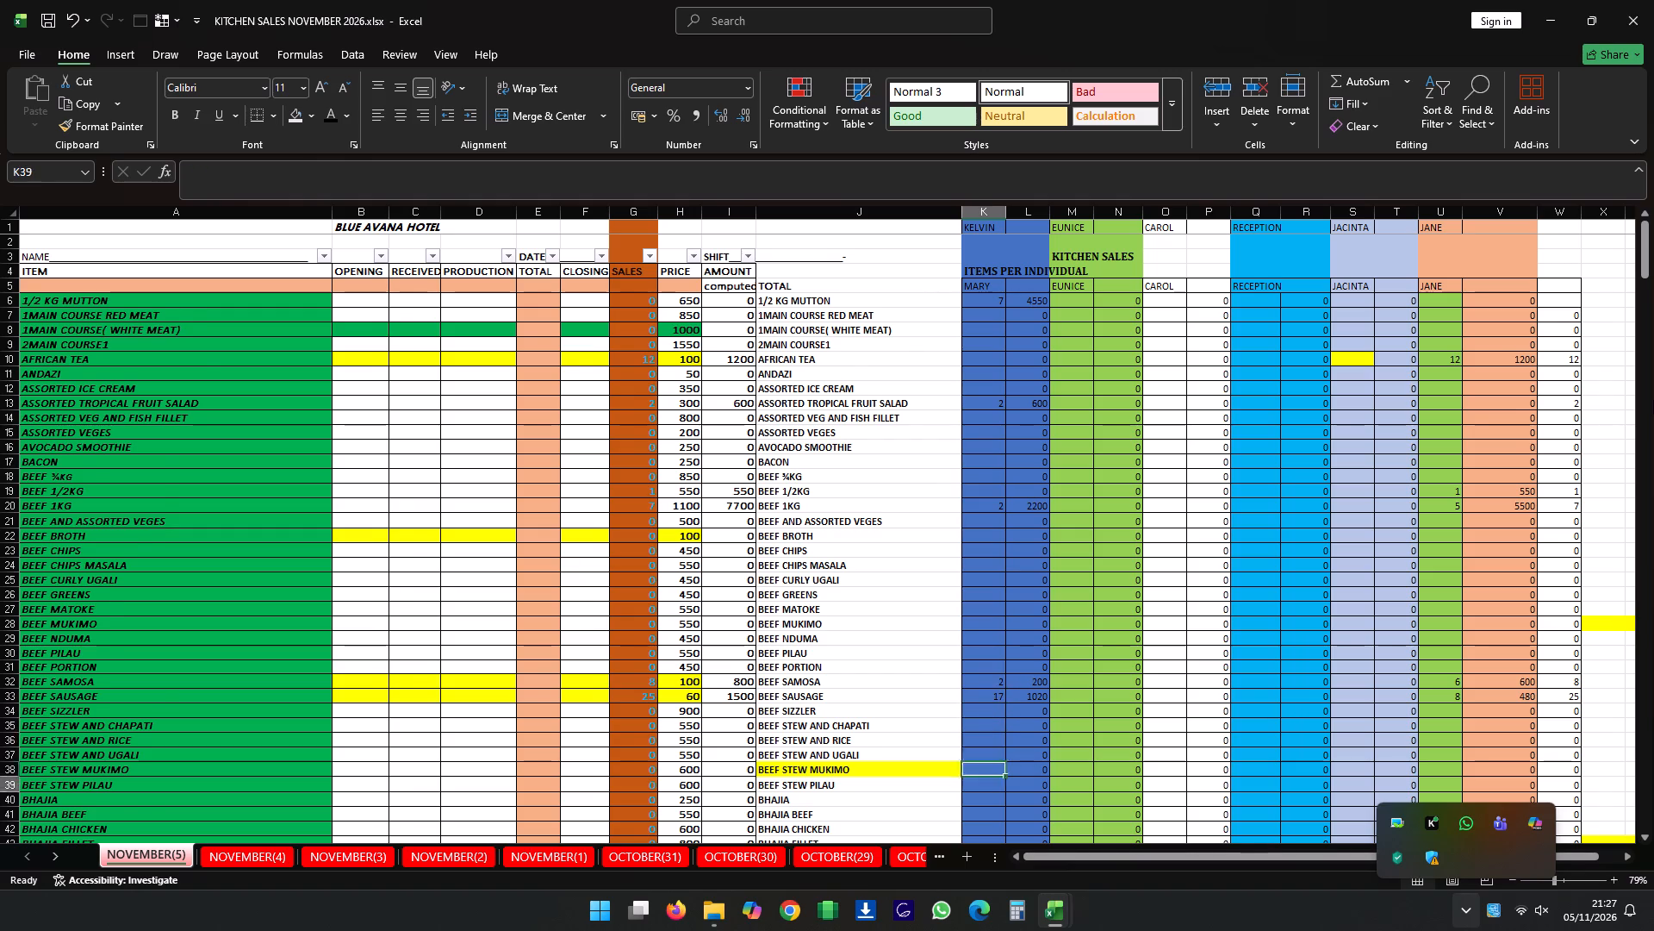
pyautogui.press('Up')
pyautogui.press('Up')
pyautogui.press('Up')
pyautogui.press('Up')
pyautogui.press('Up')
pyautogui.press('Up')
pyautogui.press('Up')
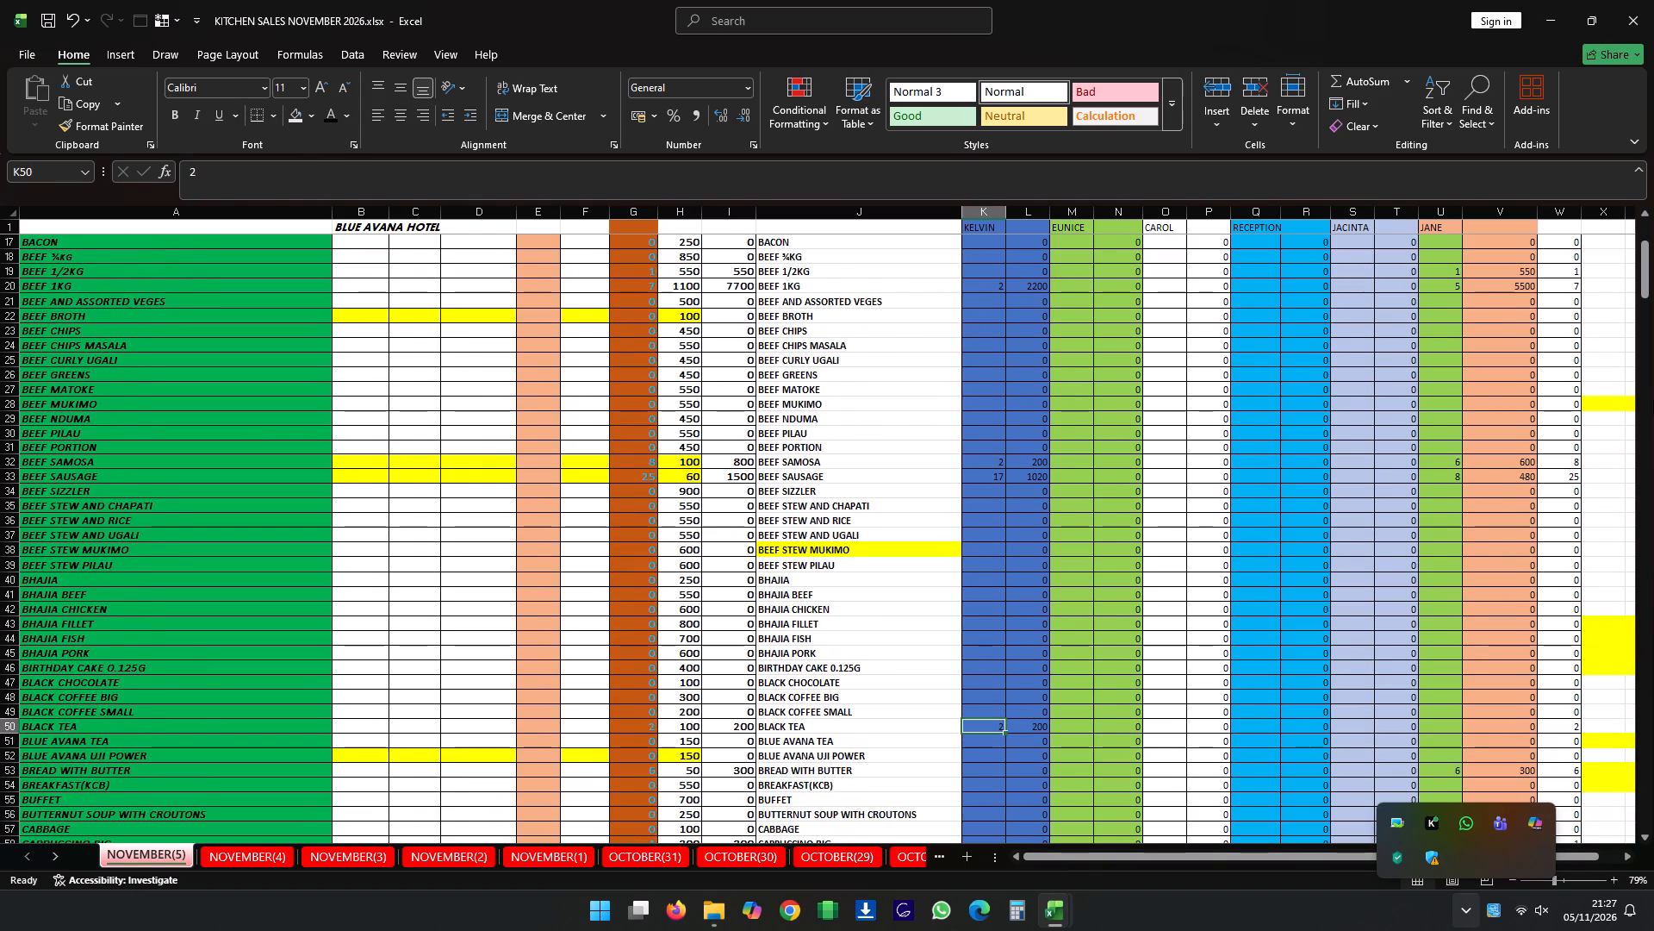
# Check KELVIN's sold quantities from the BLACK TEA row down through CHAPATI to CHAPATI CHICKEN.
pyautogui.press('Down')
pyautogui.press('Down')
pyautogui.press('Down')
pyautogui.press('Down')
pyautogui.press('Down')
pyautogui.press('Down')
pyautogui.press('Down')
pyautogui.press('Down')
pyautogui.press('Down')
pyautogui.press('Down')
pyautogui.press('Down')
pyautogui.press('Down')
pyautogui.press('Down')
pyautogui.press('Down')
pyautogui.press('Down')
pyautogui.press('Down')
pyautogui.press('Down')
pyautogui.press('Down')
pyautogui.press('Down')
pyautogui.press('Down')
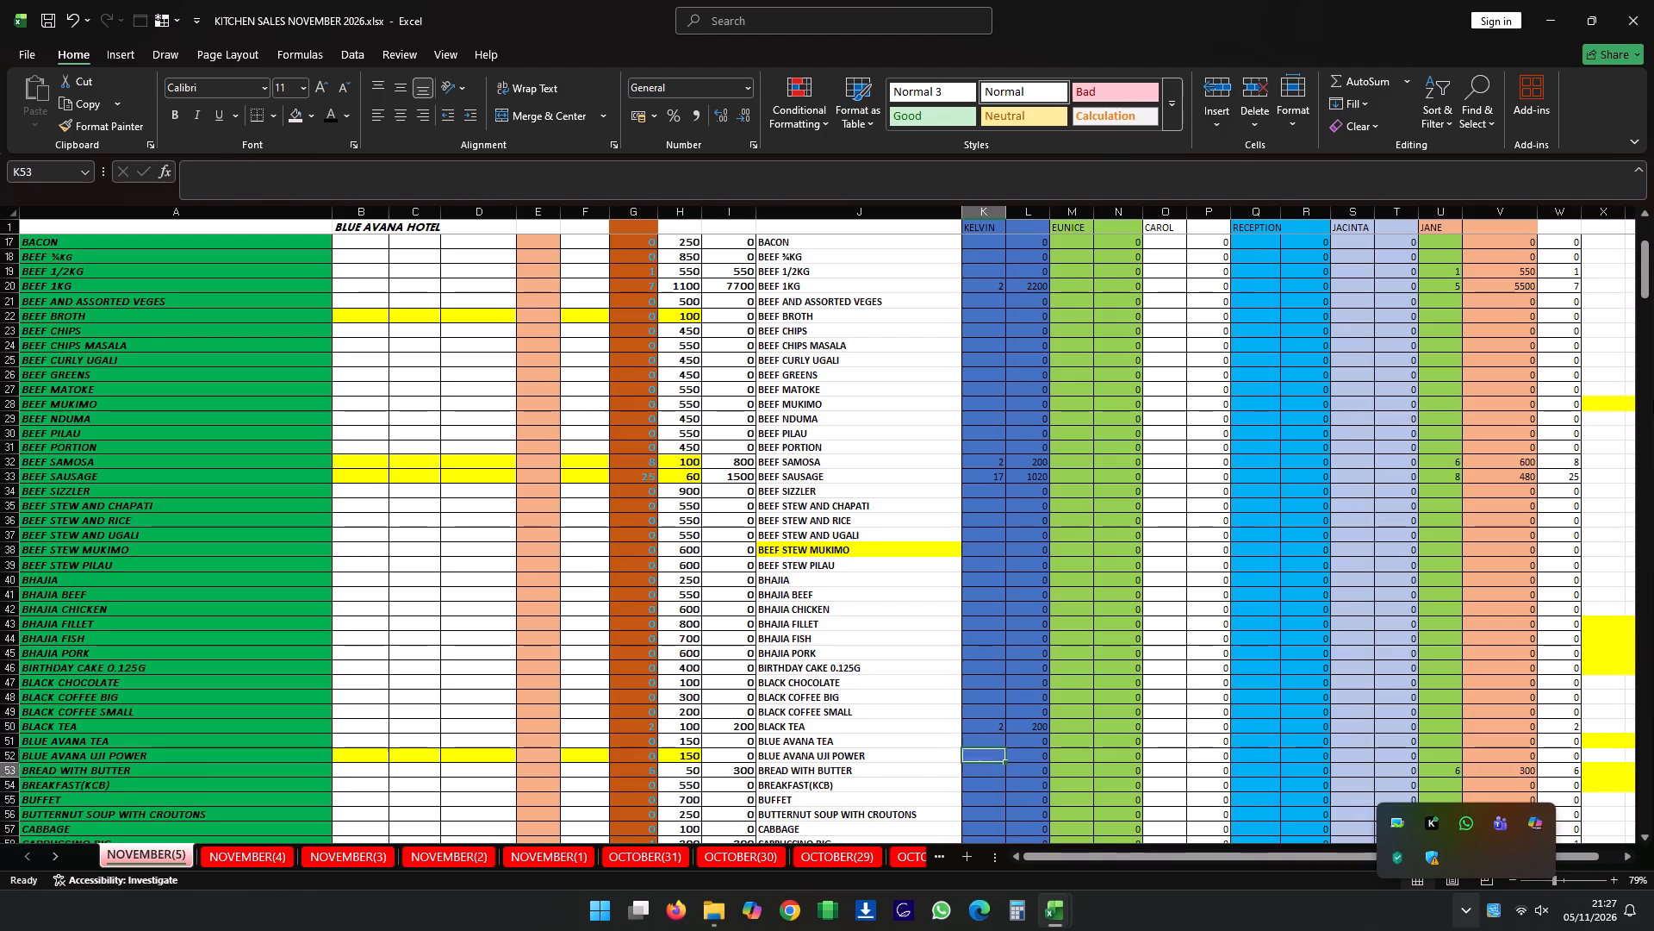
pyautogui.press('Up')
pyautogui.press('Up')
pyautogui.press('Up')
pyautogui.press('Up')
pyautogui.press('Up')
pyautogui.press('Up')
pyautogui.press('Up')
pyautogui.press('Up')
pyautogui.press('Up')
pyautogui.press('Up')
pyautogui.press('Up')
pyautogui.press('Down')
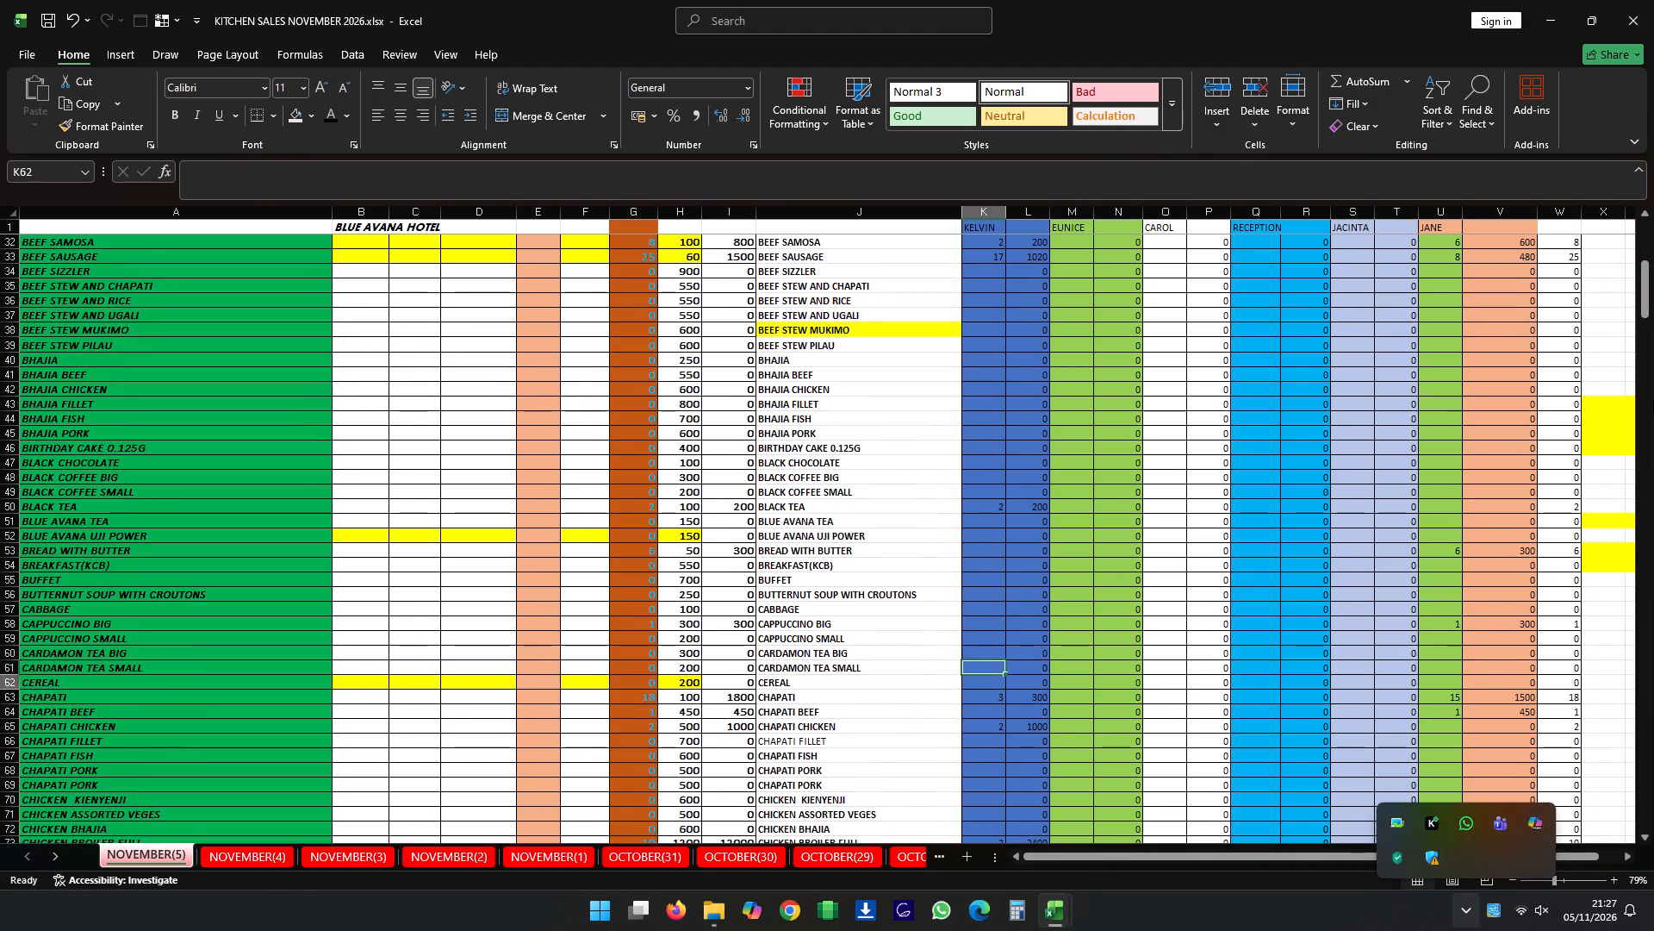
pyautogui.press('Down')
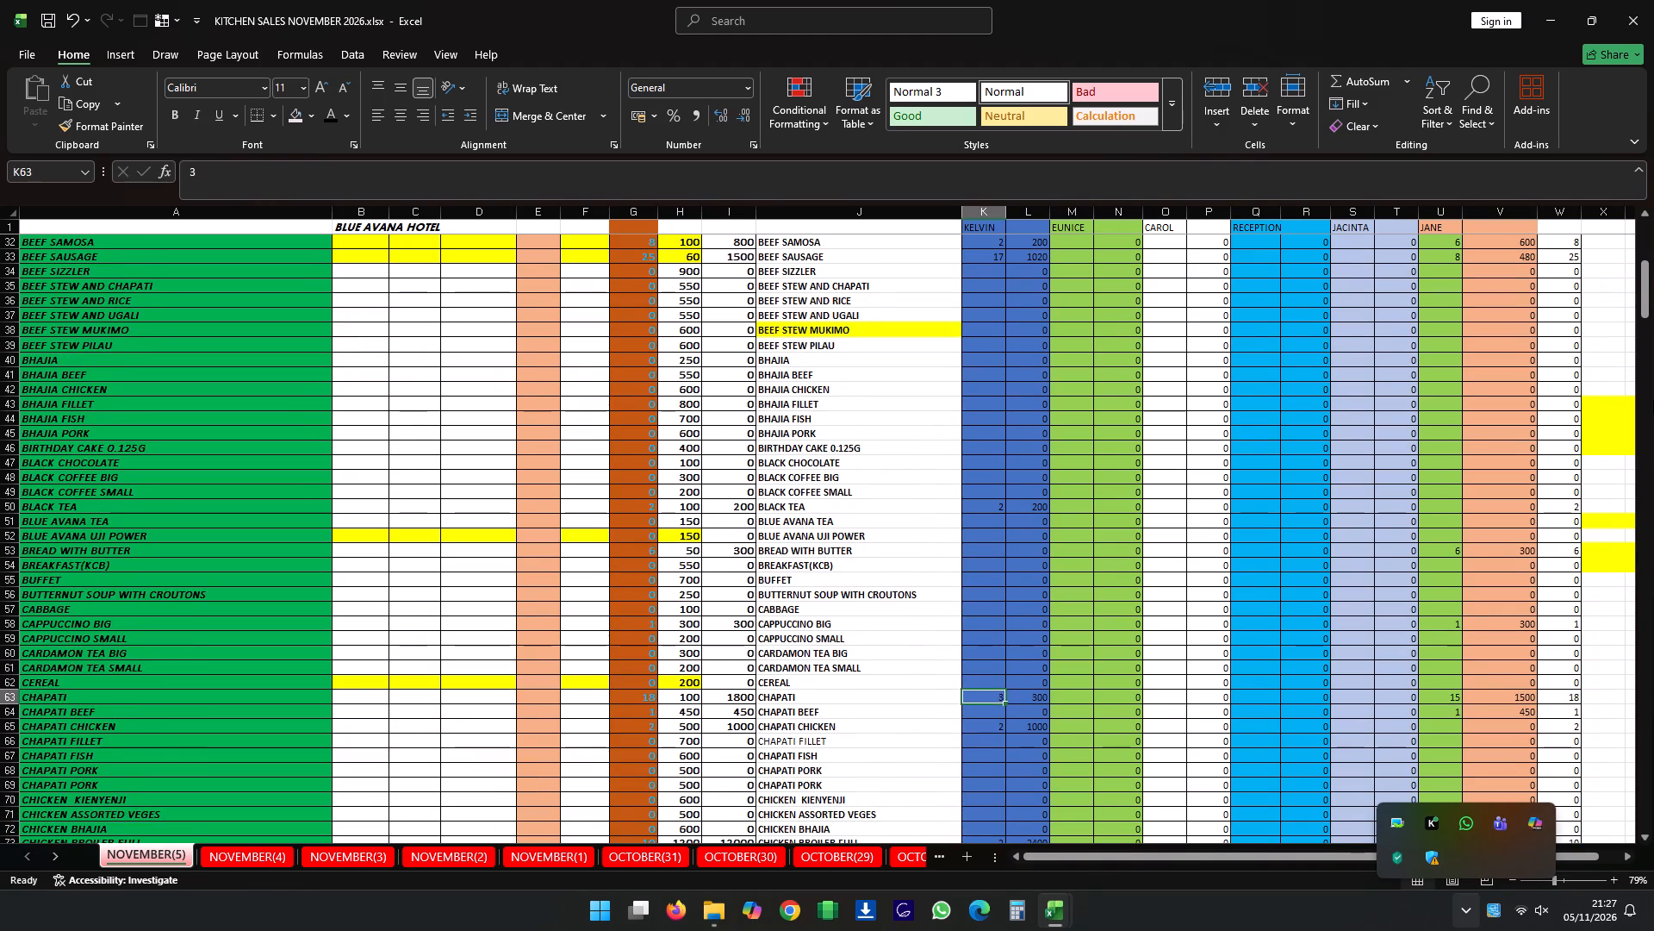
pyautogui.press('Down')
pyautogui.press('Down')
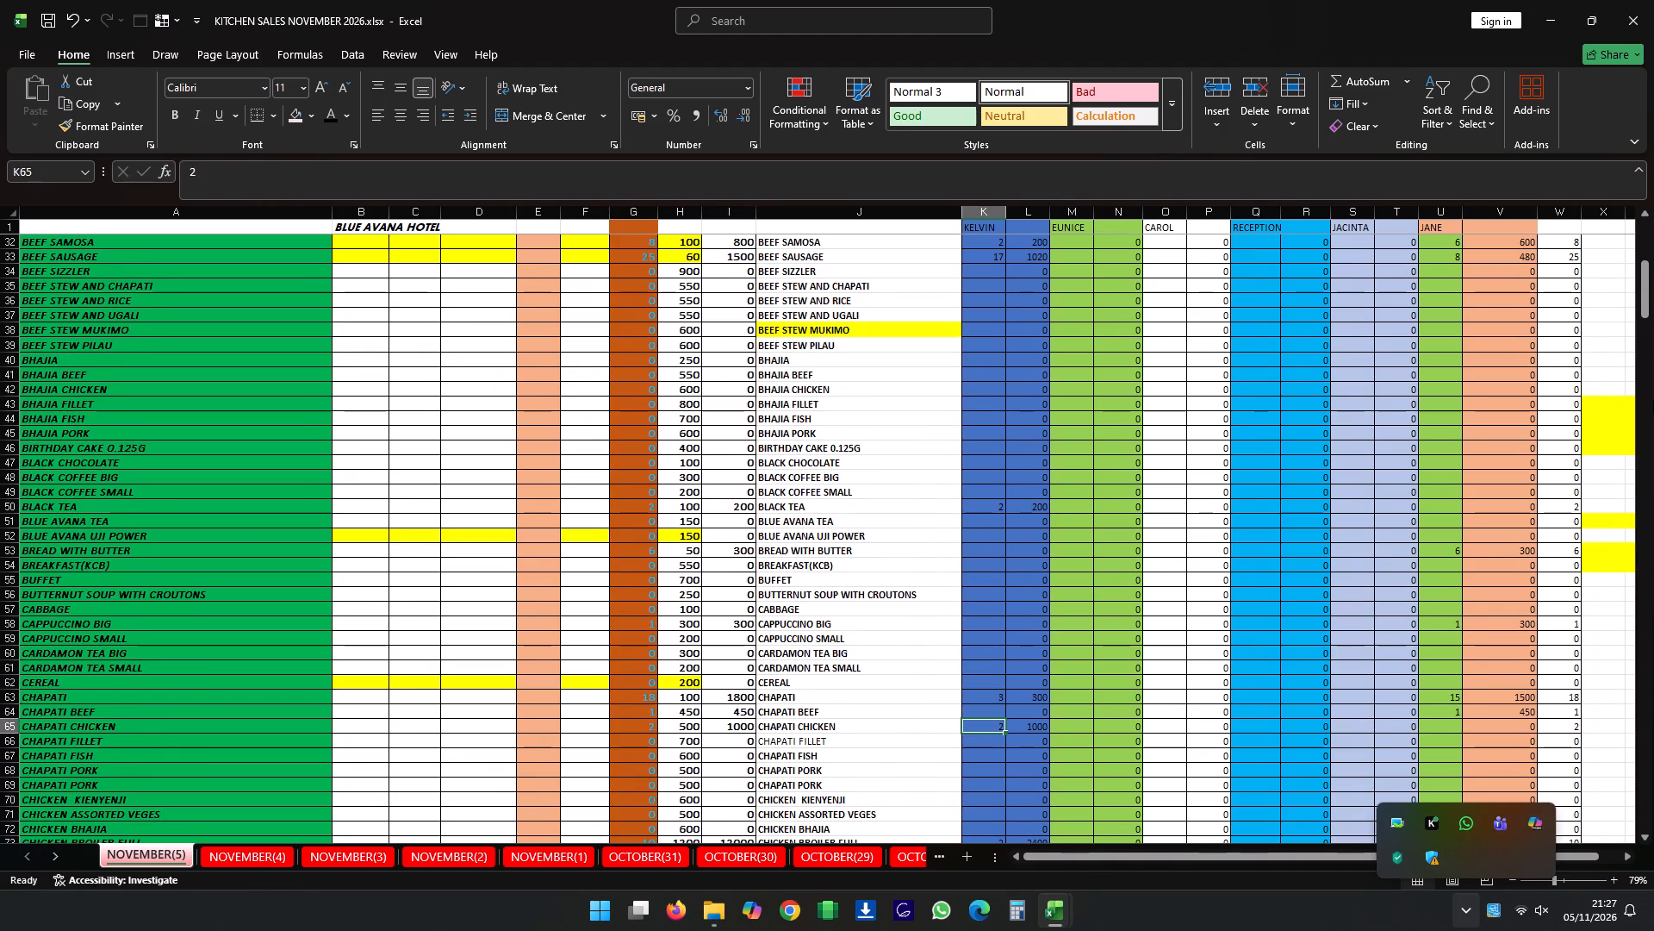
# Check KELVIN's sold quantities from the CHAPATI CHICKEN row down to the CHICKEN BROILER FULL row.
pyautogui.press('Down')
pyautogui.press('Down')
pyautogui.press('Down')
pyautogui.press('Down')
pyautogui.press('Down')
pyautogui.press('Down')
pyautogui.press('Down')
pyautogui.press('Down')
pyautogui.press('Down')
pyautogui.press('Down')
pyautogui.press('Down')
pyautogui.press('Down')
pyautogui.press('Down')
pyautogui.press('Down')
pyautogui.press('Down')
pyautogui.press('Down')
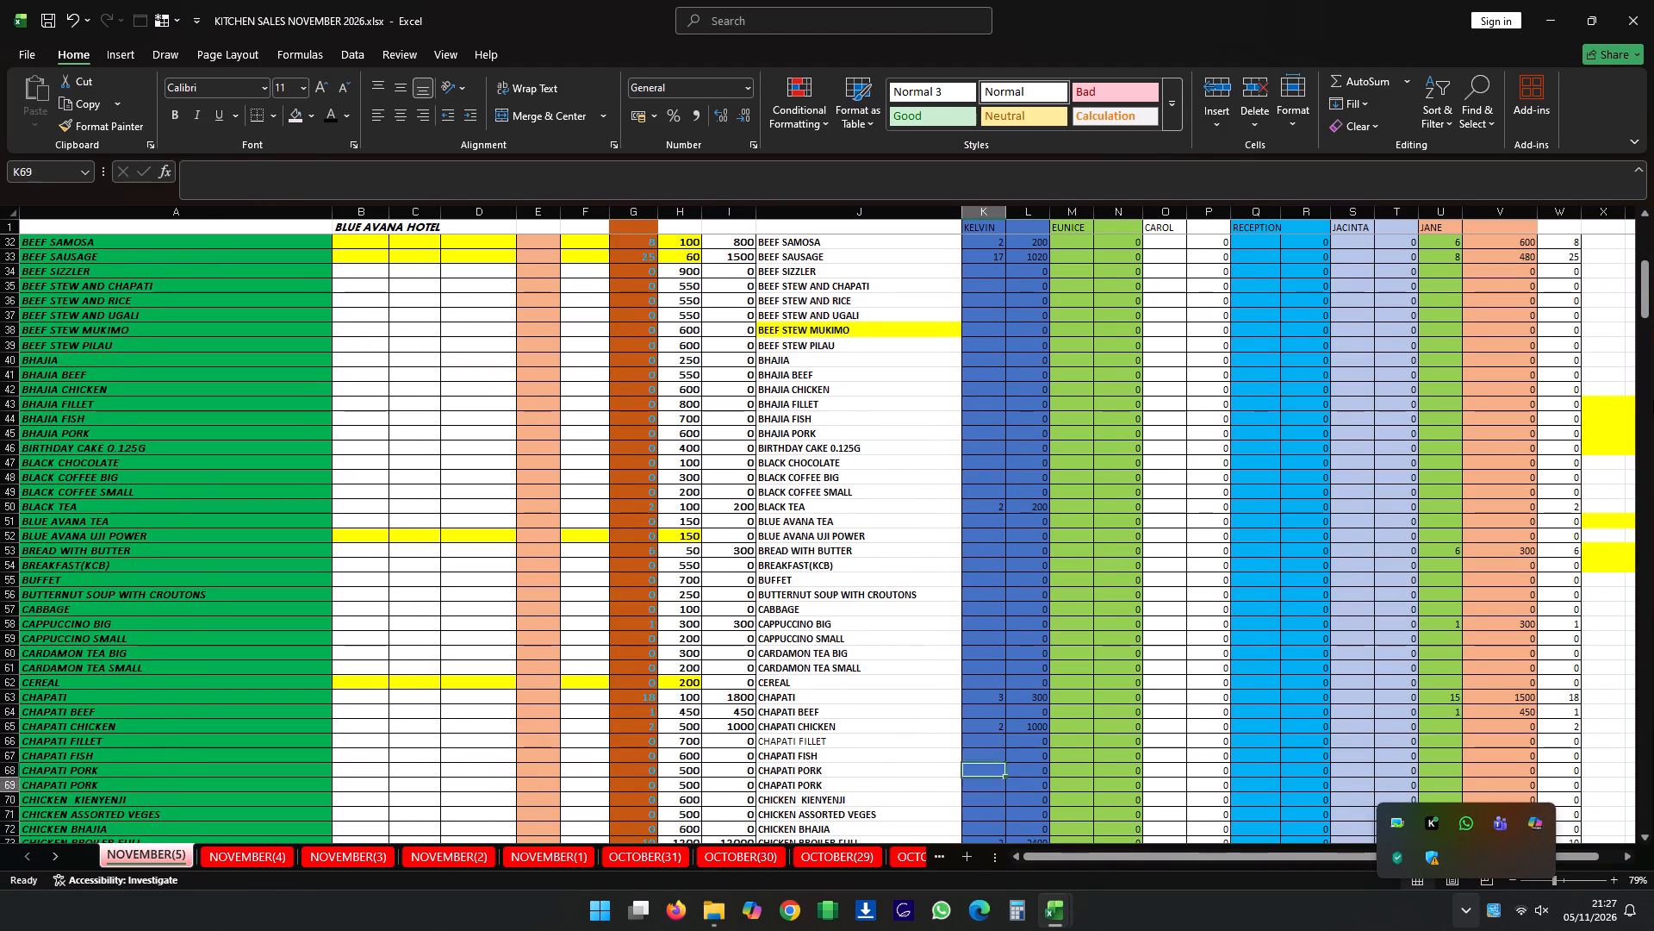
pyautogui.press('Up')
pyautogui.press('Up')
pyautogui.press('Up')
pyautogui.press('Up')
pyautogui.press('Up')
pyautogui.press('Up')
pyautogui.press('Up')
pyautogui.press('Up')
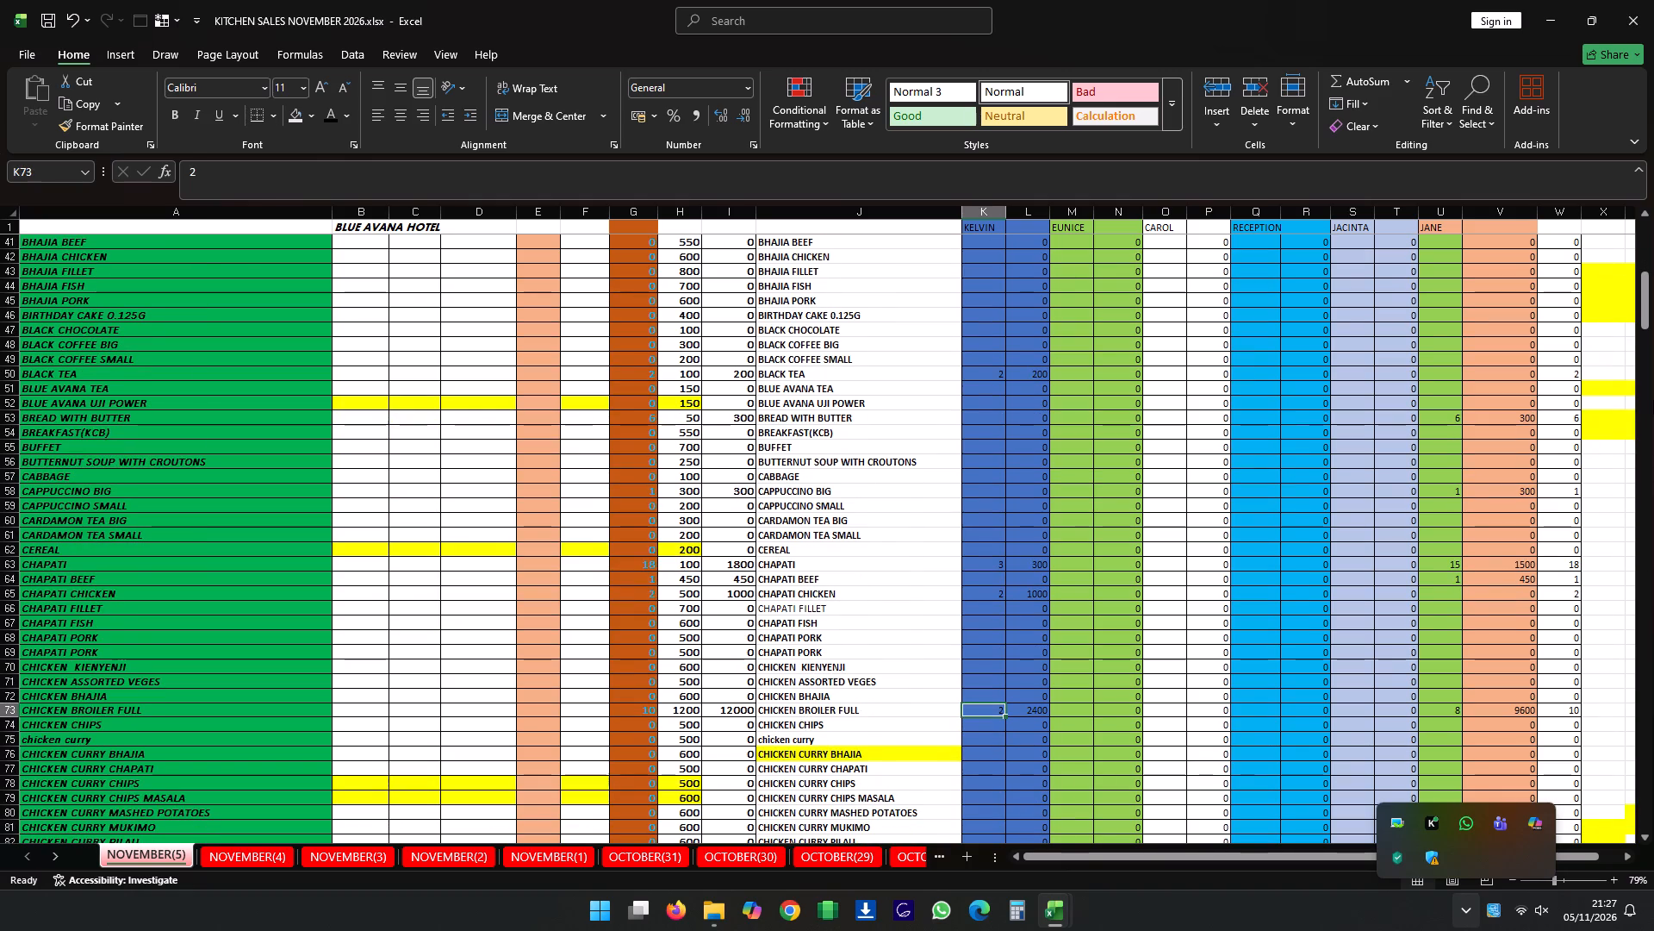
# Check KELVIN's sold quantities from the CHICKEN BROILER FULL row down to the COFFEE CUP row.
pyautogui.press('Down')
pyautogui.press('Down')
pyautogui.press('Down')
pyautogui.press('Down')
pyautogui.press('Down')
pyautogui.press('Down')
pyautogui.press('Down')
pyautogui.press('Down')
pyautogui.press('Down')
pyautogui.press('Down')
pyautogui.press('Down')
pyautogui.press('Down')
pyautogui.press('Down')
pyautogui.press('Down')
pyautogui.press('Down')
pyautogui.press('Down')
pyautogui.press('Down')
pyautogui.press('Down')
pyautogui.press('Down')
pyautogui.press('Down')
pyautogui.press('Down')
pyautogui.press('Down')
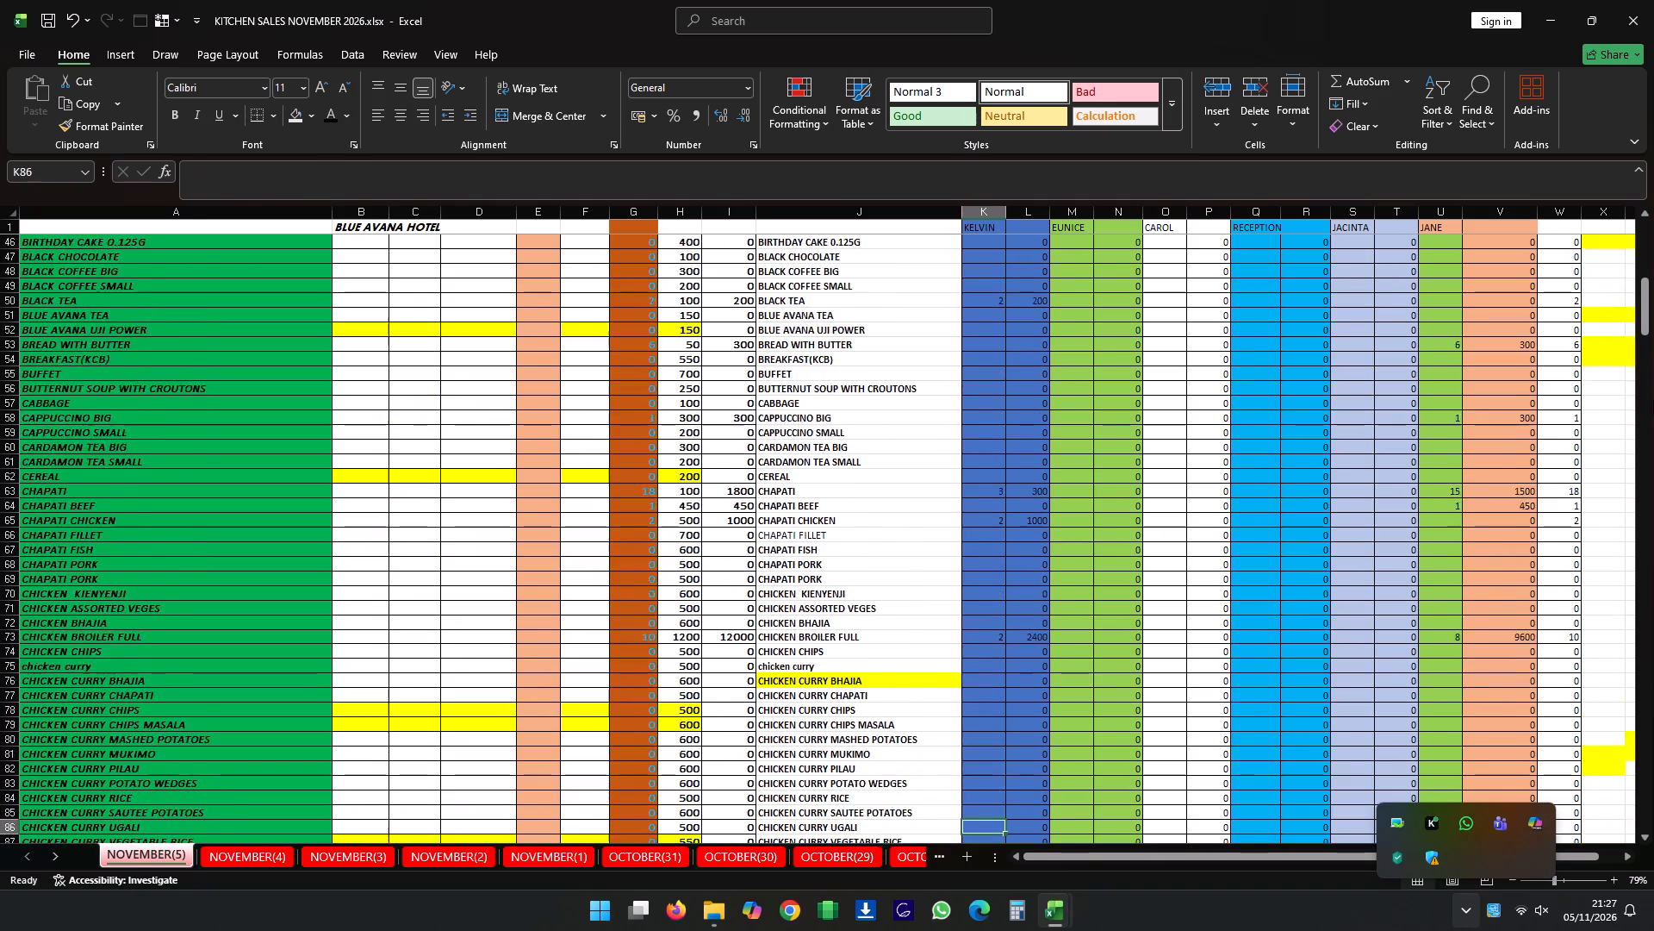
pyautogui.press('Up')
pyautogui.press('Up')
pyautogui.press('Up')
pyautogui.press('Up')
pyautogui.press('Up')
pyautogui.press('Up')
pyautogui.press('Up')
pyautogui.press('Up')
pyautogui.press('Up')
pyautogui.press('Up')
pyautogui.press('Up')
pyautogui.press('Up')
pyautogui.press('Up')
pyautogui.press('Up')
pyautogui.press('Up')
pyautogui.press('Up')
pyautogui.press('Up')
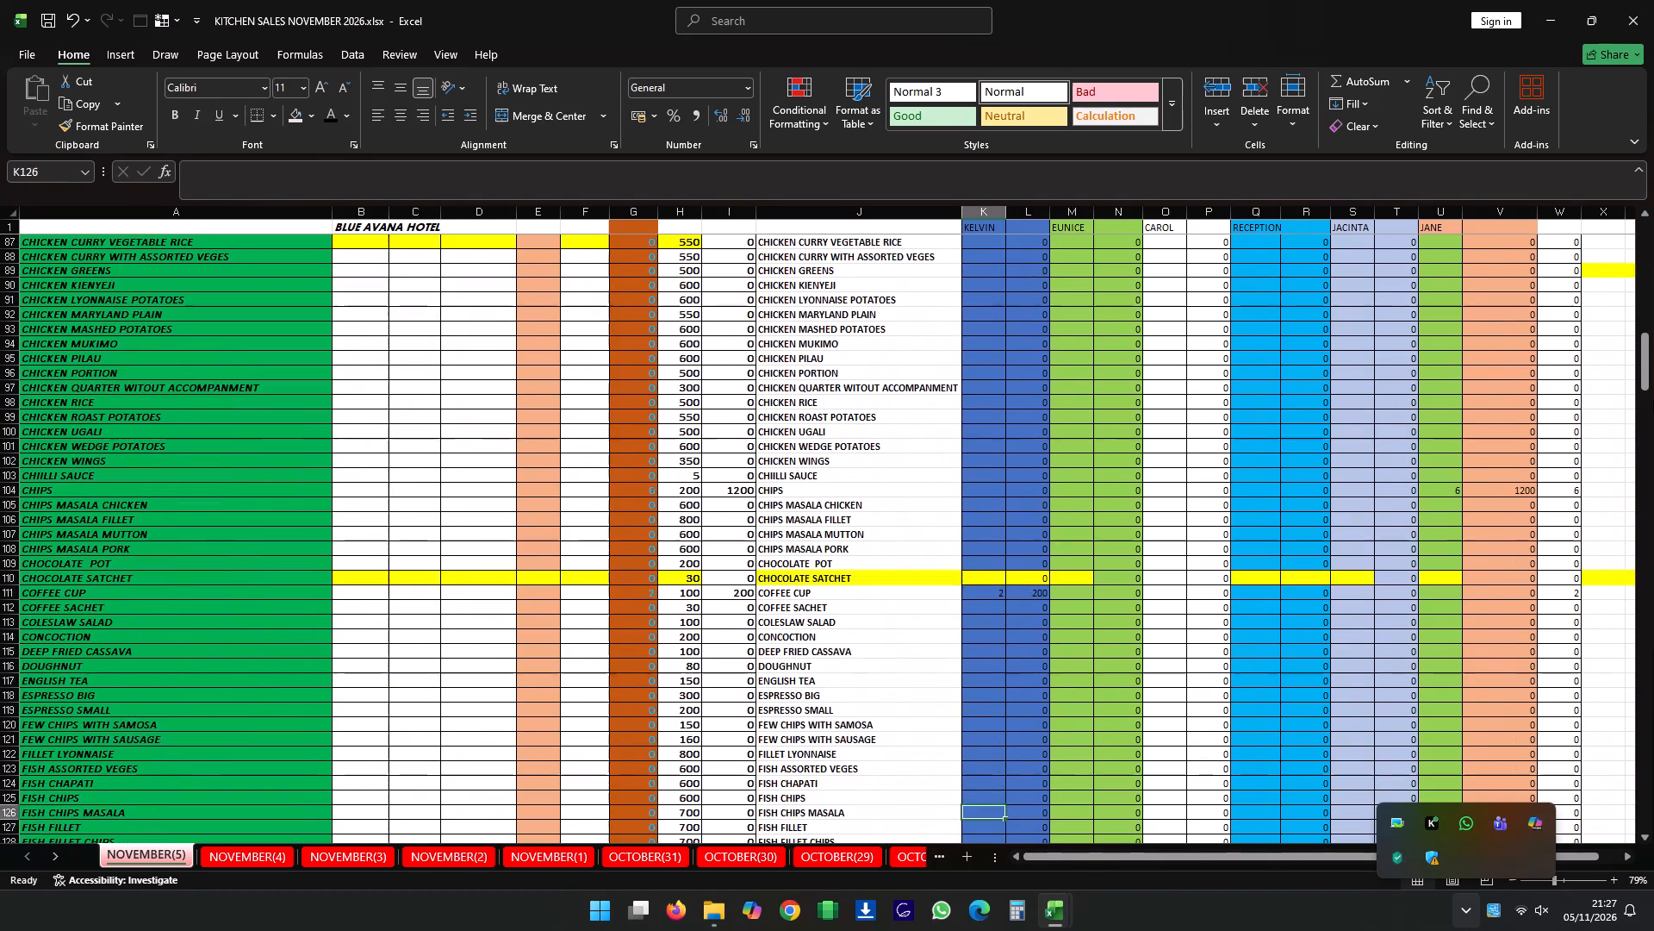
pyautogui.press('Down')
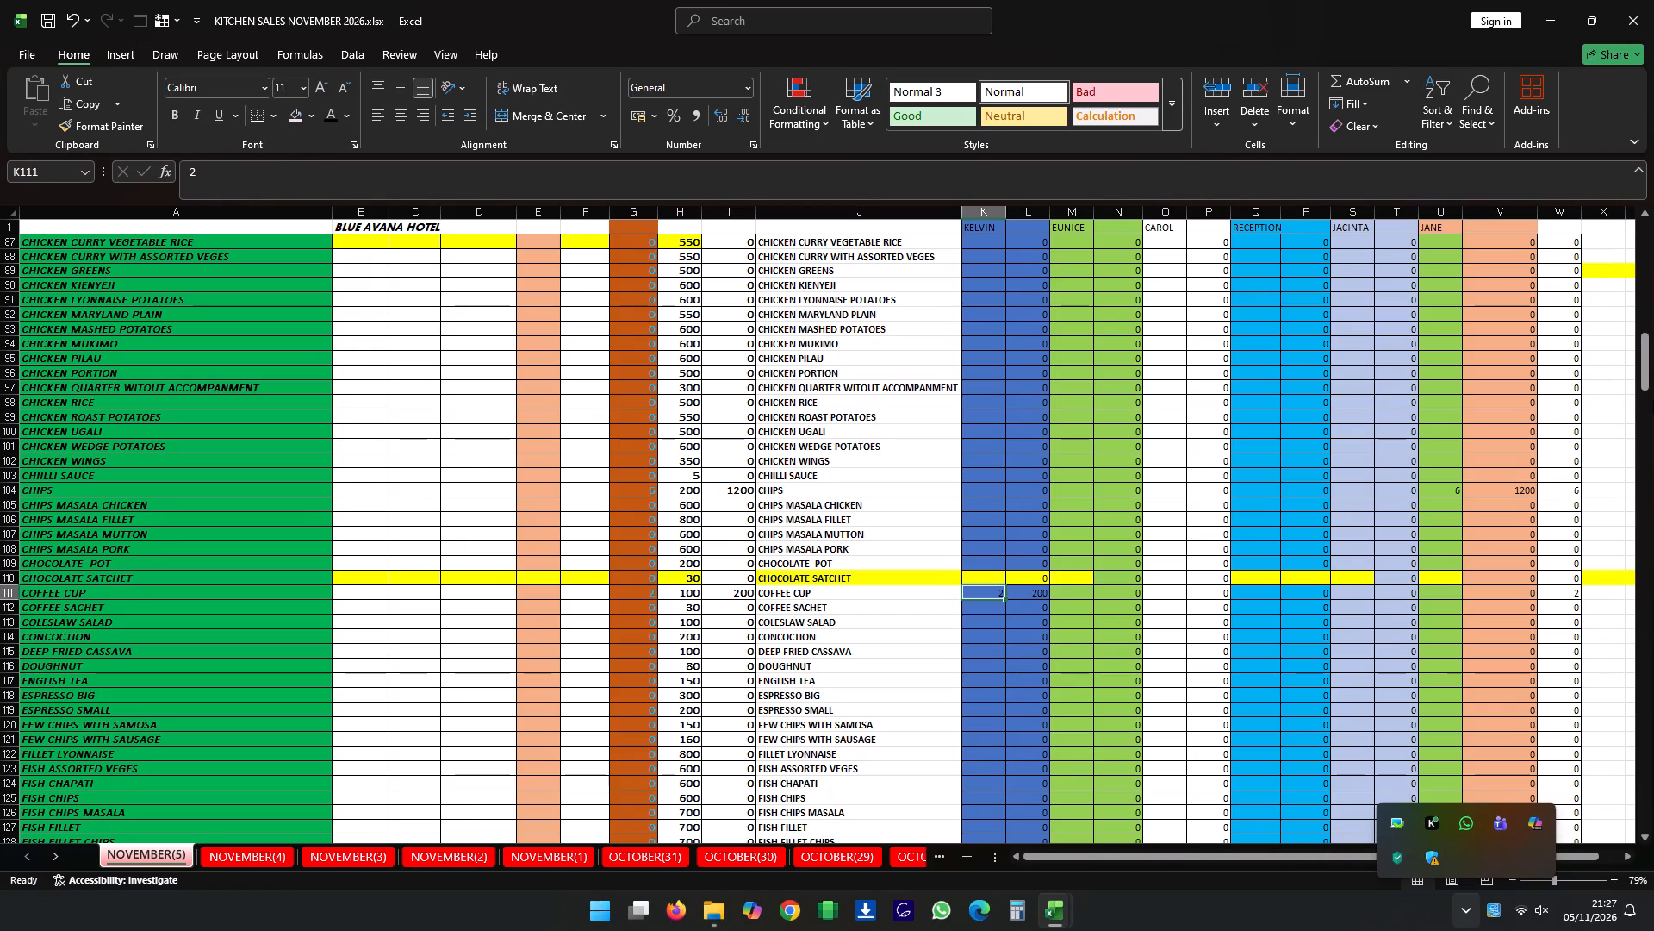
# Check KELVIN's sold quantities from the COFFEE CUP row down through GREENS to the HONEY row.
pyautogui.press('Down')
pyautogui.press('Down')
pyautogui.press('Down')
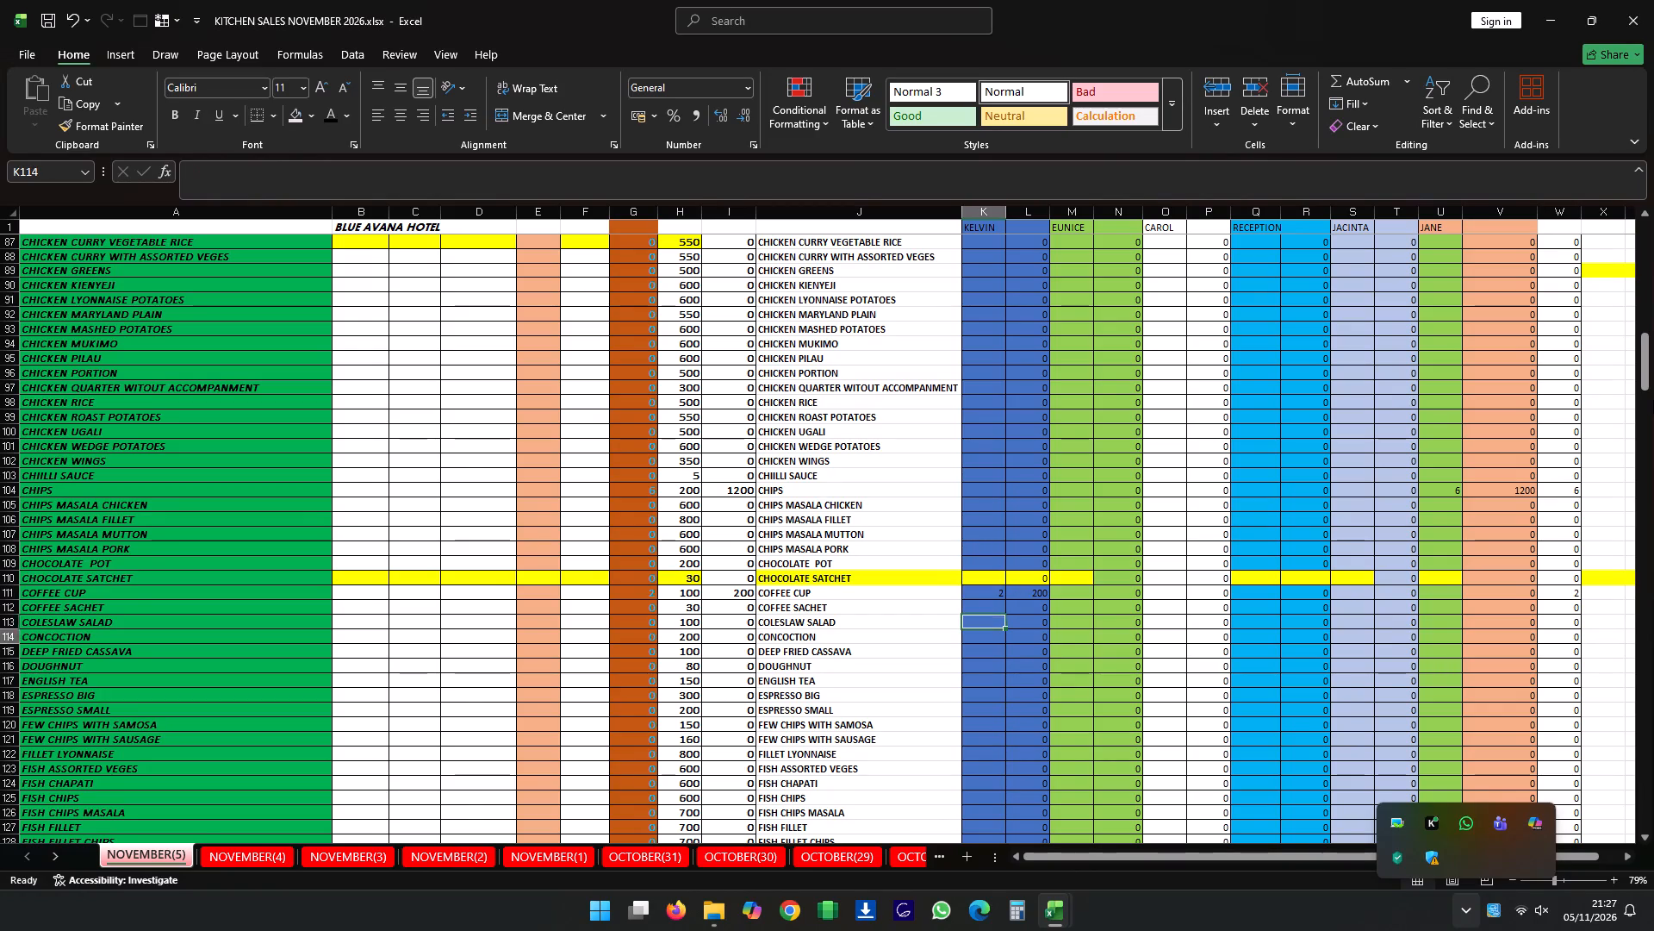
pyautogui.press('Down')
pyautogui.press('Down')
pyautogui.press('Down')
pyautogui.press('Up')
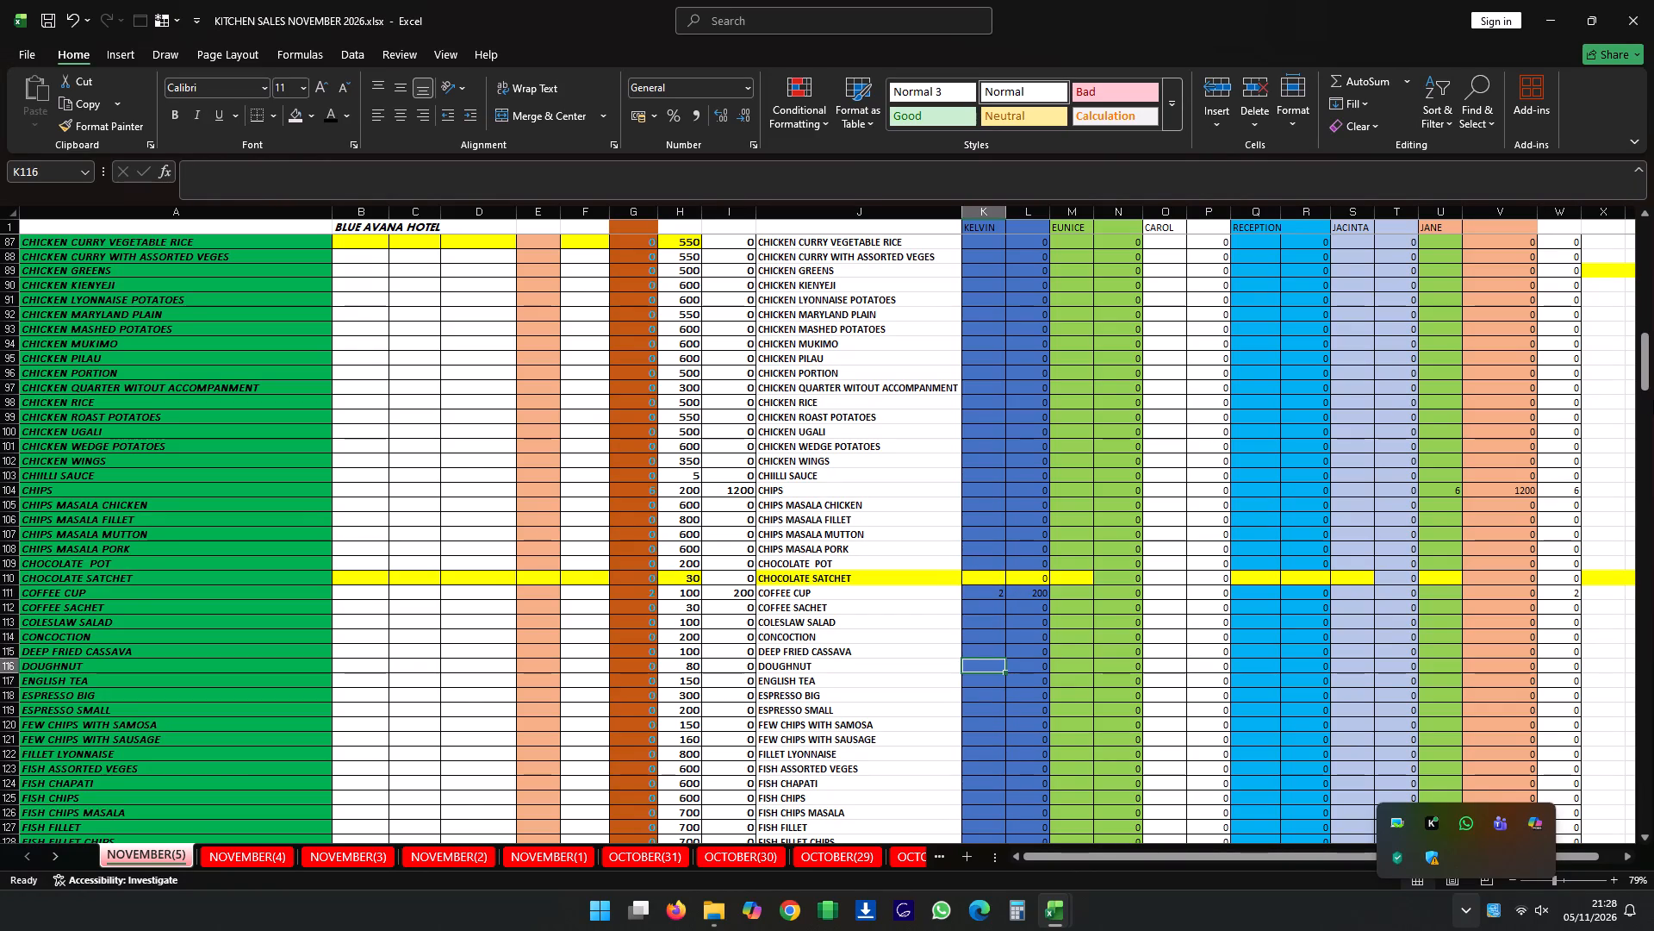
pyautogui.press('Down')
pyautogui.press('Down')
pyautogui.press('Down')
pyautogui.press('Down')
pyautogui.press('Down')
pyautogui.press('Down')
pyautogui.press('Down')
pyautogui.press('Down')
pyautogui.press('Down')
pyautogui.press('Down')
pyautogui.press('Down')
pyautogui.press('Down')
pyautogui.press('Down')
pyautogui.press('Down')
pyautogui.press('Down')
pyautogui.press('Down')
pyautogui.press('Down')
pyautogui.press('Down')
pyautogui.press('Down')
pyautogui.press('Down')
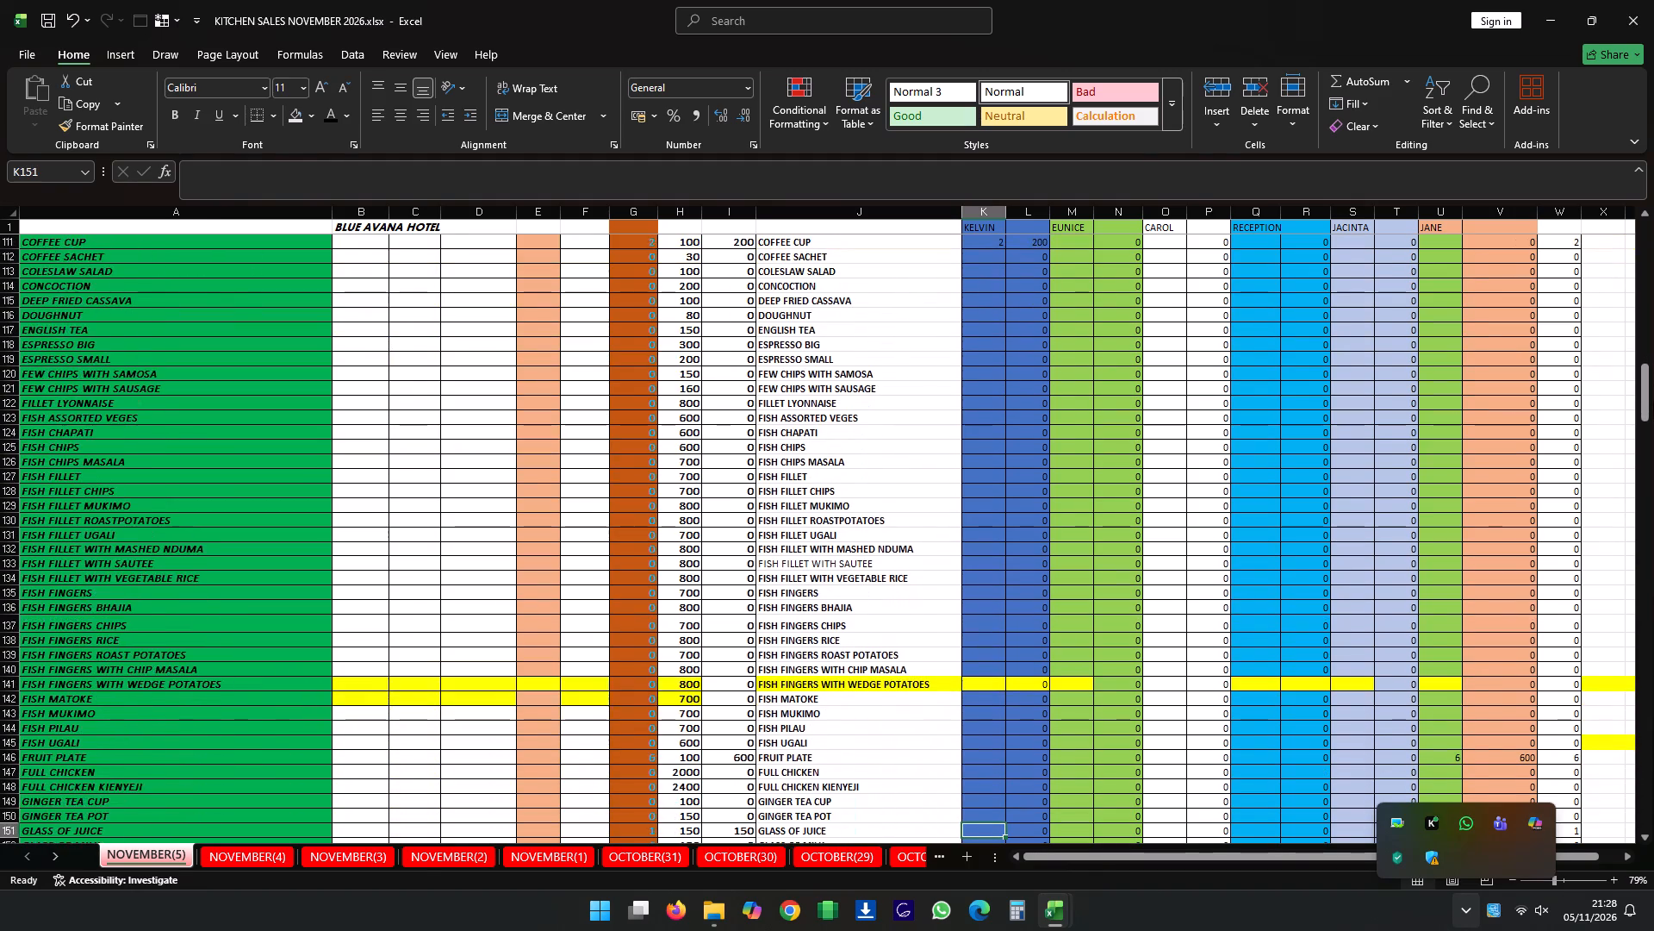
pyautogui.press('Up')
pyautogui.press('Down')
pyautogui.press('Down')
pyautogui.press('Down')
pyautogui.press('Down')
pyautogui.press('Down')
pyautogui.press('Down')
pyautogui.press('Down')
pyautogui.press('Down')
pyautogui.press('Down')
pyautogui.press('Down')
pyautogui.press('Down')
pyautogui.press('Down')
pyautogui.press('Down')
pyautogui.press('Down')
pyautogui.press('Down')
pyautogui.press('Down')
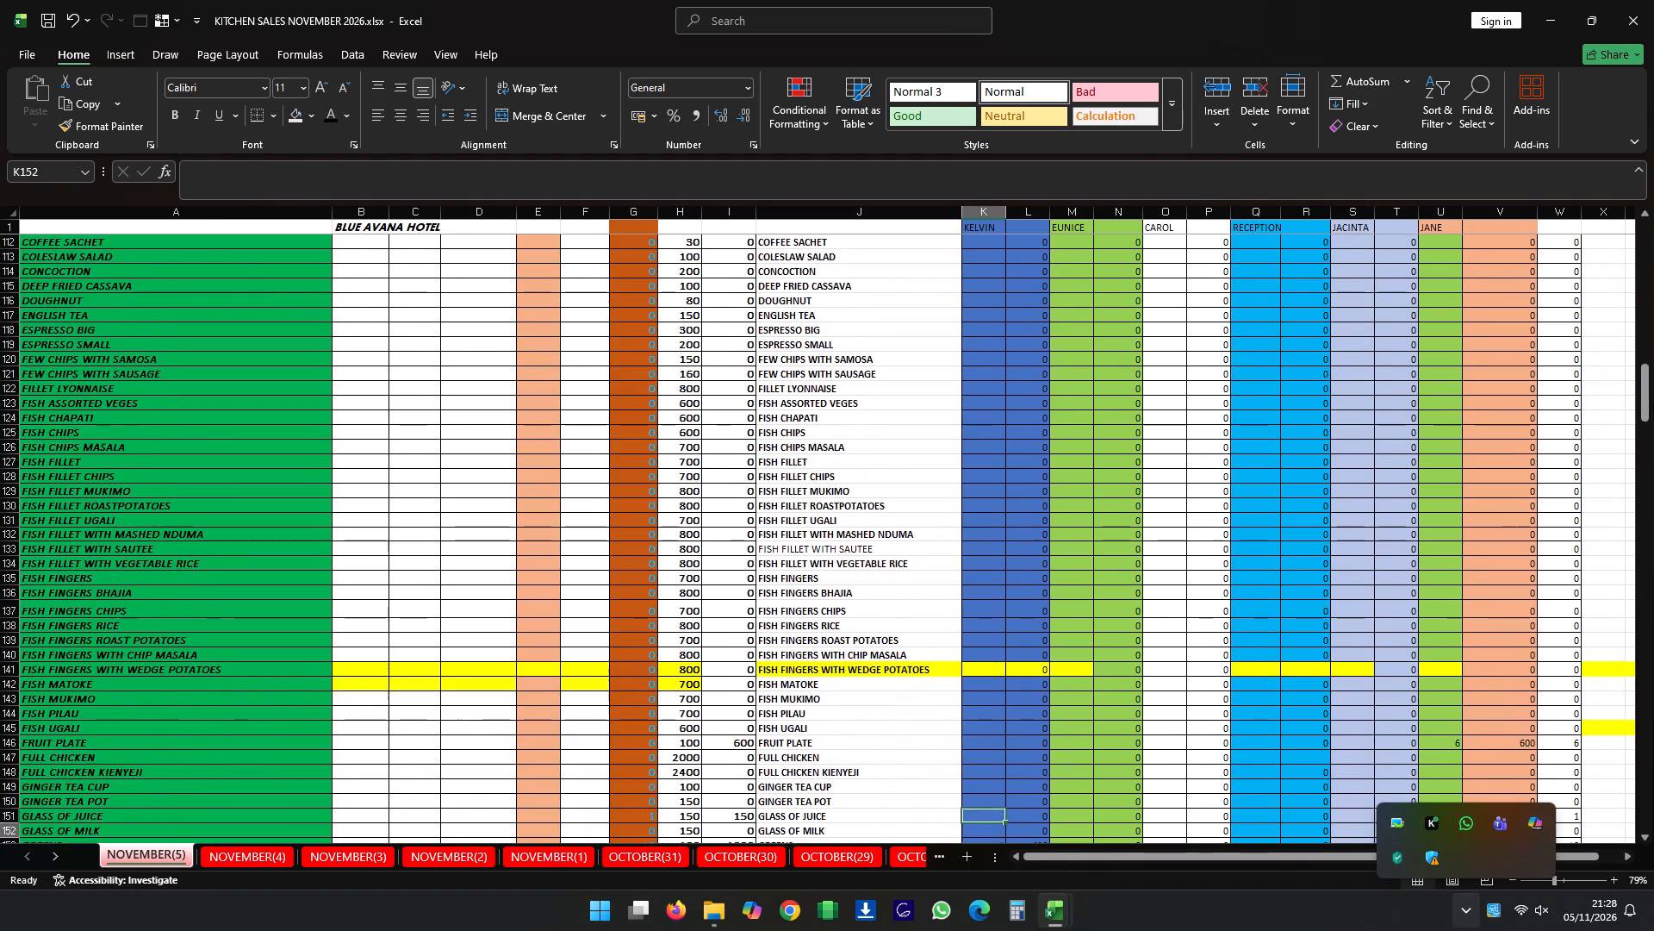
pyautogui.press('Up')
pyautogui.press('Up')
pyautogui.press('Up')
pyautogui.press('Up')
pyautogui.press('Up')
pyautogui.press('Up')
pyautogui.press('Up')
pyautogui.press('Up')
pyautogui.press('Up')
pyautogui.press('Up')
pyautogui.press('Up')
pyautogui.press('Up')
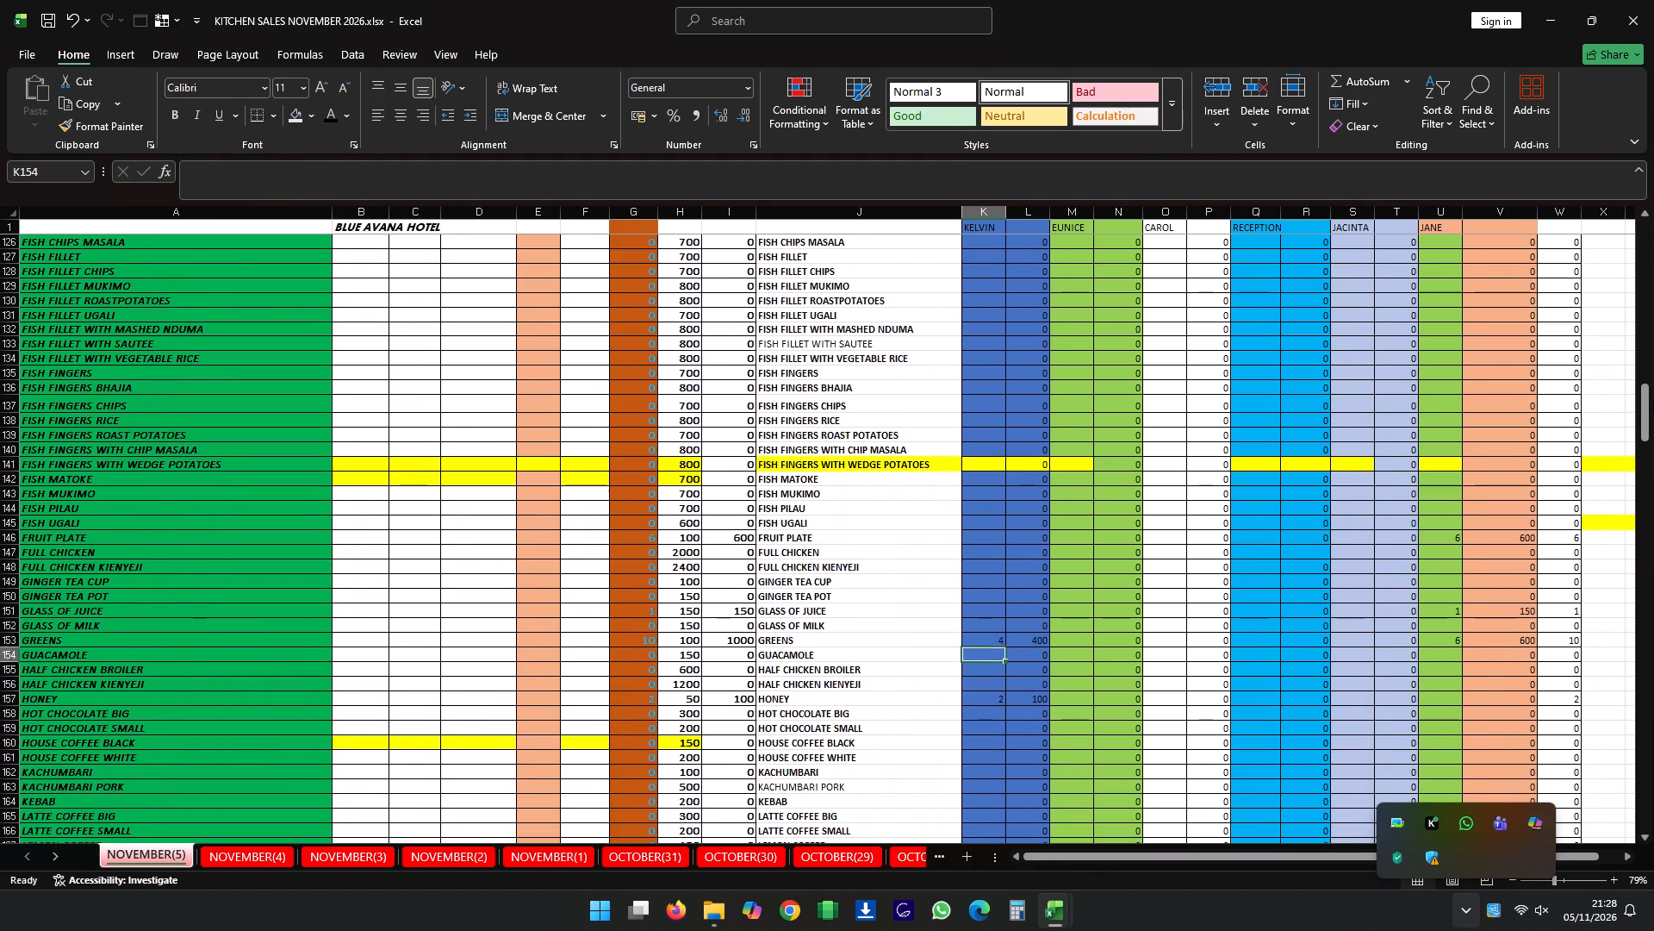
pyautogui.press('Up')
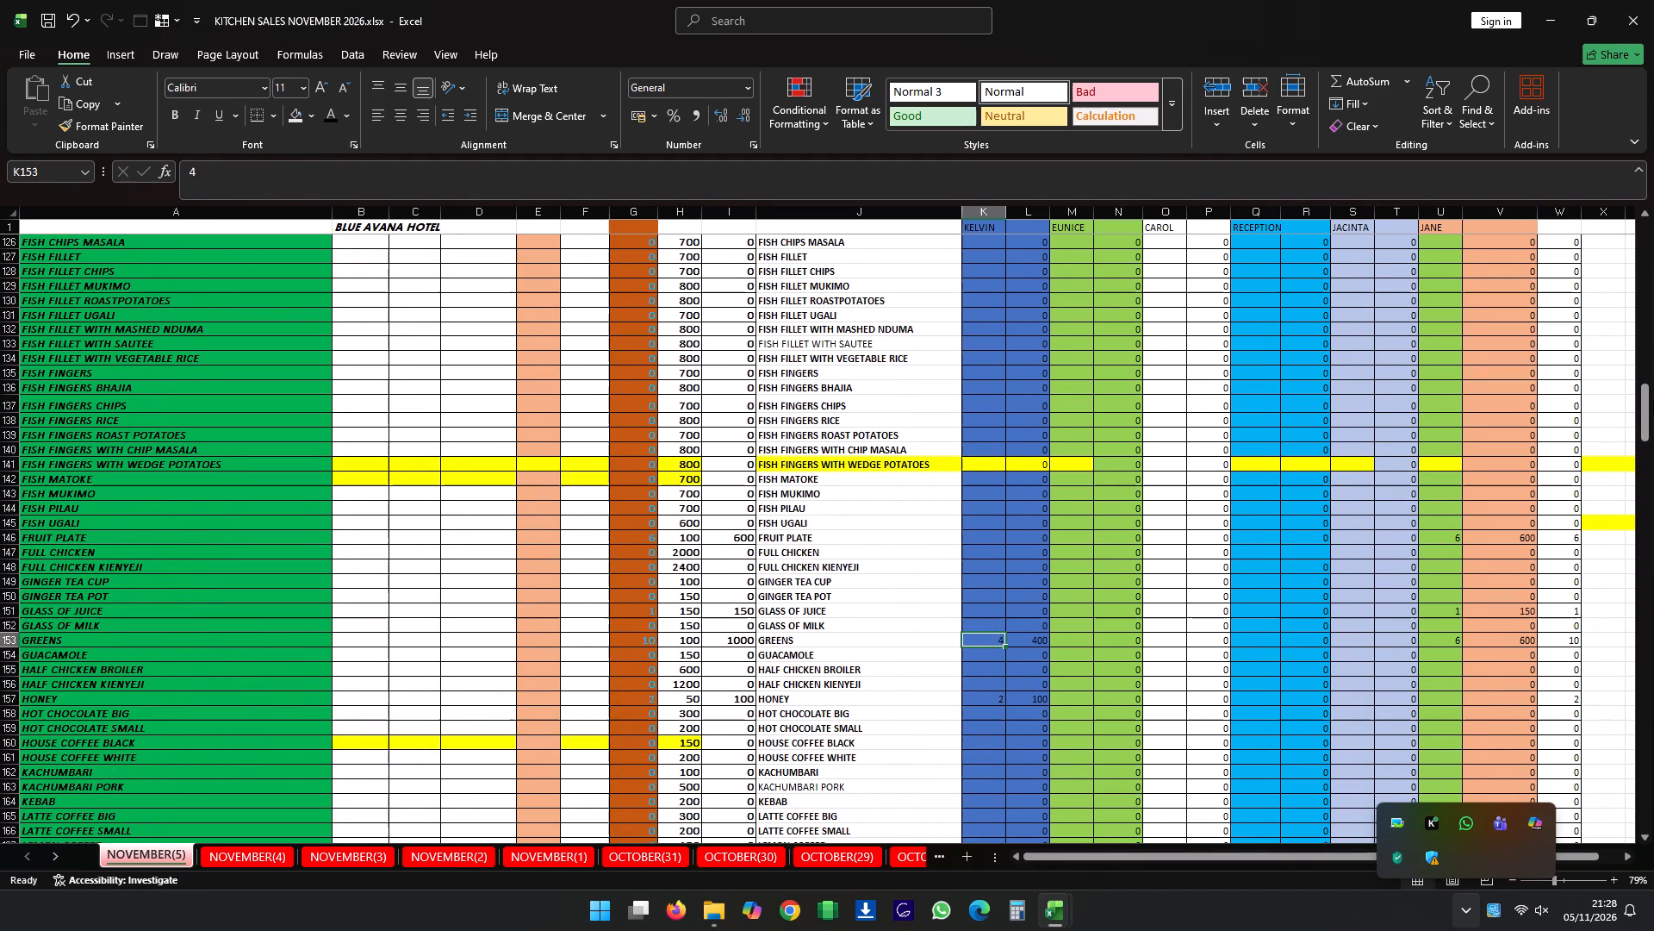
pyautogui.press('Down')
pyautogui.press('Down')
pyautogui.press('Down')
pyautogui.press('Down')
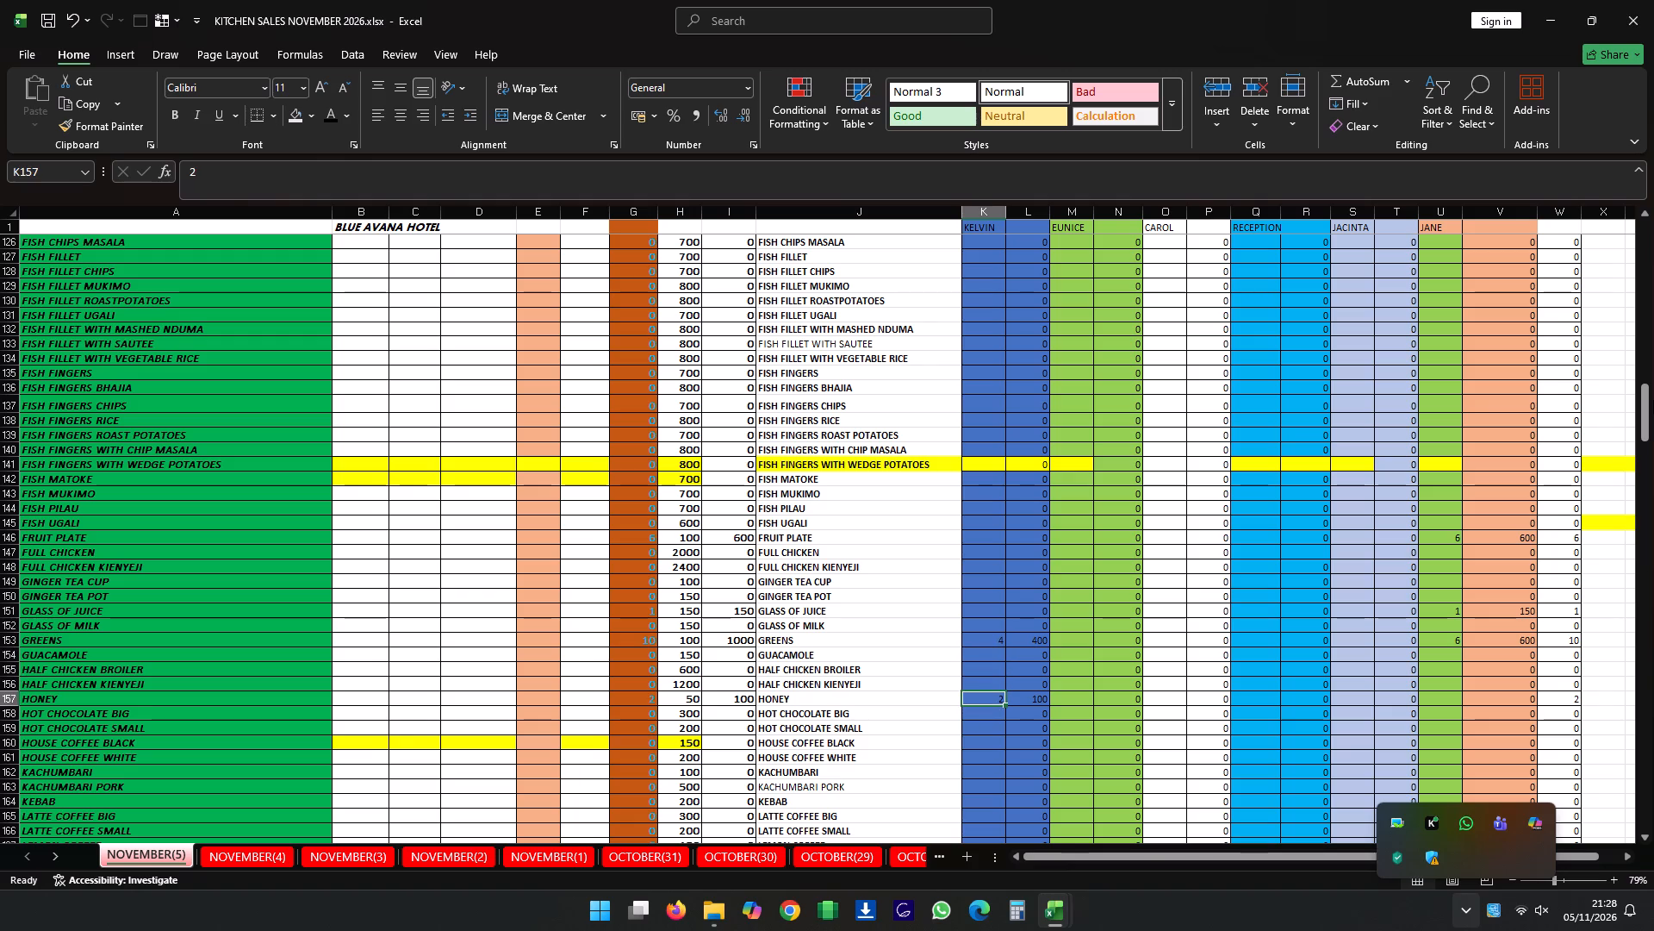
# Check KELVIN's sold quantities from the HONEY row down to the MUKIMO row.
pyautogui.press('Down')
pyautogui.press('Down')
pyautogui.press('Down')
pyautogui.press('Down')
pyautogui.press('Down')
pyautogui.press('Down')
pyautogui.press('Down')
pyautogui.press('Down')
pyautogui.press('Down')
pyautogui.press('Down')
pyautogui.press('Down')
pyautogui.press('Down')
pyautogui.press('Down')
pyautogui.press('Down')
pyautogui.press('Down')
pyautogui.press('Down')
pyautogui.press('Down')
pyautogui.press('Down')
pyautogui.press('Down')
pyautogui.press('Down')
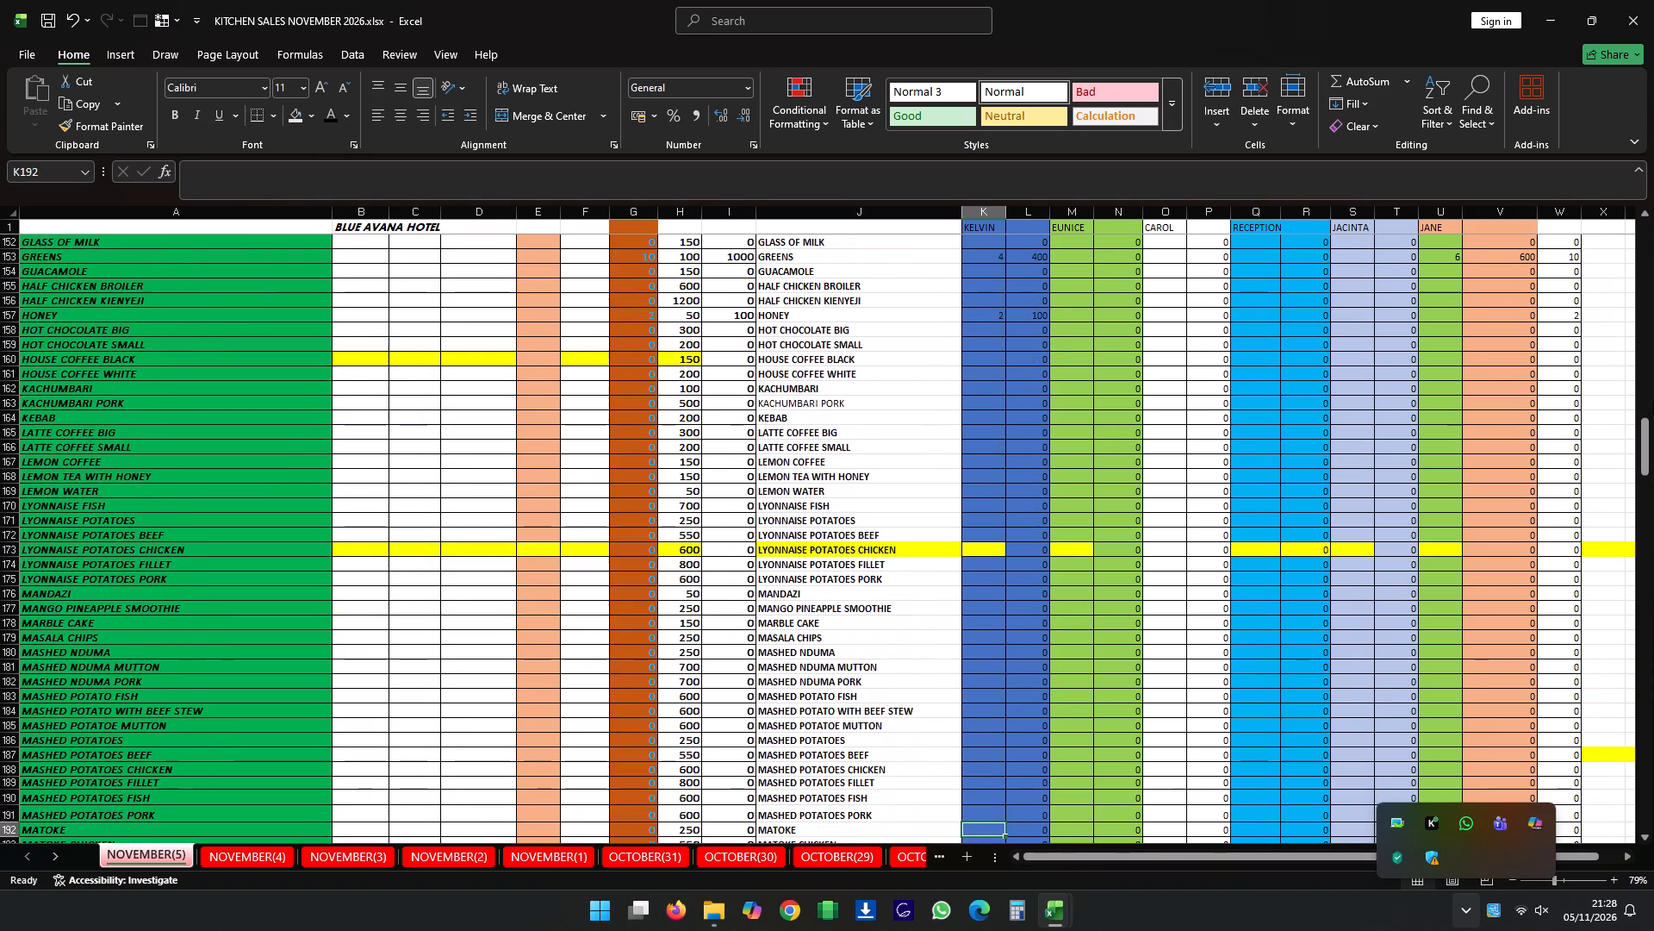
pyautogui.press('Down')
pyautogui.press('Down')
pyautogui.press('Down')
pyautogui.press('Down')
pyautogui.press('Down')
pyautogui.press('Down')
pyautogui.press('Down')
pyautogui.press('Down')
pyautogui.press('Down')
pyautogui.press('Down')
pyautogui.press('Down')
pyautogui.press('Down')
pyautogui.press('Down')
pyautogui.press('Down')
pyautogui.press('Down')
pyautogui.press('Down')
pyautogui.press('Down')
pyautogui.press('Down')
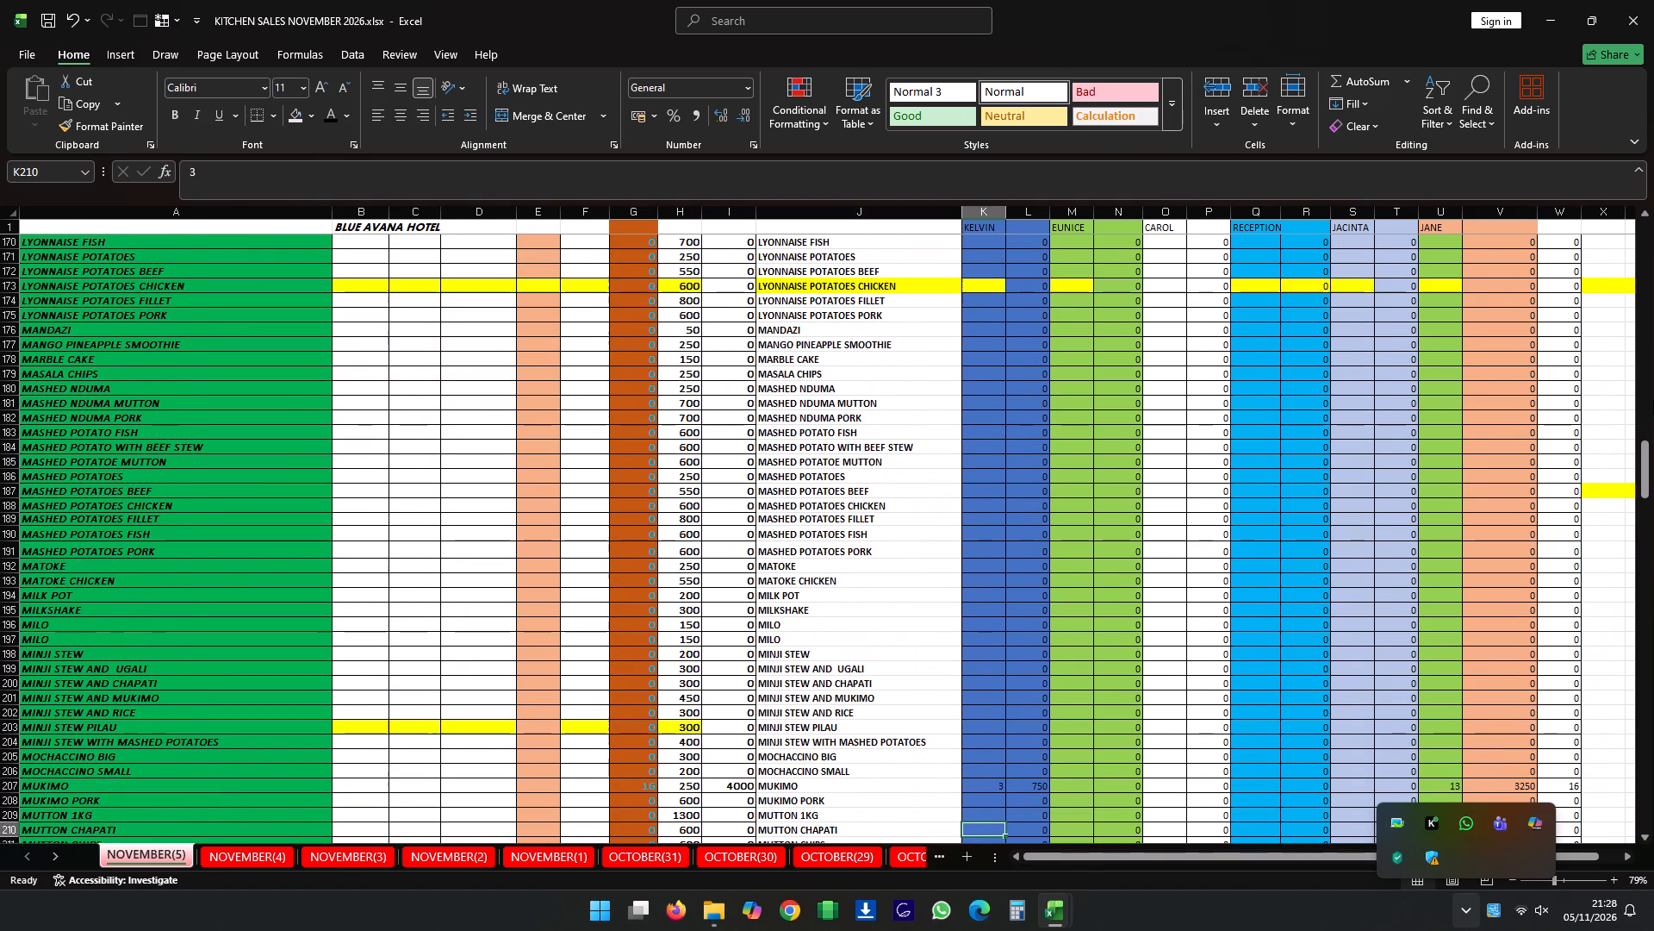
pyautogui.press('Up')
pyautogui.press('Down')
pyautogui.press('Up')
pyautogui.press('Up')
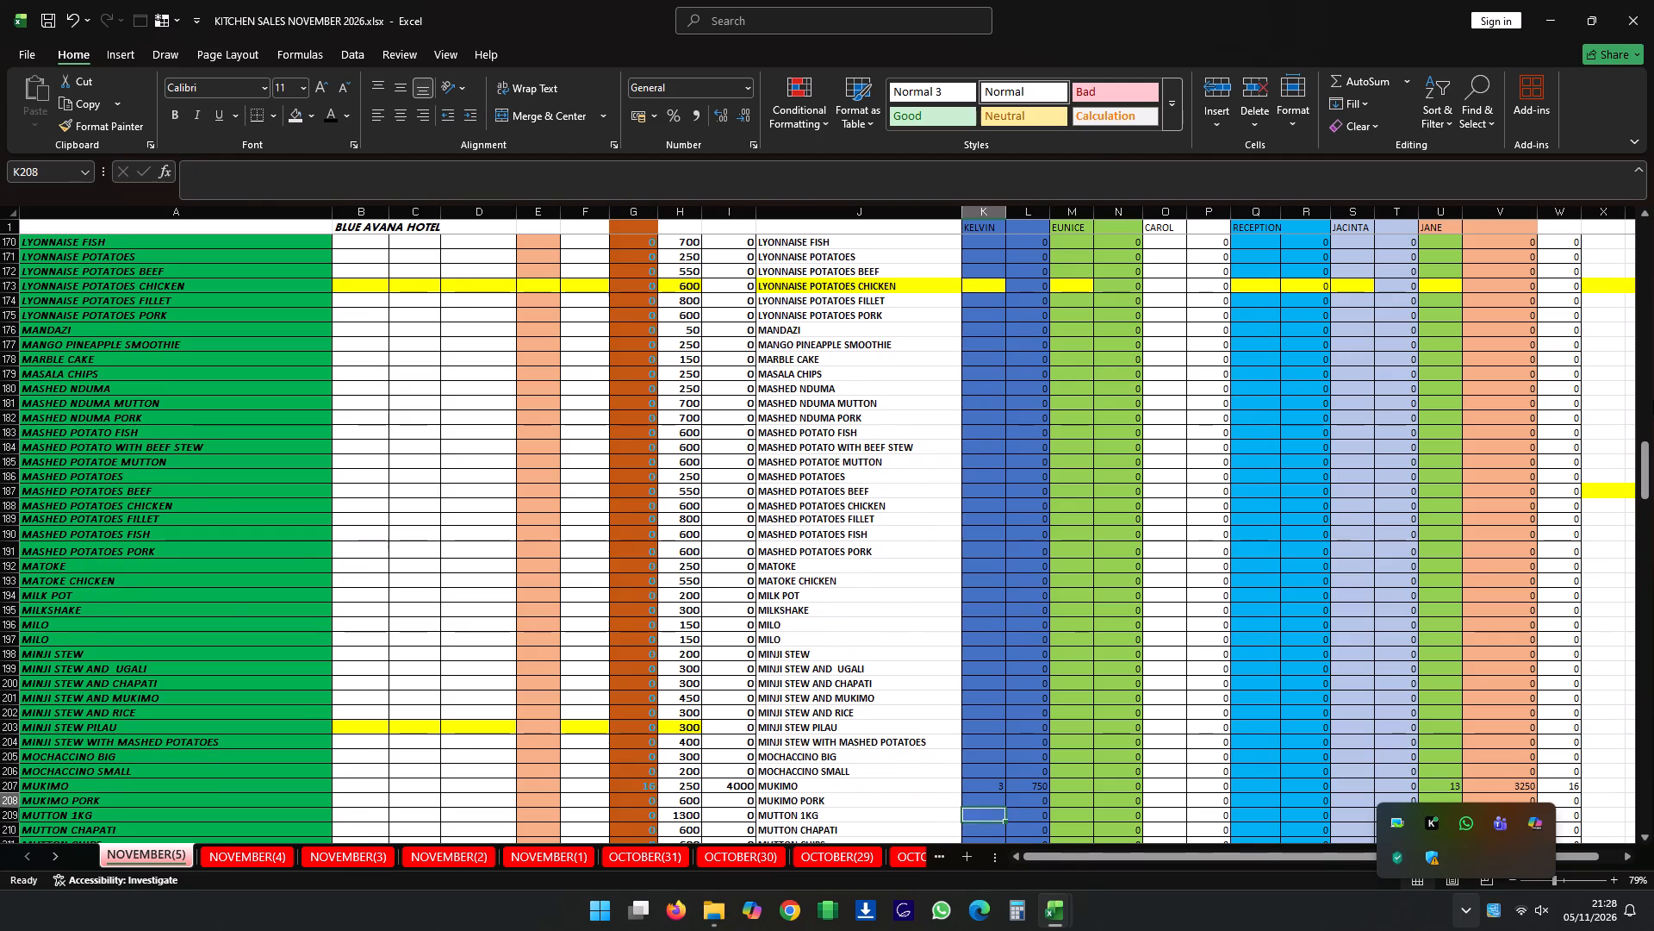
pyautogui.press('Up')
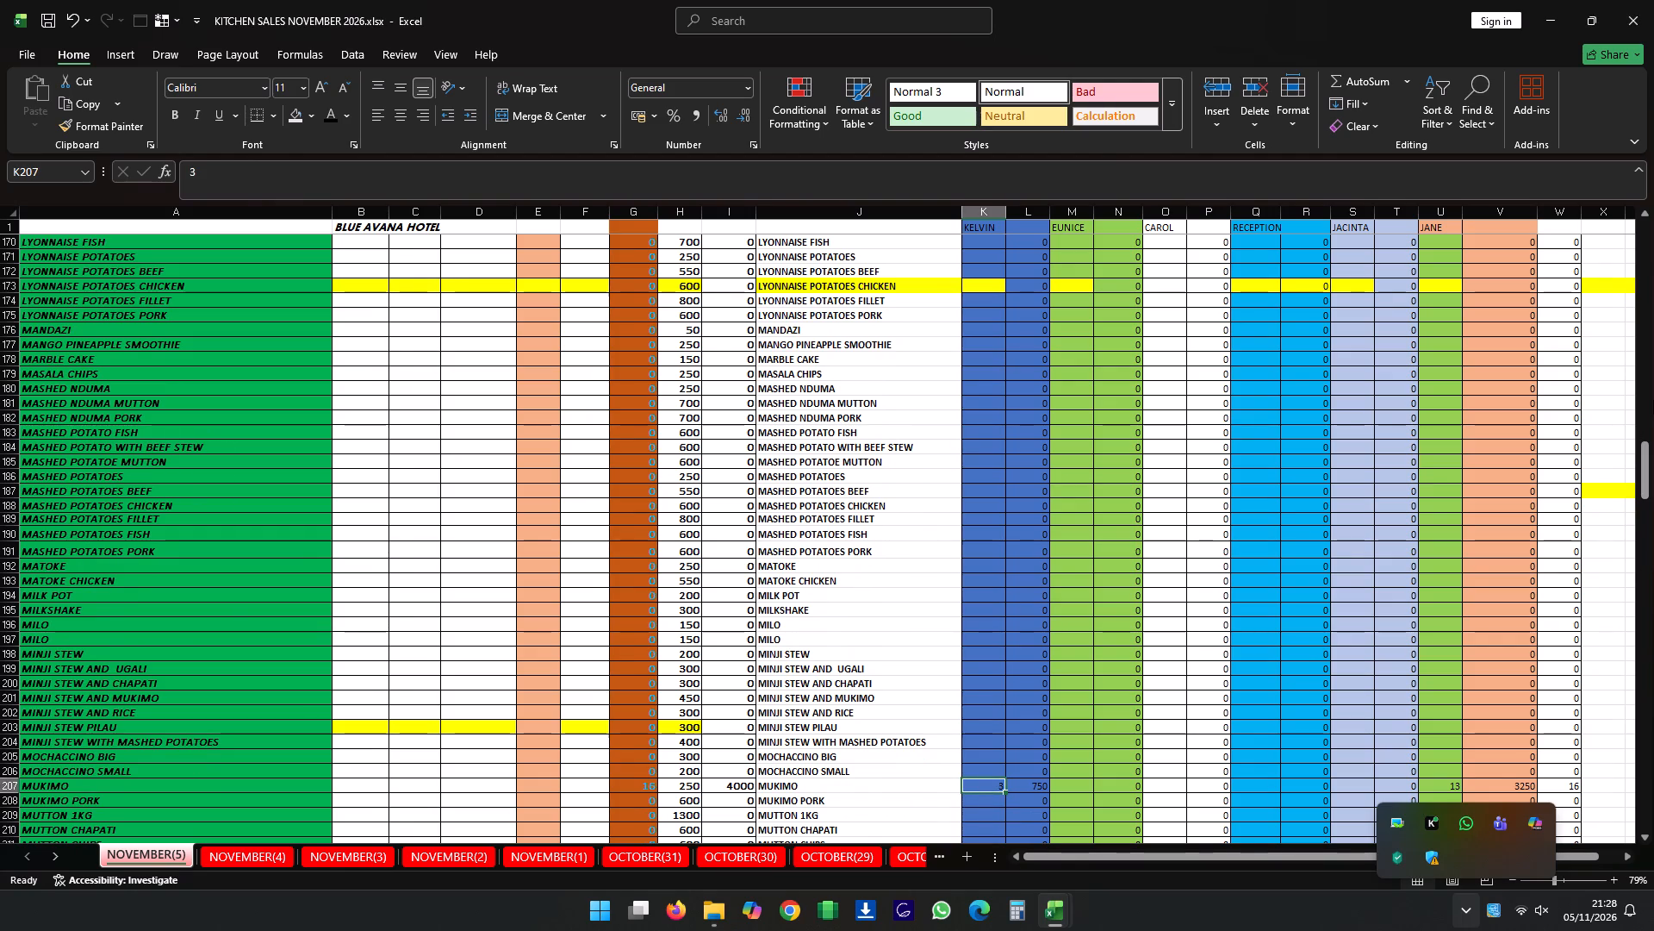
# Check KELVIN's sold quantities from the MUKIMO row down to the X.FRIED EGGS row.
pyautogui.press('Down')
pyautogui.press('Down')
pyautogui.press('Down')
pyautogui.press('Down')
pyautogui.press('Down')
pyautogui.press('Down')
pyautogui.press('Down')
pyautogui.press('Down')
pyautogui.press('Down')
pyautogui.press('Down')
pyautogui.press('Down')
pyautogui.press('Down')
pyautogui.press('Down')
pyautogui.press('Down')
pyautogui.press('Down')
pyautogui.press('Down')
pyautogui.press('Down')
pyautogui.press('Down')
pyautogui.press('Down')
pyautogui.press('Down')
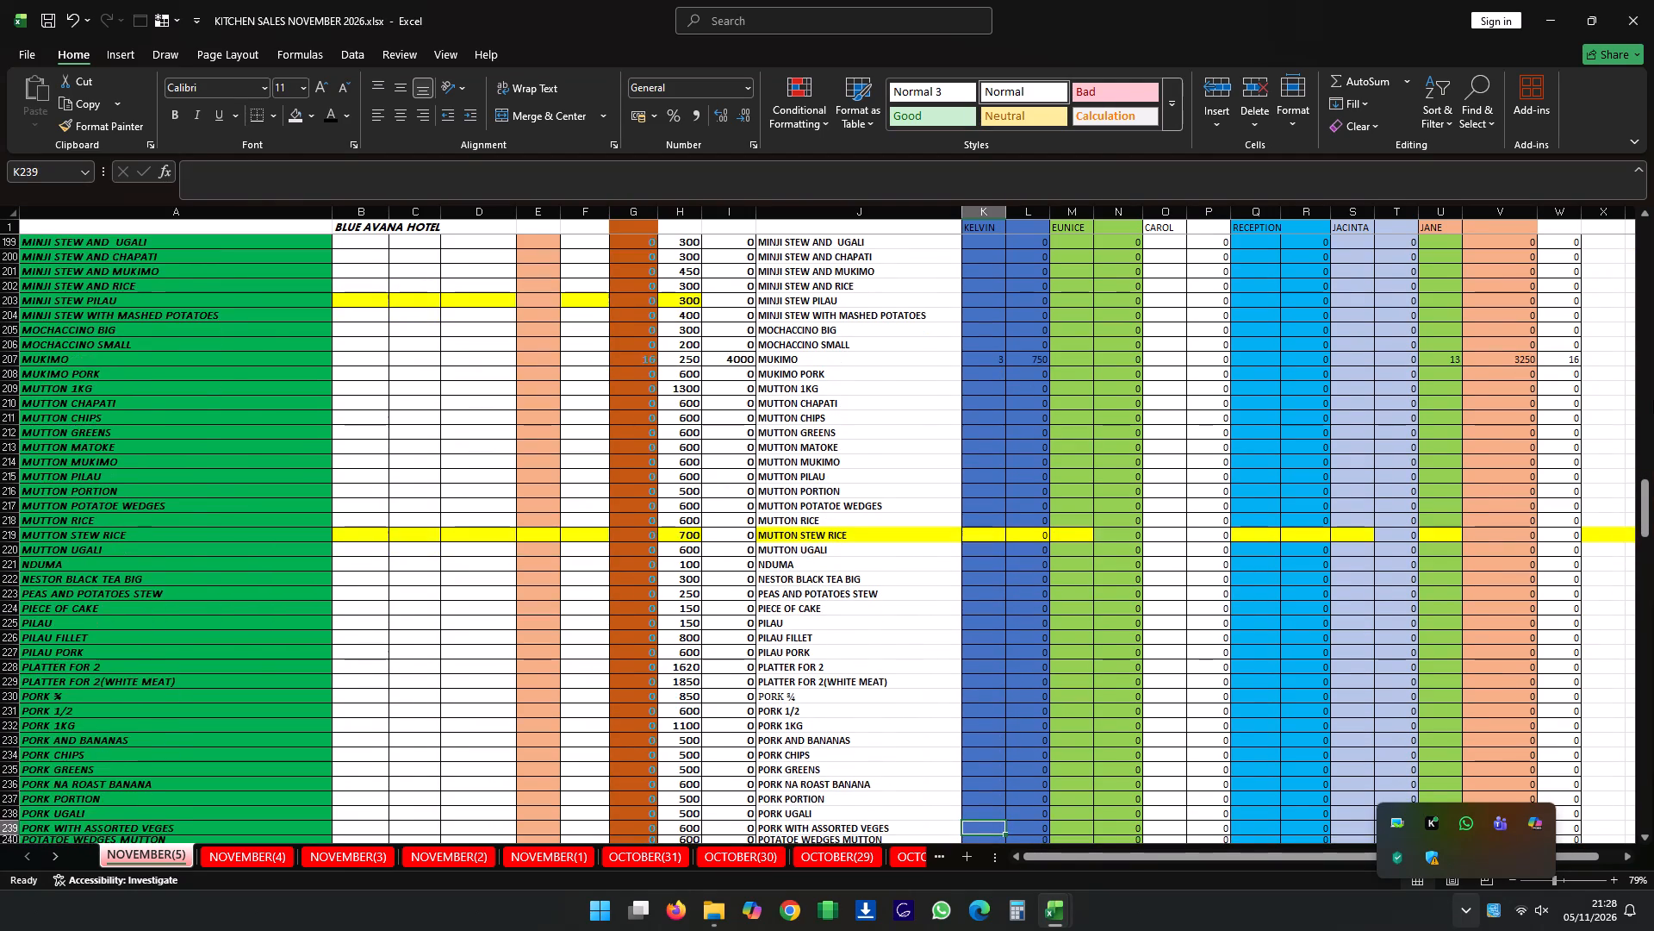
pyautogui.press('Down')
pyautogui.press('Down')
pyautogui.press('Down')
pyautogui.press('Down')
pyautogui.press('Down')
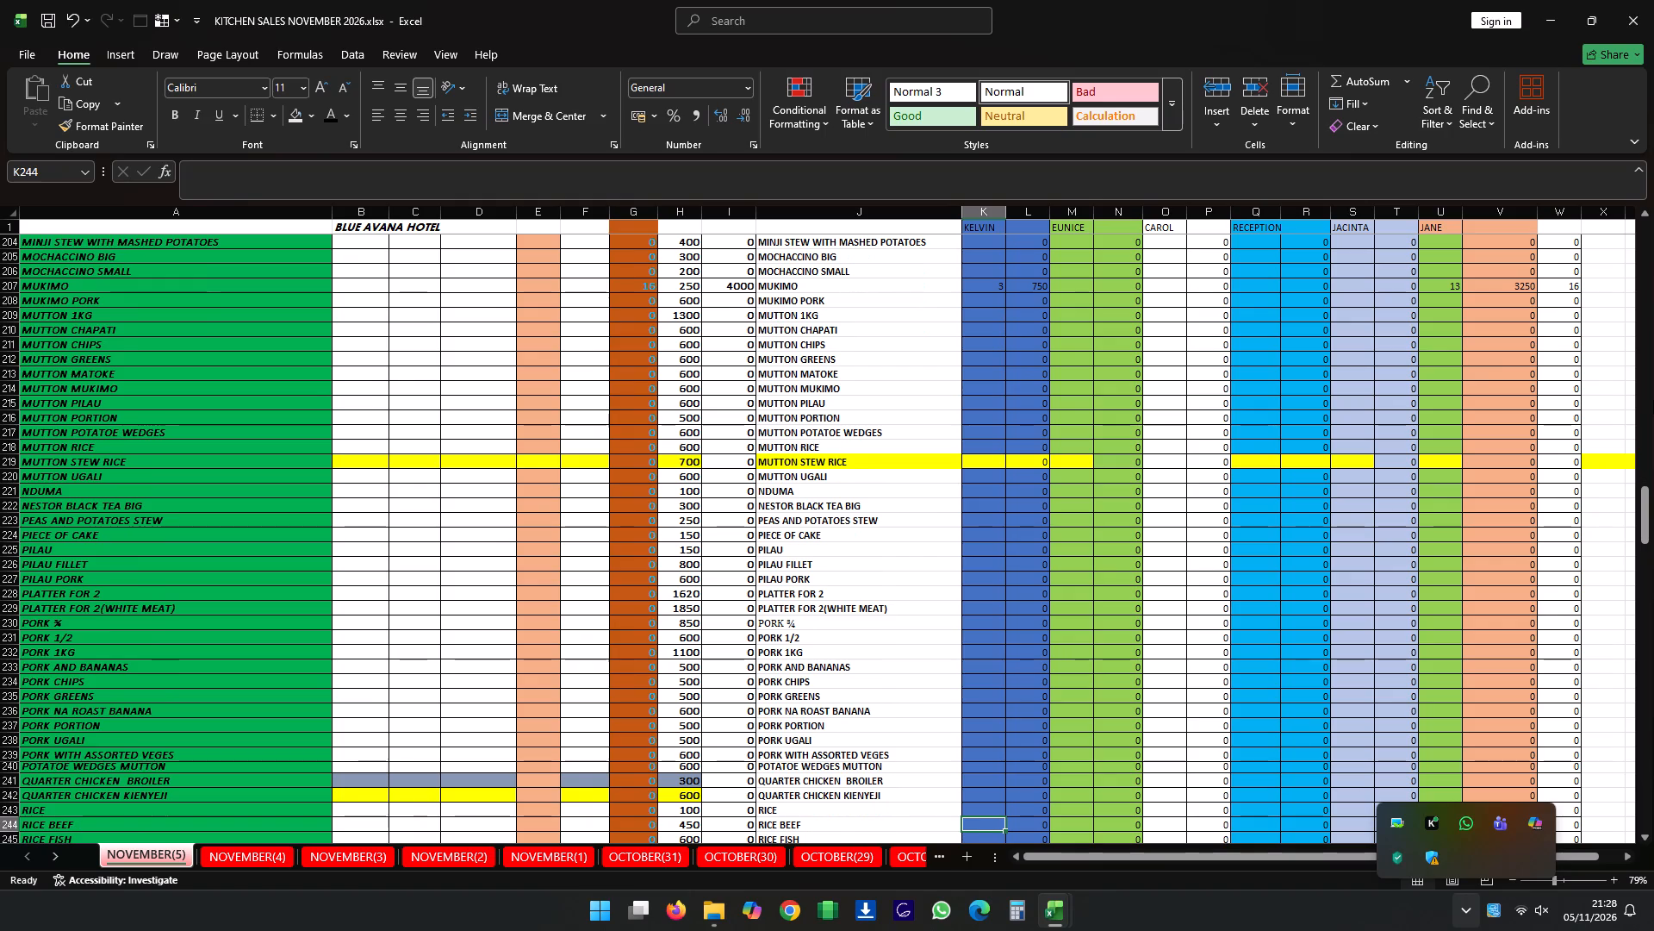
pyautogui.press('Down')
pyautogui.press('Down')
pyautogui.press('Down')
pyautogui.press('Down')
pyautogui.press('Down')
pyautogui.press('Down')
pyautogui.press('Down')
pyautogui.press('Down')
pyautogui.press('Down')
pyautogui.press('Down')
pyautogui.press('Down')
pyautogui.press('Down')
pyautogui.press('Down')
pyautogui.press('Down')
pyautogui.press('Down')
pyautogui.press('Down')
pyautogui.press('Down')
pyautogui.press('Down')
pyautogui.press('Down')
pyautogui.press('Down')
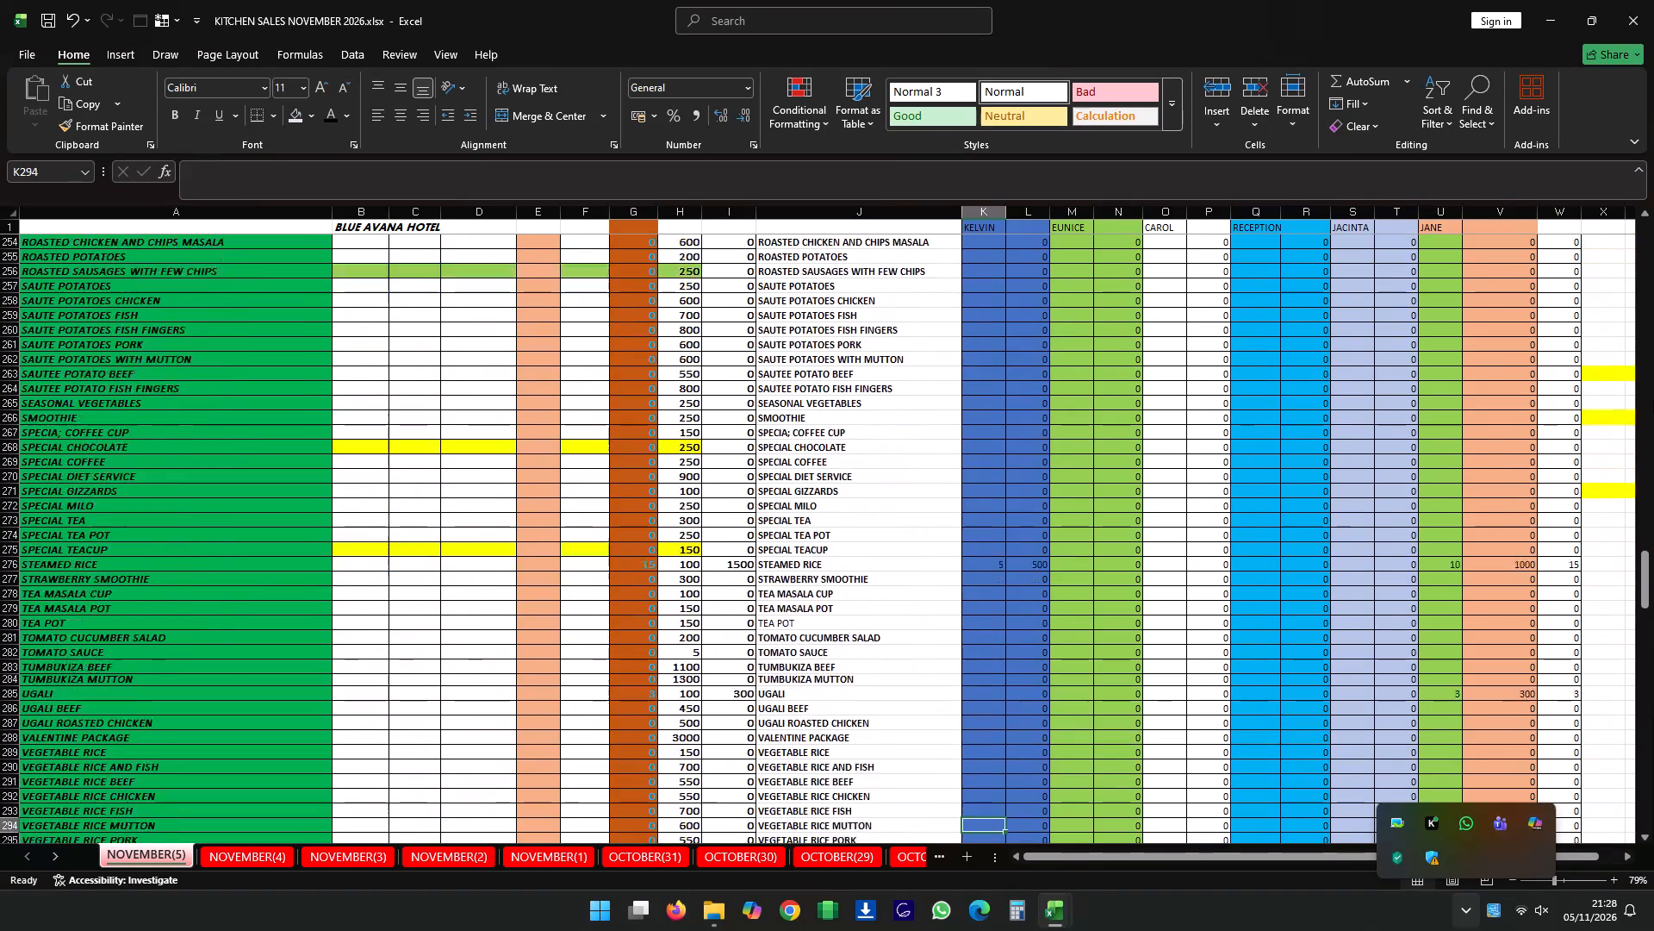
pyautogui.press('Down')
pyautogui.press('Down')
pyautogui.press('Down')
pyautogui.press('Down')
pyautogui.press('Down')
pyautogui.press('Down')
pyautogui.press('Down')
pyautogui.press('Down')
pyautogui.press('Down')
pyautogui.press('Down')
pyautogui.press('Down')
pyautogui.press('Down')
pyautogui.press('Down')
pyautogui.press('Down')
pyautogui.press('Down')
pyautogui.press('Down')
pyautogui.press('Down')
pyautogui.press('Down')
pyautogui.press('Down')
pyautogui.press('Down')
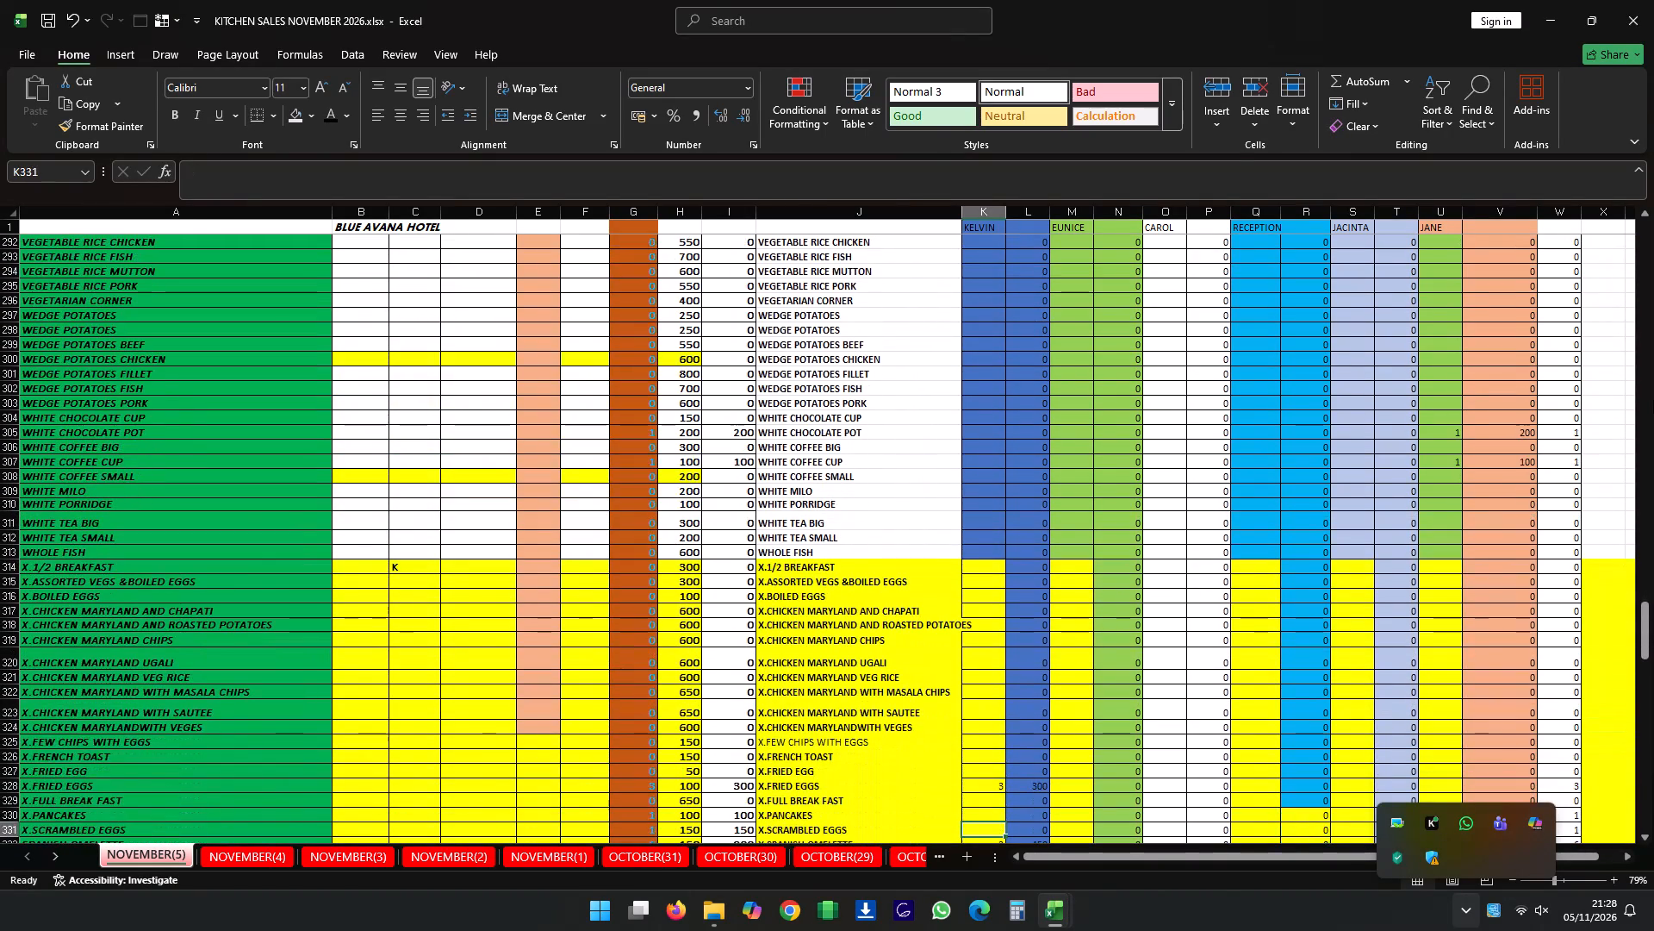
pyautogui.press('Up')
pyautogui.press('Up')
pyautogui.press('Up')
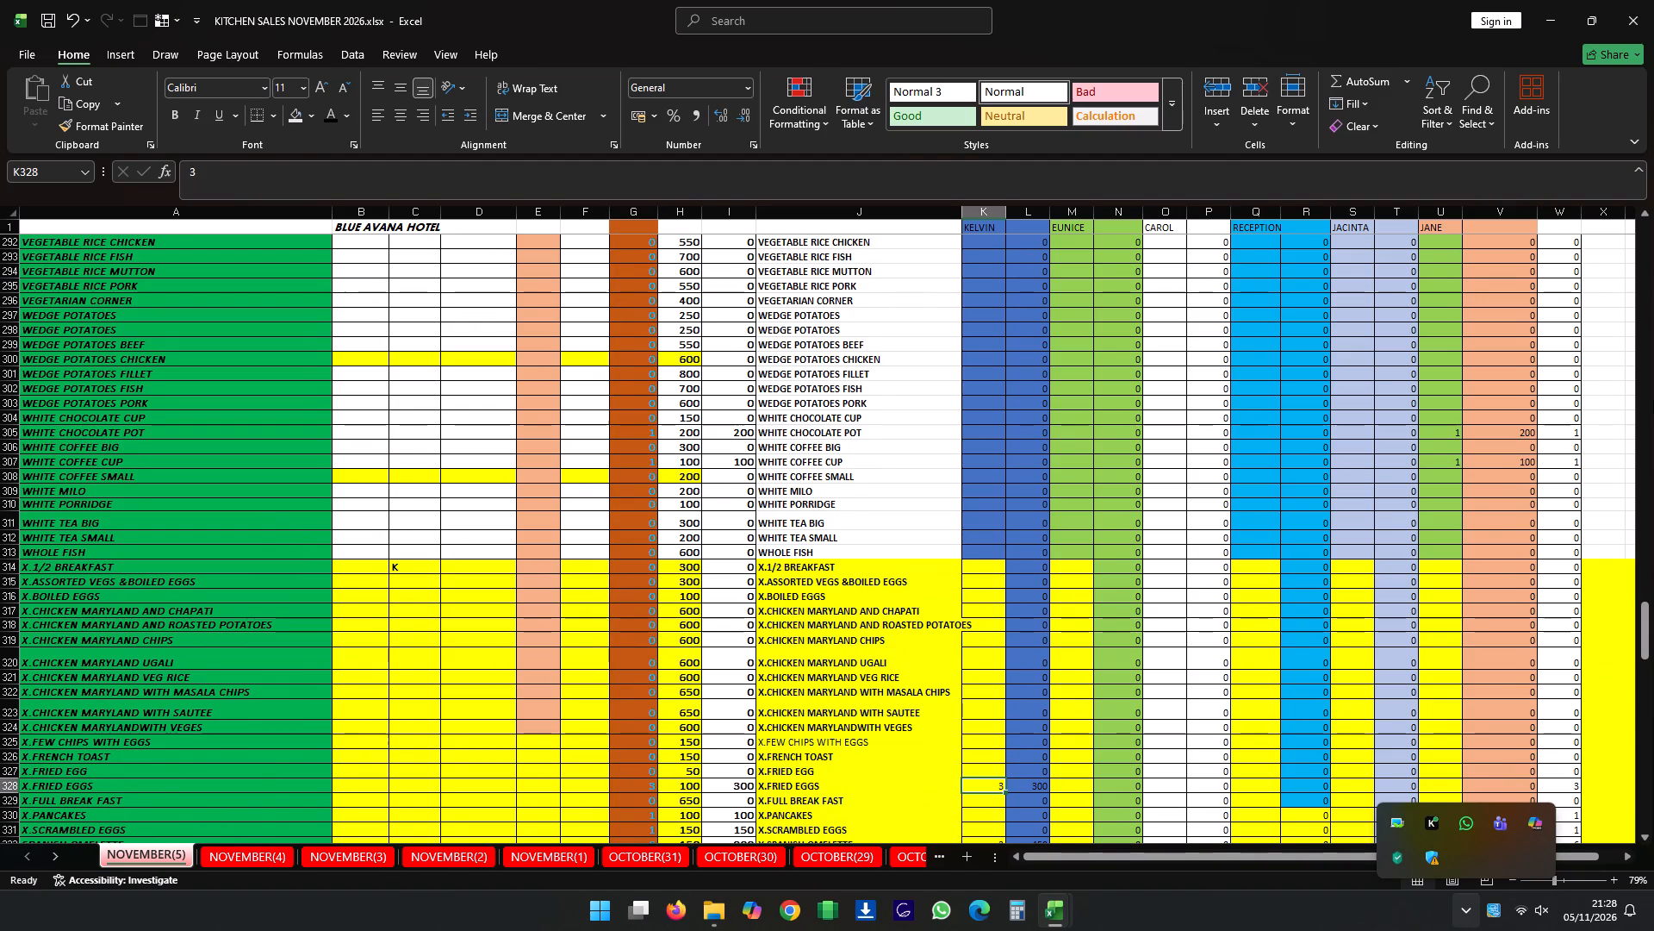
# Check KELVIN's sold quantities from the X.FRIED EGGS row down to the SPANISH OMELETTE row.
pyautogui.press('Down')
pyautogui.press('Down')
pyautogui.press('Down')
pyautogui.press('Down')
pyautogui.press('Down')
pyautogui.press('Down')
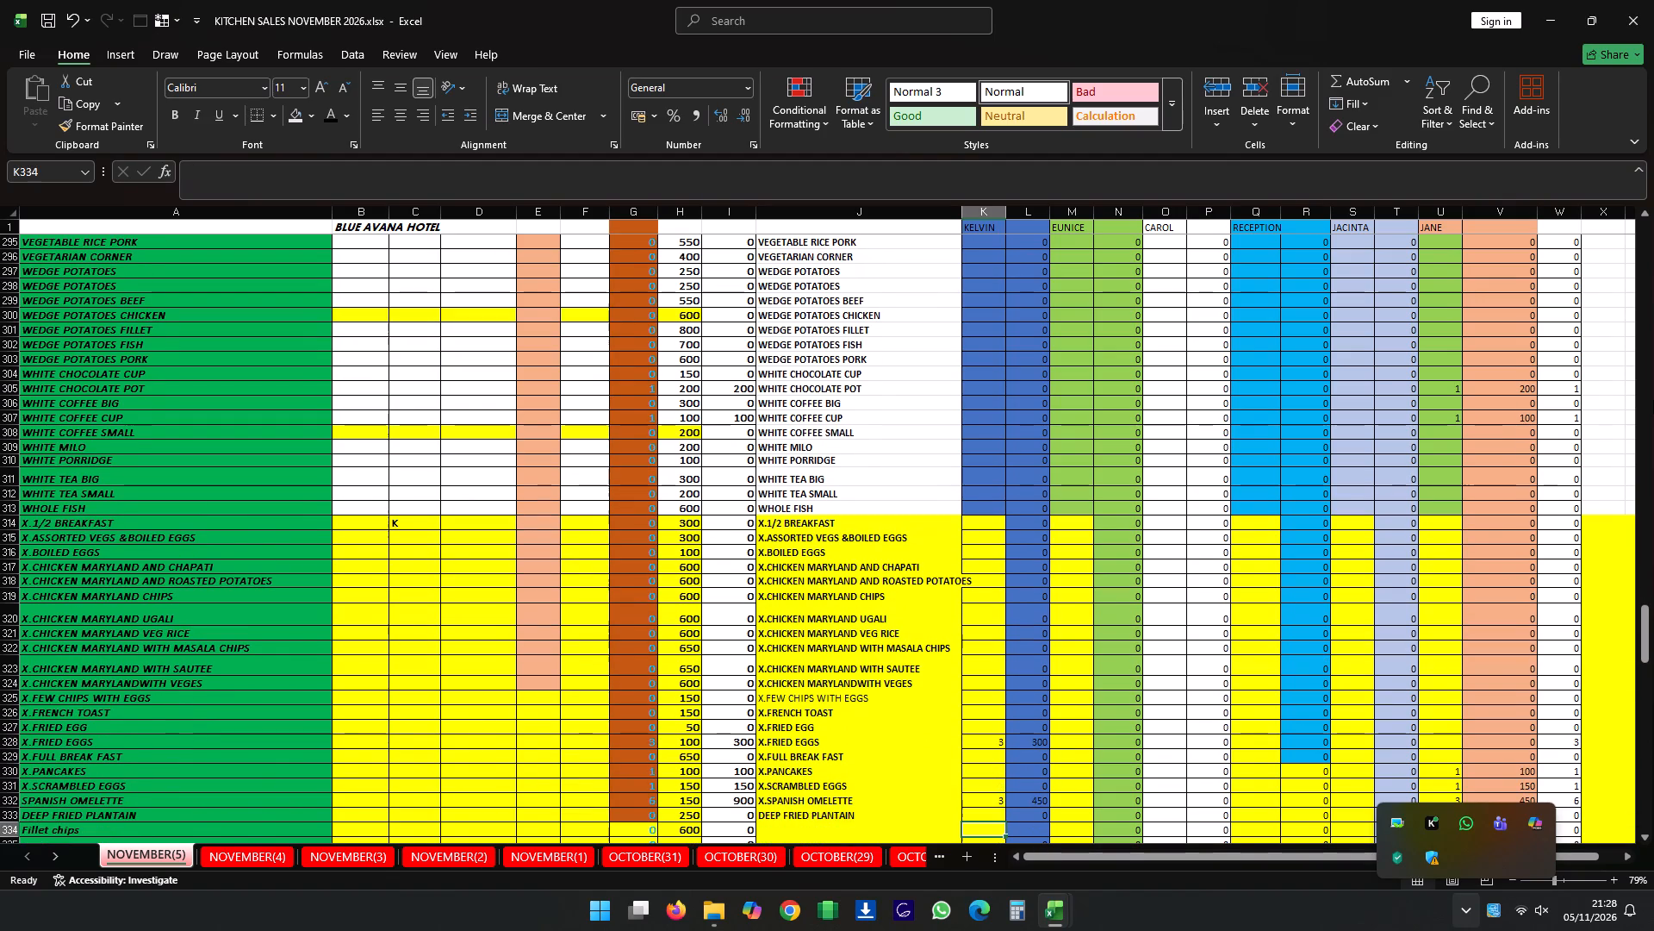
pyautogui.press('Up')
pyautogui.press('Up')
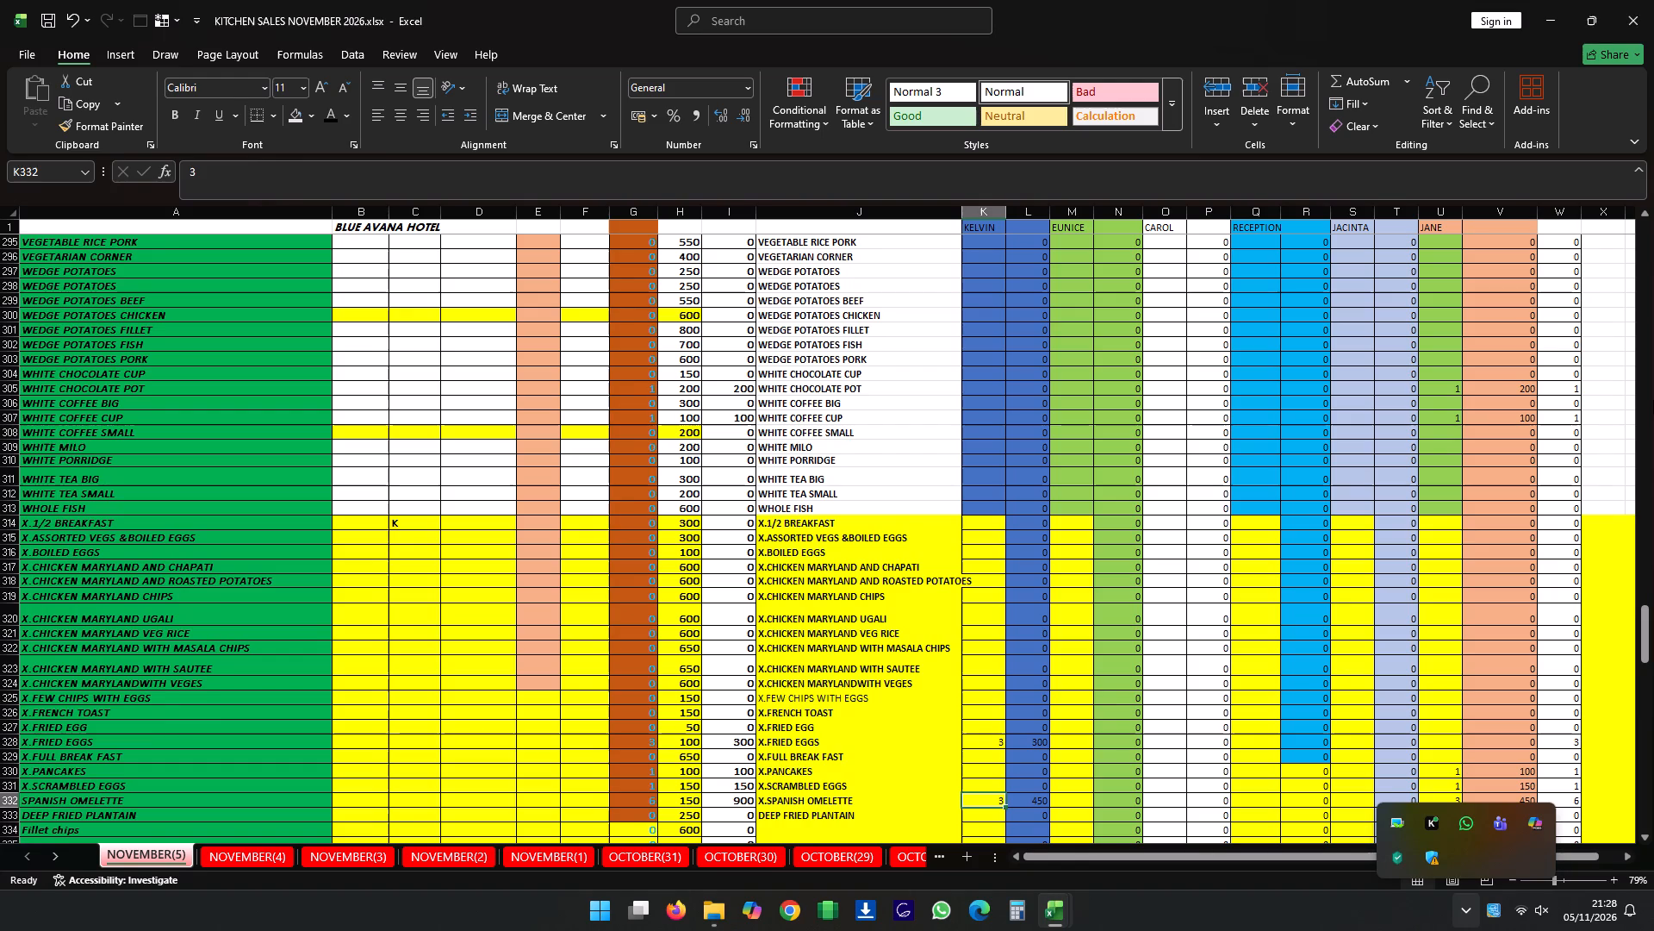
# Go back up from SPANISH OMELETTE and check KELVIN's sold quantity in the STEAMED RICE row.
pyautogui.press('Up')
pyautogui.press('Up')
pyautogui.press('Up')
pyautogui.press('Up')
pyautogui.press('Up')
pyautogui.press('Up')
pyautogui.press('Up')
pyautogui.press('Up')
pyautogui.press('Up')
pyautogui.press('Up')
pyautogui.press('Up')
pyautogui.press('Up')
pyautogui.press('Up')
pyautogui.press('Up')
pyautogui.press('Up')
pyautogui.press('Up')
pyautogui.press('Up')
pyautogui.press('Up')
pyautogui.press('Up')
pyautogui.press('Up')
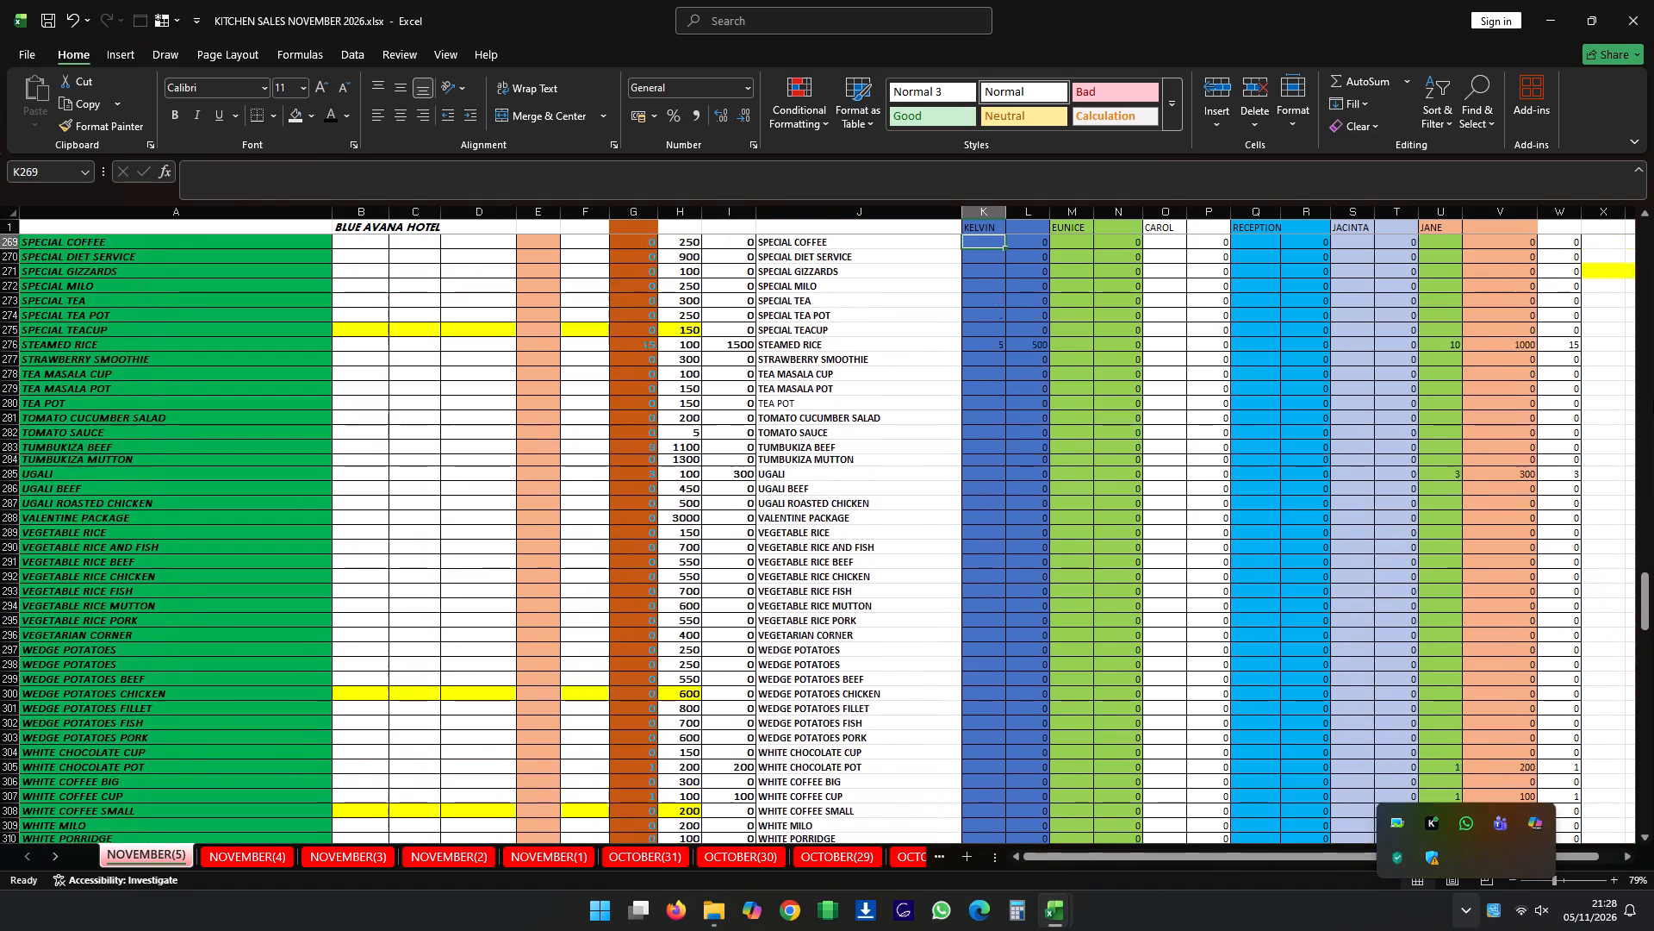
pyautogui.press('Down')
pyautogui.press('Down')
pyautogui.press('Down')
pyautogui.press('Down')
pyautogui.press('Down')
pyautogui.press('Down')
pyautogui.press('Down')
pyautogui.press('Down')
pyautogui.press('Down')
pyautogui.press('Down')
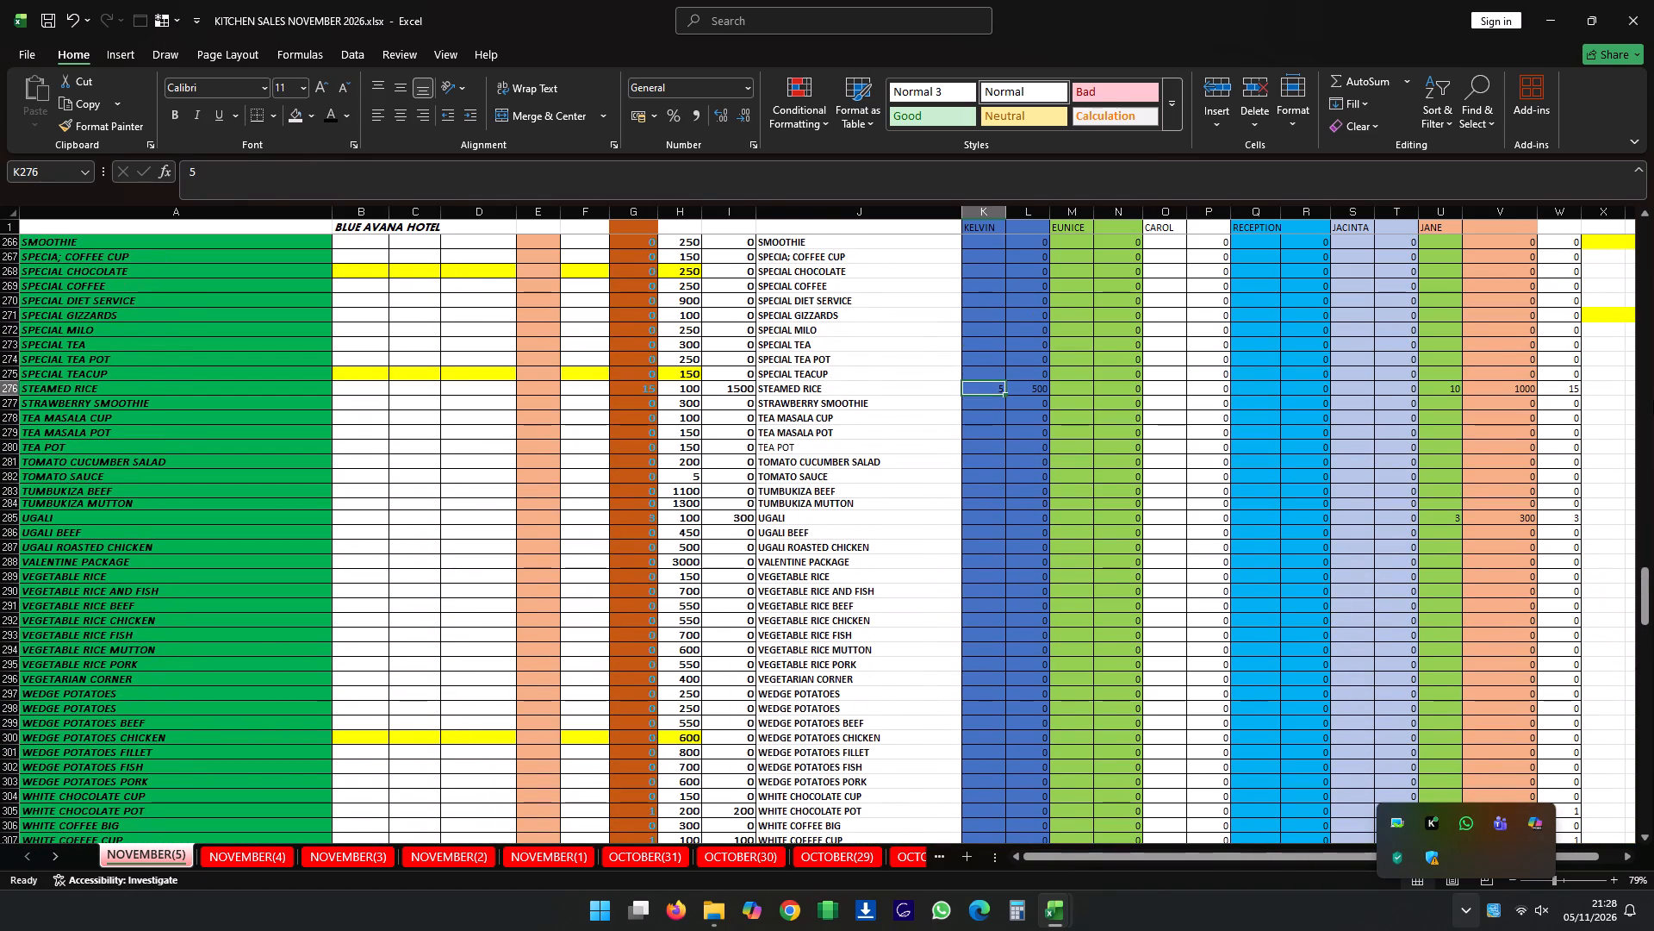
# Check KELVIN's sold quantities from the STEAMED RICE row down to the quantity total in the TOTAL row.
pyautogui.press('Down')
pyautogui.press('Down')
pyautogui.press('Down')
pyautogui.press('Down')
pyautogui.press('Down')
pyautogui.press('Down')
pyautogui.press('Down')
pyautogui.press('Down')
pyautogui.press('Down')
pyautogui.press('Down')
pyautogui.press('Down')
pyautogui.press('Down')
pyautogui.press('Down')
pyautogui.press('Down')
pyautogui.press('Down')
pyautogui.press('Down')
pyautogui.press('Down')
pyautogui.press('Down')
pyautogui.press('Down')
pyautogui.press('Down')
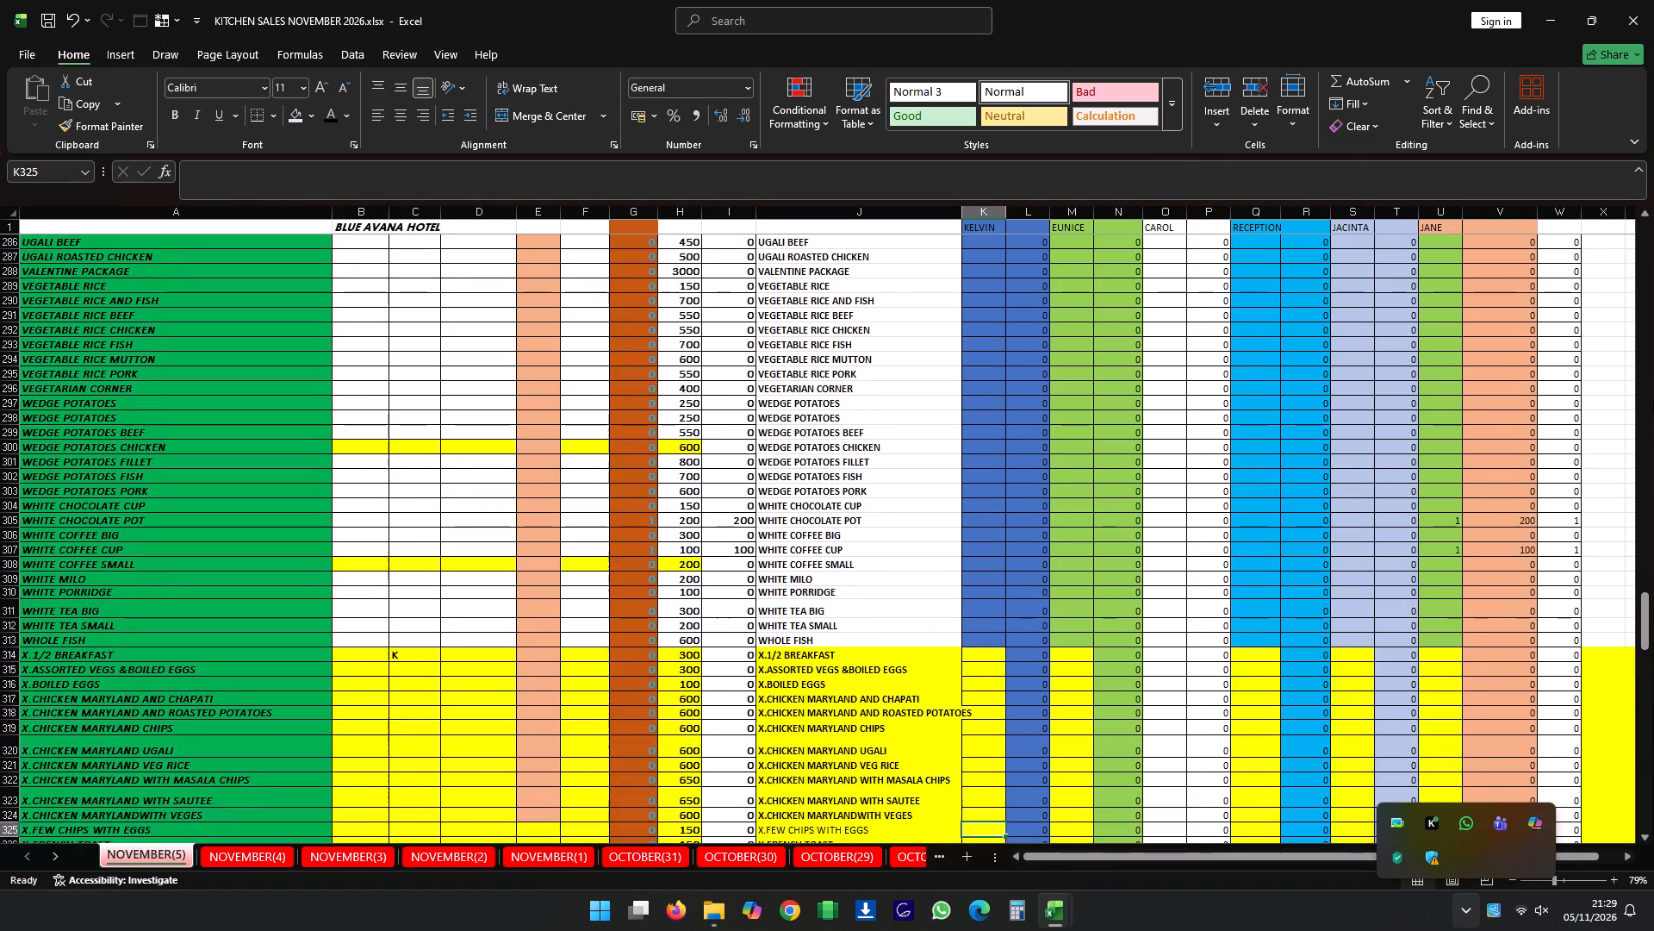
pyautogui.press('Up')
pyautogui.press('Up')
pyautogui.press('Up')
pyautogui.press('Up')
pyautogui.press('Up')
pyautogui.press('Up')
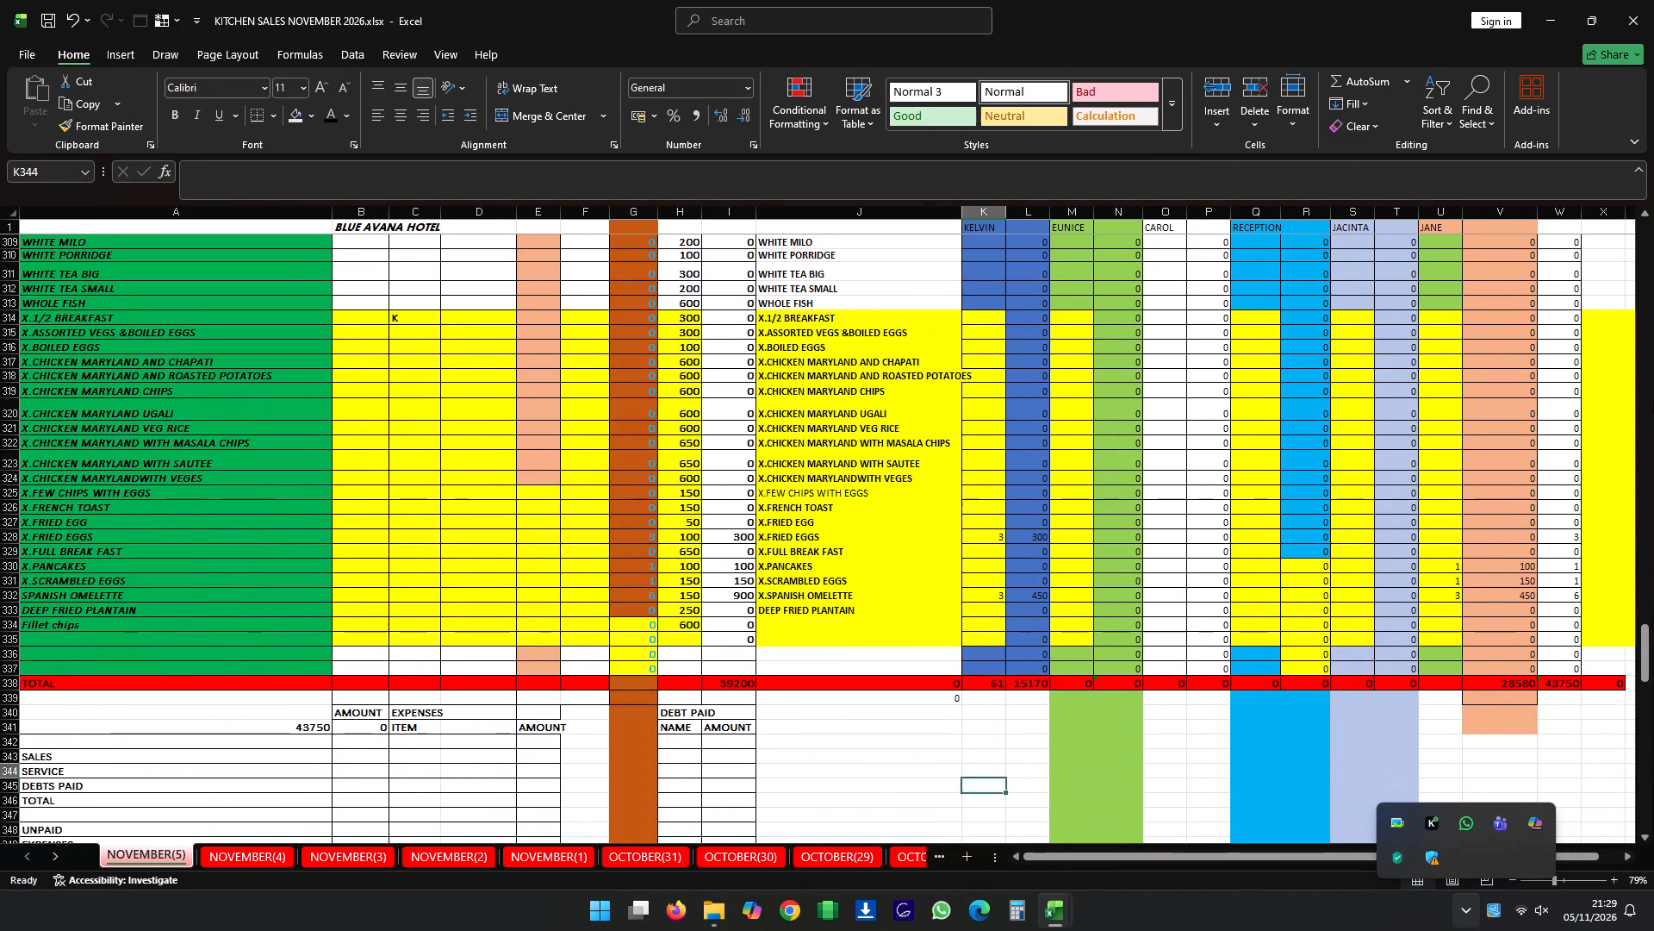
pyautogui.press('Up')
pyautogui.press('Up')
pyautogui.press('Up')
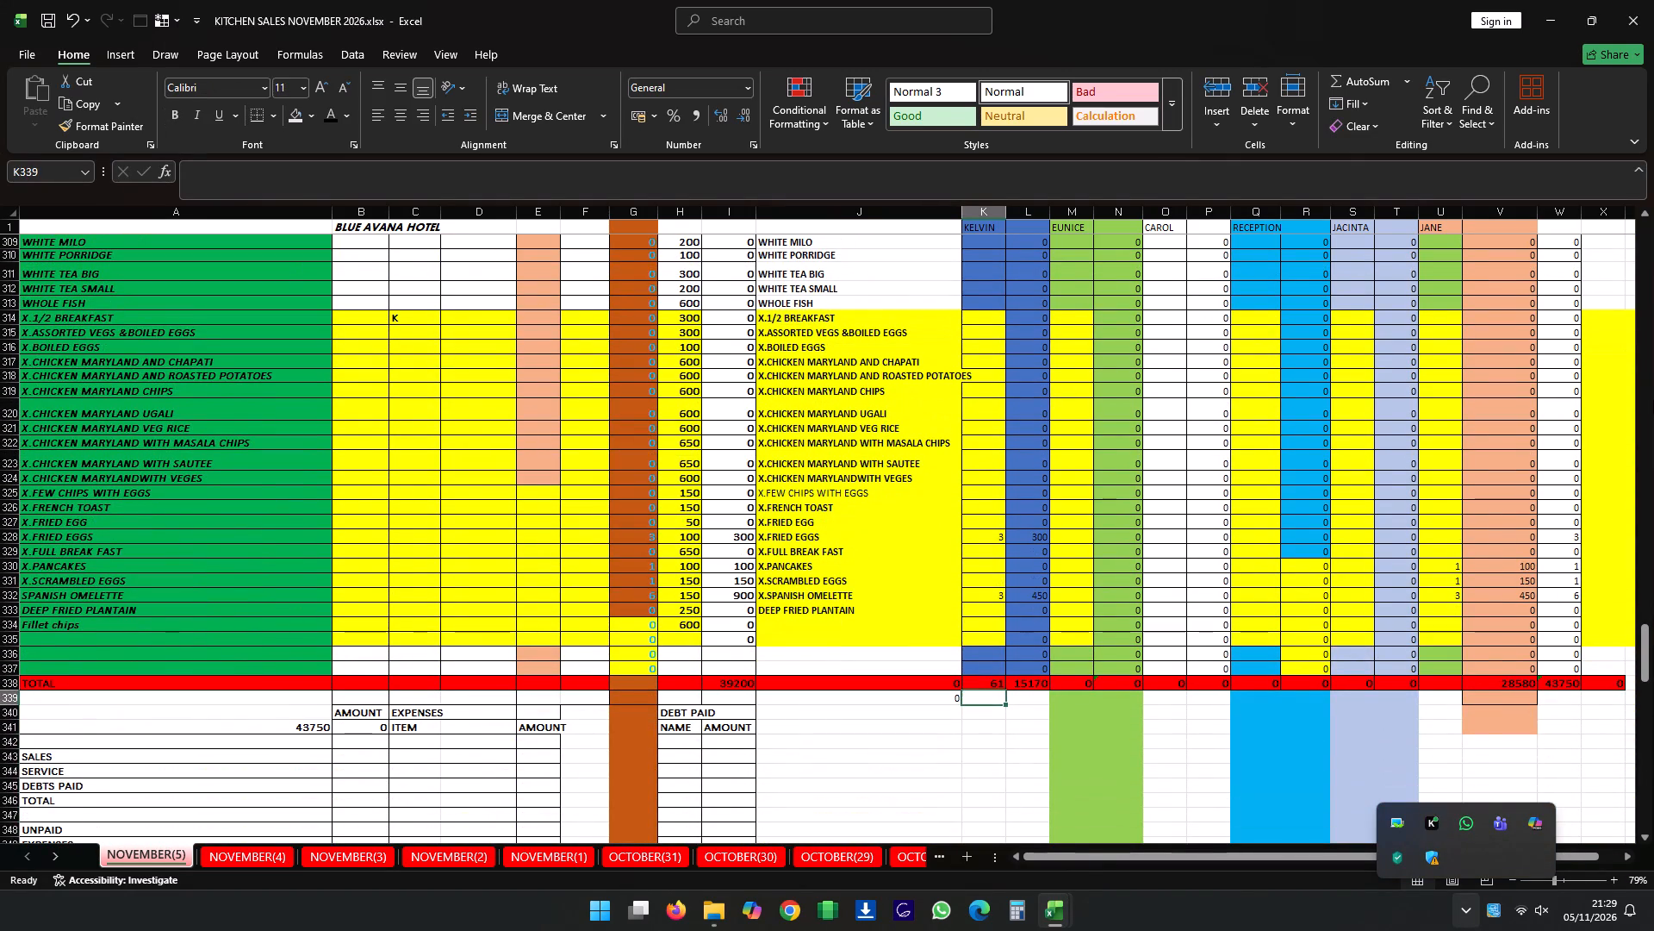
pyautogui.press('Up')
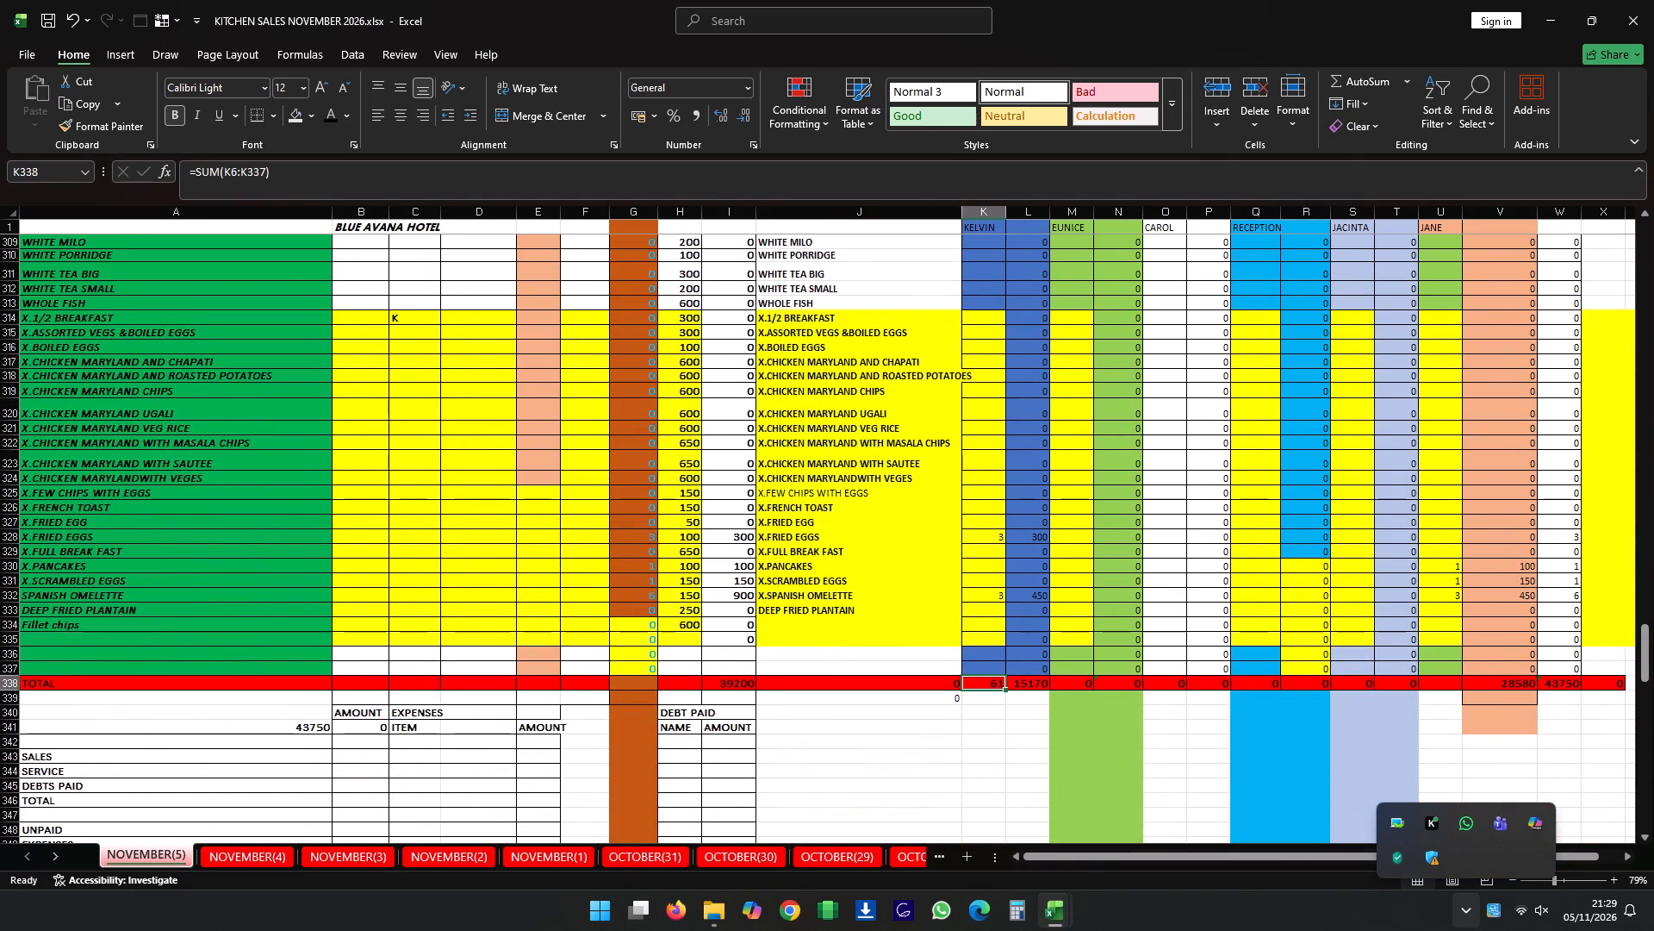
# Inspect the cell range summed by KELVIN's amount formula in the TOTAL row, leaving the formula as it is.
pyautogui.doubleClick(1017, 684)
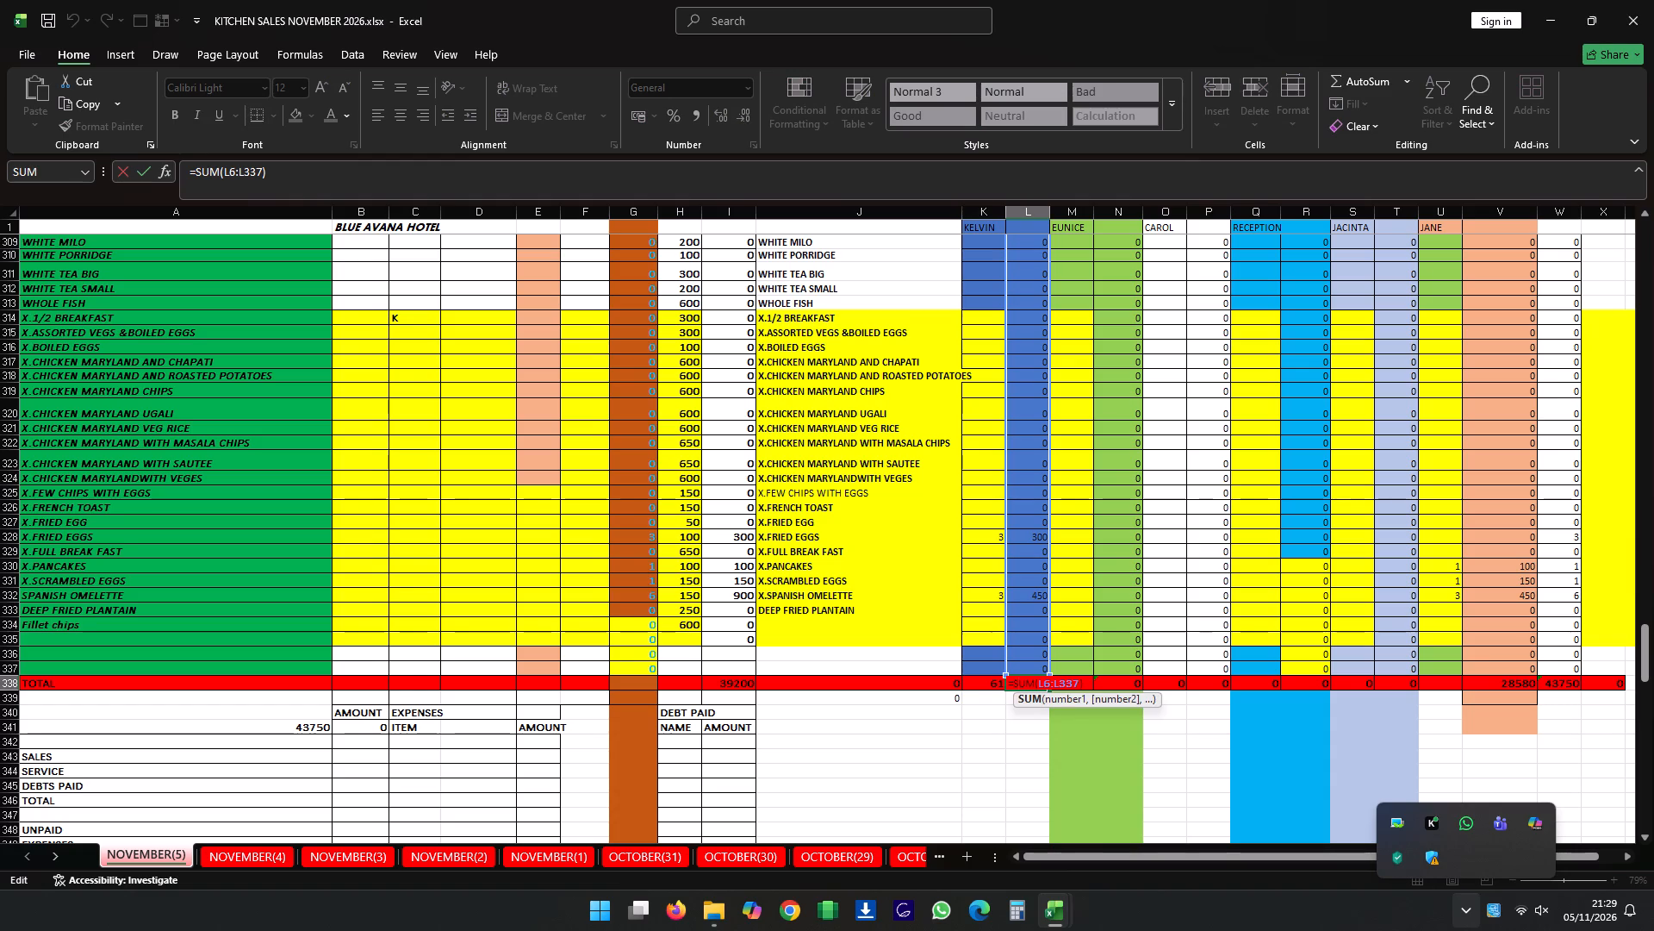
pyautogui.press('Return')
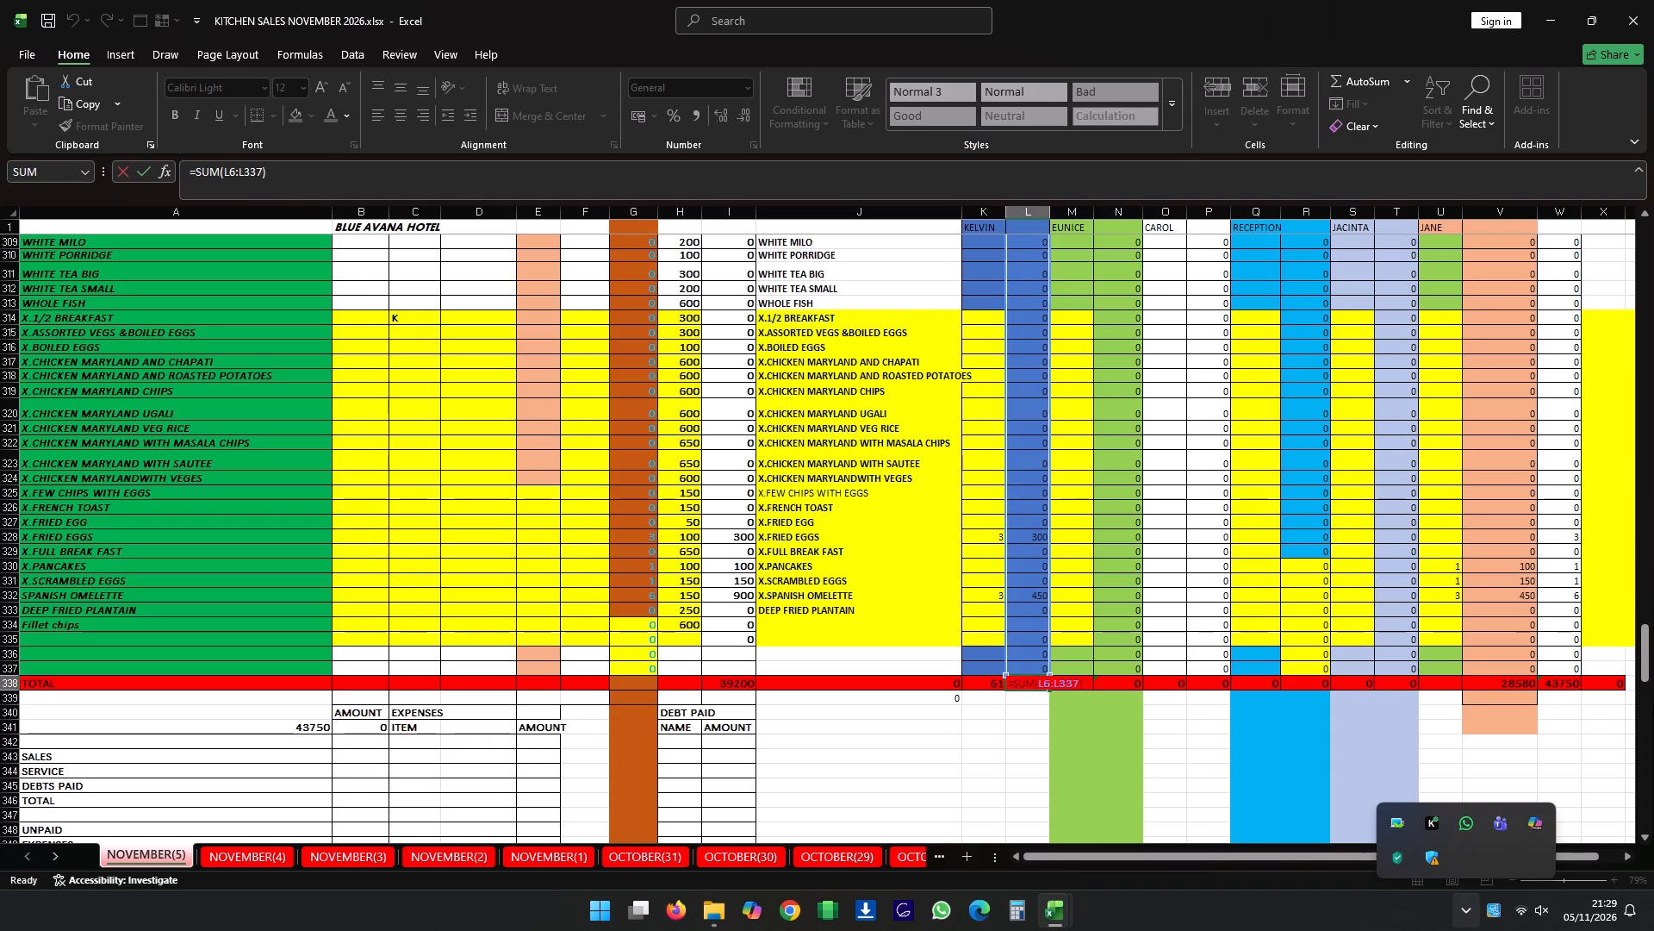
# Go back up the sheet and review KELVIN's entries in the BEEF SAUSAGE, CHICKEN BROILER FULL and CHAPATI CHICKEN rows.
pyautogui.scroll(10, 1067, 460)
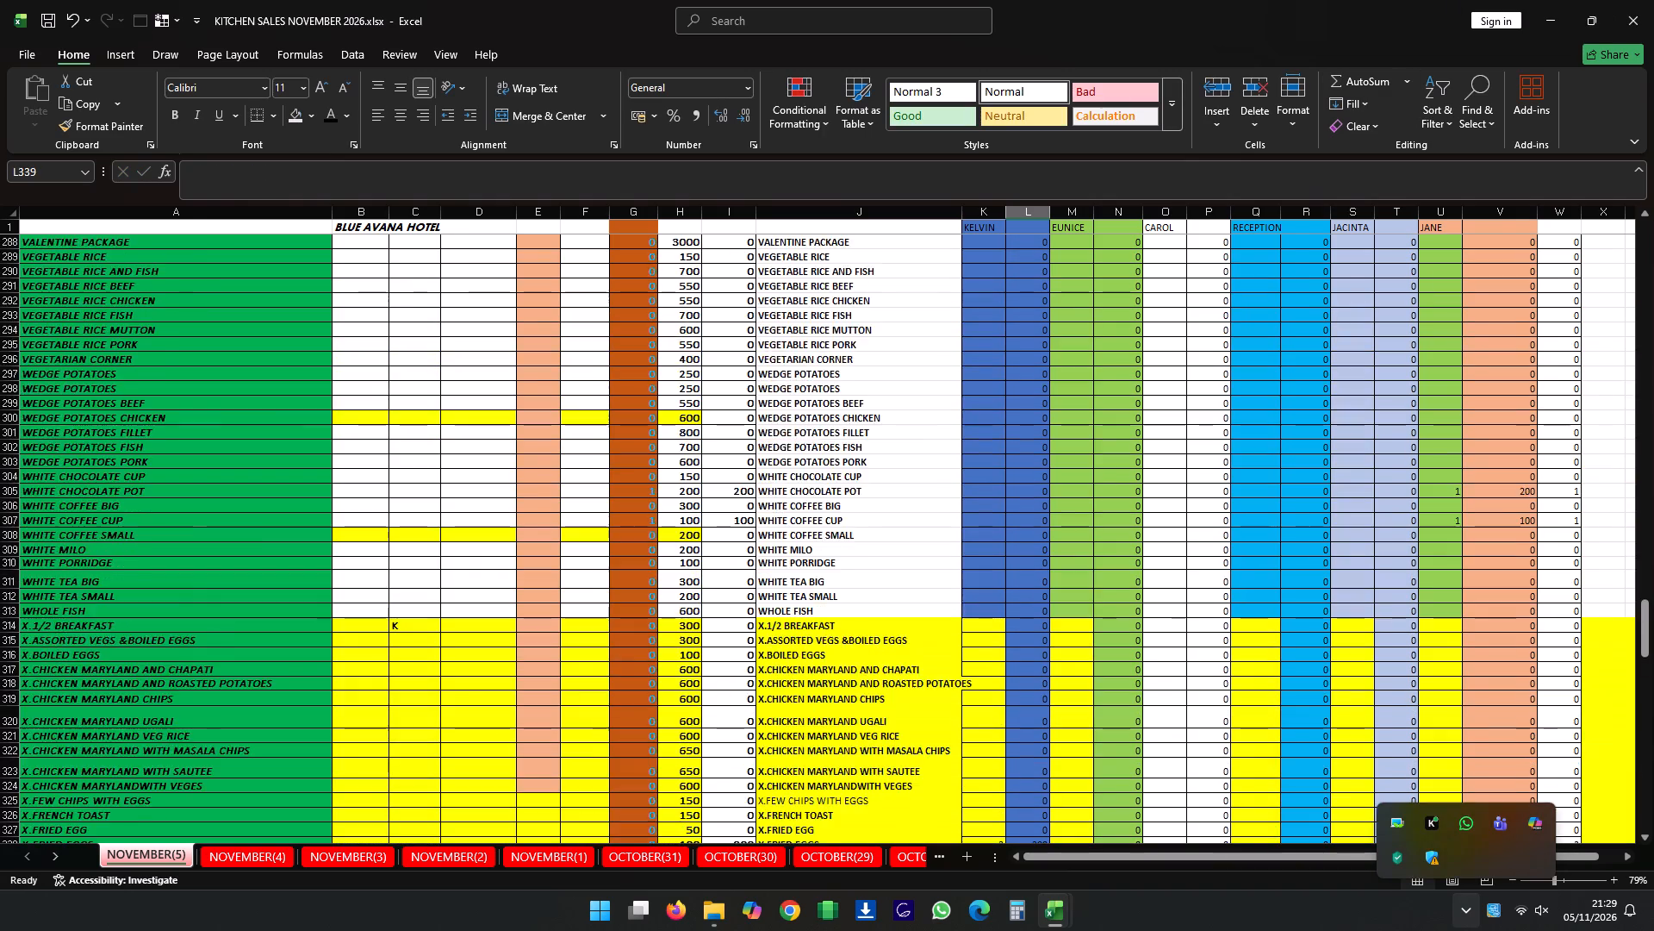
pyautogui.scroll(17, 1066, 459)
pyautogui.scroll(18, 1066, 459)
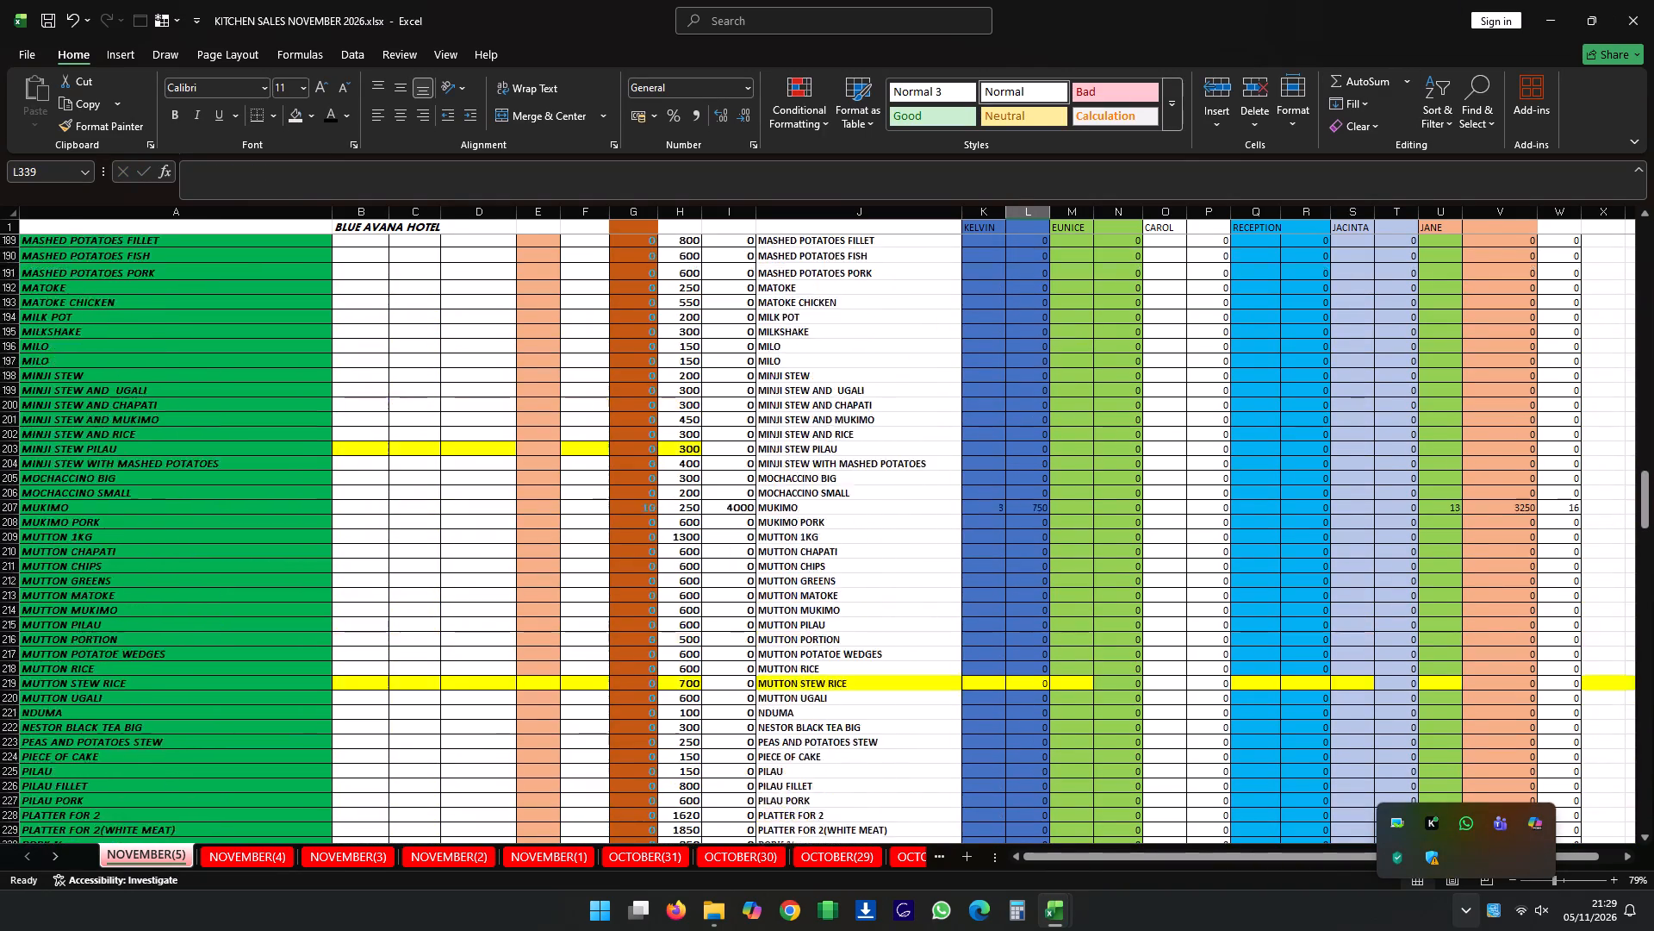
pyautogui.scroll(20, 968, 425)
pyautogui.scroll(20, 968, 425)
pyautogui.scroll(1, 968, 425)
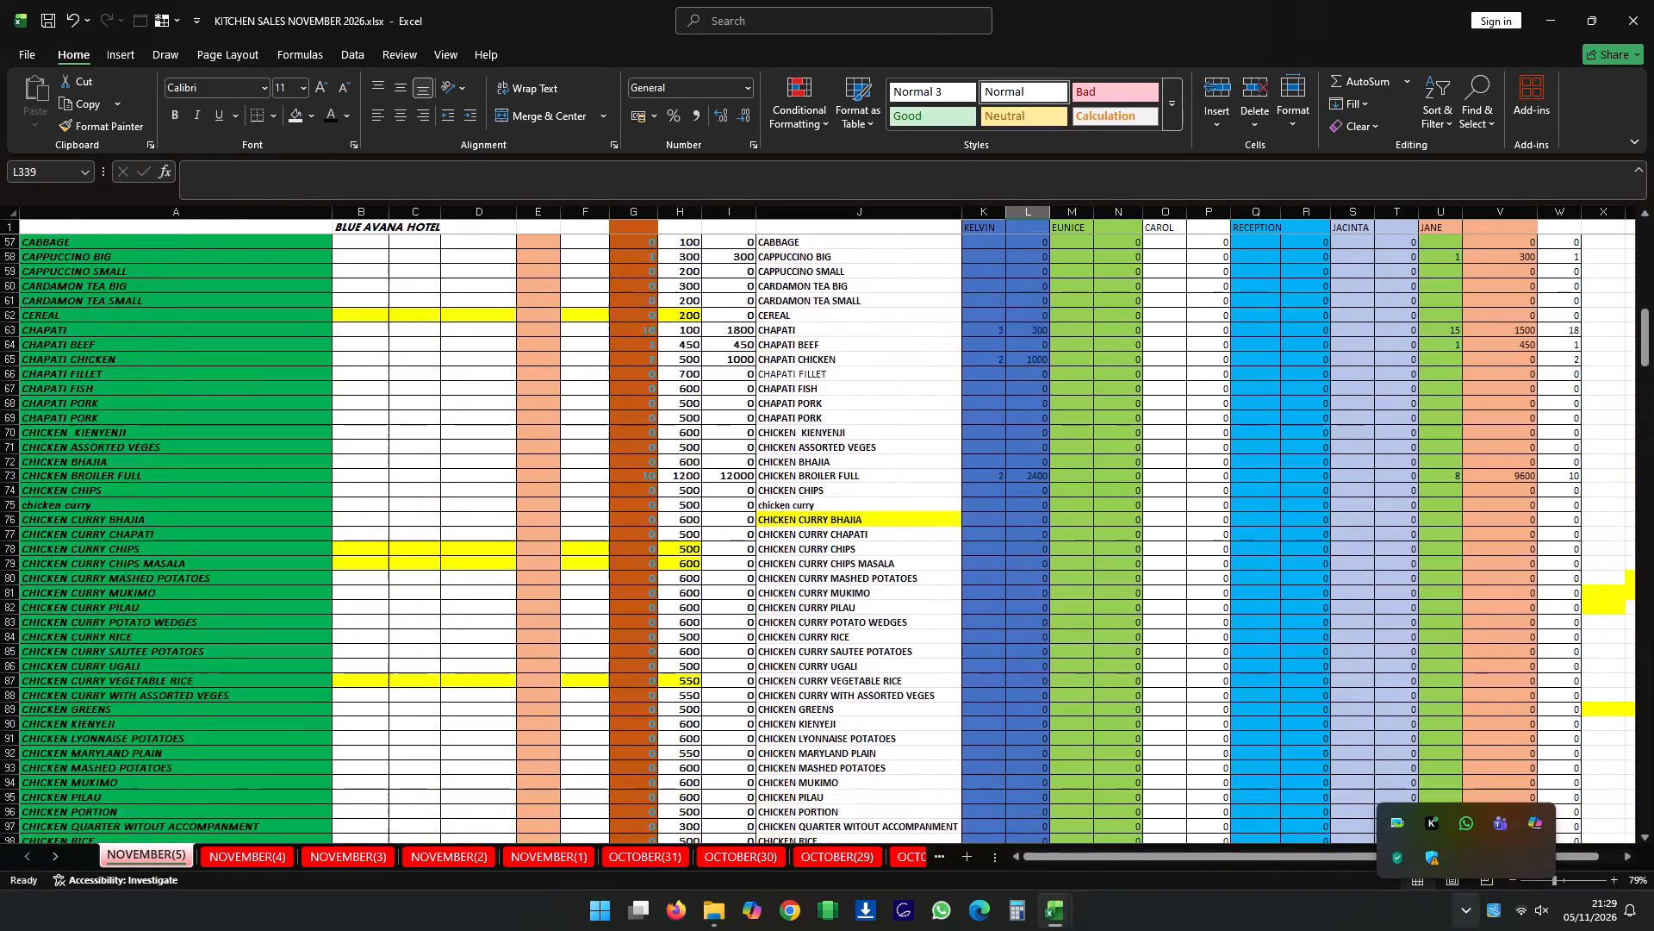
pyautogui.scroll(9, 920, 441)
pyautogui.scroll(1, 753, 459)
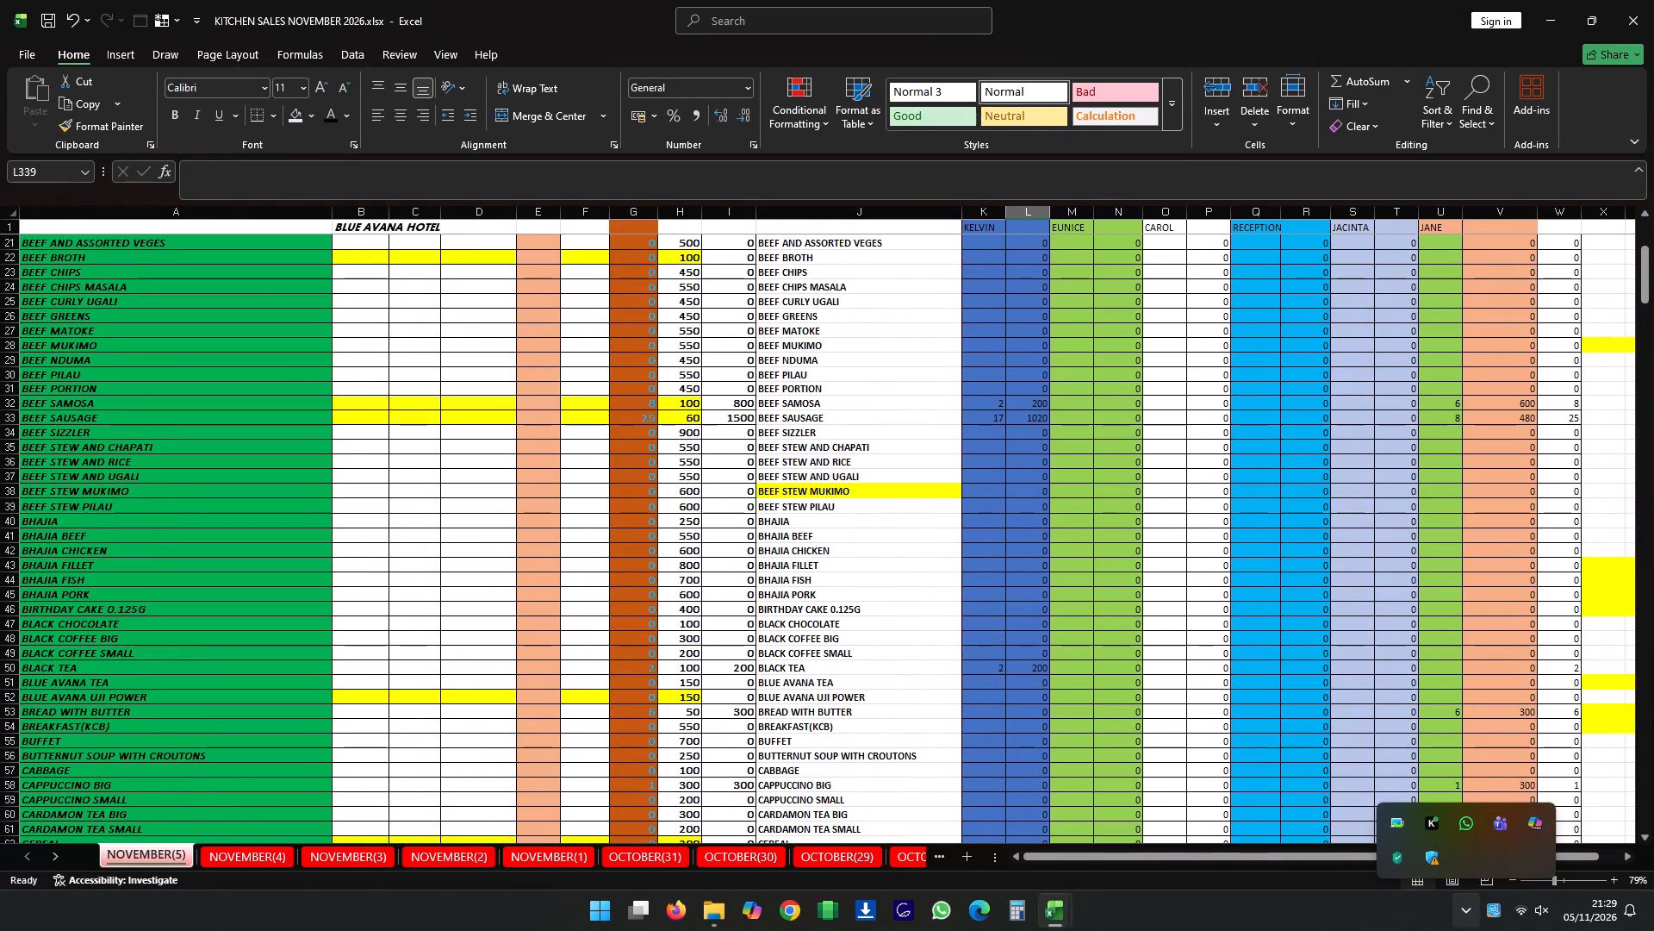
pyautogui.click(0, 421)
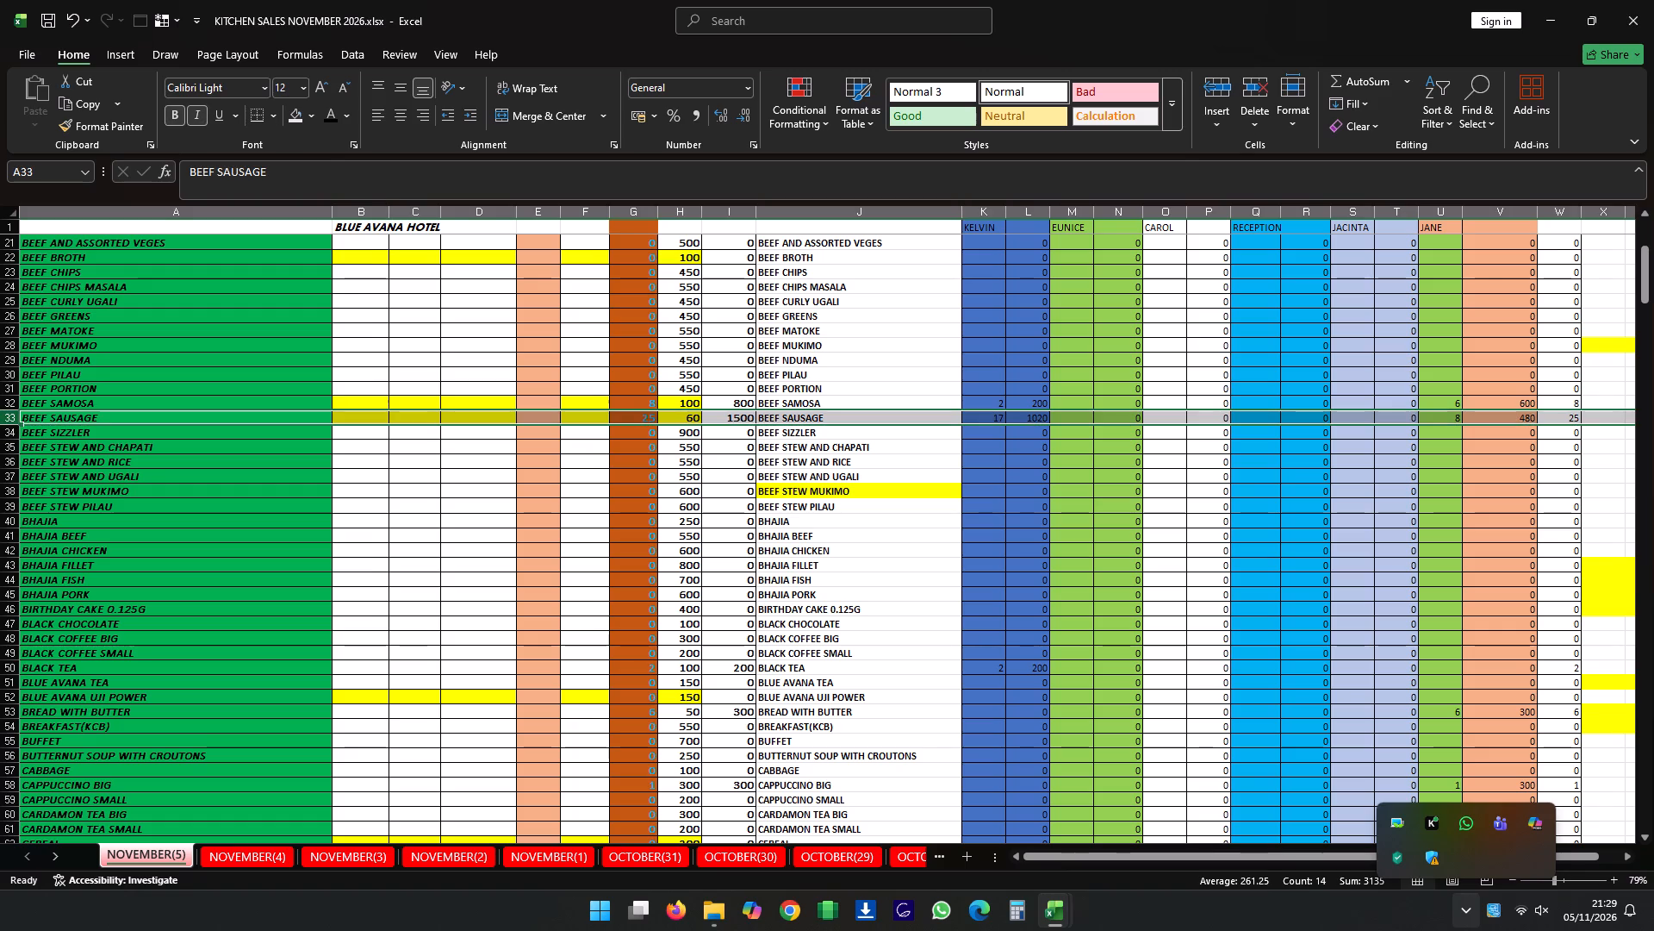
pyautogui.scroll(-5, 9, 626)
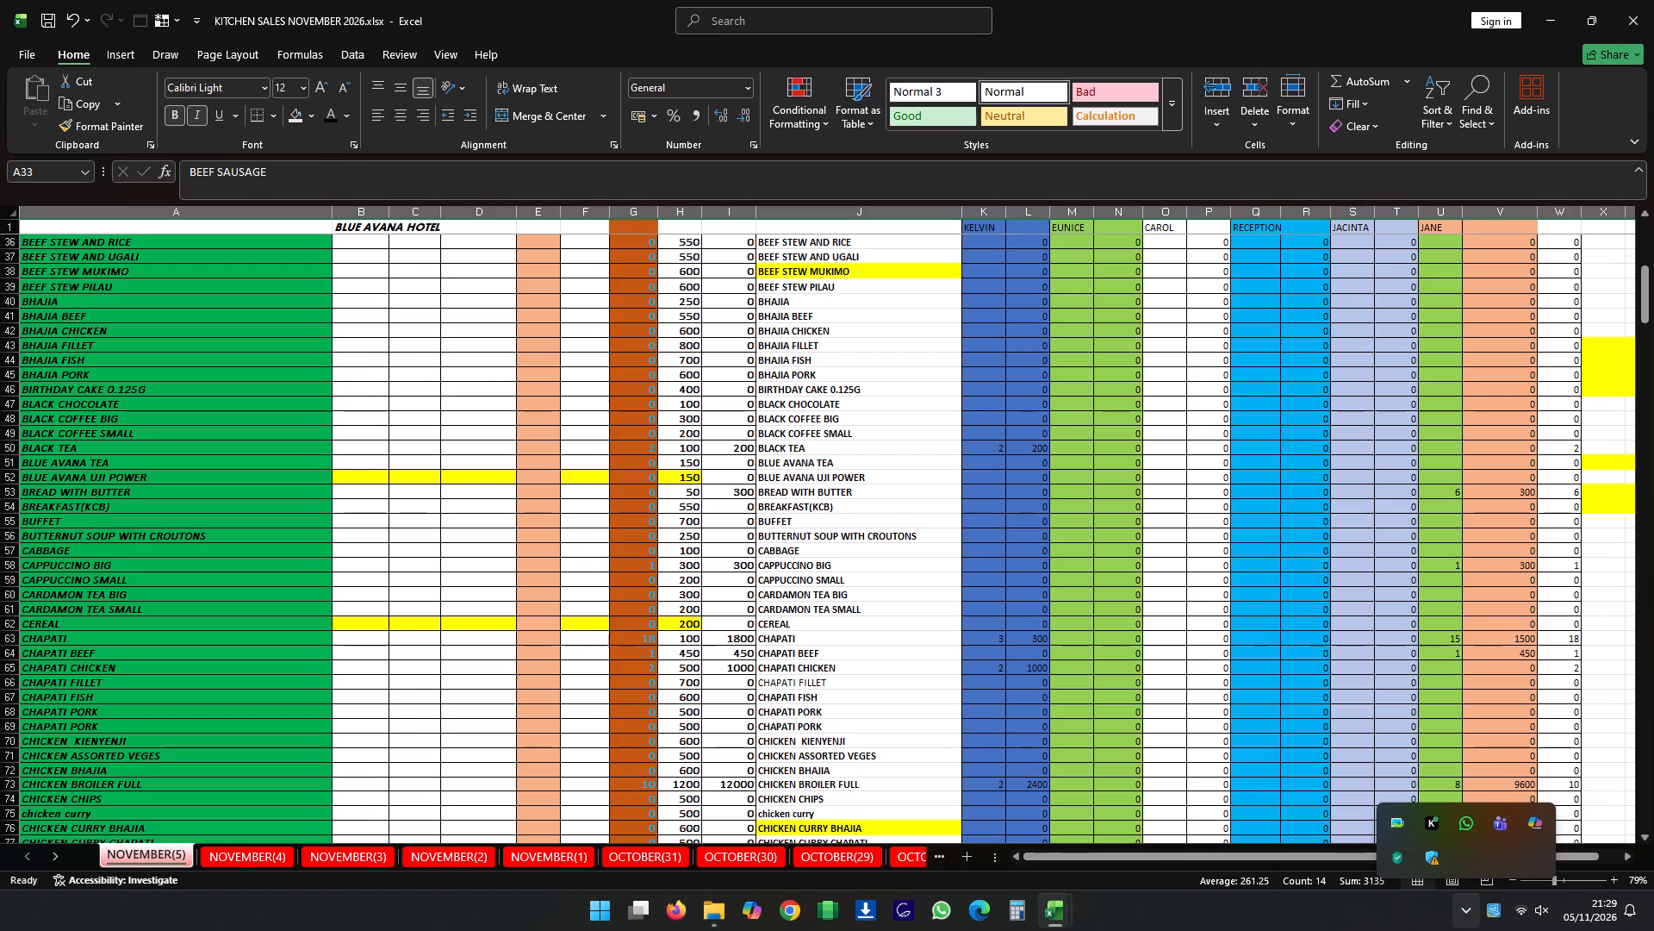
pyautogui.click(4, 780)
pyautogui.click(4, 784)
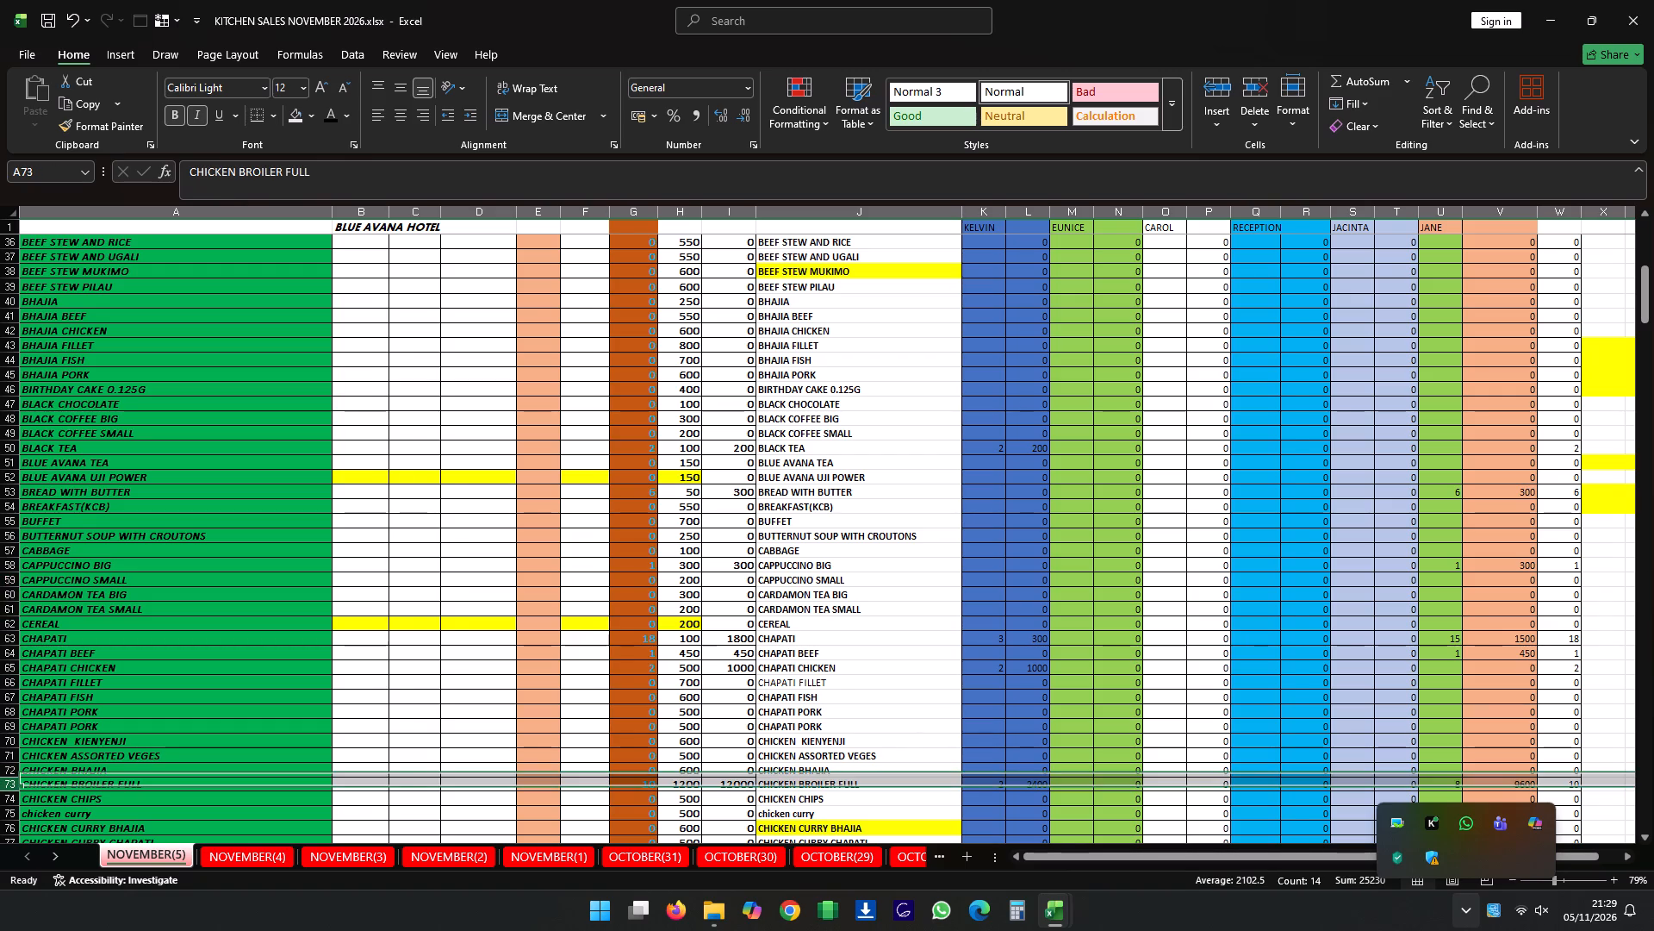
pyautogui.click(4, 668)
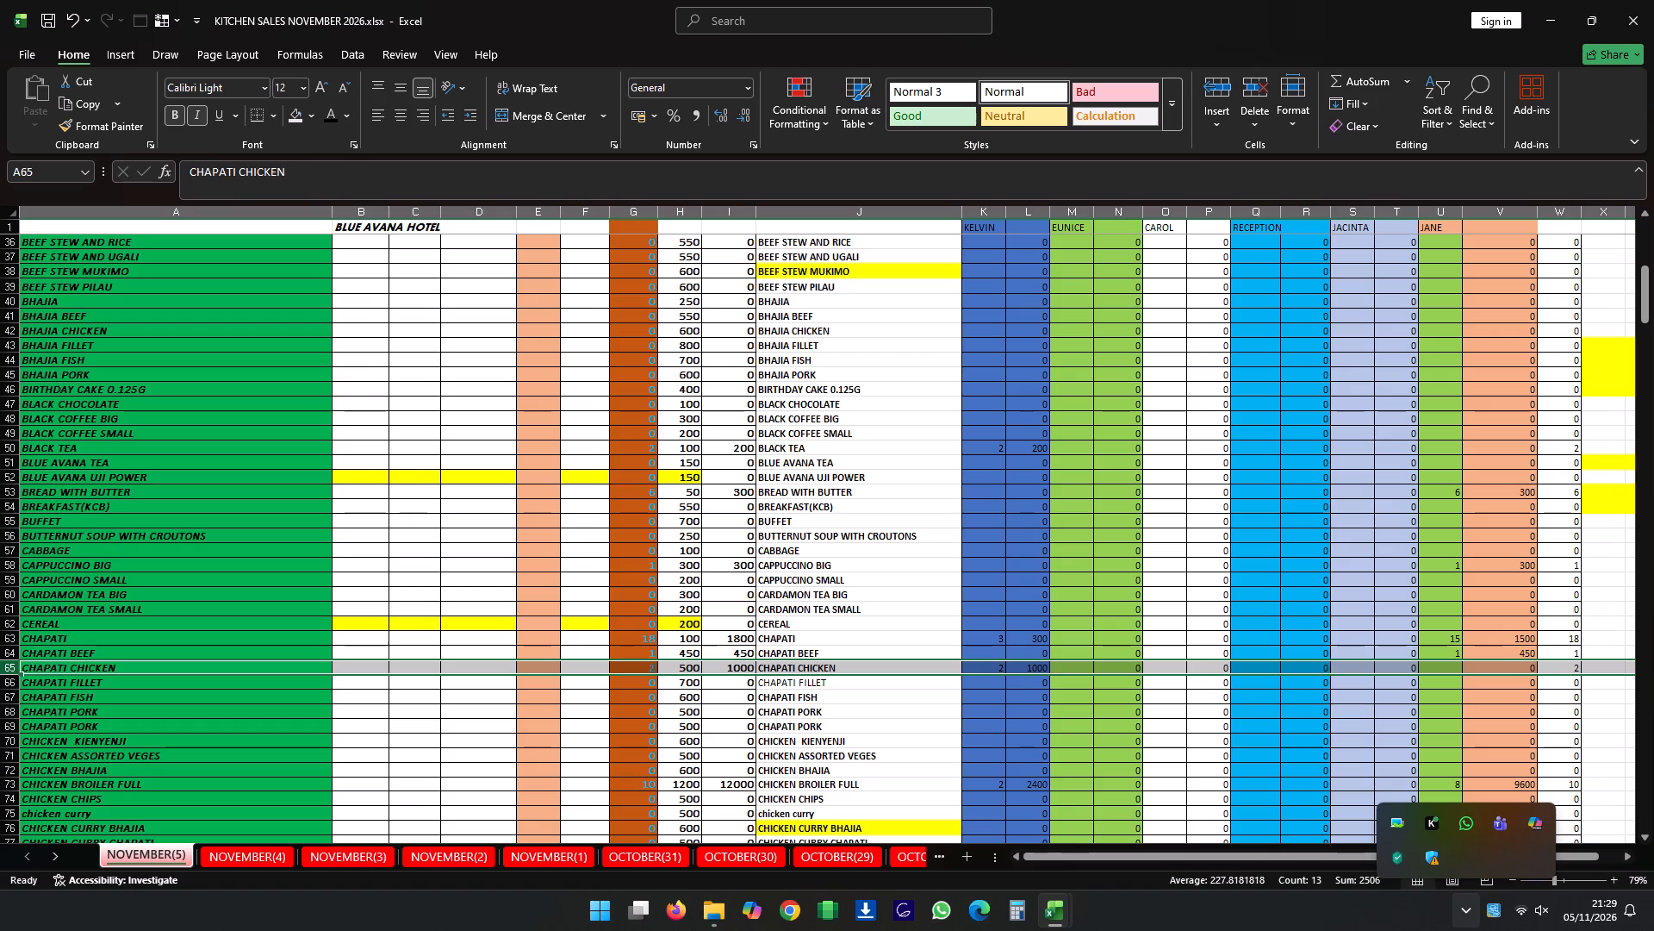
# Move KELVIN's misplaced quantity by clearing it from the 1/2 KG MUTTON row and entering 7 in the AFRICAN TEA row.
pyautogui.click(1060, 588)
pyautogui.scroll(20, 1110, 633)
pyautogui.scroll(3, 1110, 633)
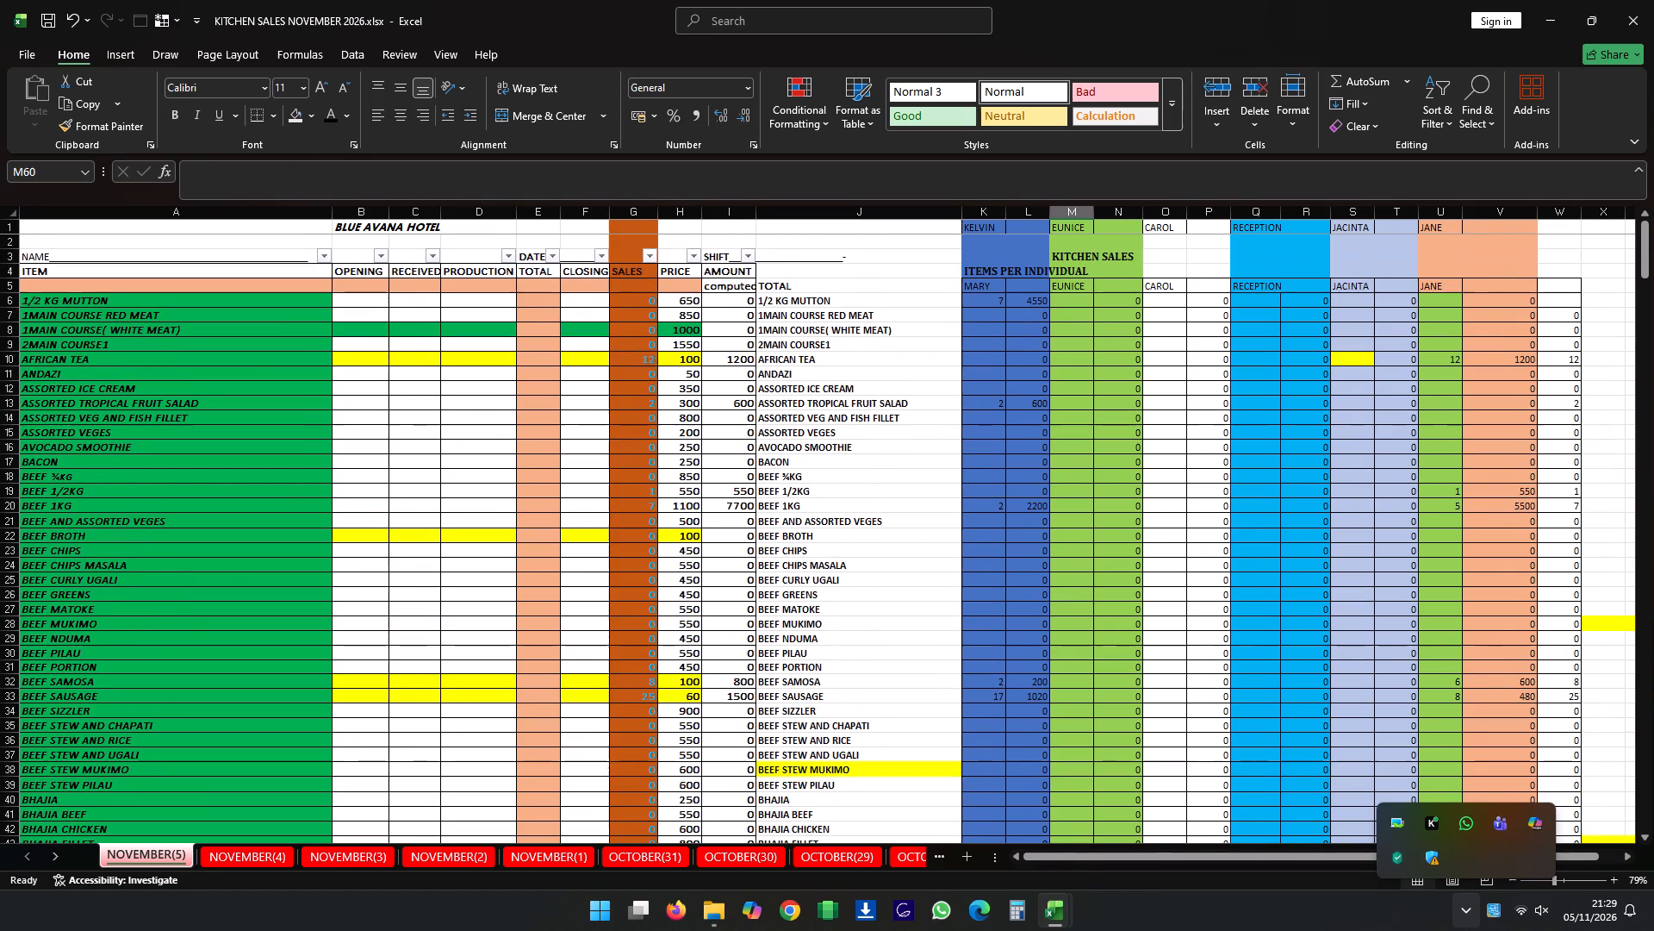
pyautogui.click(1002, 297)
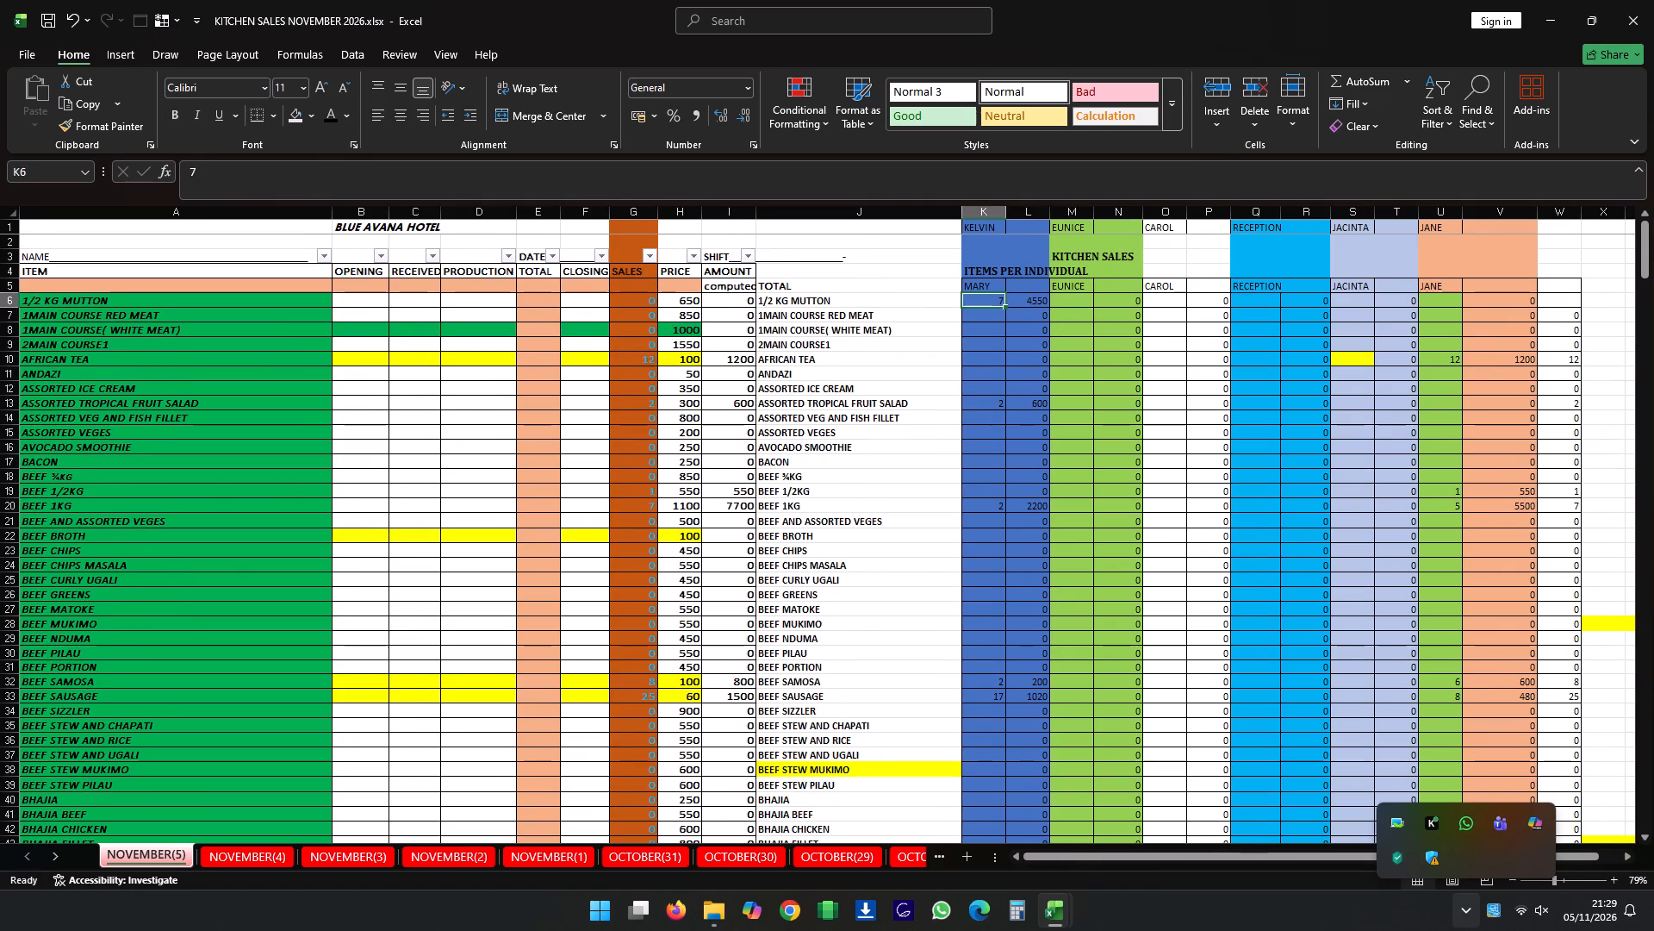
pyautogui.press('BackSpace')
pyautogui.press('Down')
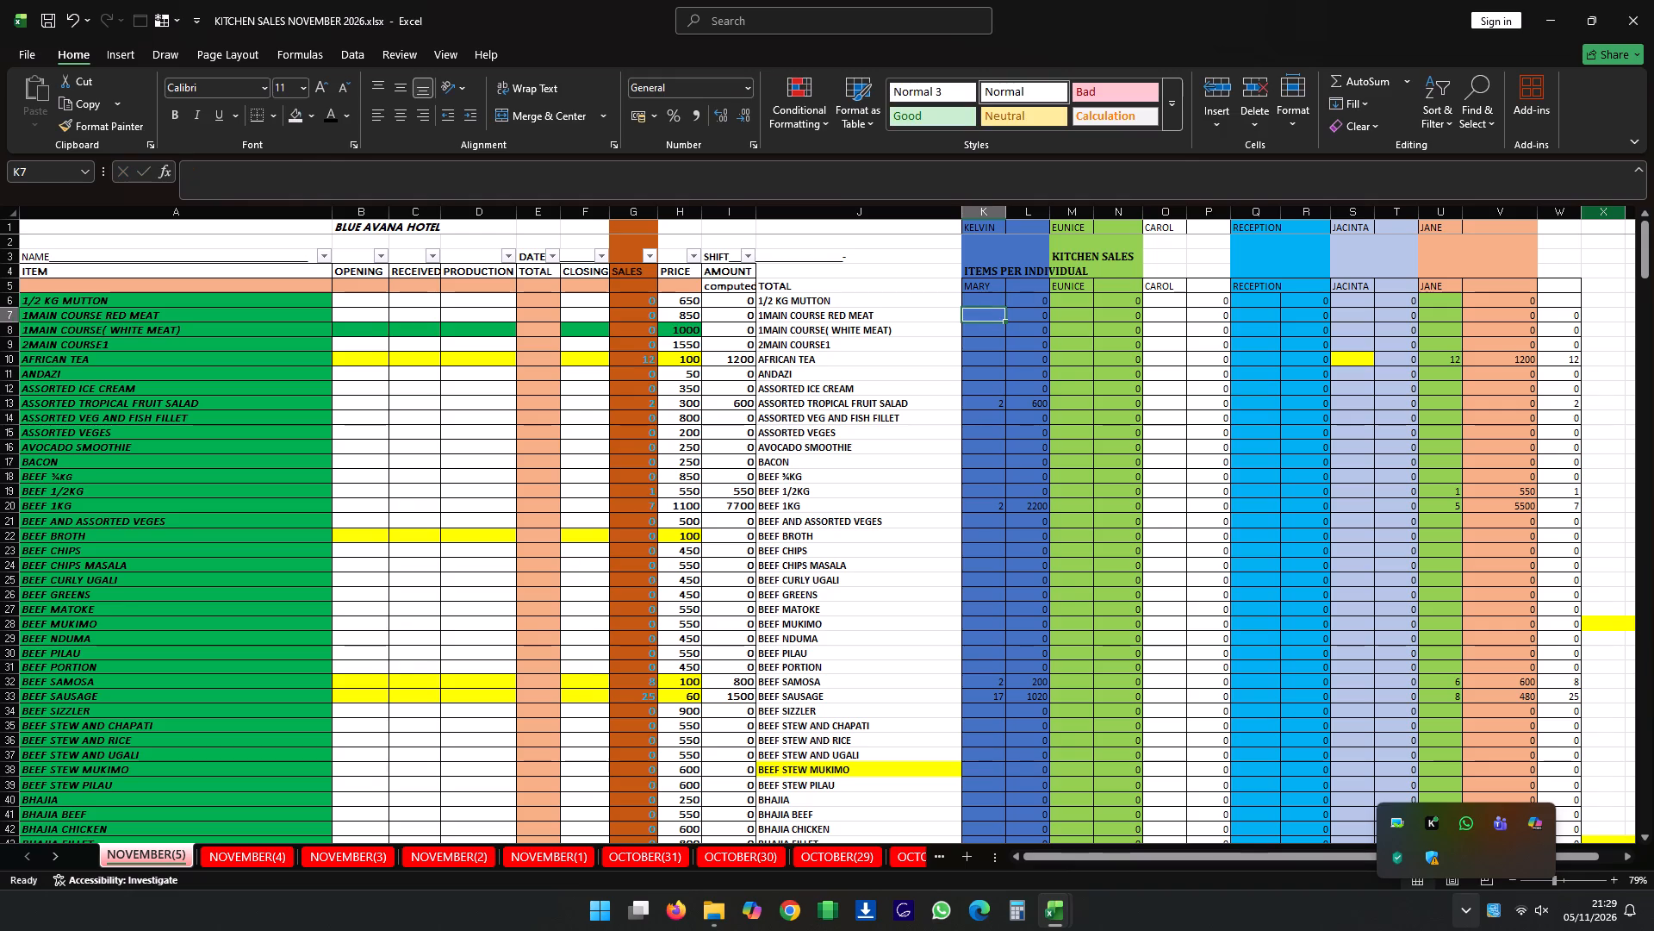
pyautogui.press('Down')
pyautogui.press('Down')
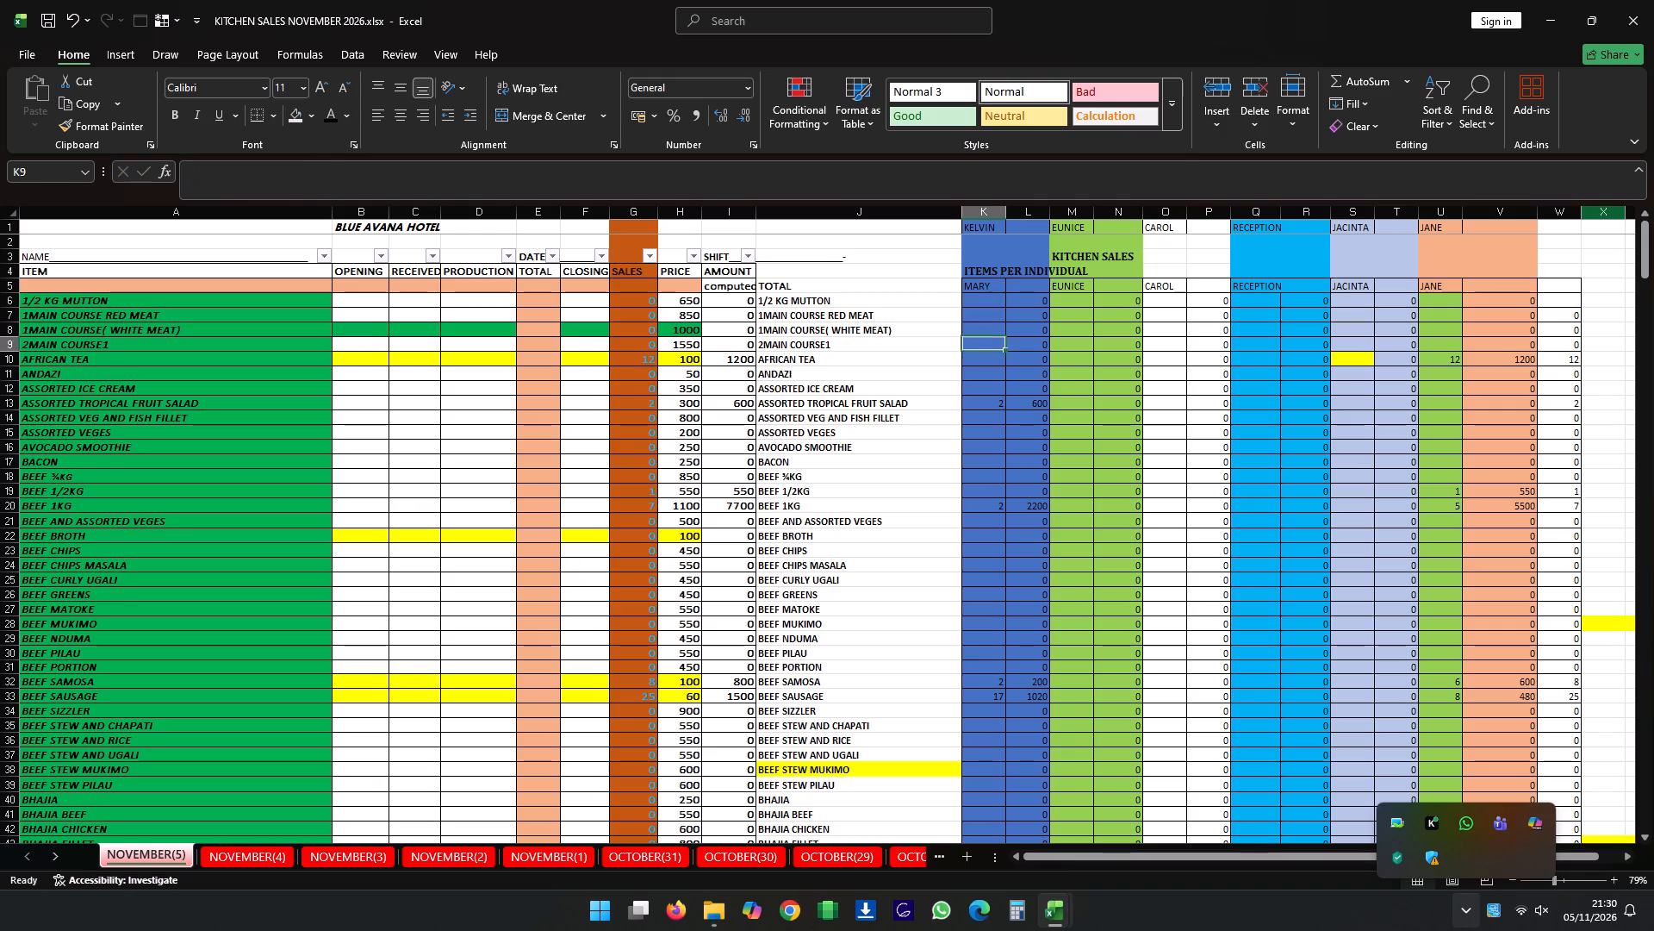
pyautogui.press('Down')
pyautogui.press('7')
pyautogui.press('Down')
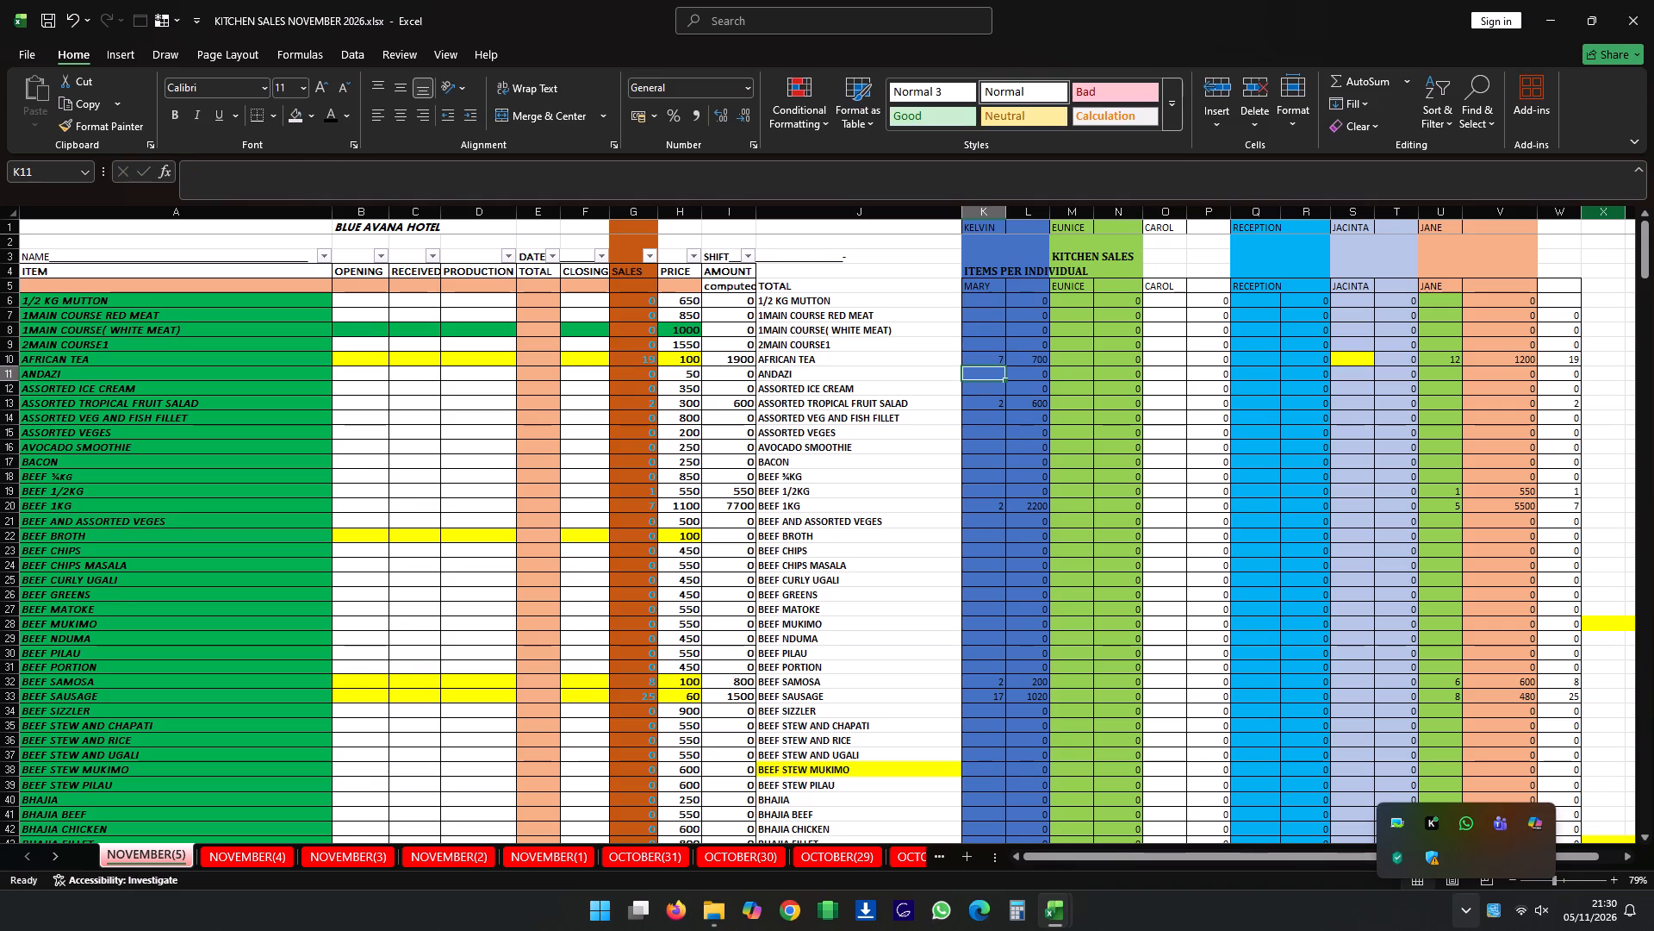
# Save the kitchen sales workbook.
pyautogui.click(44, 11)
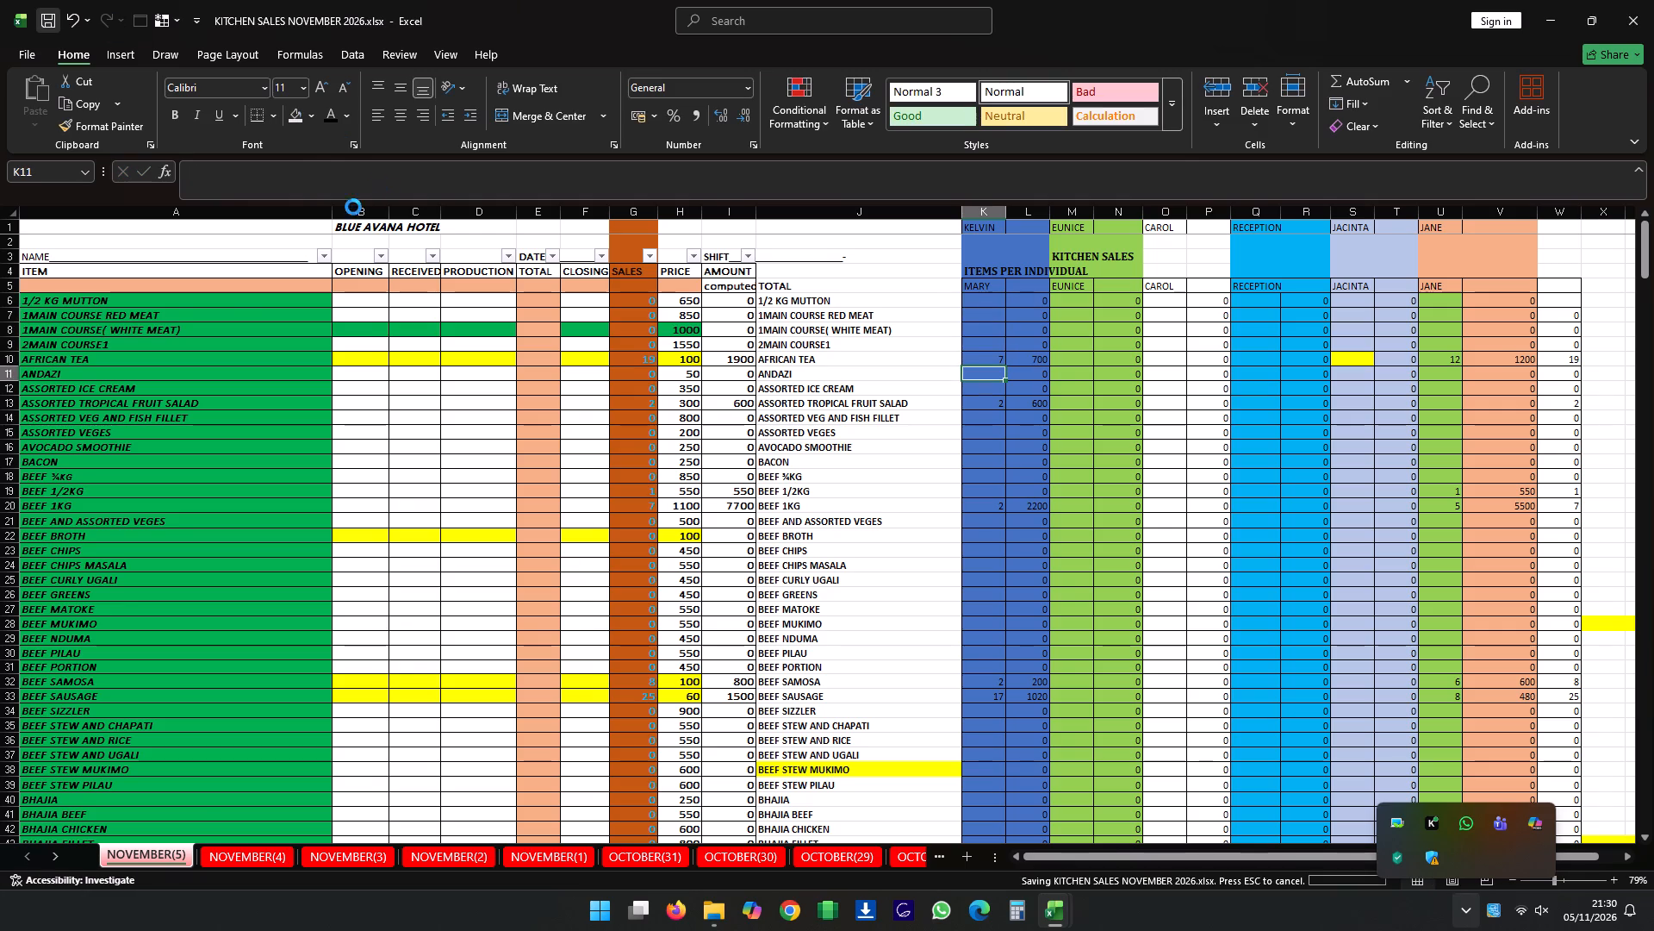
# Review KELVIN's figures in the TOTAL row at the bottom of the sheet and save the workbook again.
pyautogui.scroll(-20, 1064, 494)
pyautogui.scroll(-15, 1064, 494)
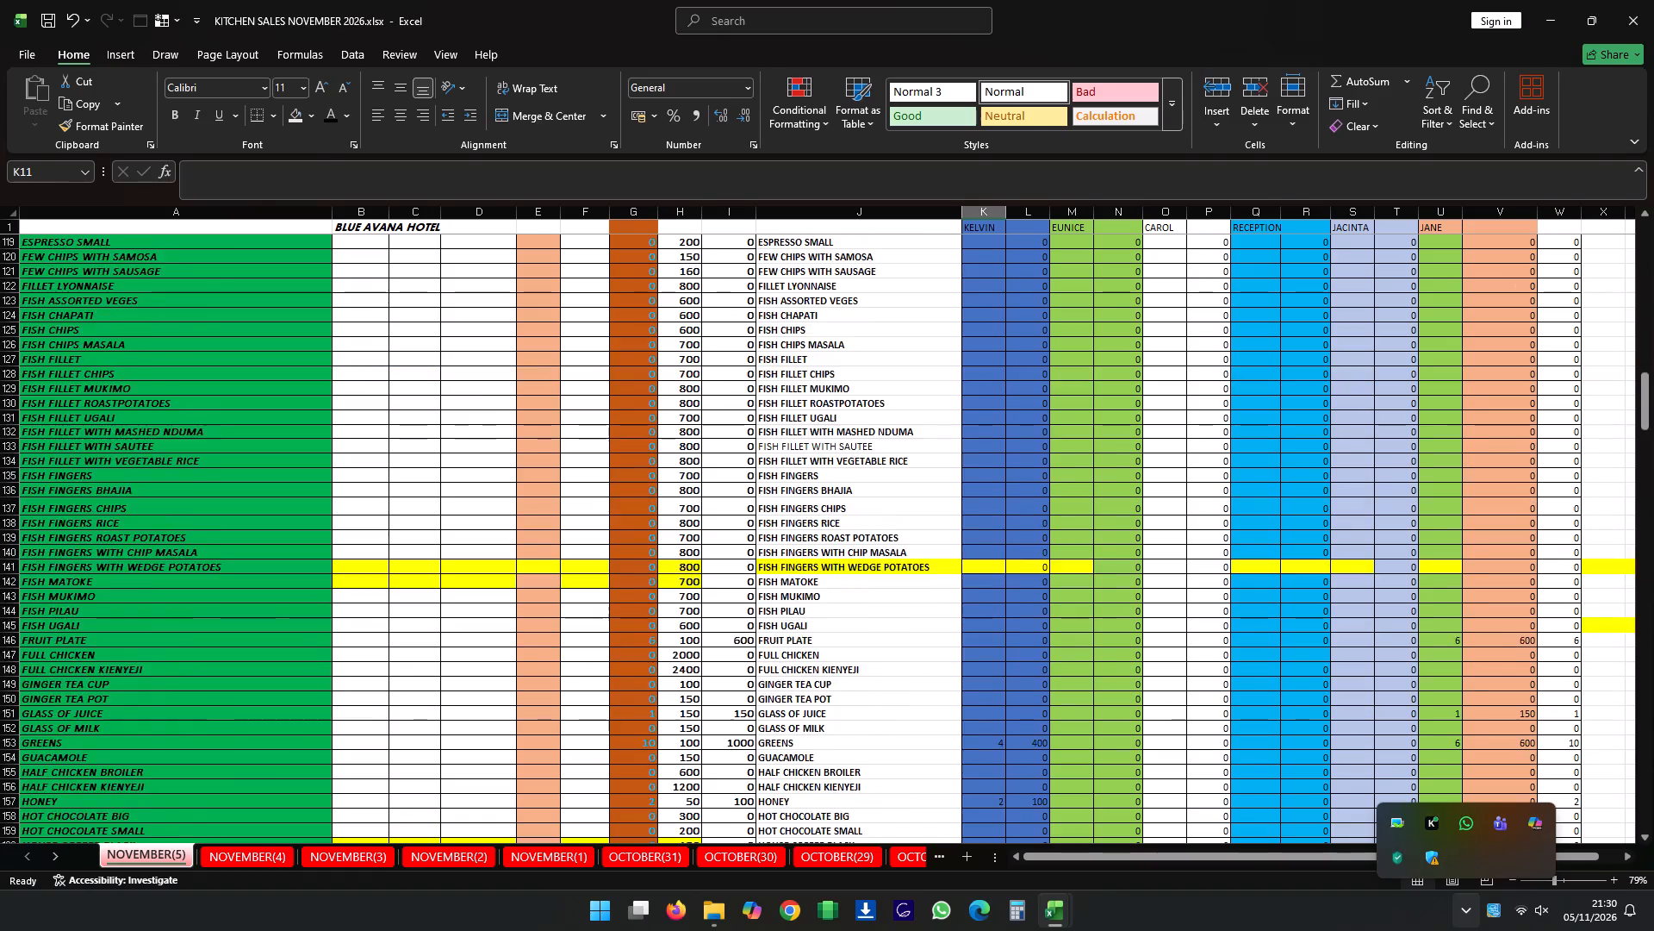
pyautogui.scroll(-20, 966, 515)
pyautogui.scroll(-20, 966, 515)
pyautogui.scroll(-2, 966, 515)
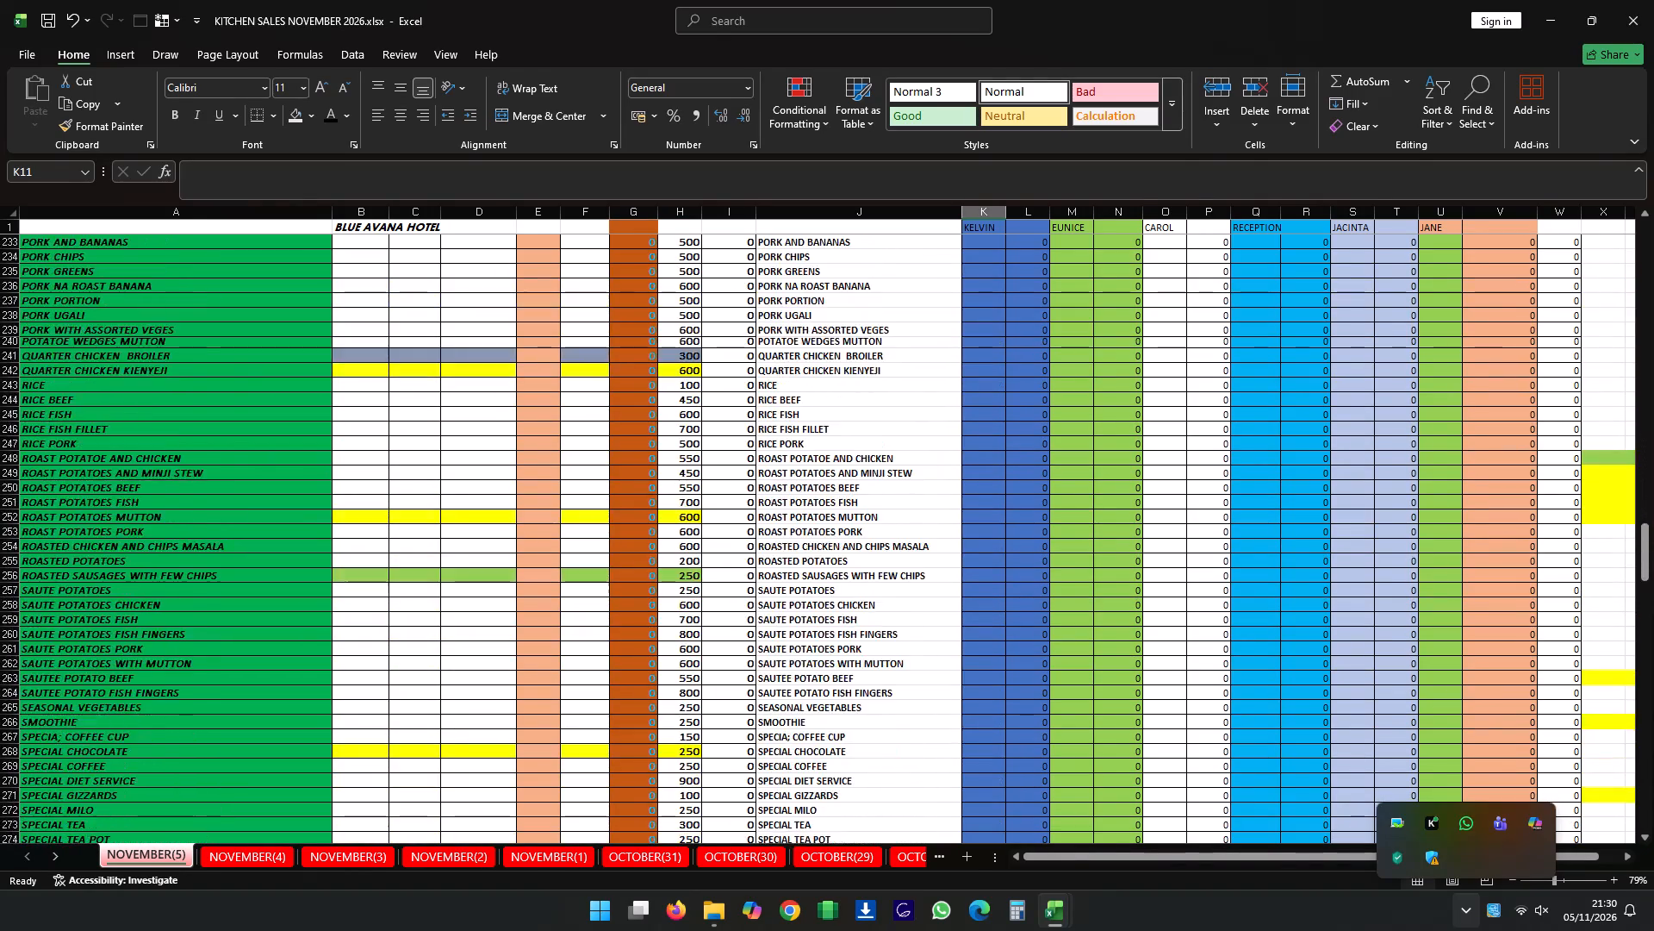
pyautogui.scroll(-20, 1000, 571)
pyautogui.scroll(-9, 1000, 571)
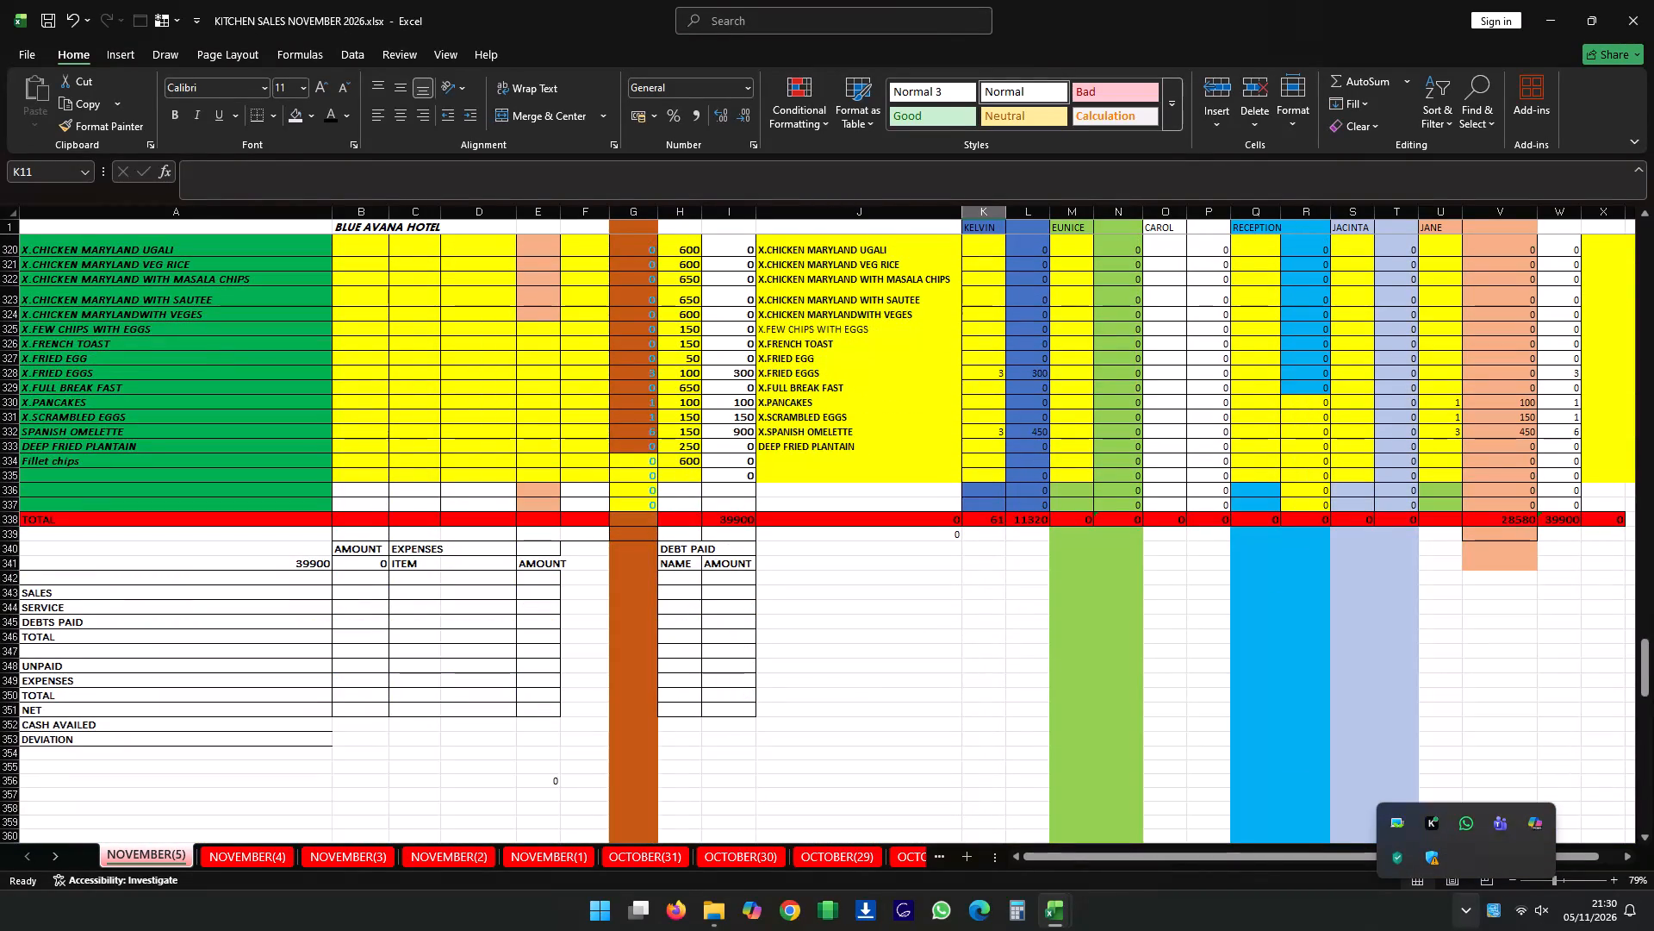
pyautogui.click(41, 17)
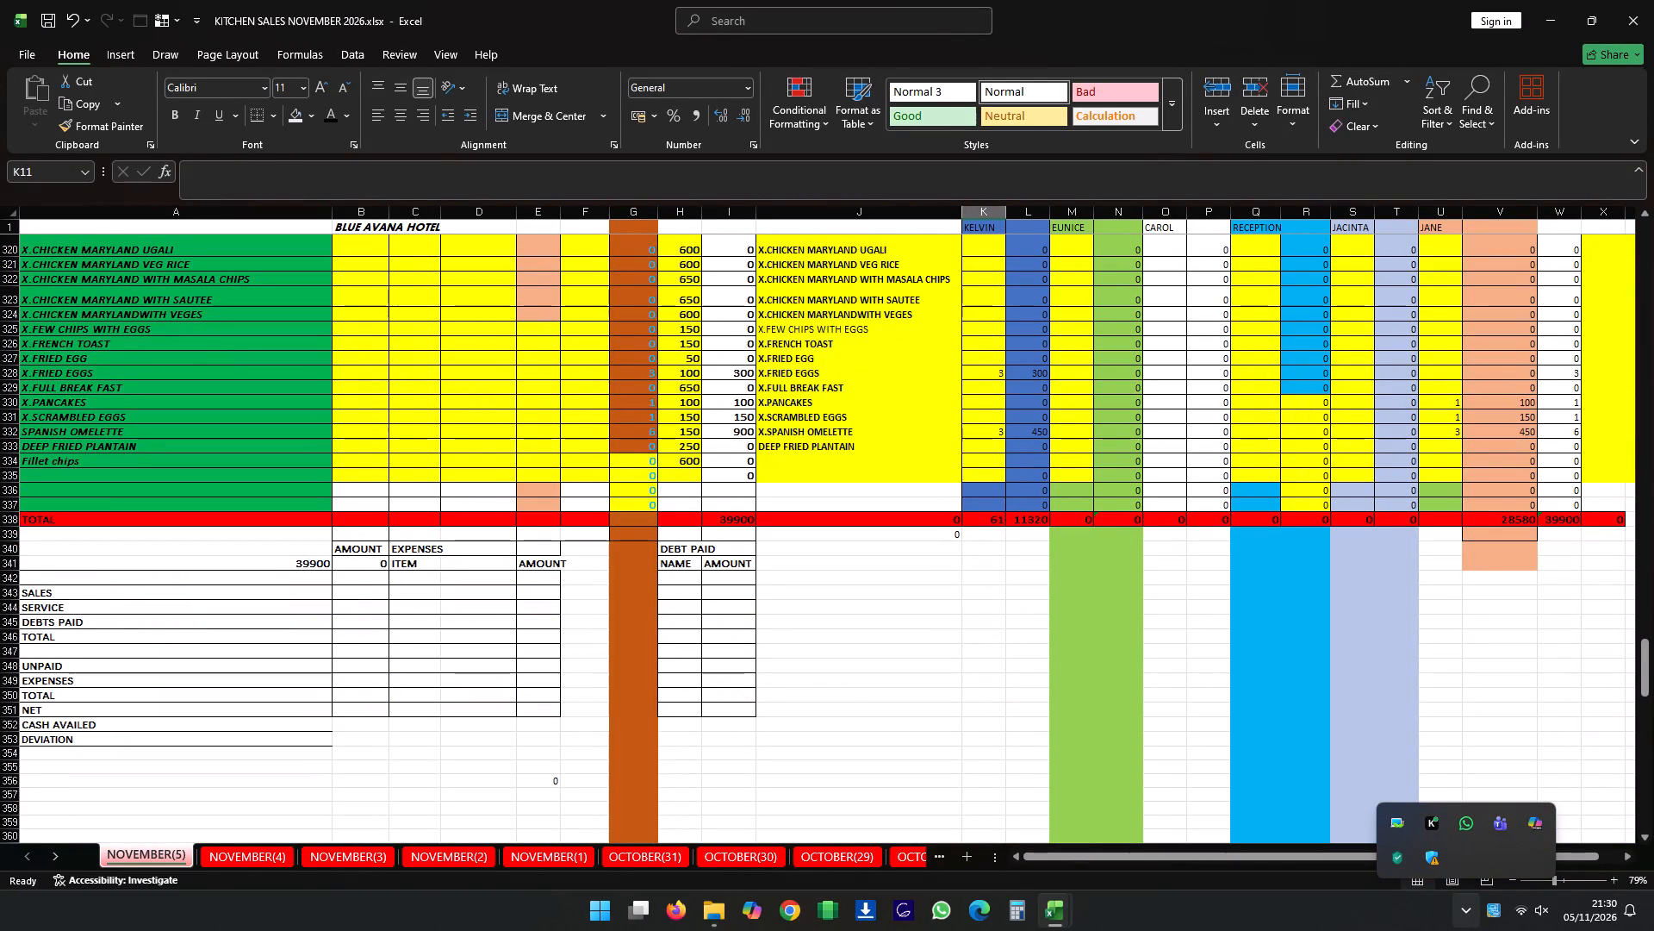